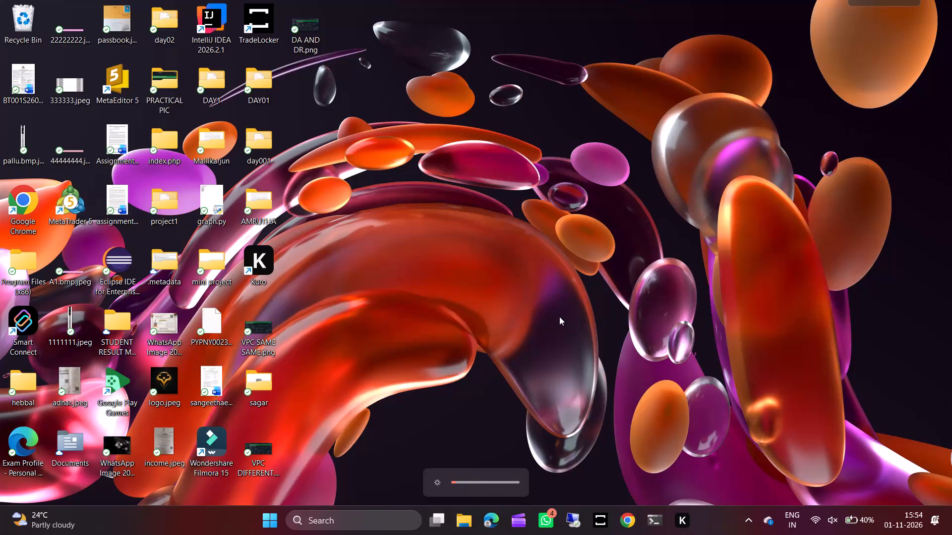
# Open ass-12.pdf from the Downloads folder in Word.
pyautogui.click(457, 516)
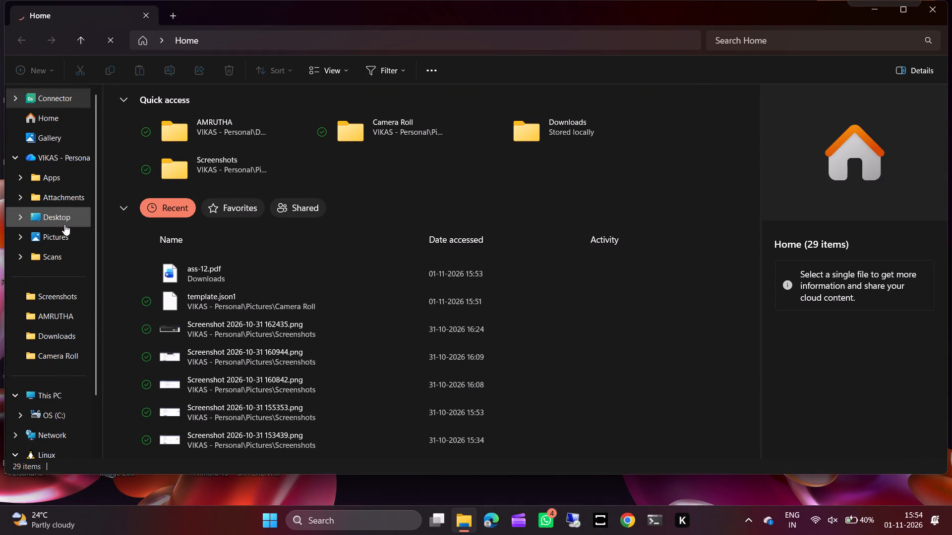
pyautogui.doubleClick(62, 343)
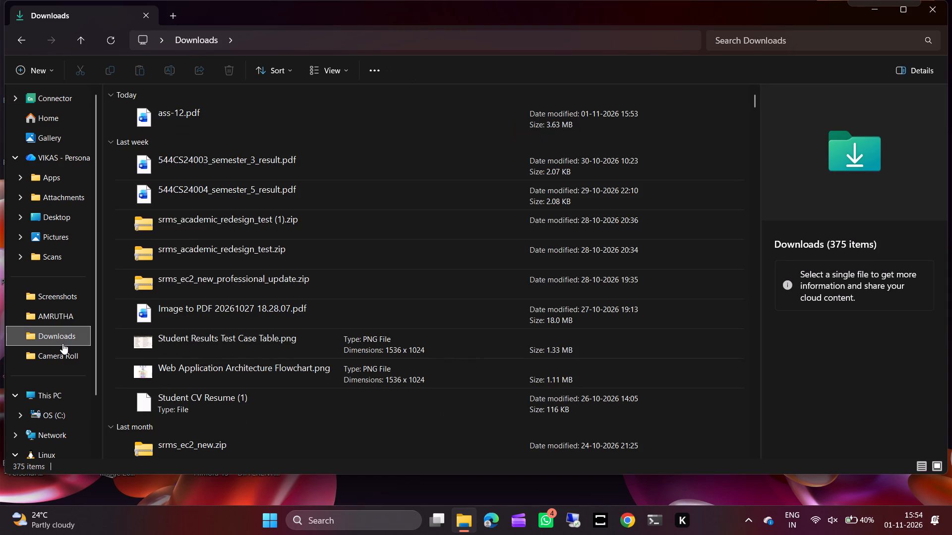
pyautogui.doubleClick(207, 115)
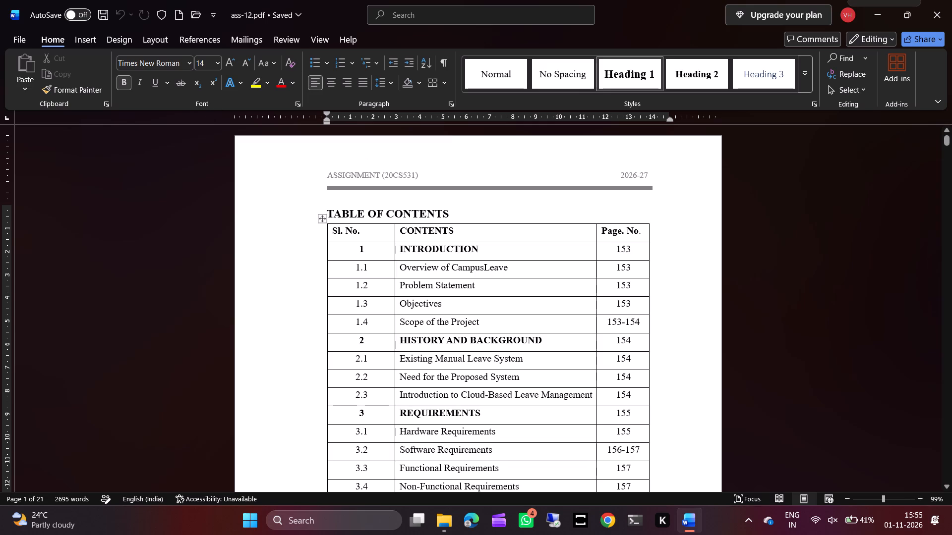
# Look over the assignment's opening pages, from the table of contents and list of figures to the introduction.
pyautogui.click(331, 205)
pyautogui.scroll(2, 338, 179)
pyautogui.scroll(-6, 387, 173)
pyautogui.scroll(1, 387, 173)
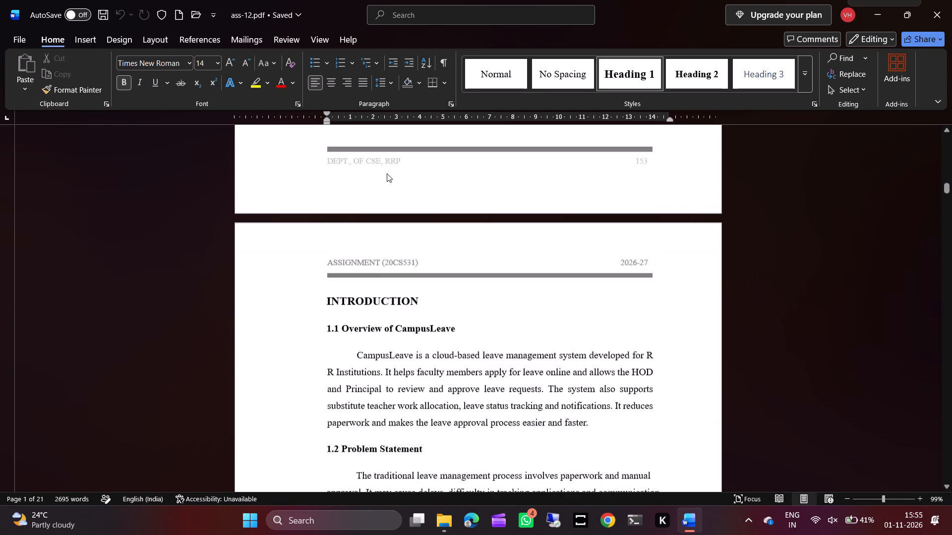
pyautogui.scroll(1, 387, 173)
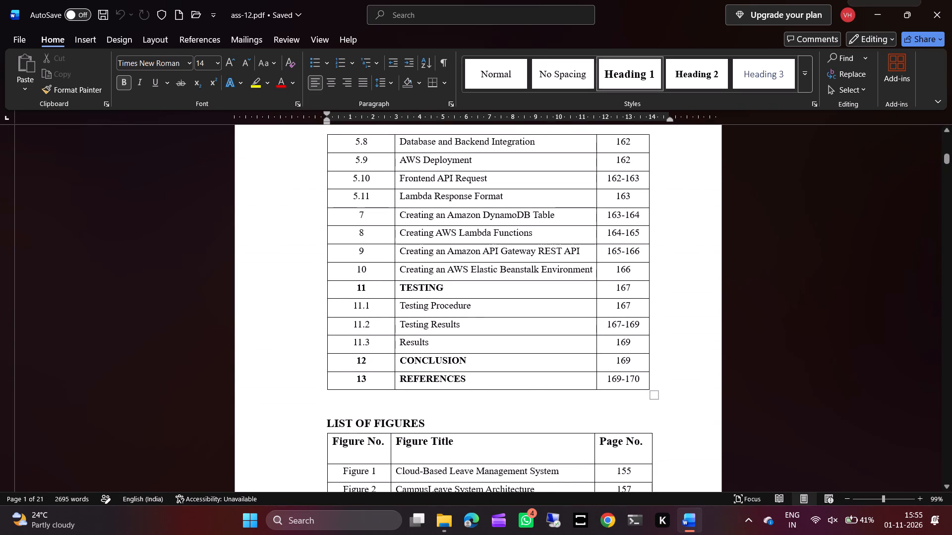
pyautogui.scroll(10, 429, 261)
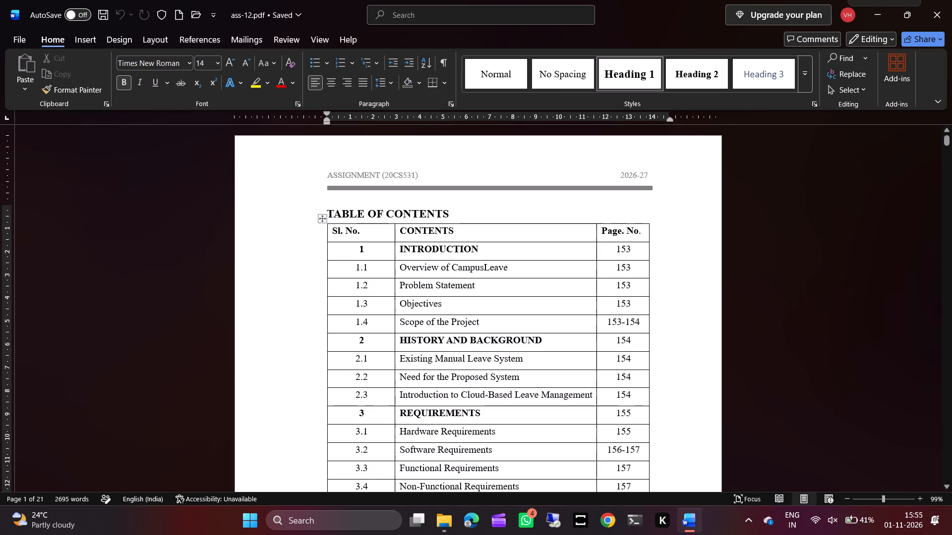
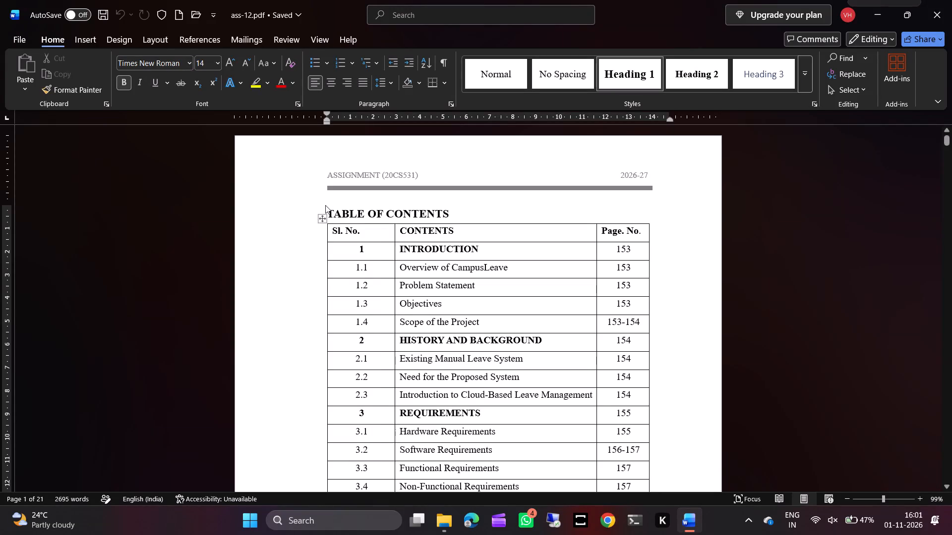
# Copy the entire contents of the ass-12.pdf assignment document.
pyautogui.hotkey('ctrl', 'a')
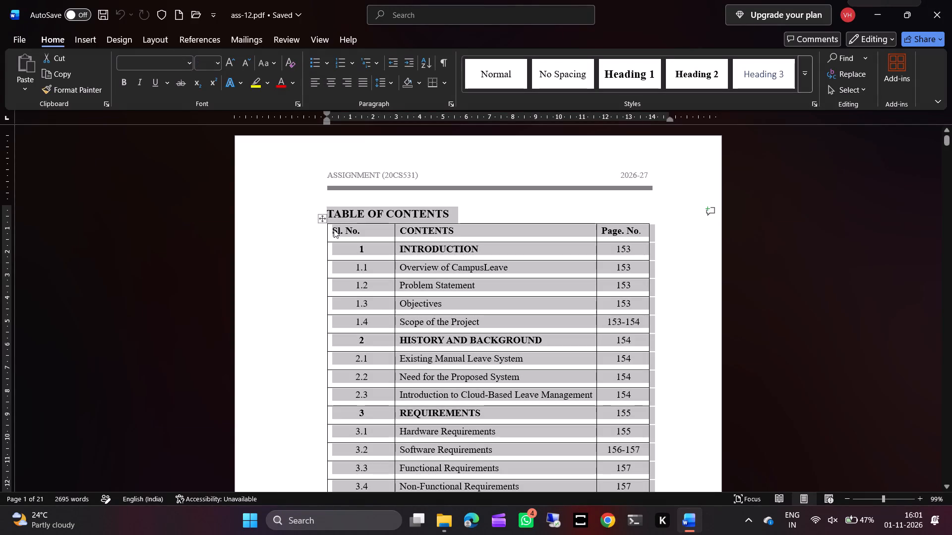
pyautogui.hotkey('ctrl', 'c')
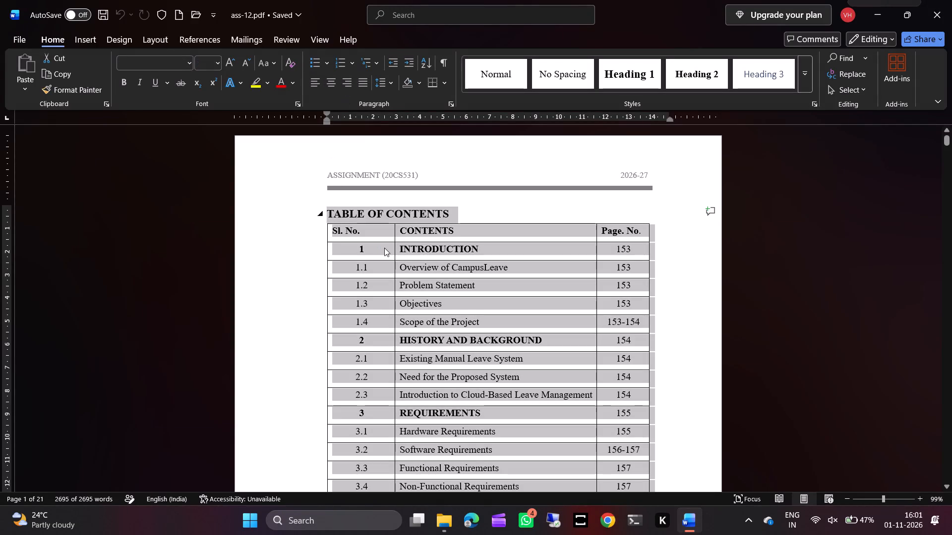
pyautogui.click(385, 523)
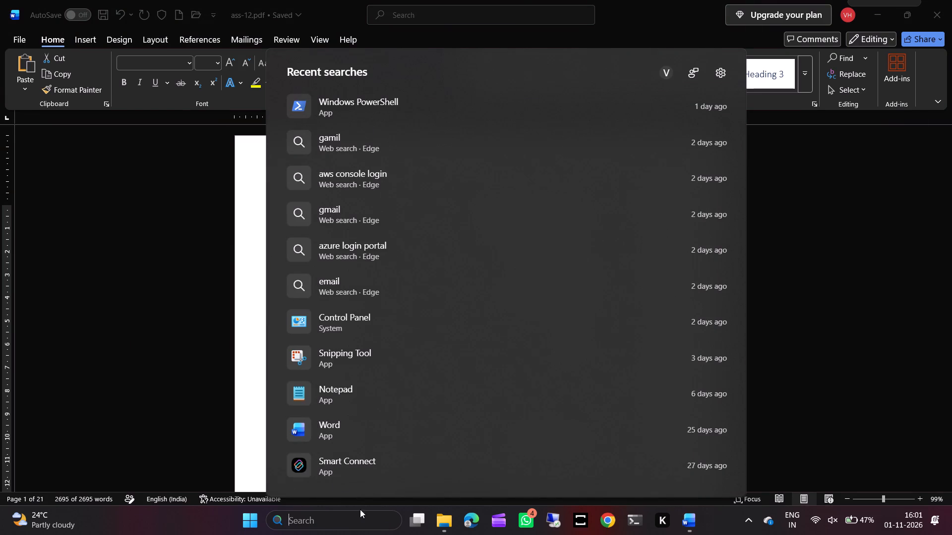
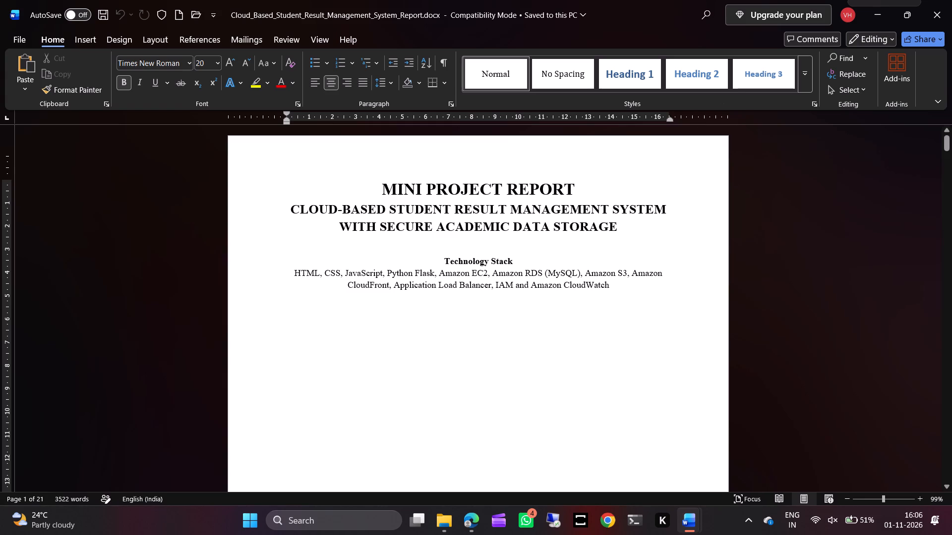
# Look through the report from the title page through the table of contents and list of figures to the introduction.
pyautogui.scroll(-6, 517, 316)
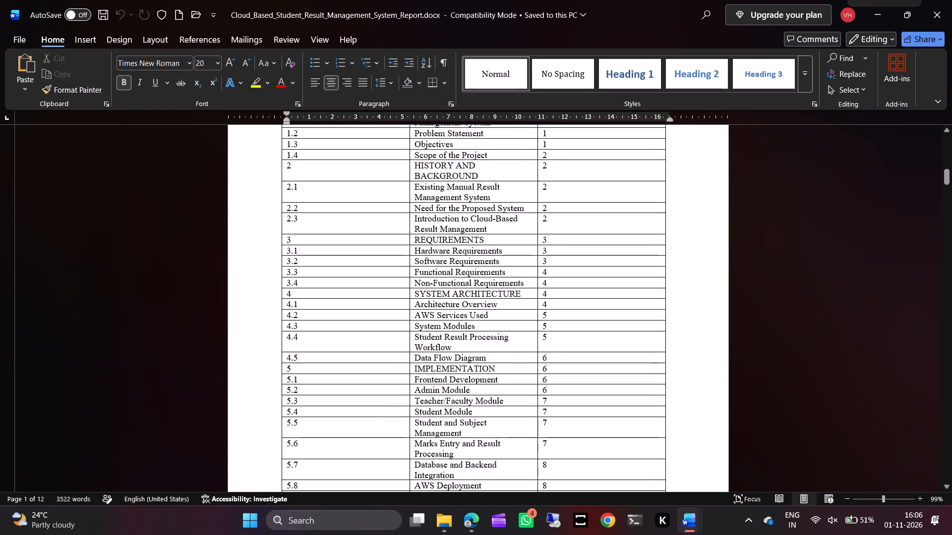
pyautogui.scroll(-5, 517, 316)
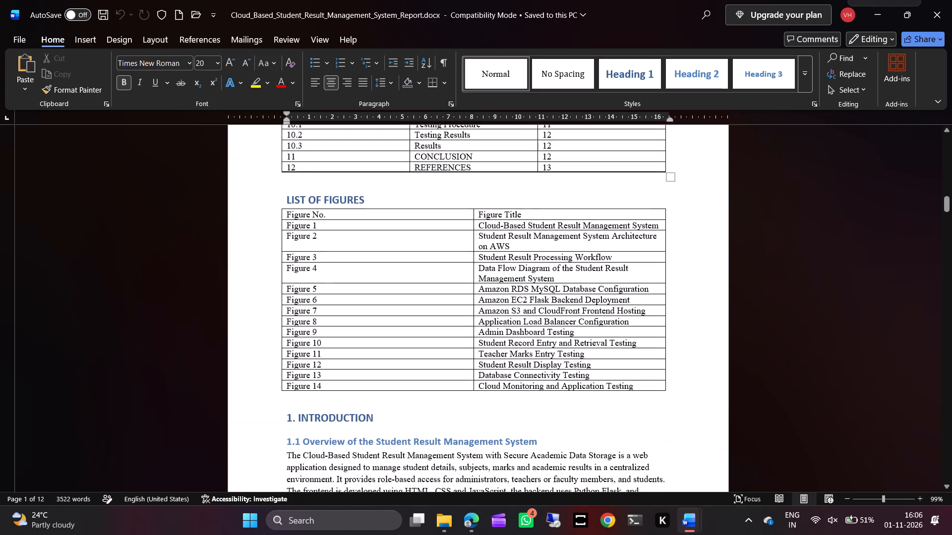
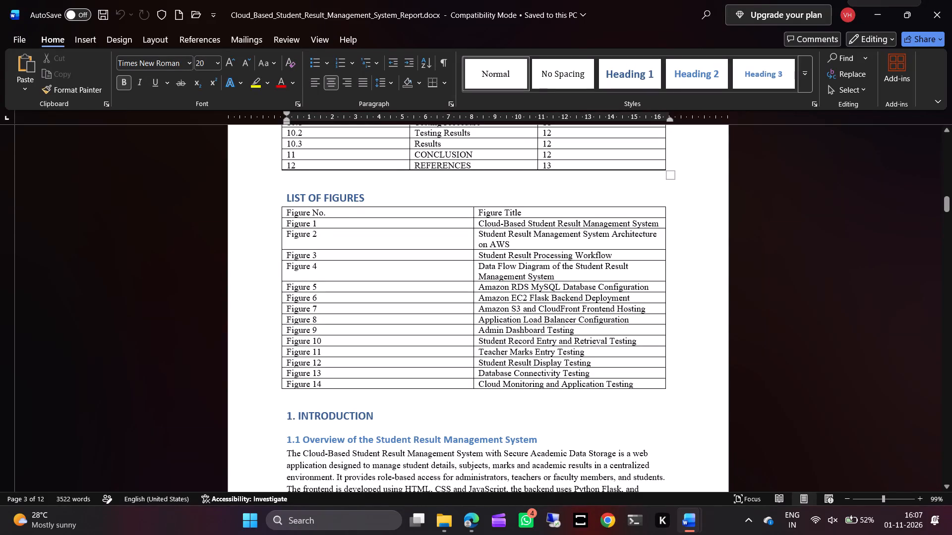
# Delete all the title page text, from the MINI PROJECT REPORT heading through the technology stack lines.
pyautogui.scroll(6, 484, 243)
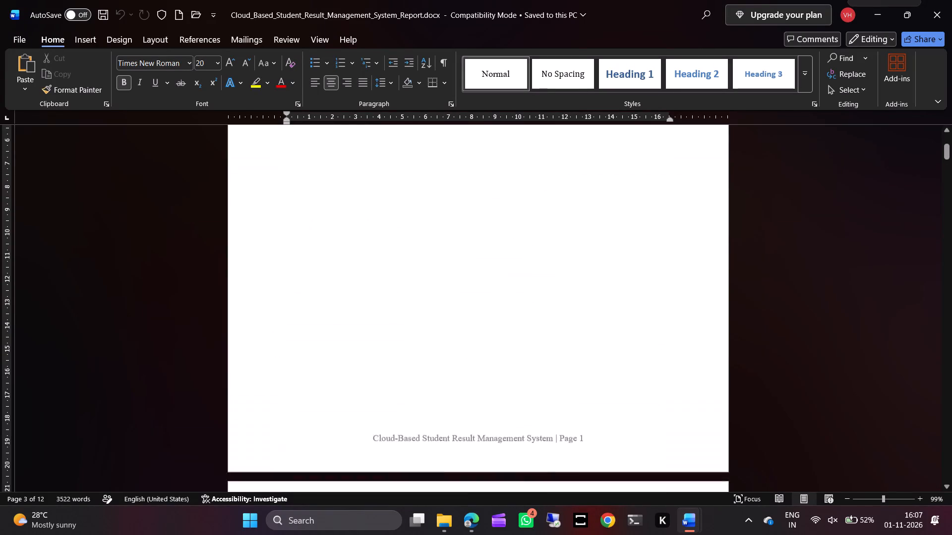
pyautogui.scroll(5, 250, 171)
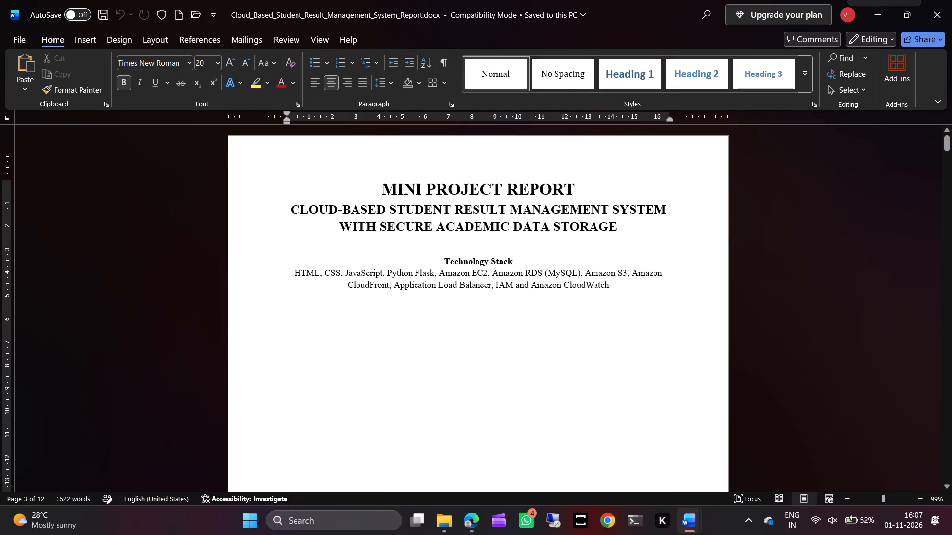
pyautogui.moveTo(366, 192); pyautogui.dragTo(614, 287)
pyautogui.press('BackSpace')
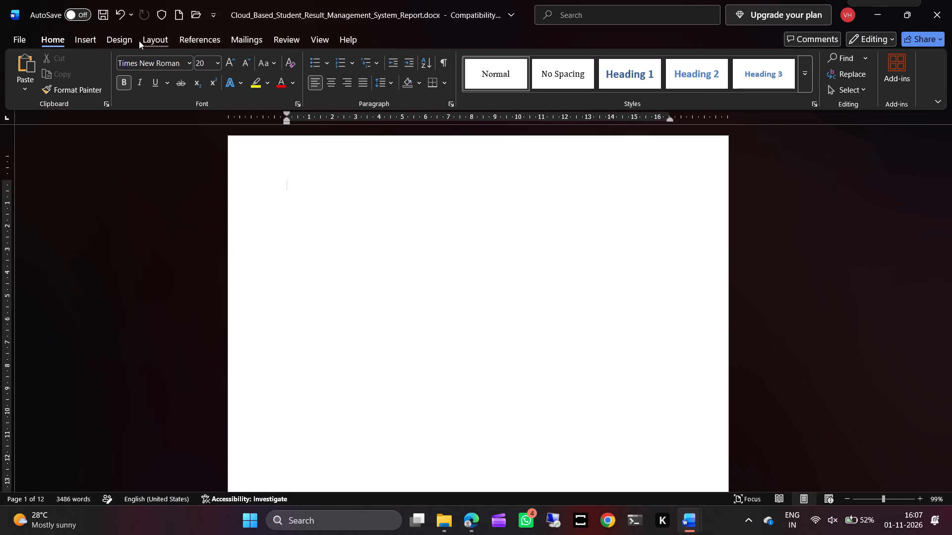
# Open the custom page margin settings and set the top margin to 30 mm and the left margin to 40 mm.
pyautogui.click(155, 36)
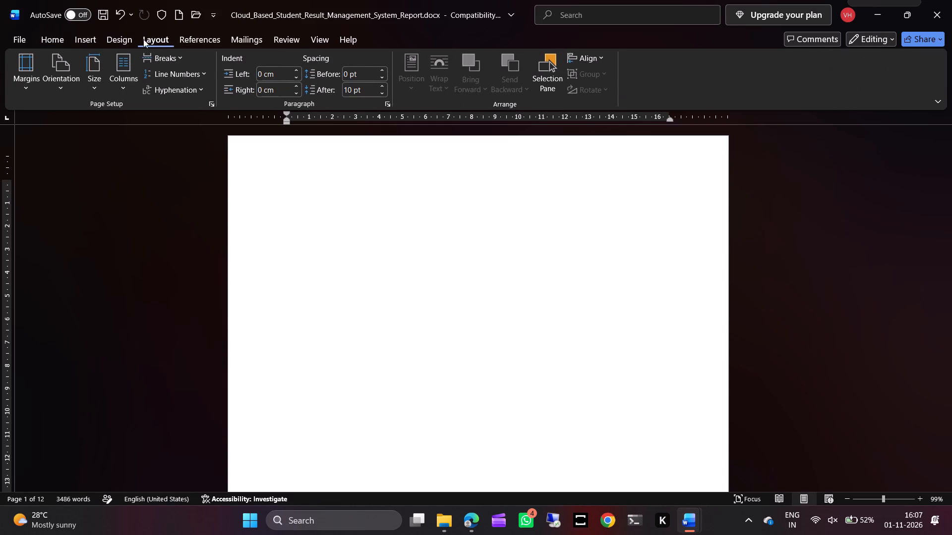
pyautogui.click(31, 83)
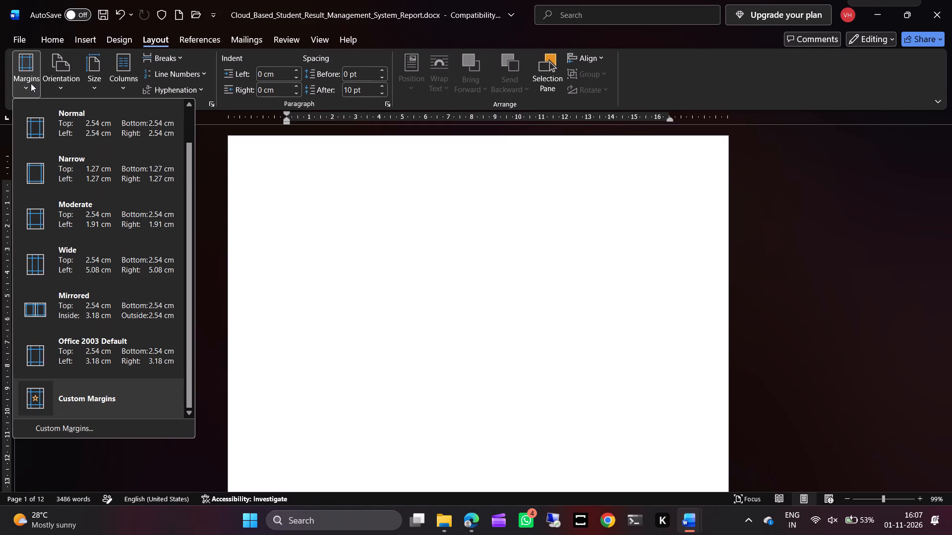
pyautogui.click(73, 406)
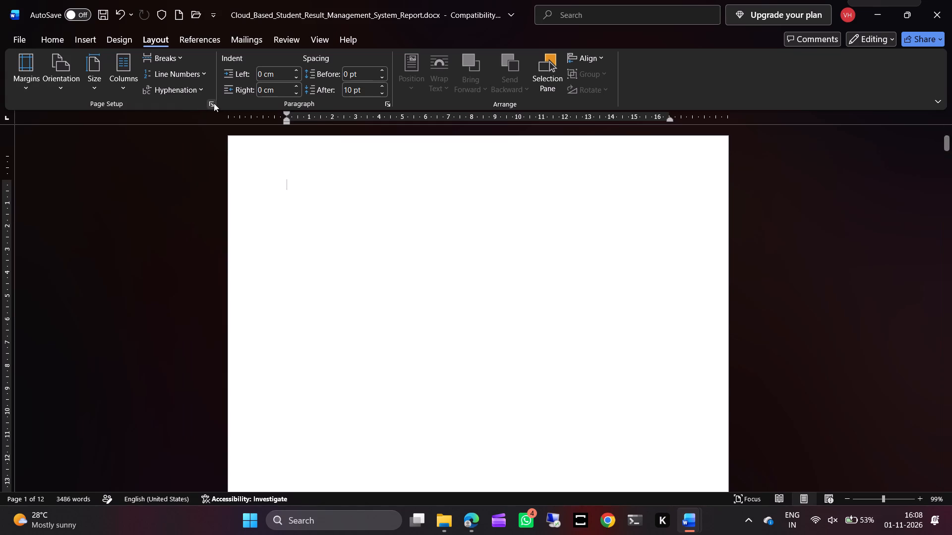
pyautogui.click(26, 83)
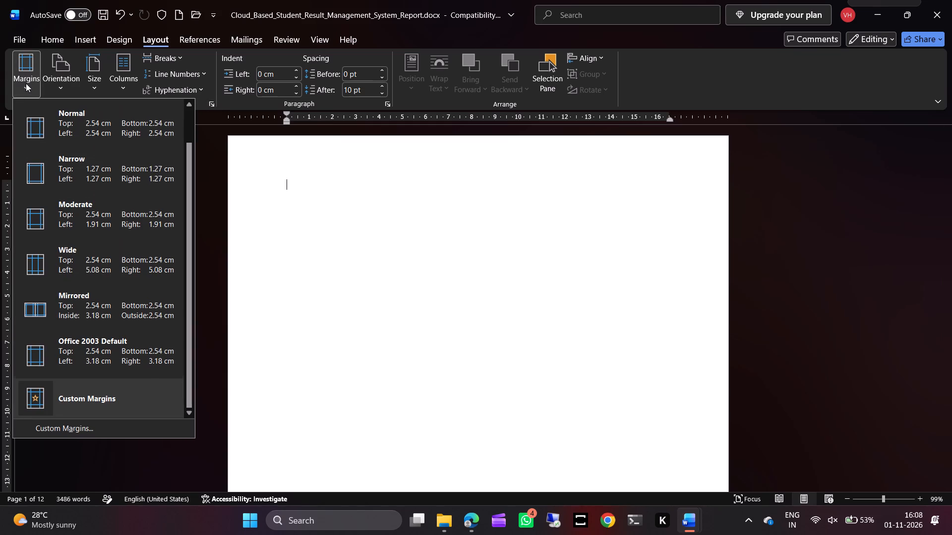
pyautogui.click(60, 430)
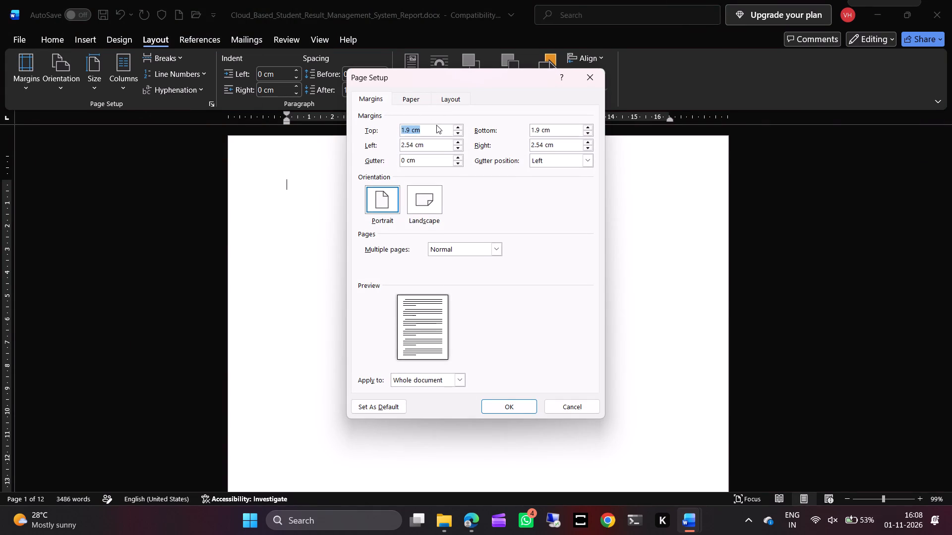
pyautogui.write('30')
pyautogui.write('mm')
pyautogui.click(440, 142)
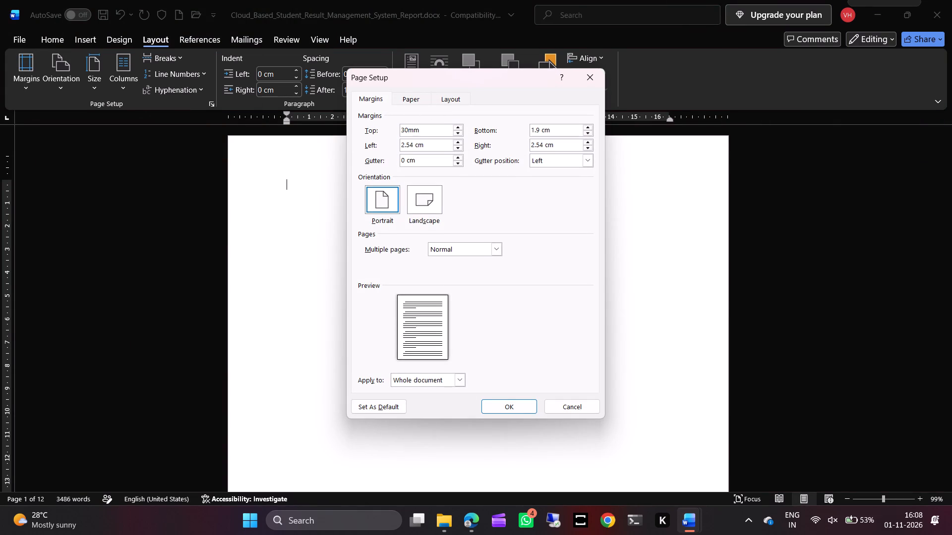
pyautogui.press('BackSpace')
pyautogui.press('BackSpace')
pyautogui.press('BackSpace')
pyautogui.press('BackSpace')
pyautogui.press('BackSpace')
pyautogui.press('BackSpace')
pyautogui.press('BackSpace')
pyautogui.write('40mm')
# Set the bottom and right page margins to 30 mm each for the whole document.
pyautogui.click(547, 129)
pyautogui.press('Right')
pyautogui.press('BackSpace')
pyautogui.press('BackSpace')
pyautogui.press('BackSpace')
pyautogui.press('BackSpace')
pyautogui.press('BackSpace')
pyautogui.press('BackSpace')
pyautogui.write('30mm')
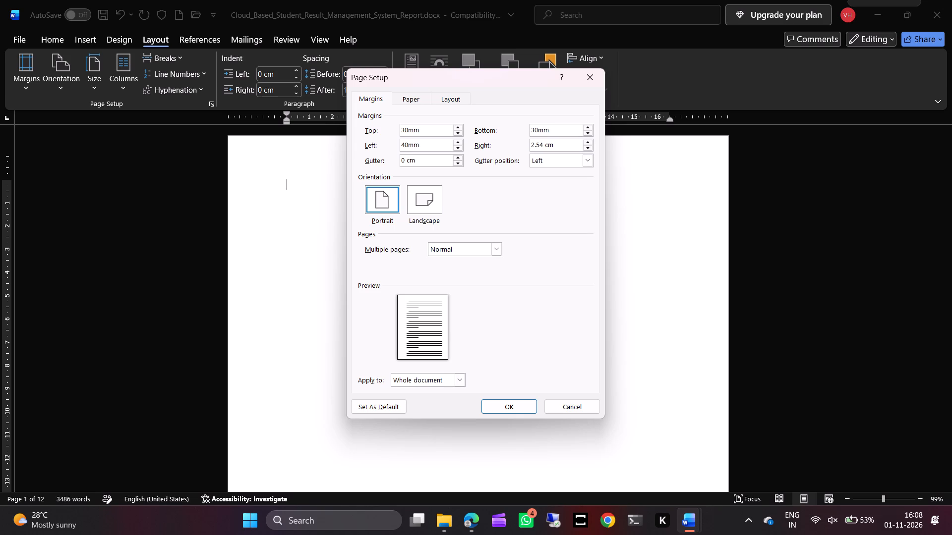
pyautogui.click(560, 143)
pyautogui.doubleClick(560, 143)
pyautogui.press('BackSpace')
pyautogui.write('30')
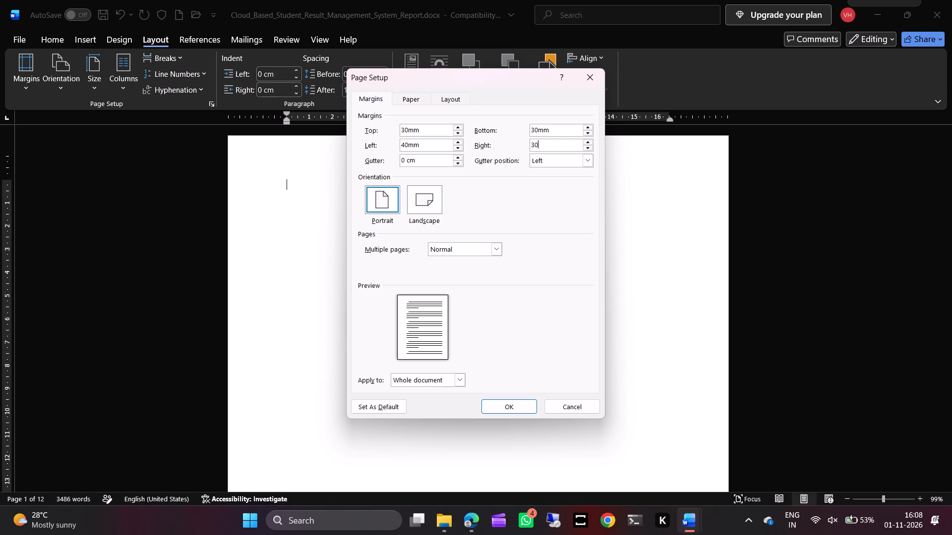
pyautogui.write('mm')
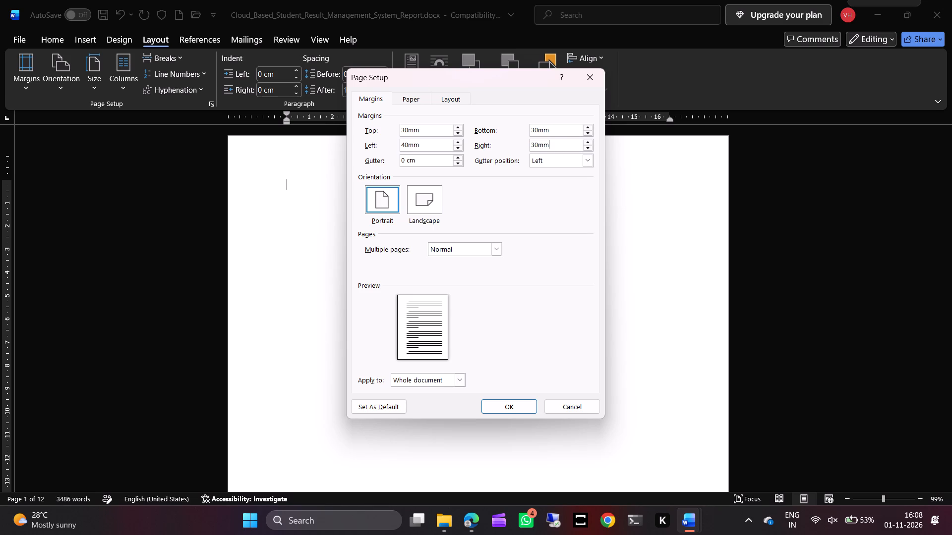
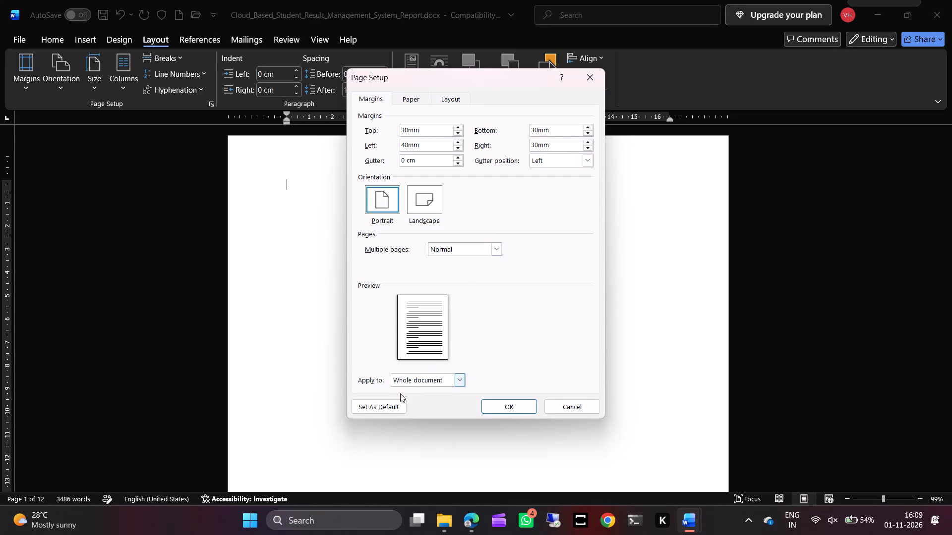
# Save the custom page margins as the default page setup and apply them to the report.
pyautogui.click(392, 402)
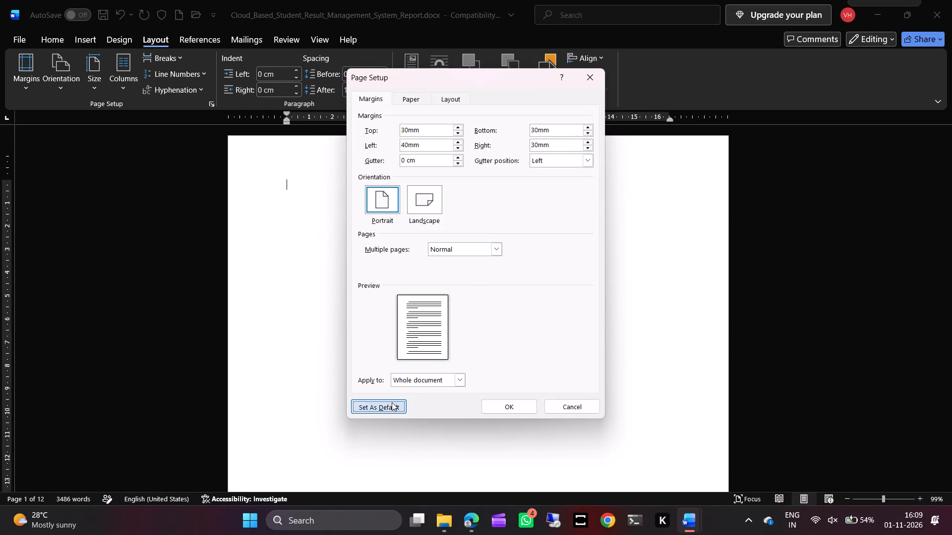
pyautogui.click(500, 291)
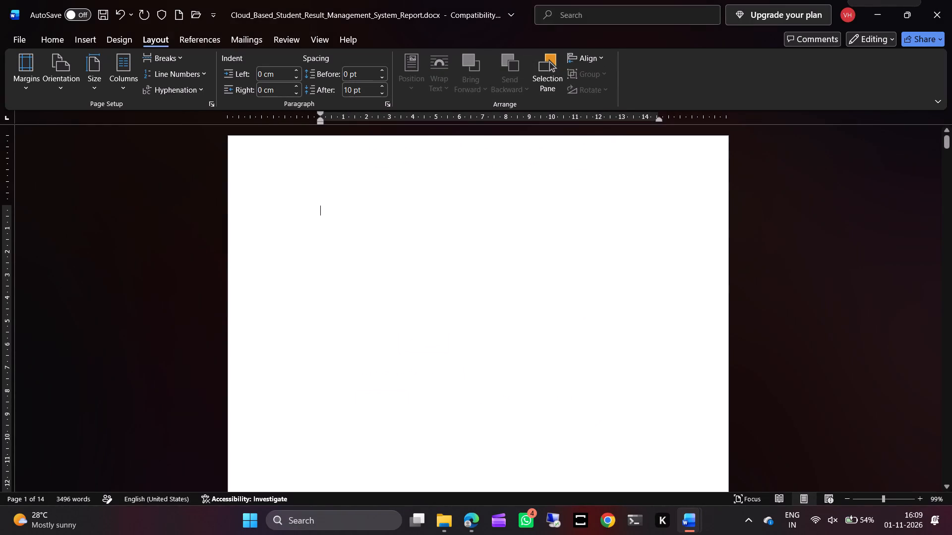
# Insert the built-in Retrospect header with document title and date fields into the report.
pyautogui.scroll(-4, 405, 279)
pyautogui.scroll(5, 405, 279)
pyautogui.click(90, 38)
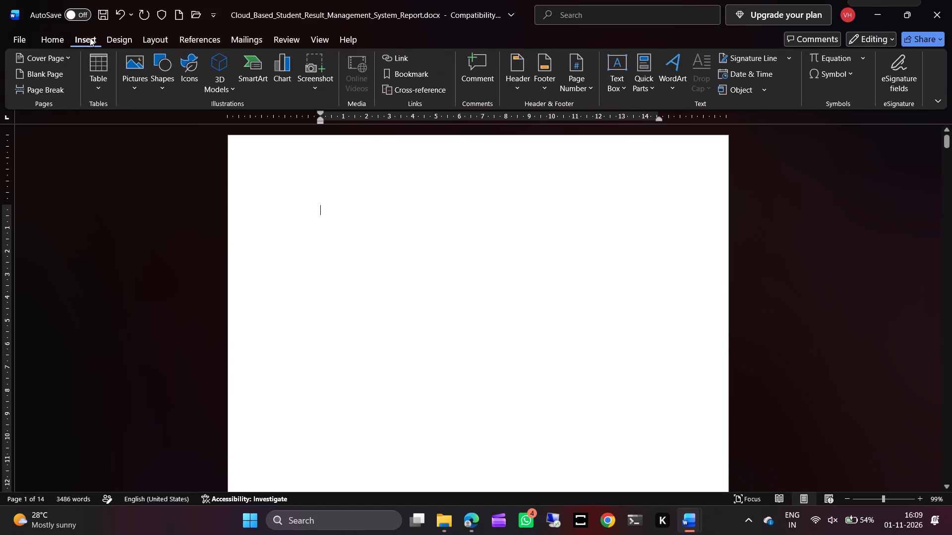
pyautogui.click(522, 87)
pyautogui.moveTo(761, 160); pyautogui.dragTo(778, 293)
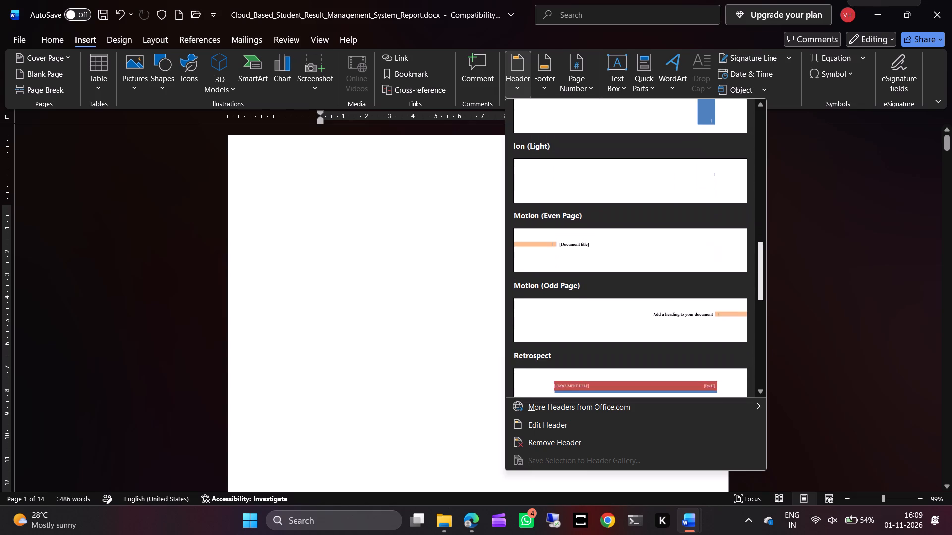
pyautogui.moveTo(778, 293); pyautogui.dragTo(777, 306)
pyautogui.click(660, 329)
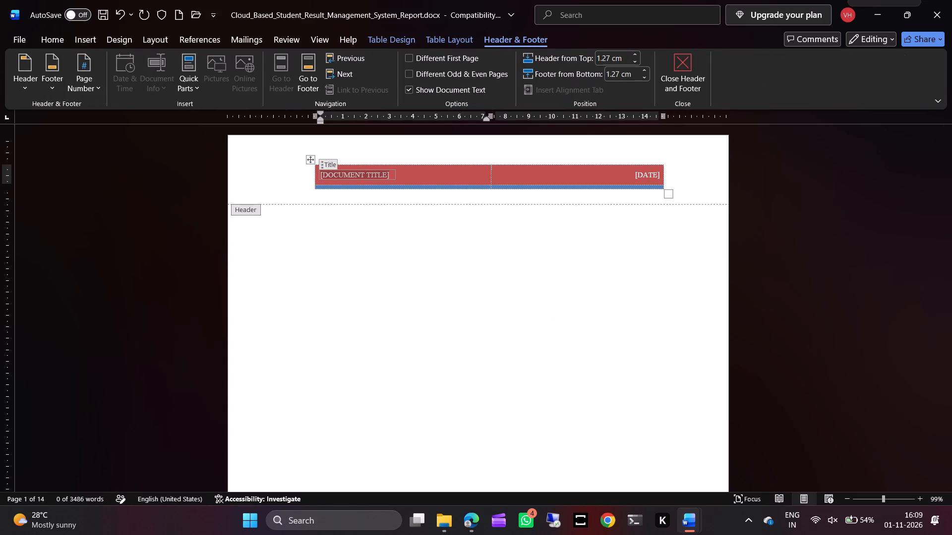
# Set the header's distance from the top of the page to 2 cm.
pyautogui.click(608, 59)
pyautogui.press('2')
pyautogui.press('Return')
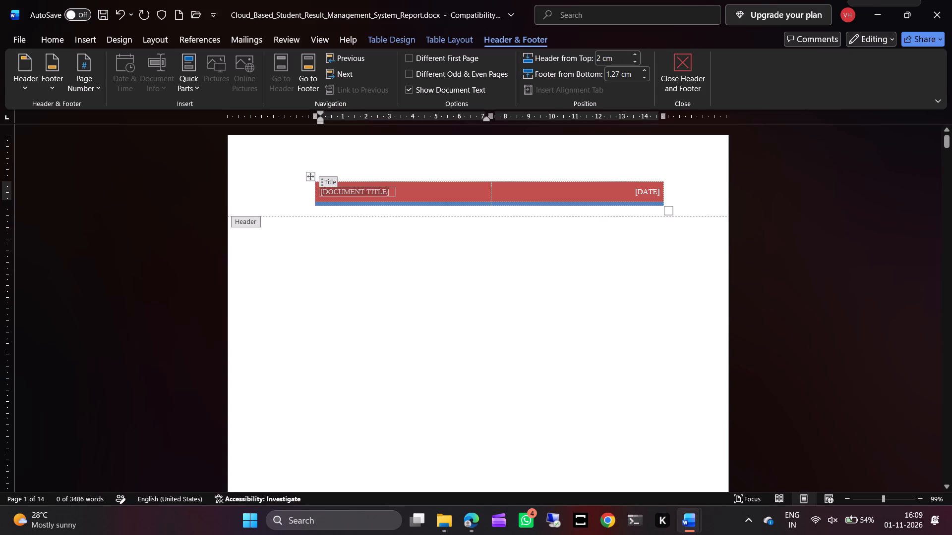
# Replace the document title placeholder in the header with ASSIGNMENT (20CS53I).
pyautogui.press('BackSpace')
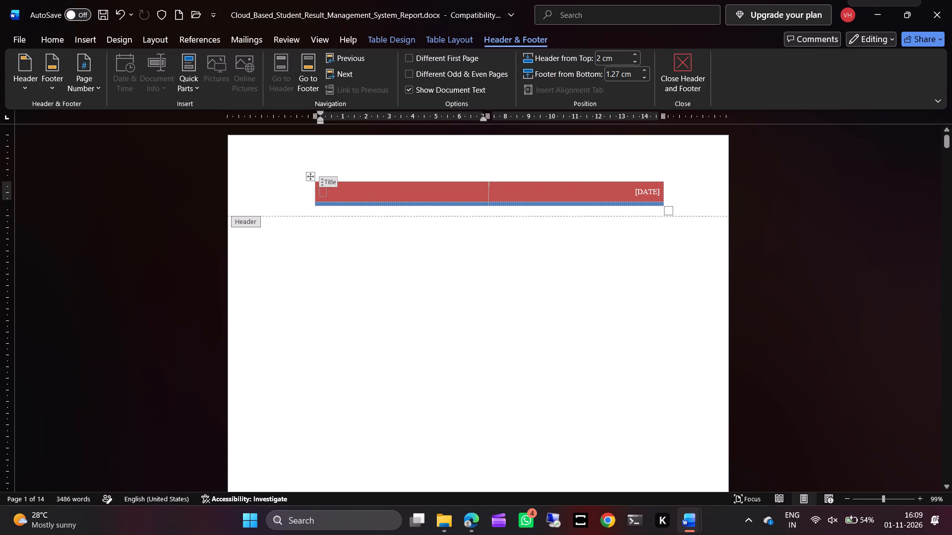
pyautogui.write('ASSIN')
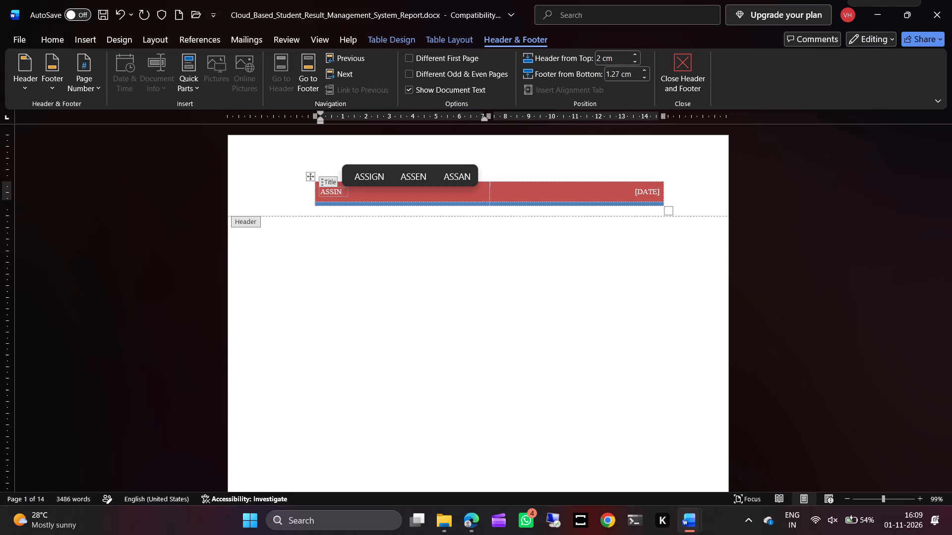
pyautogui.press('BackSpace')
pyautogui.press('h')
pyautogui.press('BackSpace')
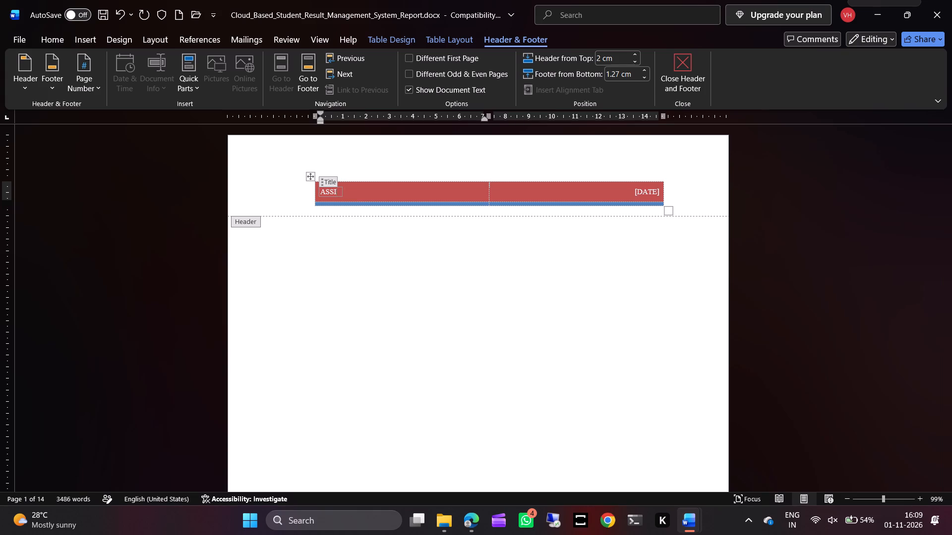
pyautogui.write('GNMENT')
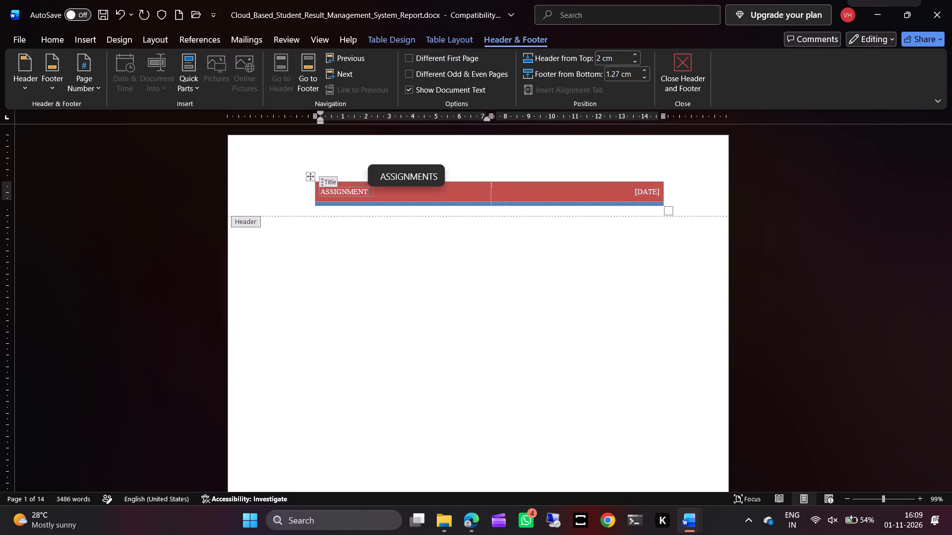
pyautogui.press('space')
pyautogui.hotkey('shift', '(')
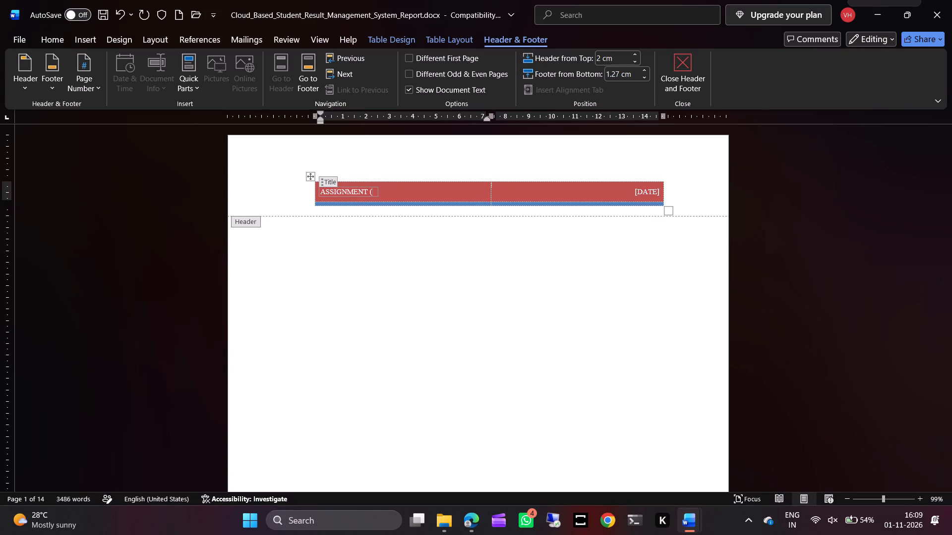
pyautogui.write('20CS')
pyautogui.write('53I')
pyautogui.hotkey('shift', ')')
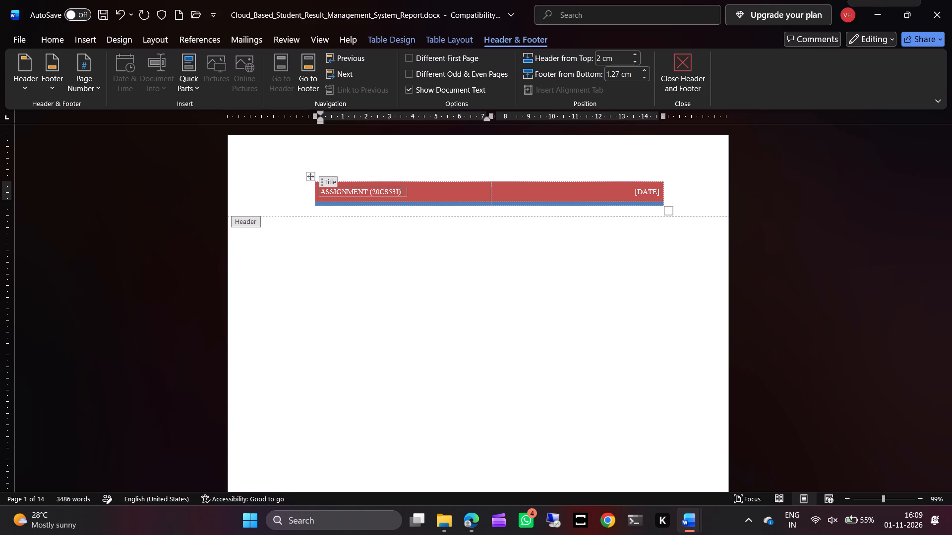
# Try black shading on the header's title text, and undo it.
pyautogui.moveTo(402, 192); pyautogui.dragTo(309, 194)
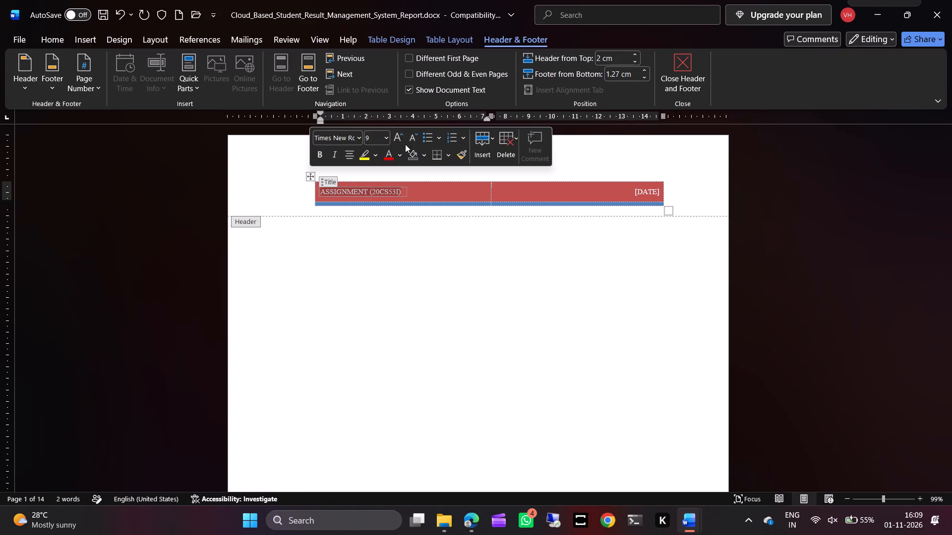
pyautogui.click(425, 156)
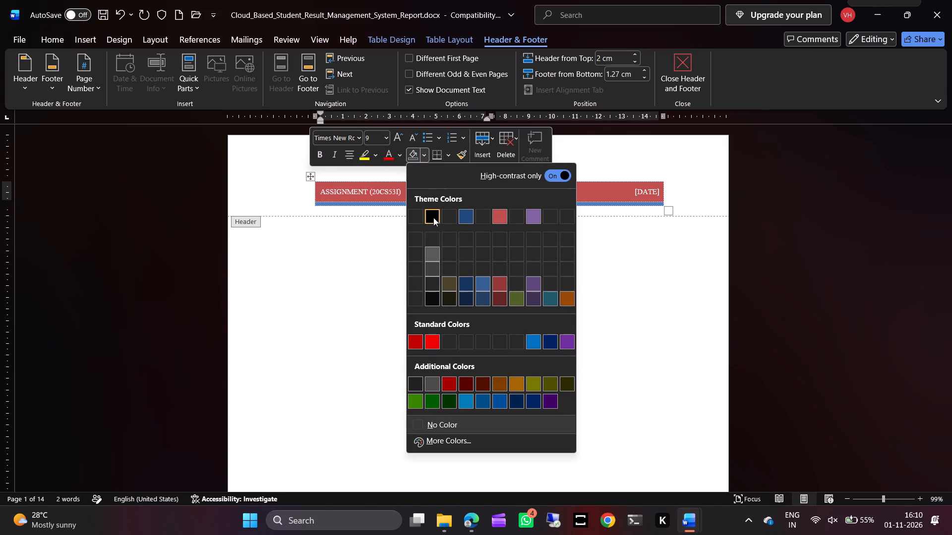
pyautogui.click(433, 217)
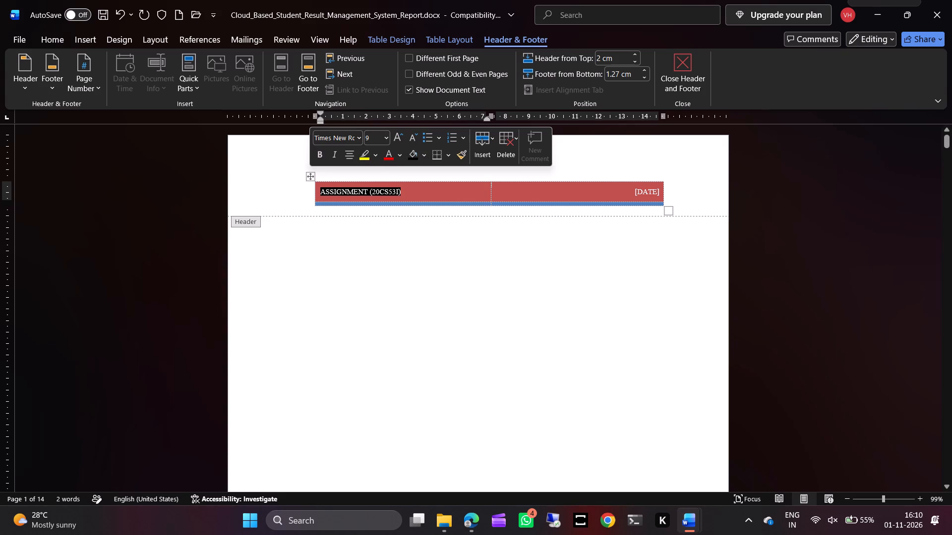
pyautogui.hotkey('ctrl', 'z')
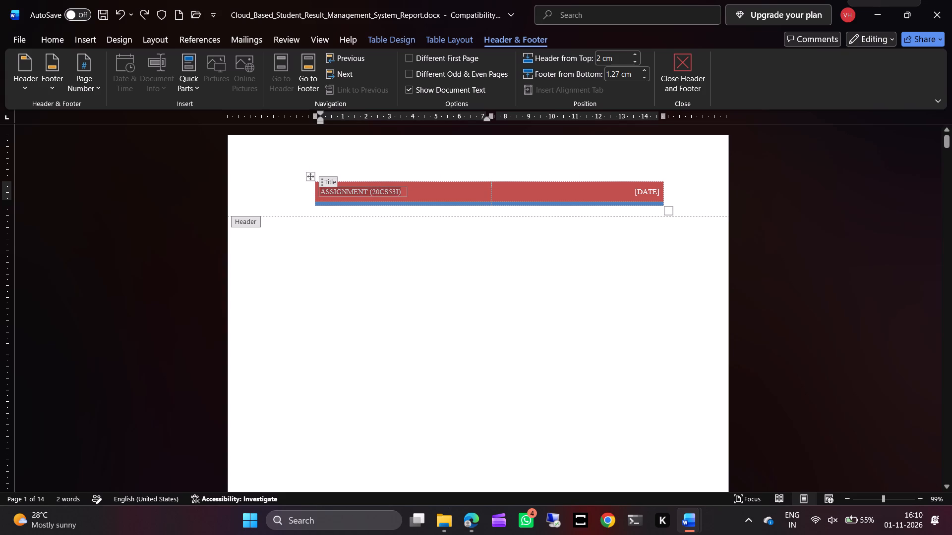
# Change the font colour of the header title ASSIGNMENT (20CS53I) to black using the standard colour palette.
pyautogui.click(403, 192)
pyautogui.moveTo(403, 192); pyautogui.dragTo(368, 188)
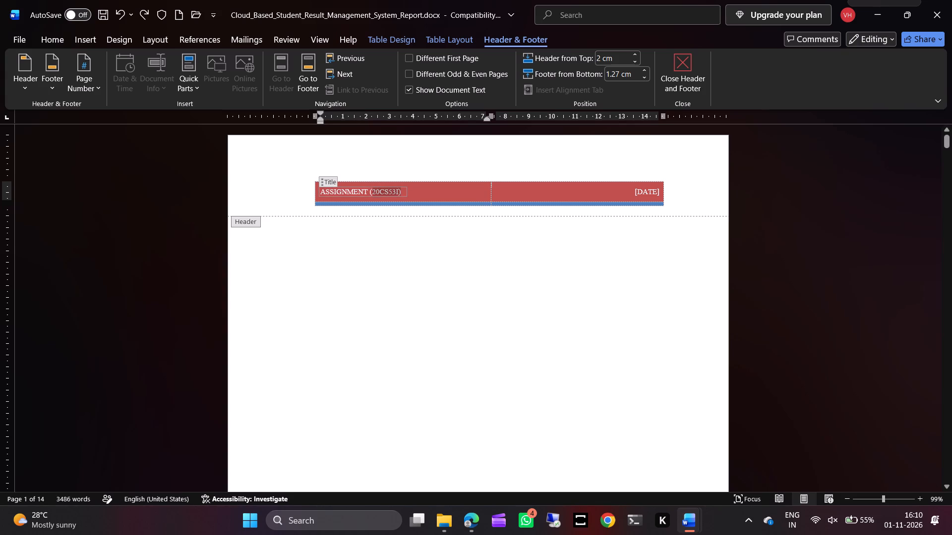
pyautogui.moveTo(368, 188); pyautogui.dragTo(334, 192)
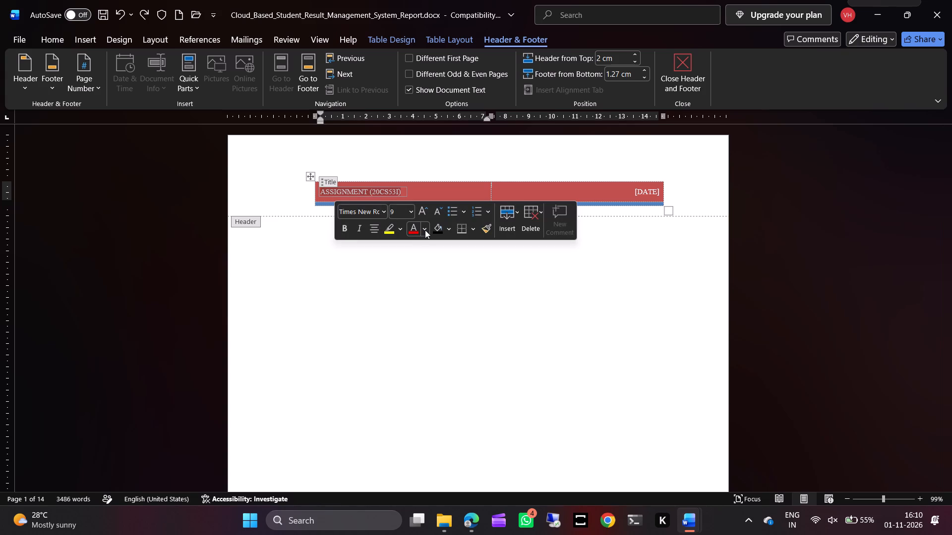
pyautogui.click(425, 230)
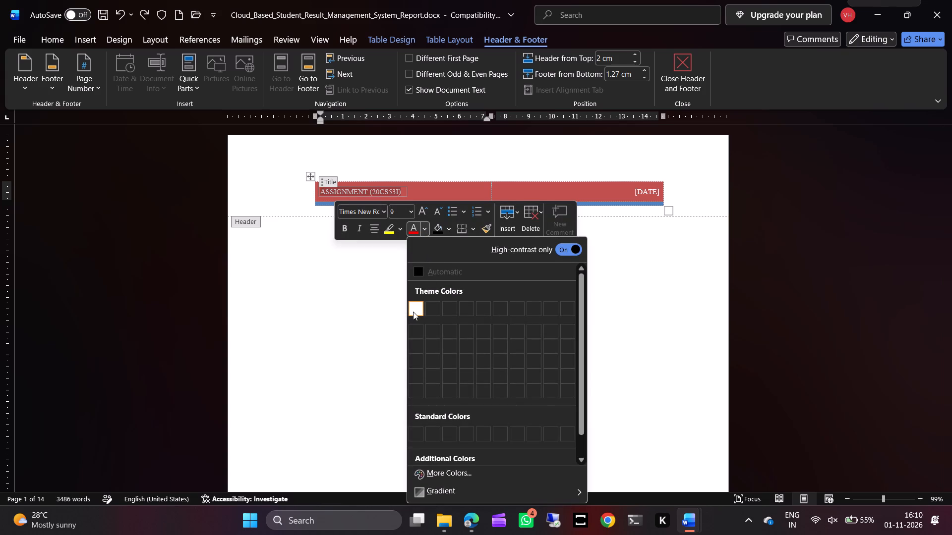
pyautogui.click(413, 312)
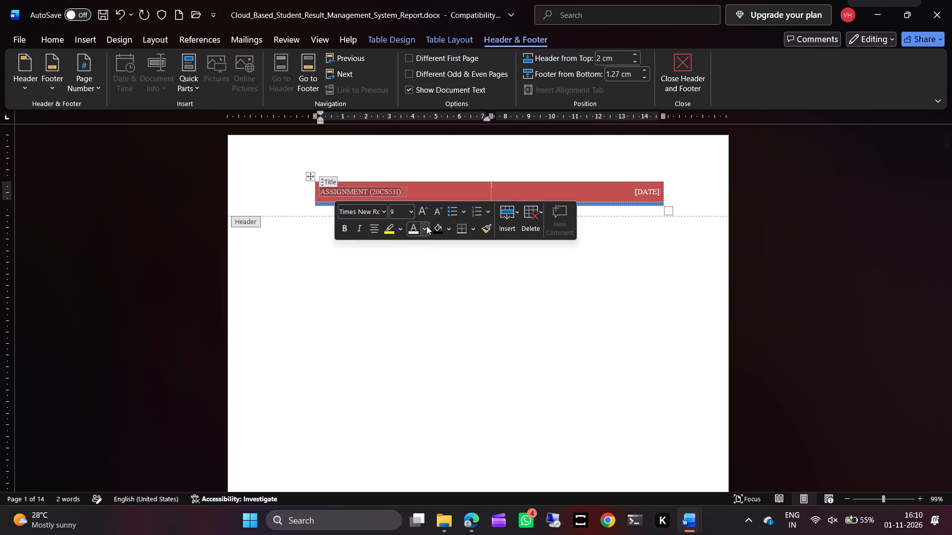
pyautogui.click(426, 226)
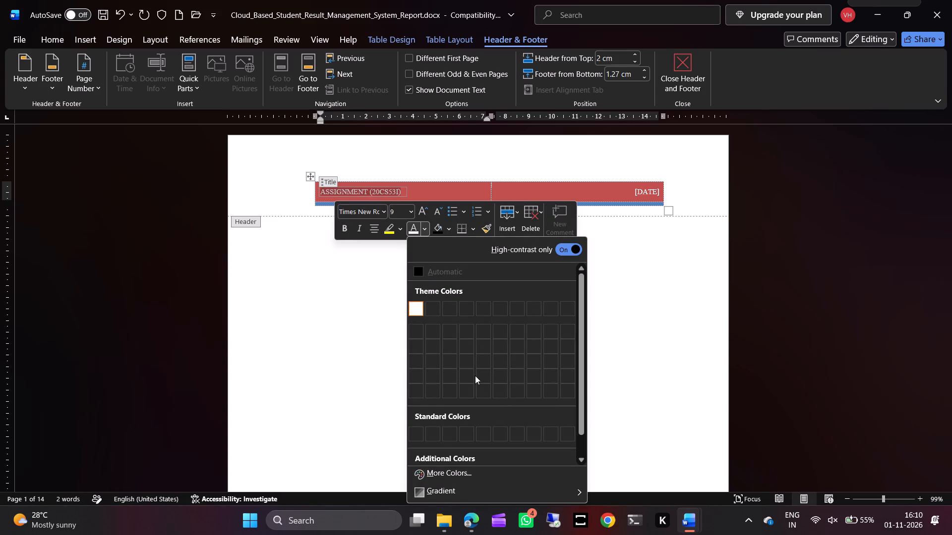
pyautogui.scroll(-2, 476, 409)
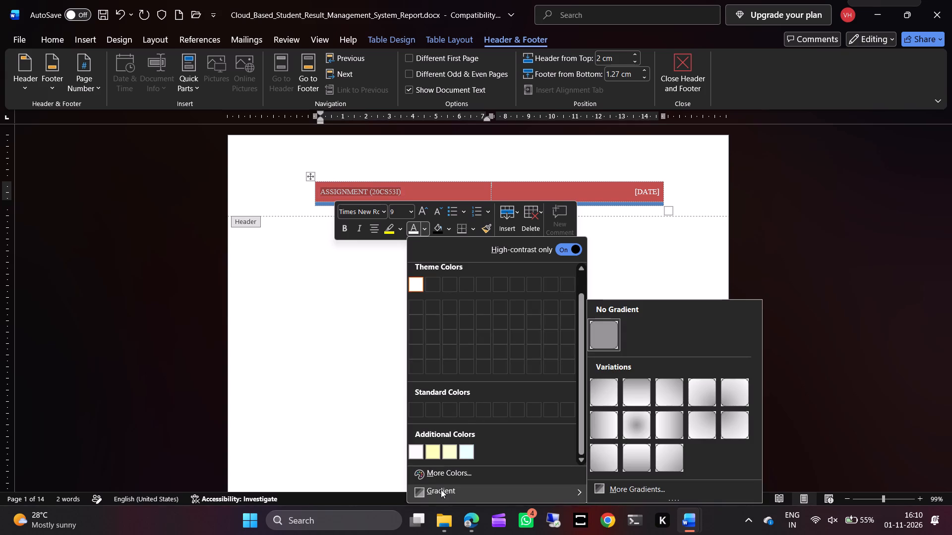
pyautogui.click(451, 478)
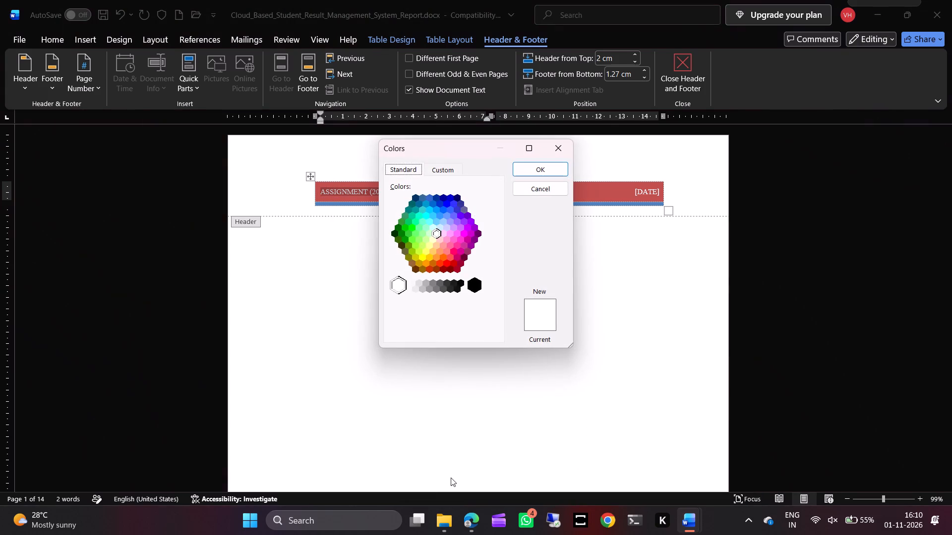
pyautogui.click(474, 282)
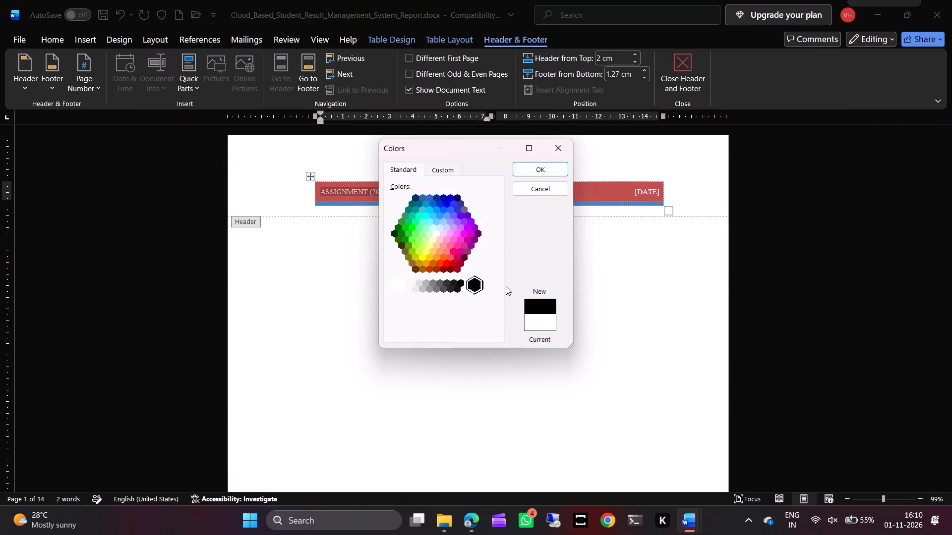
pyautogui.click(537, 308)
pyautogui.tripleClick(537, 308)
pyautogui.click(476, 284)
pyautogui.click(542, 163)
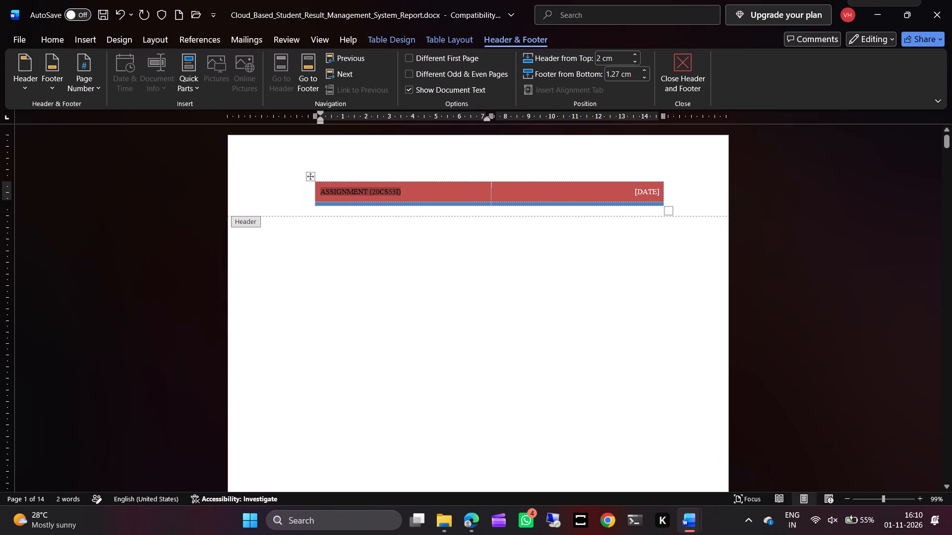
# Replace the date placeholder in the header with 2026-27.
pyautogui.moveTo(633, 198); pyautogui.dragTo(659, 194)
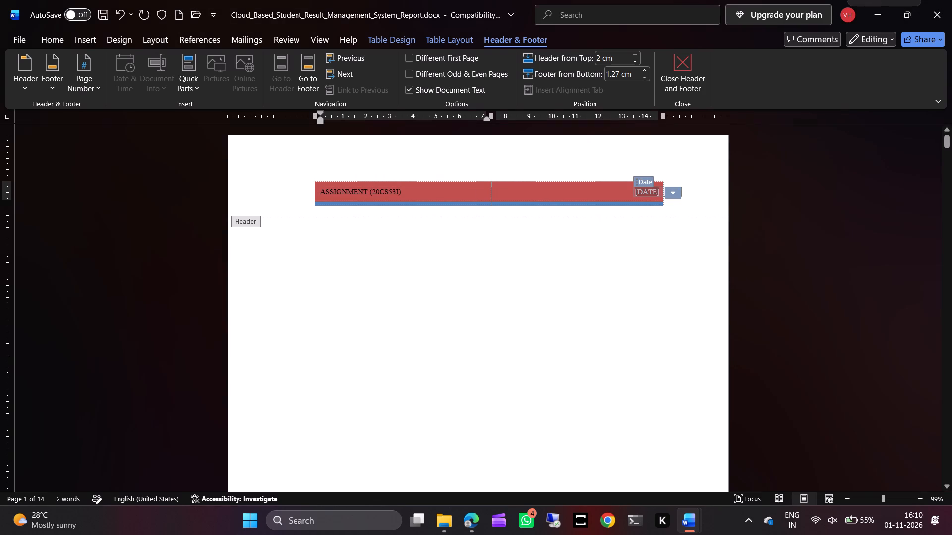
pyautogui.moveTo(659, 194); pyautogui.dragTo(661, 194)
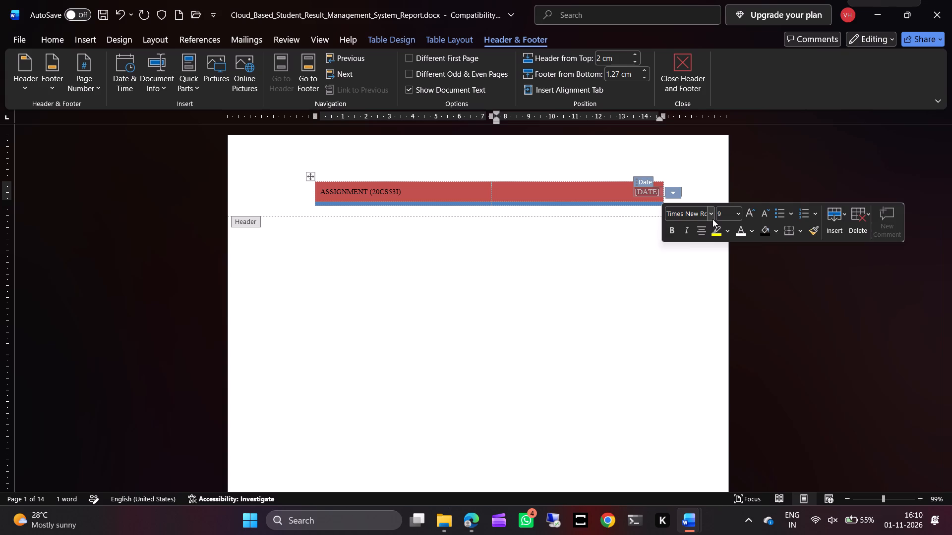
pyautogui.write('2026')
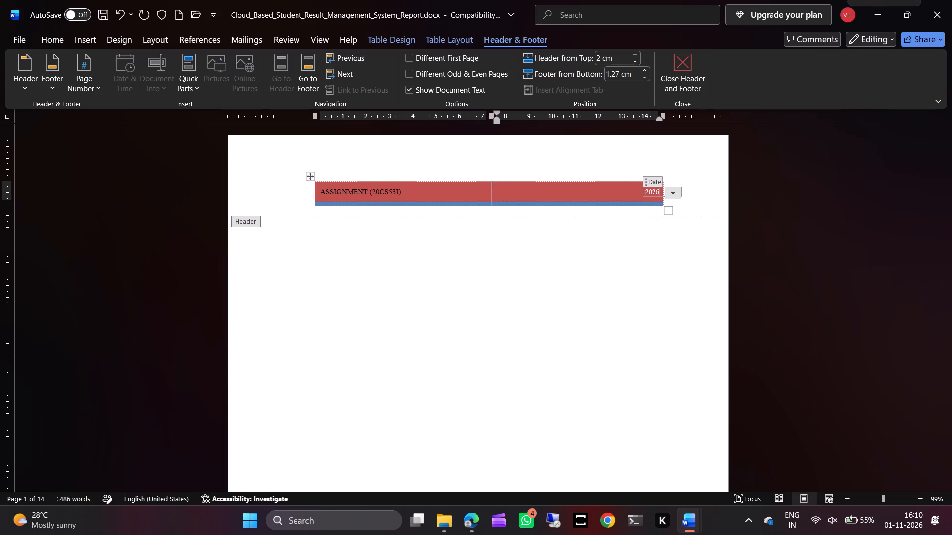
pyautogui.write('-27')
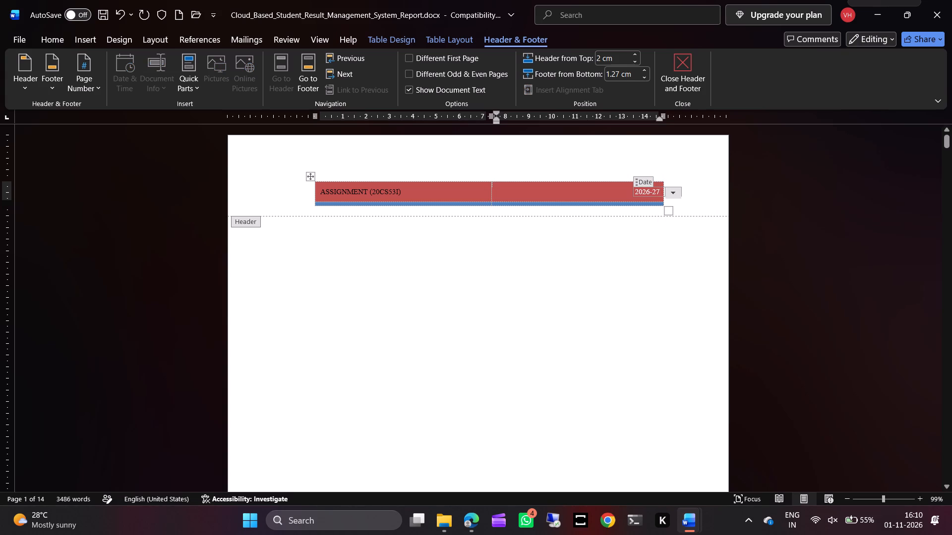
# Change the font colour of the header's date text to black using the standard colours of the full colour picker.
pyautogui.moveTo(658, 191); pyautogui.dragTo(636, 193)
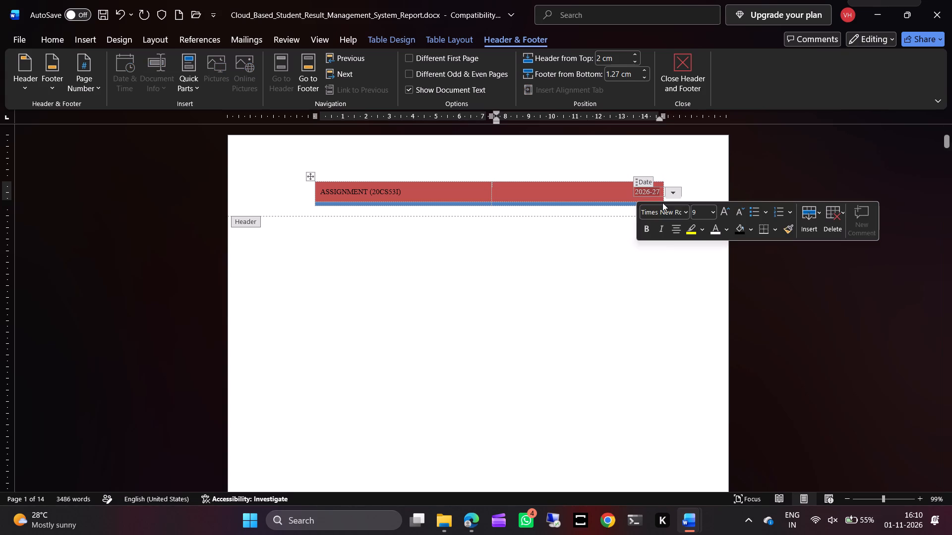
pyautogui.click(724, 227)
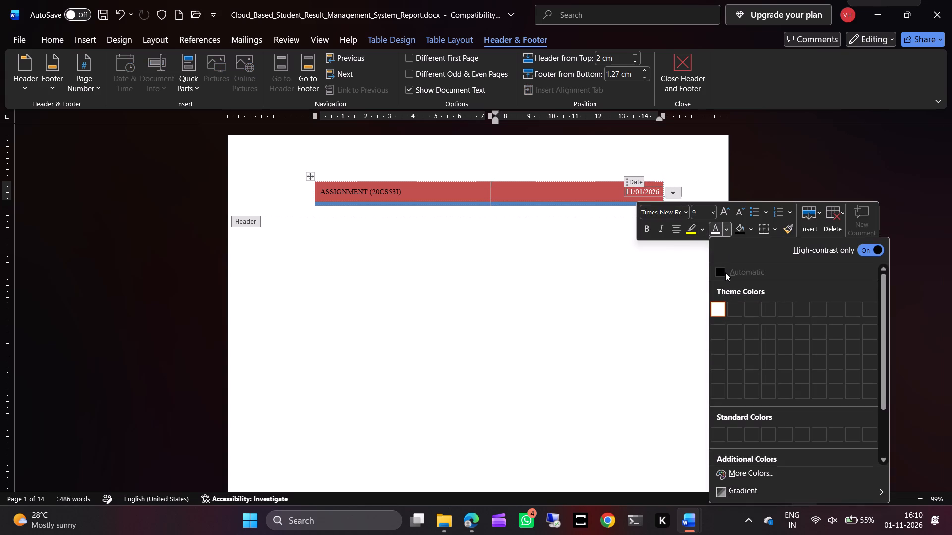
pyautogui.click(720, 271)
pyautogui.click(747, 470)
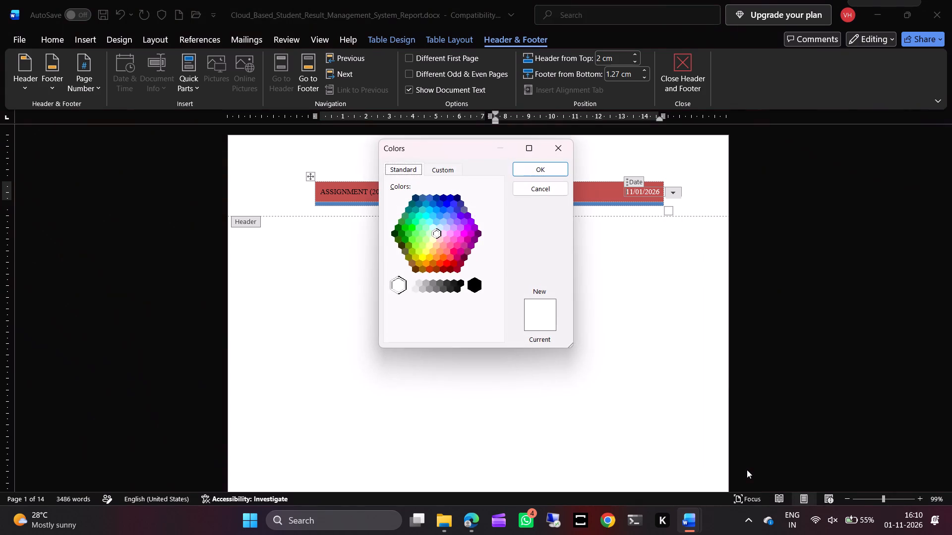
pyautogui.click(472, 278)
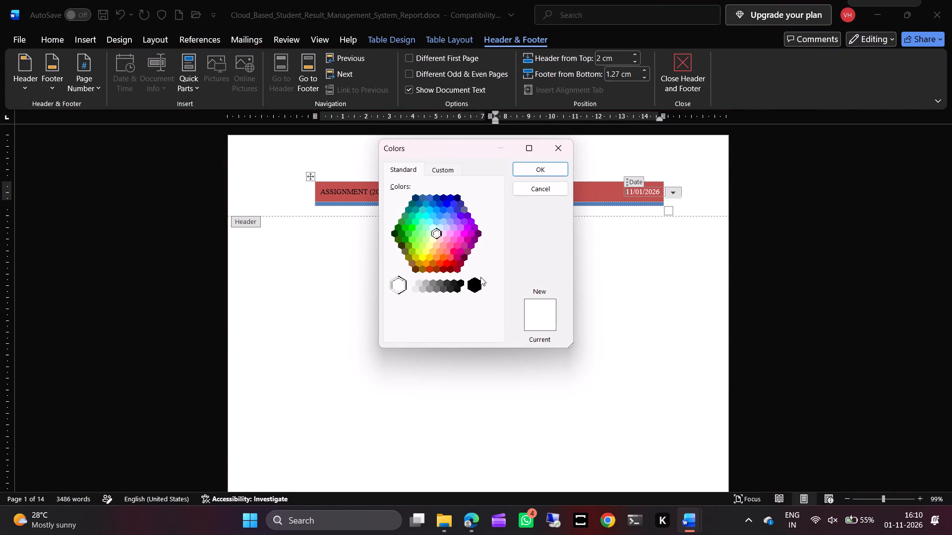
pyautogui.click(476, 285)
pyautogui.click(540, 166)
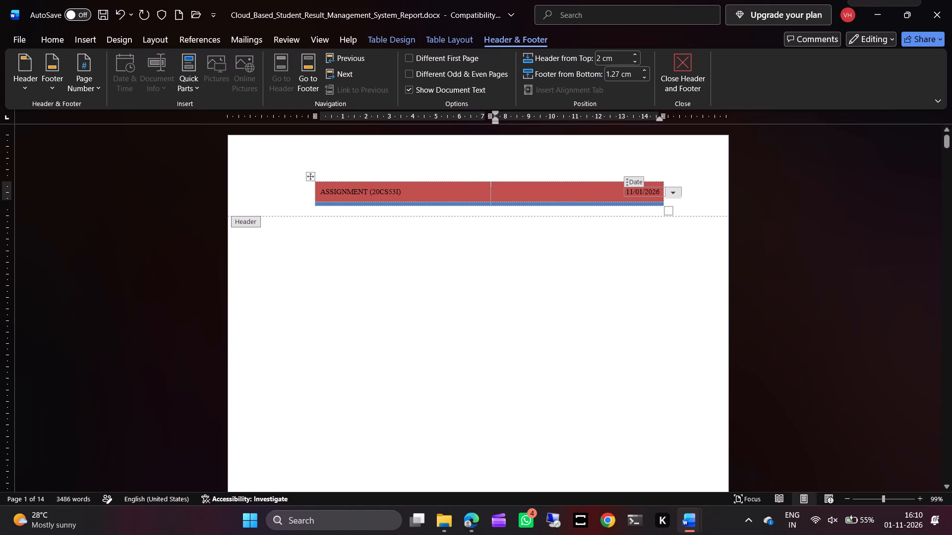
# Set the font size of both the header's date and the title ASSIGNMENT (20CS53I) to 10.
pyautogui.moveTo(661, 190); pyautogui.dragTo(626, 199)
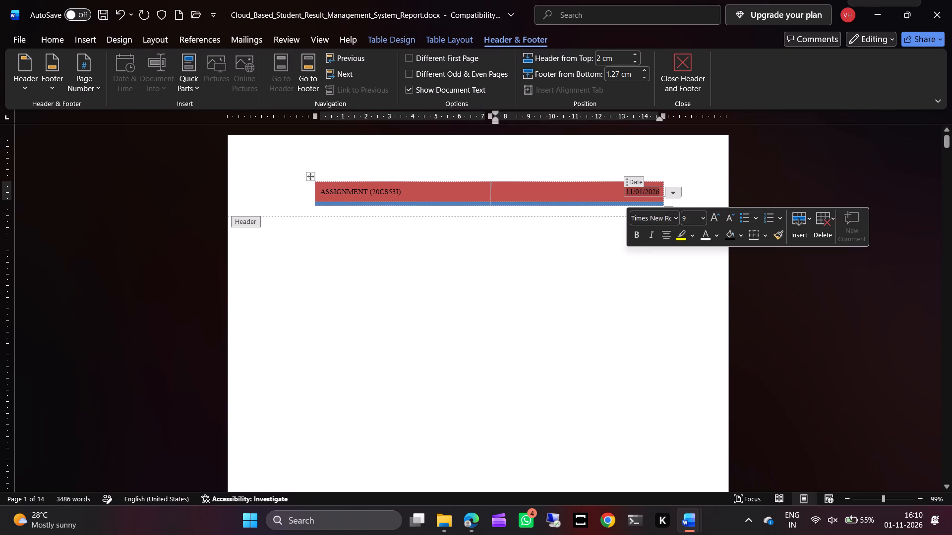
pyautogui.click(699, 216)
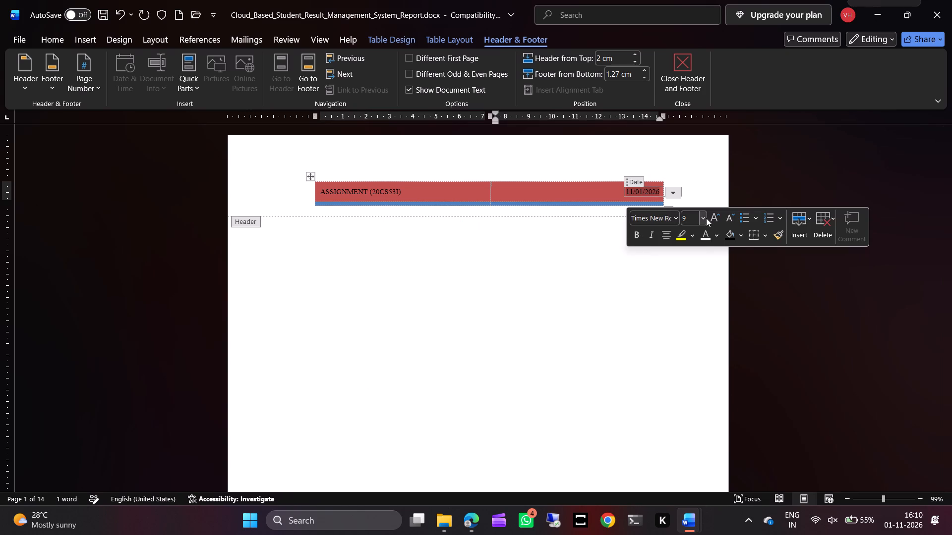
pyautogui.click(706, 218)
pyautogui.click(694, 262)
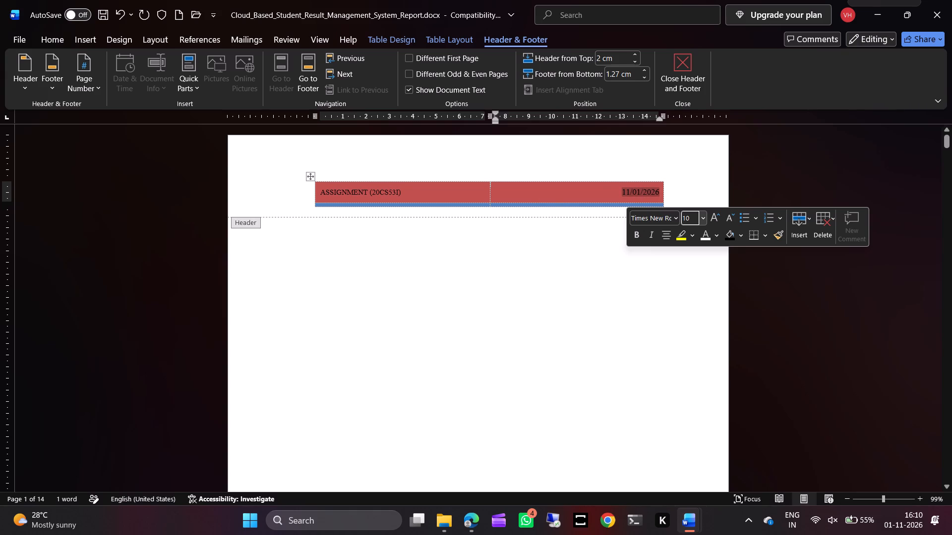
pyautogui.moveTo(403, 193); pyautogui.dragTo(328, 199)
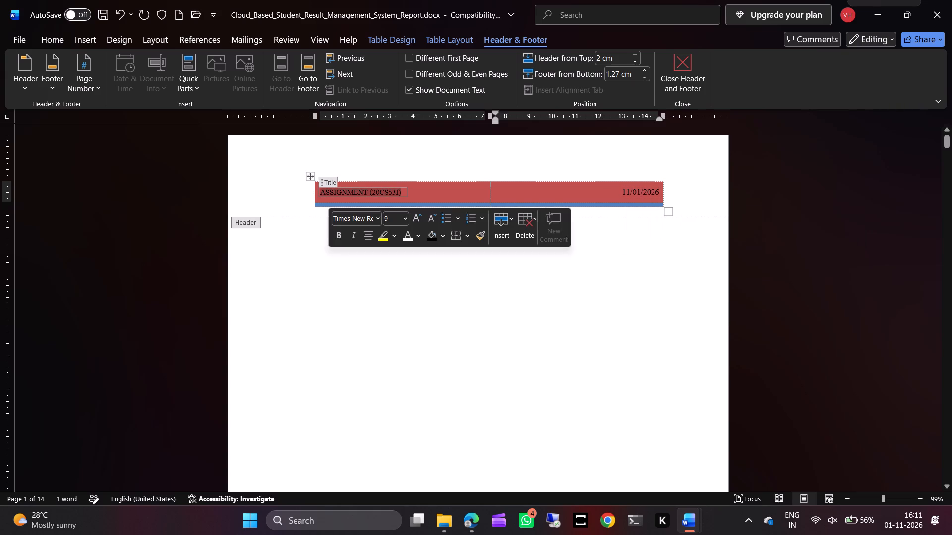
pyautogui.click(404, 217)
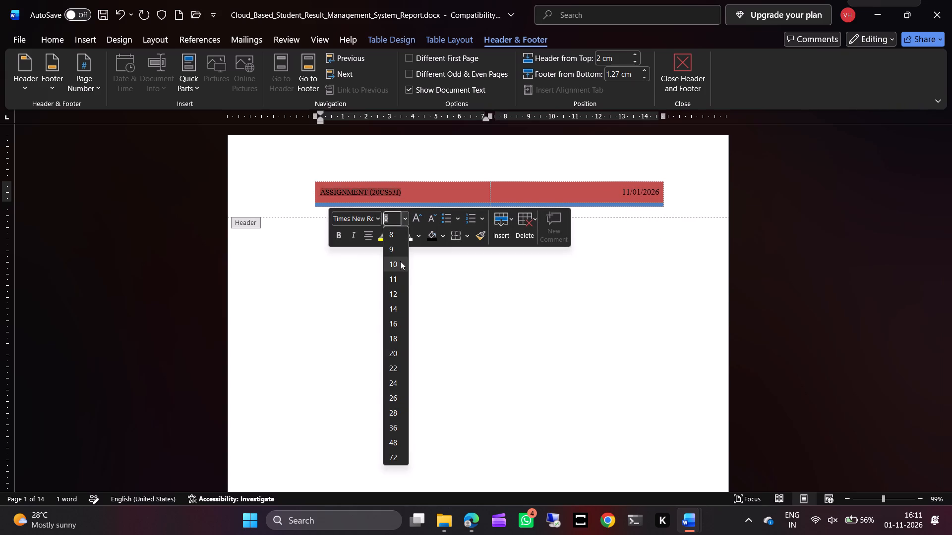
pyautogui.click(397, 263)
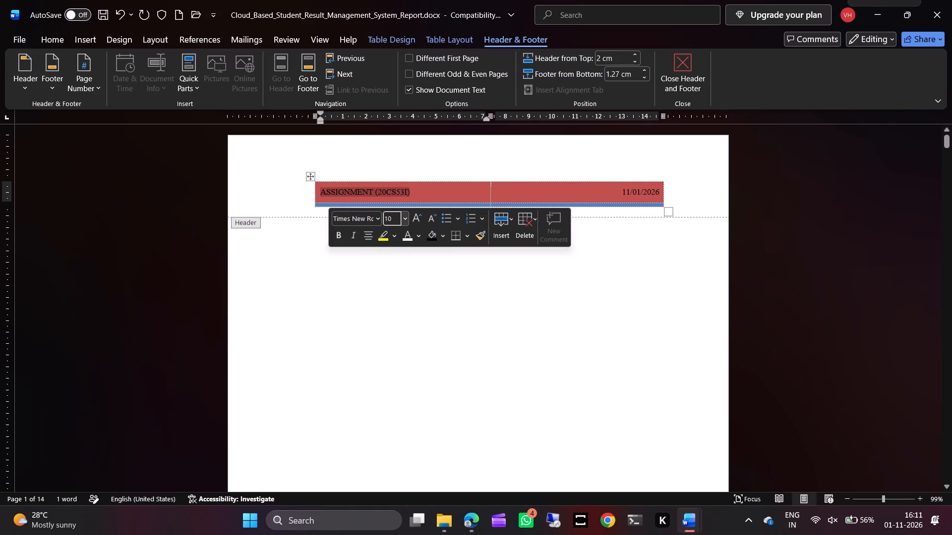
# Shade both columns of the header table white, covering the title and date cells.
pyautogui.click(482, 186)
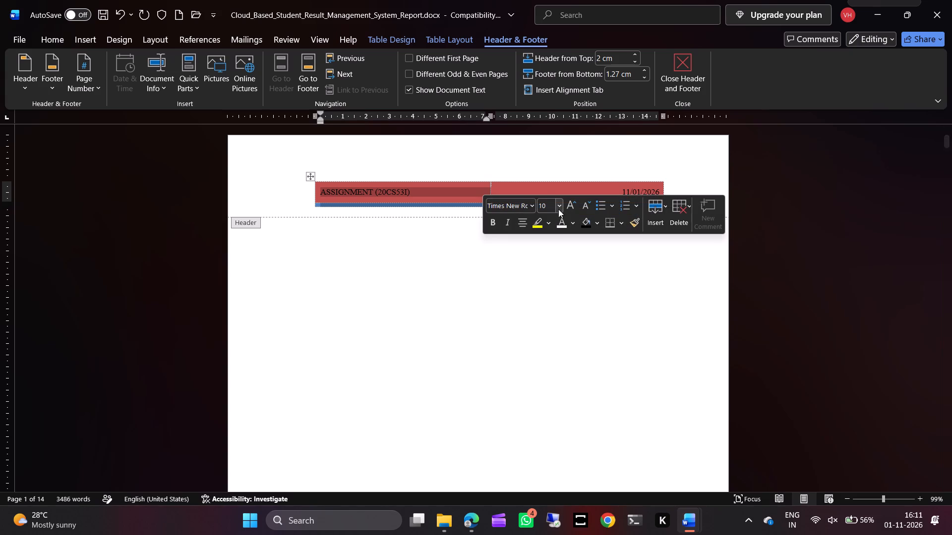
pyautogui.click(597, 223)
pyautogui.click(587, 281)
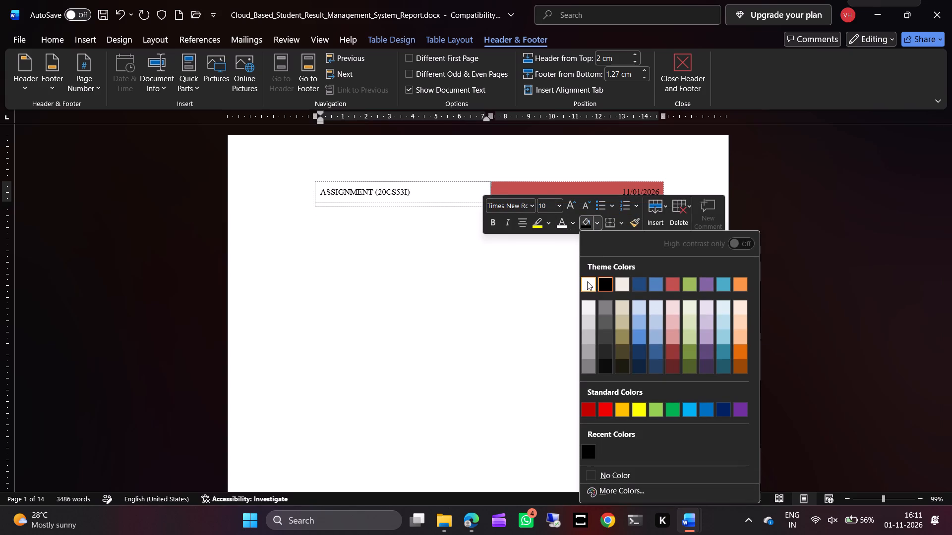
pyautogui.click(502, 186)
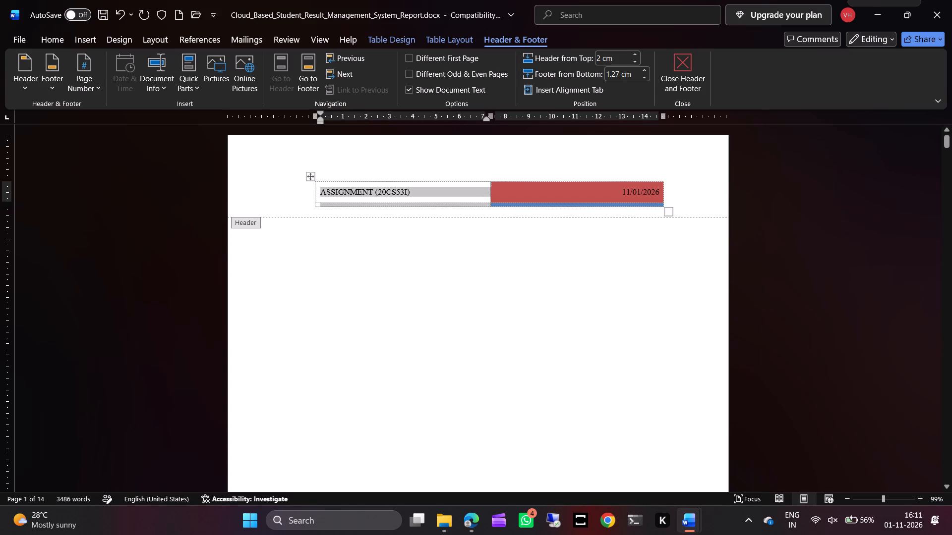
pyautogui.click(606, 225)
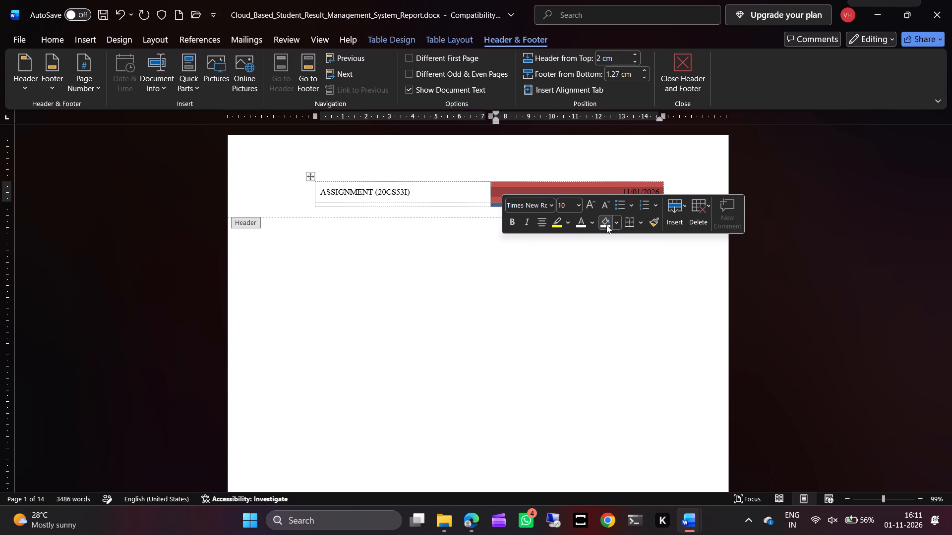
# Shade both cells of the header table's thin bottom row black to form a rule under the text.
pyautogui.click(485, 203)
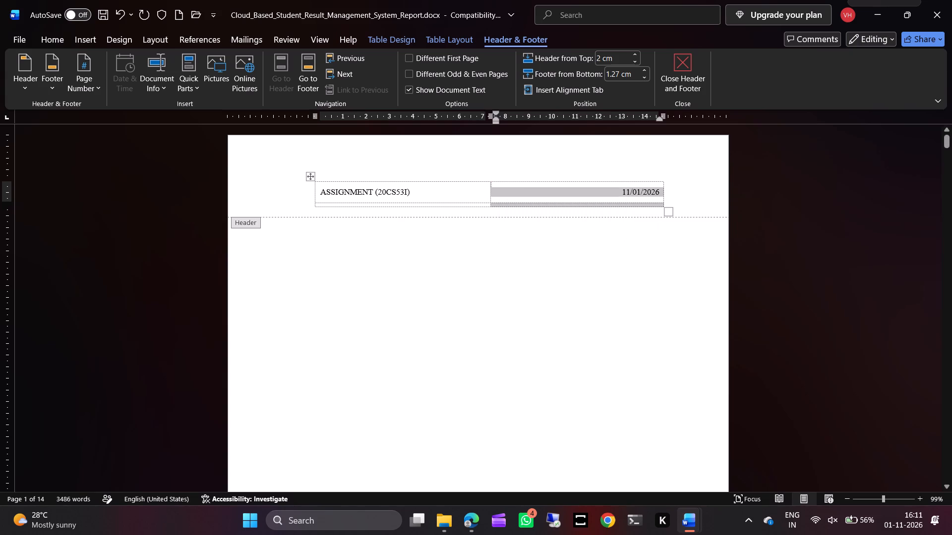
pyautogui.press('Down')
pyautogui.press('Up')
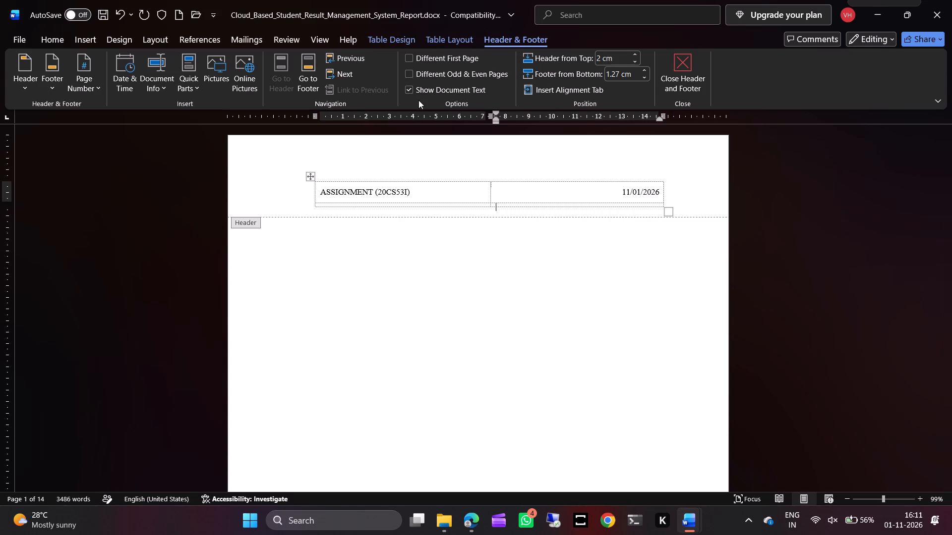
pyautogui.click(58, 39)
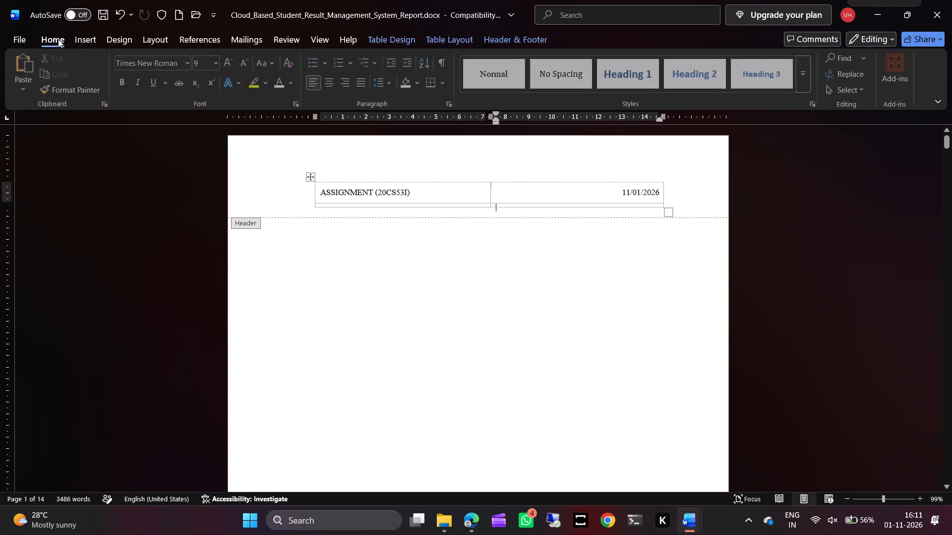
pyautogui.click(417, 83)
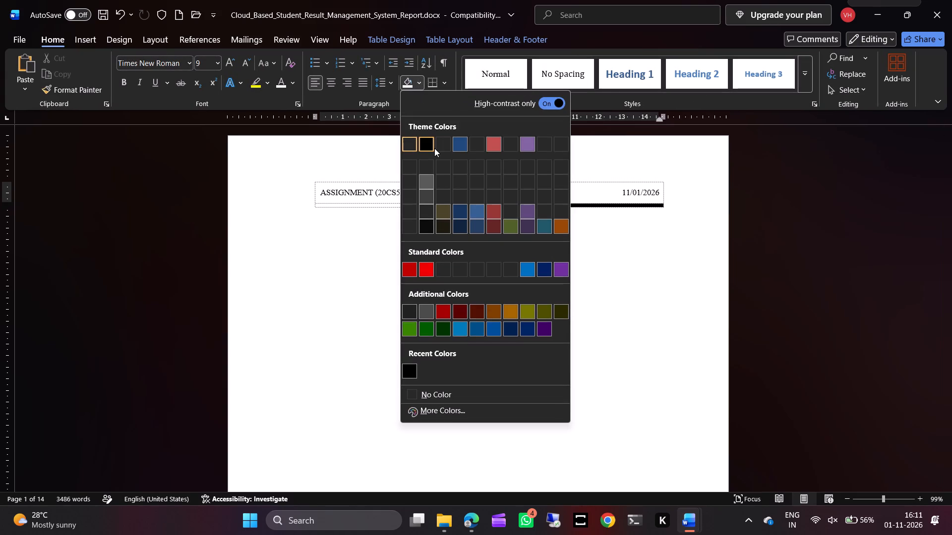
pyautogui.click(432, 147)
pyautogui.press('Left')
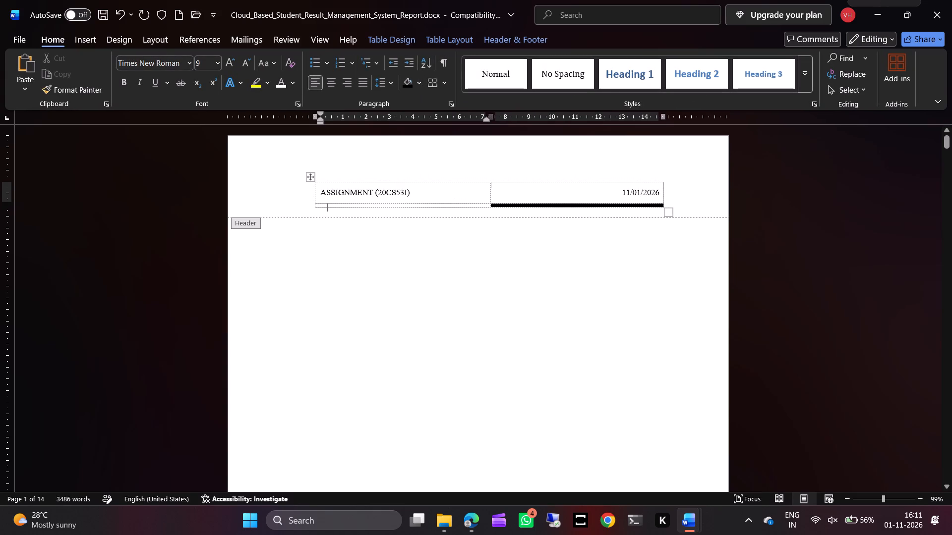
pyautogui.click(408, 80)
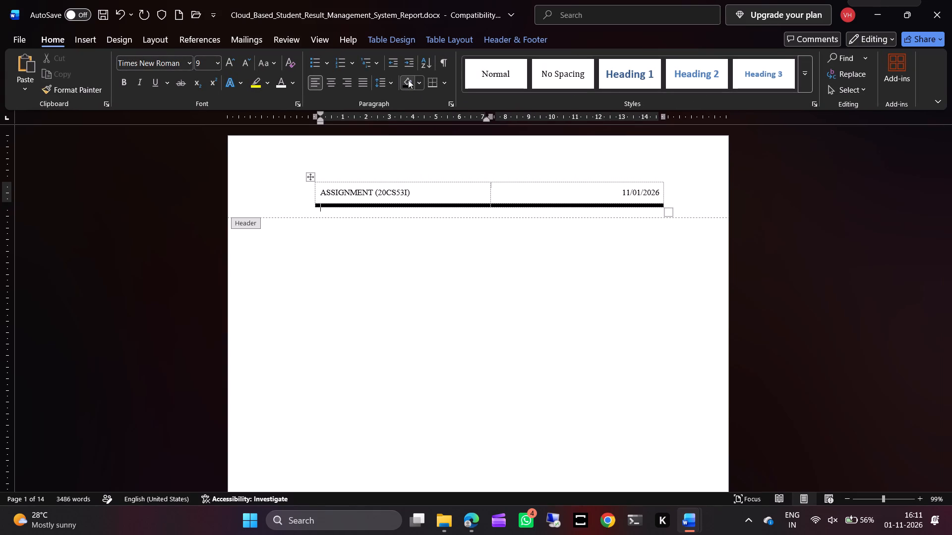
pyautogui.click(407, 282)
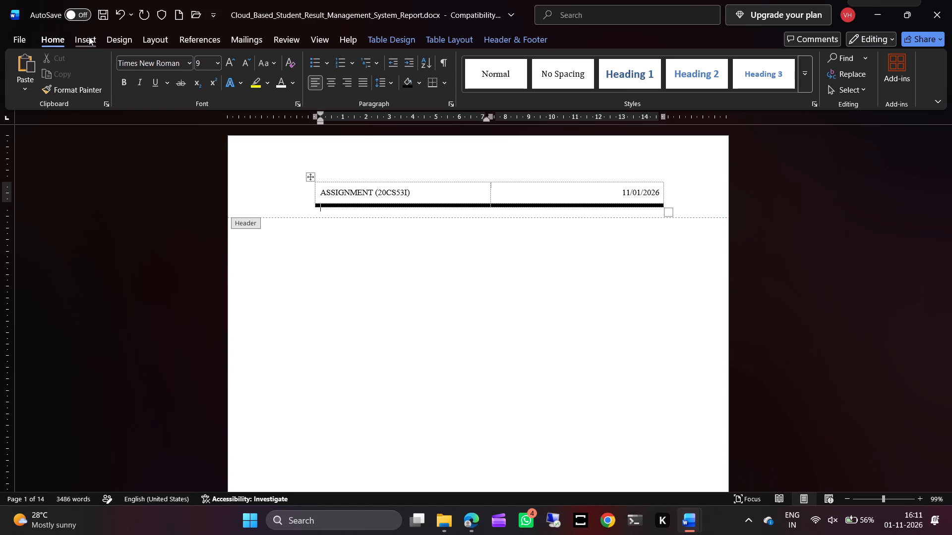
# Insert the built-in Retrospect footer into the document.
pyautogui.click(89, 37)
pyautogui.click(547, 85)
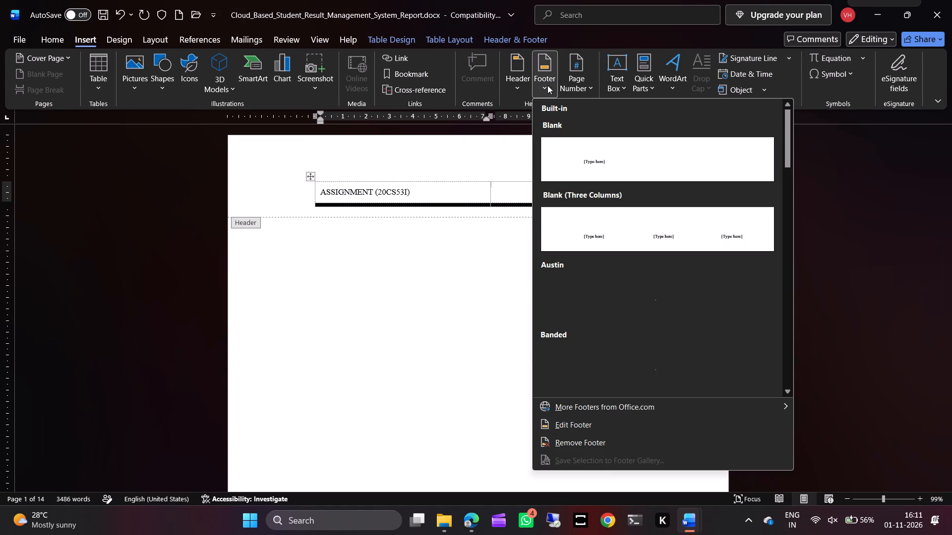
pyautogui.moveTo(788, 157); pyautogui.dragTo(807, 304)
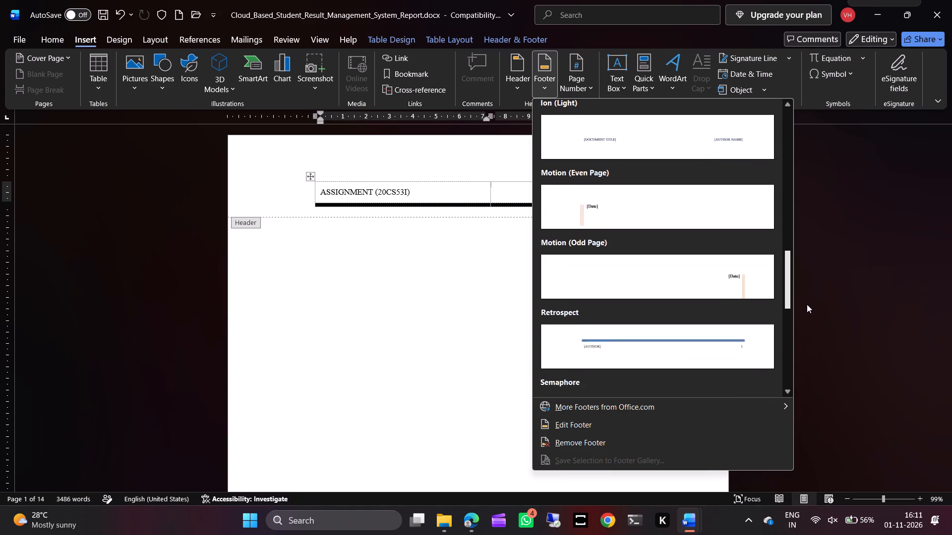
pyautogui.moveTo(807, 304); pyautogui.dragTo(807, 311)
pyautogui.click(696, 279)
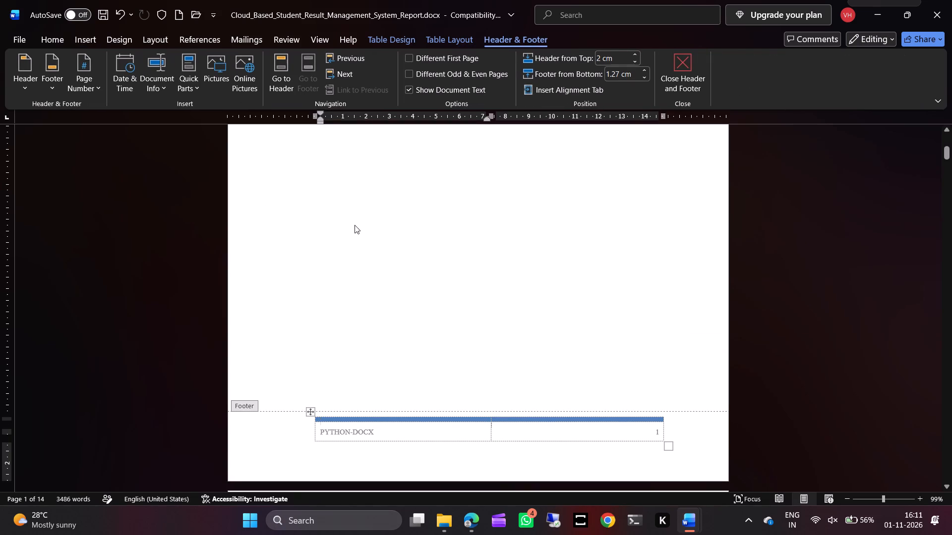
# Shade both cells of the footer table's thin top row black.
pyautogui.click(79, 38)
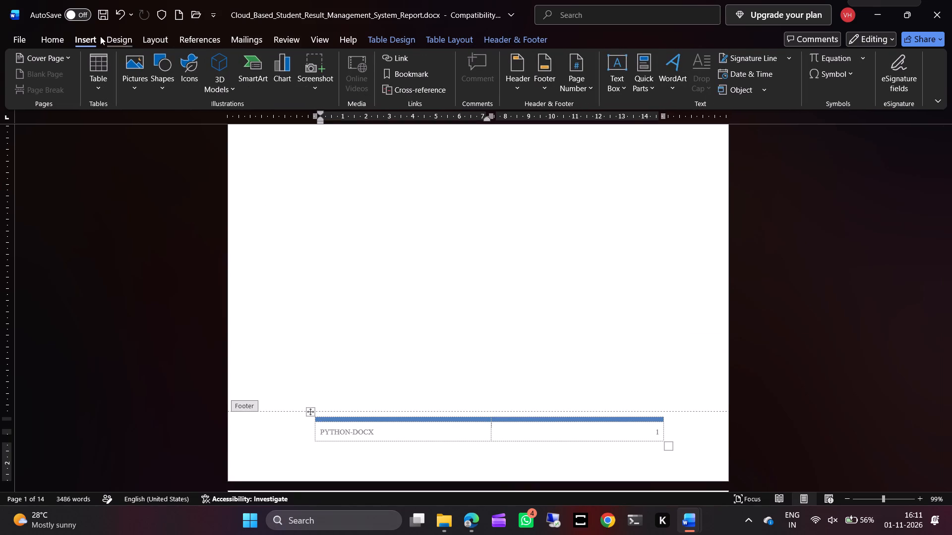
pyautogui.click(55, 38)
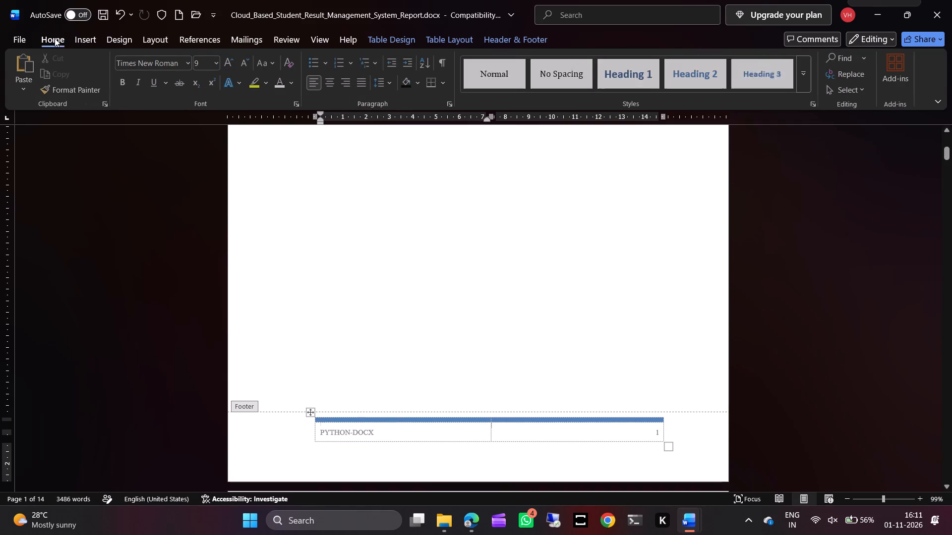
pyautogui.click(406, 89)
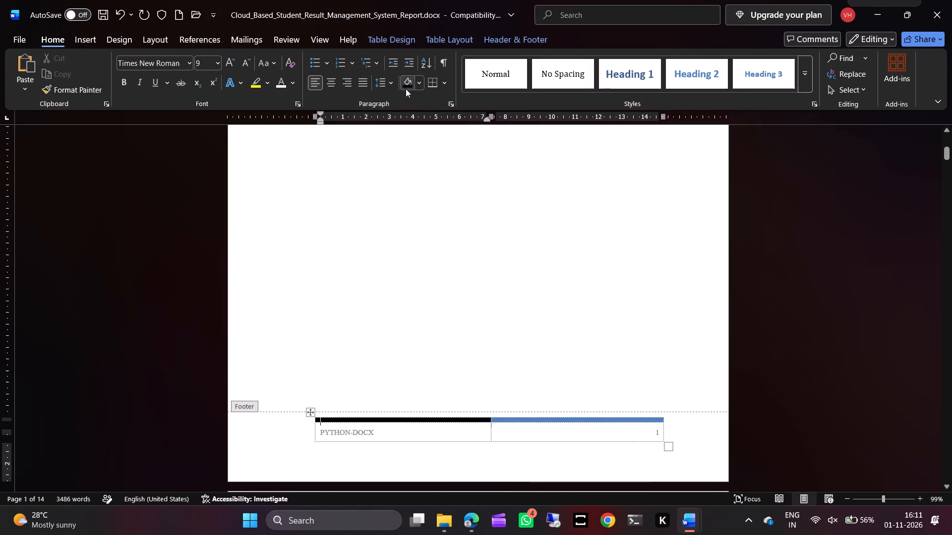
pyautogui.press('Right')
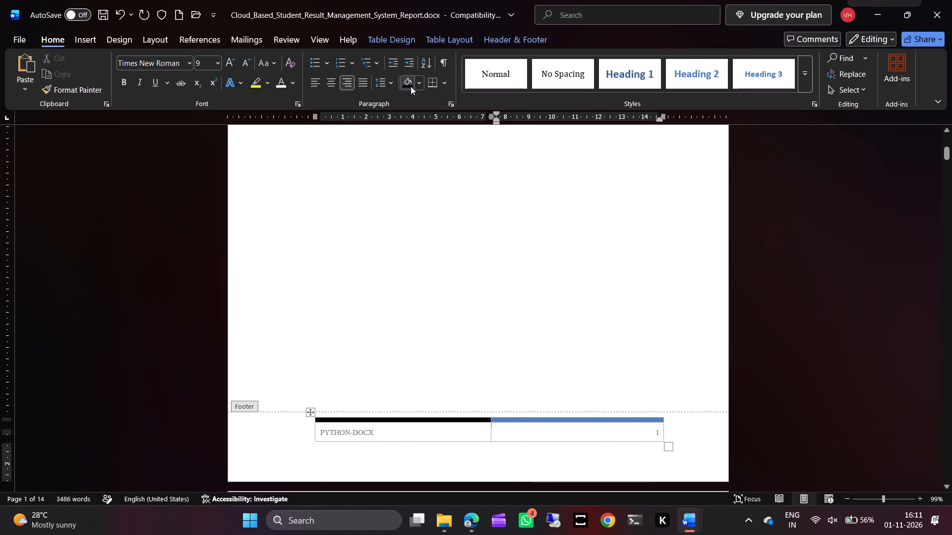
pyautogui.click(411, 86)
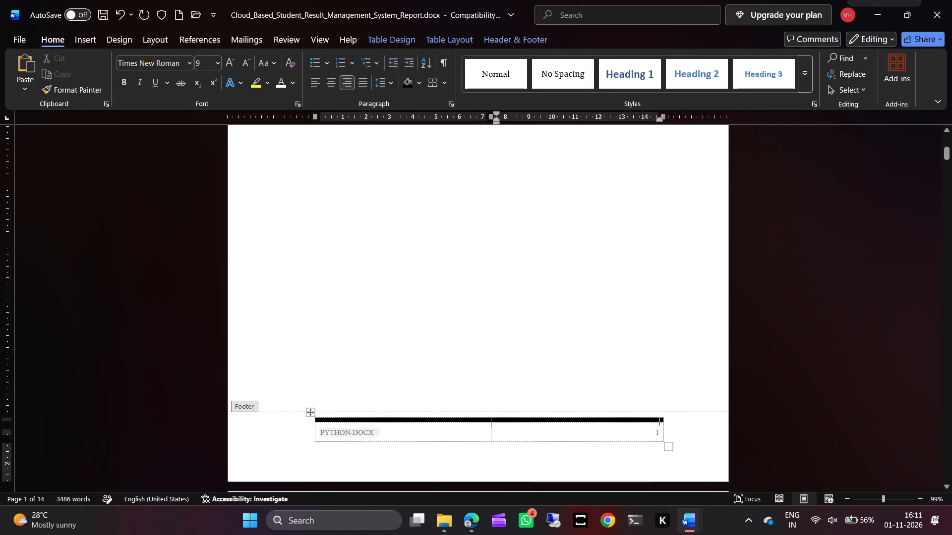
# Replace the footer's author text with DEPT., OF CSE, RRP.
pyautogui.click(373, 432)
pyautogui.moveTo(373, 432); pyautogui.dragTo(319, 430)
pyautogui.press('BackSpace')
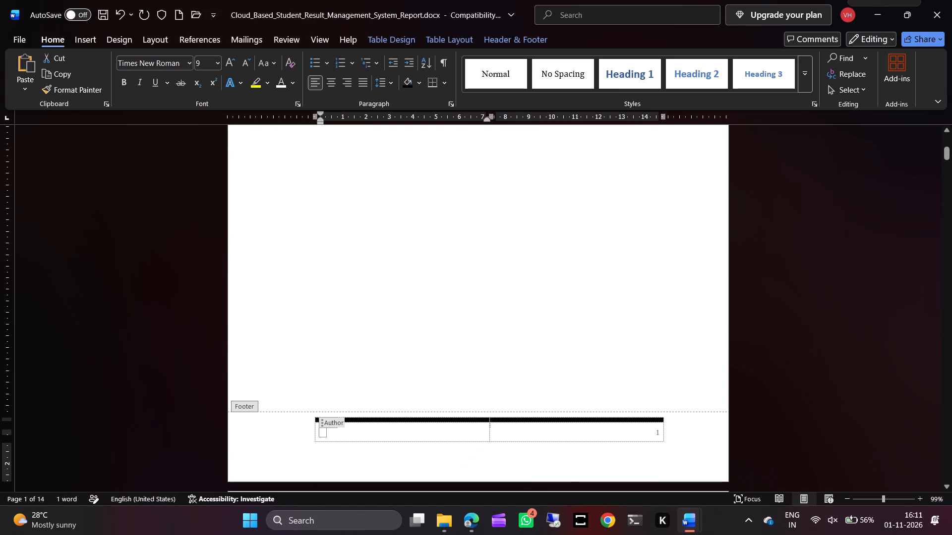
pyautogui.write('DEPT., OF')
pyautogui.press('space')
pyautogui.write('CSE')
pyautogui.write(', RRP')
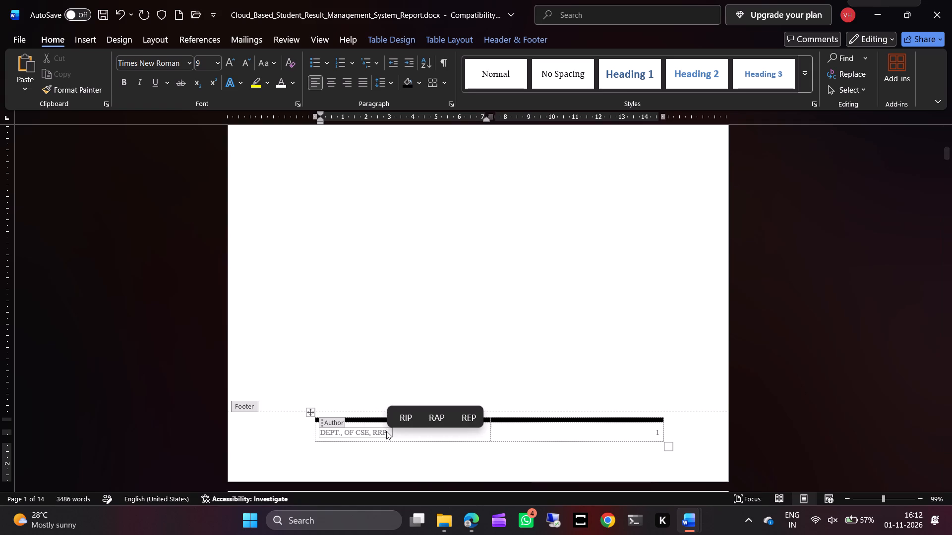
# Set the font size of the footer's department text to 10.
pyautogui.moveTo(387, 429); pyautogui.dragTo(322, 430)
pyautogui.click(322, 430)
pyautogui.moveTo(322, 430); pyautogui.dragTo(396, 434)
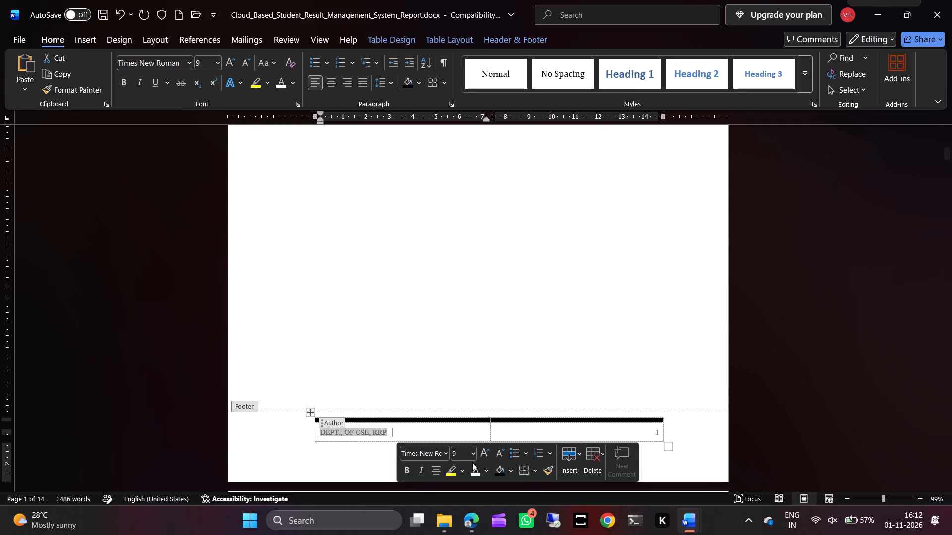
pyautogui.click(473, 451)
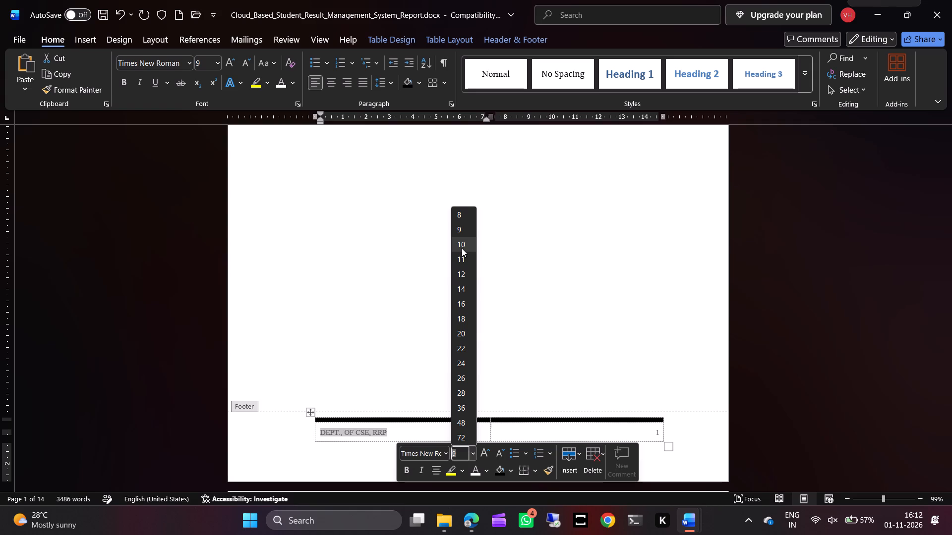
pyautogui.click(462, 245)
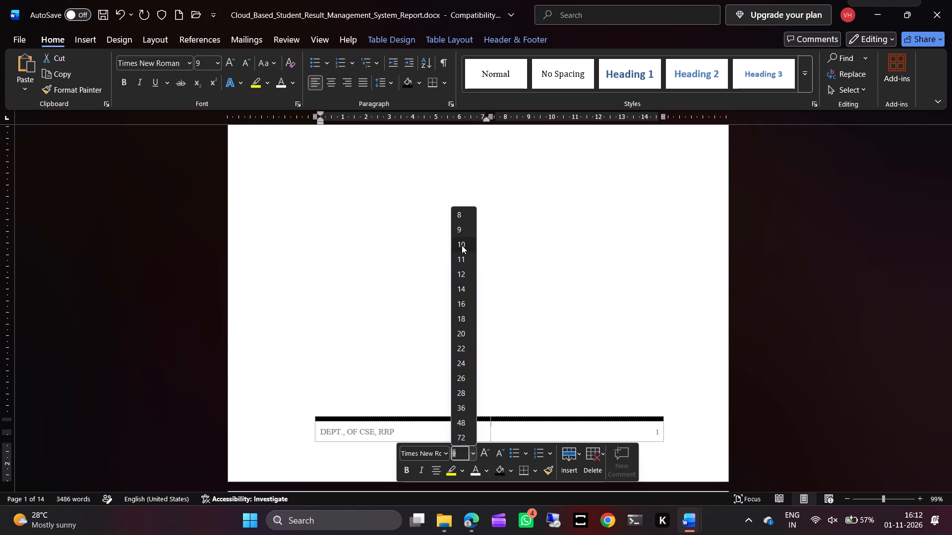
# Delete the page number from the footer's right-hand cell.
pyautogui.doubleClick(656, 431)
pyautogui.press('BackSpace')
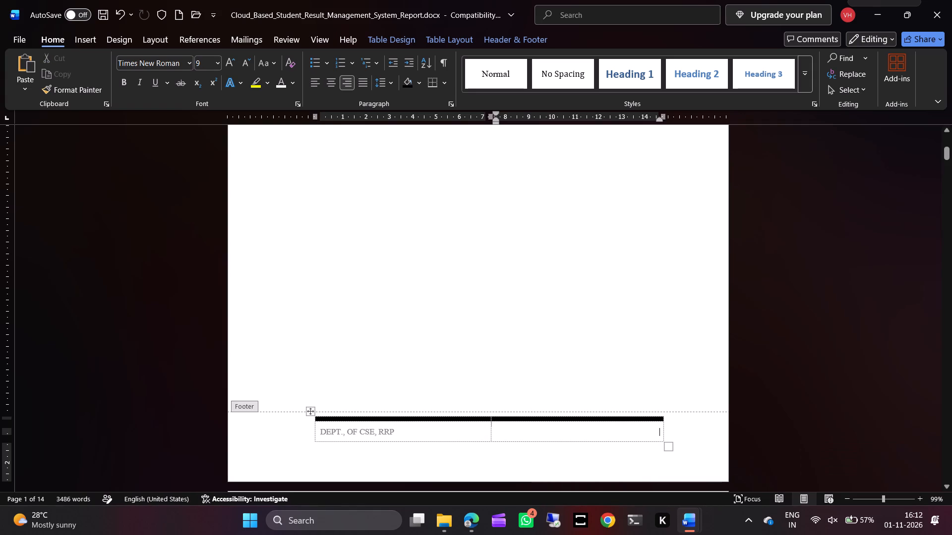
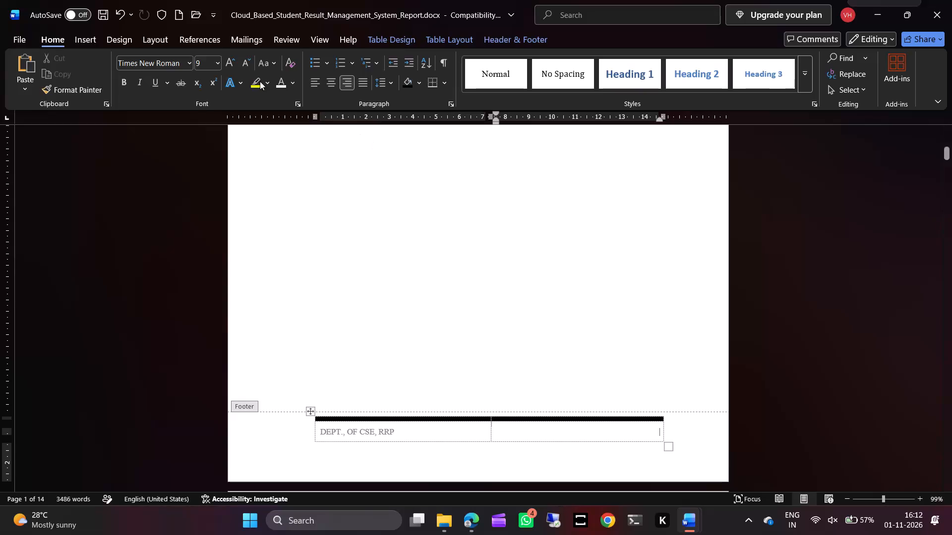
# Set the document's page numbering to start at 143 in the page number format settings.
pyautogui.click(87, 37)
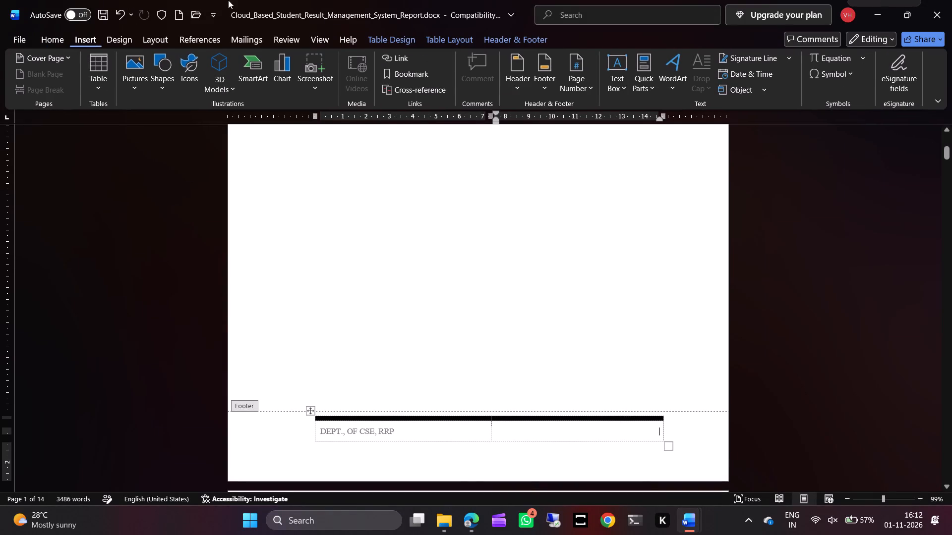
pyautogui.click(588, 86)
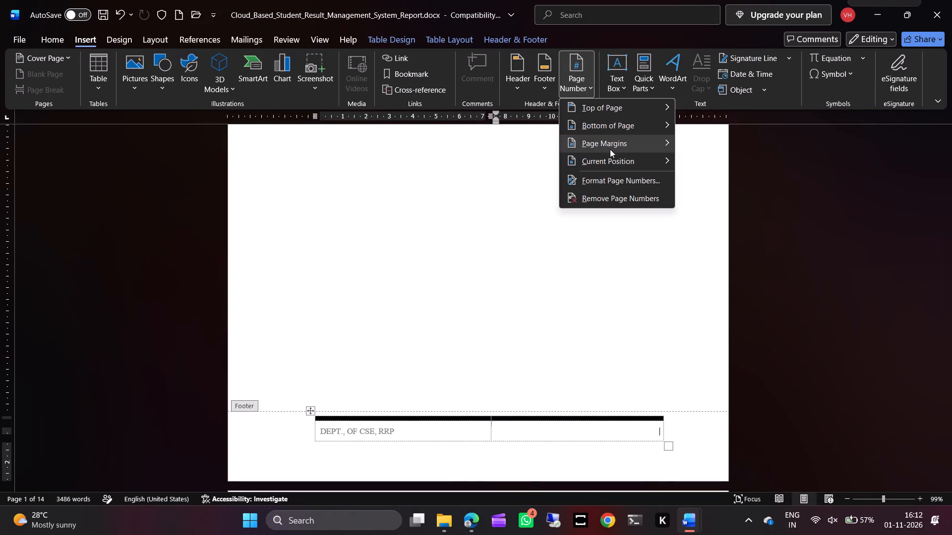
pyautogui.click(613, 161)
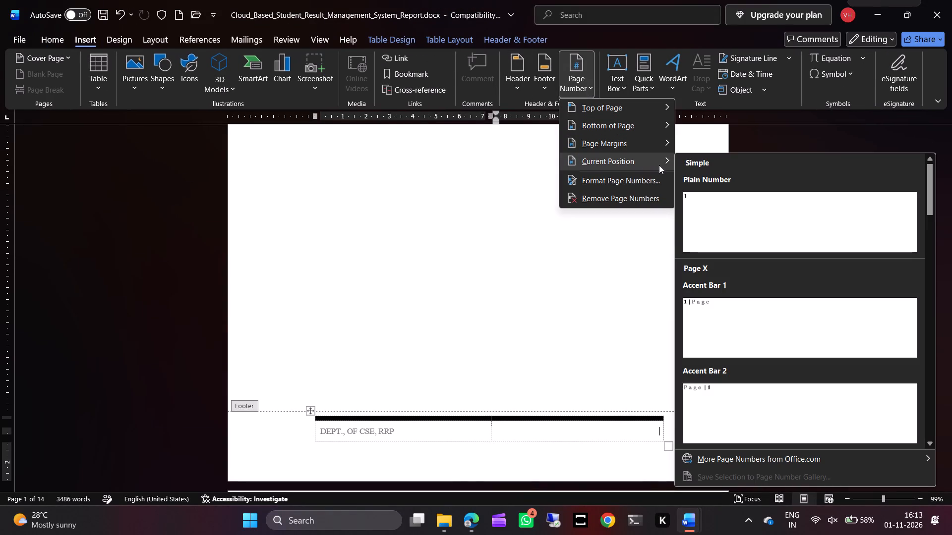
pyautogui.click(629, 187)
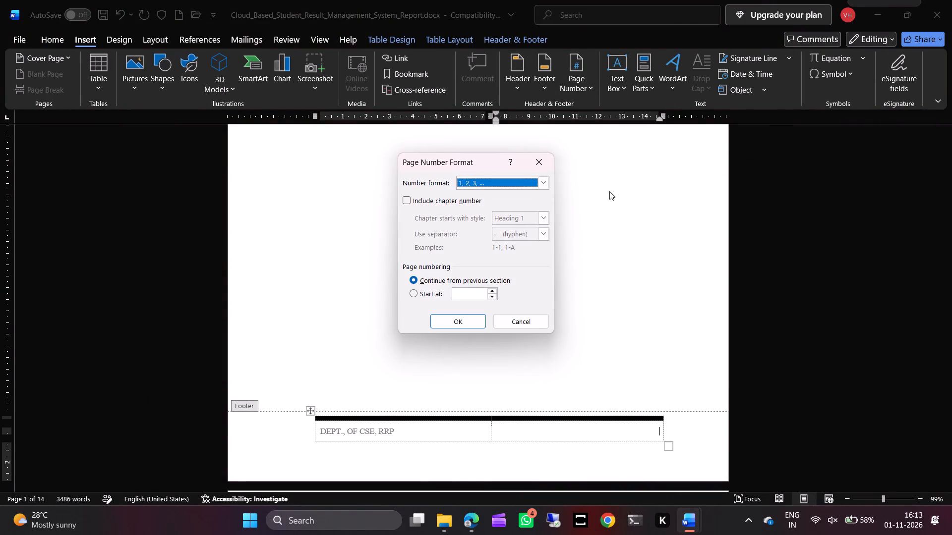
pyautogui.click(462, 290)
pyautogui.write('143')
pyautogui.click(462, 322)
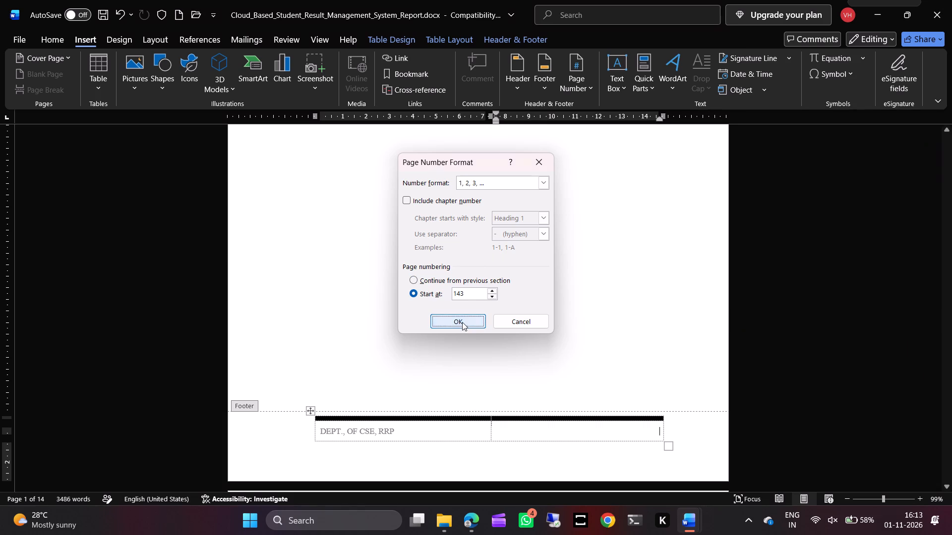
# Insert a Plain Number page number at the current position in the footer table's empty right-hand cell.
pyautogui.click(654, 431)
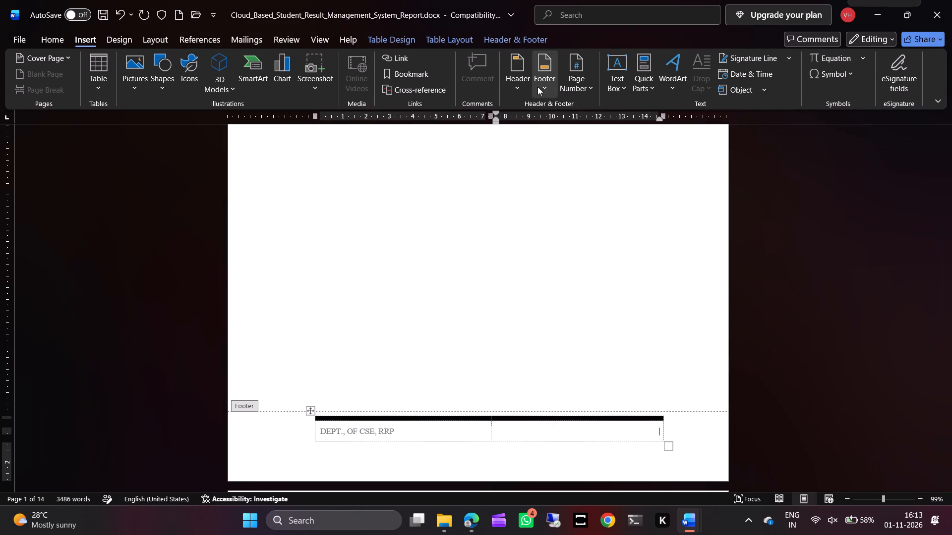
pyautogui.moveTo(578, 89); pyautogui.dragTo(651, 164)
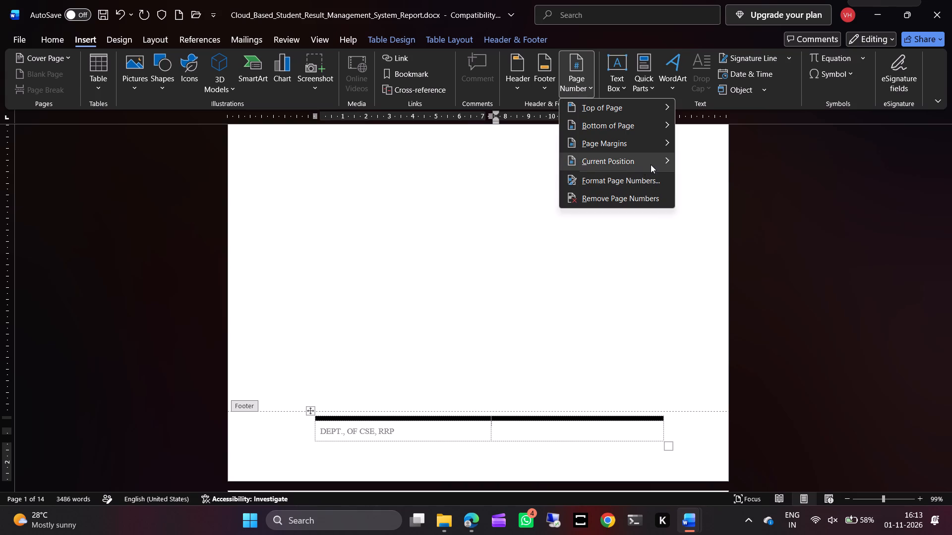
pyautogui.moveTo(651, 164); pyautogui.dragTo(655, 164)
pyautogui.click(655, 164)
pyautogui.click(704, 219)
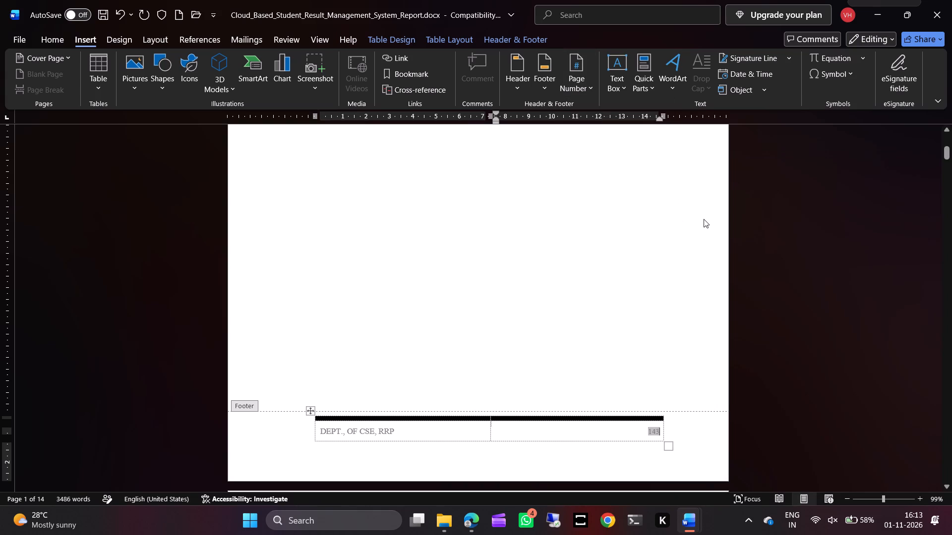
# Format the footer's page number with font size 10 and black text, and return to the document body.
pyautogui.moveTo(660, 431); pyautogui.dragTo(647, 432)
pyautogui.click(713, 452)
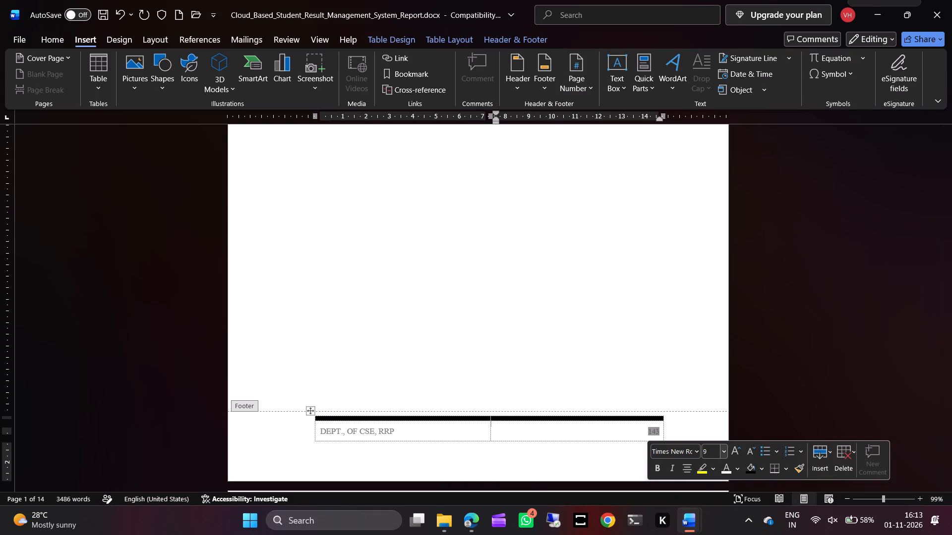
pyautogui.write('10')
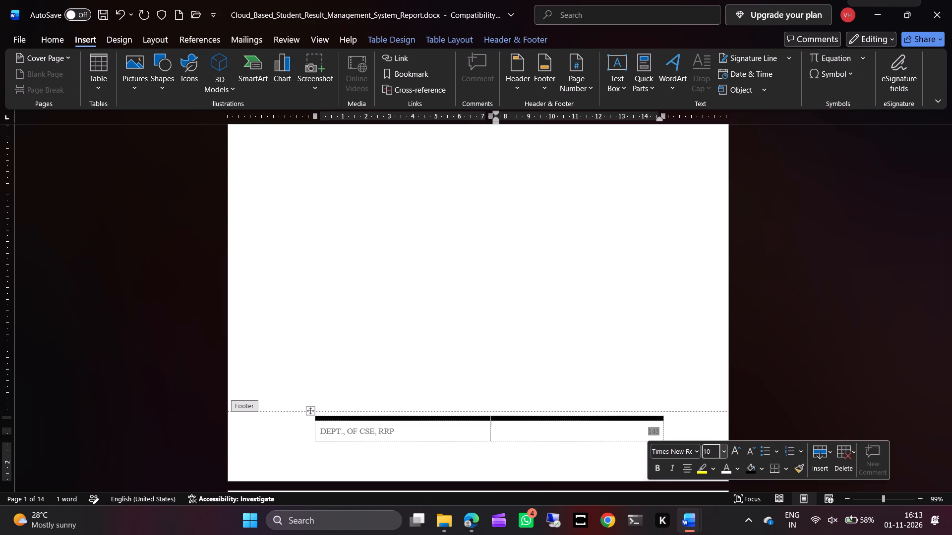
pyautogui.press('Return')
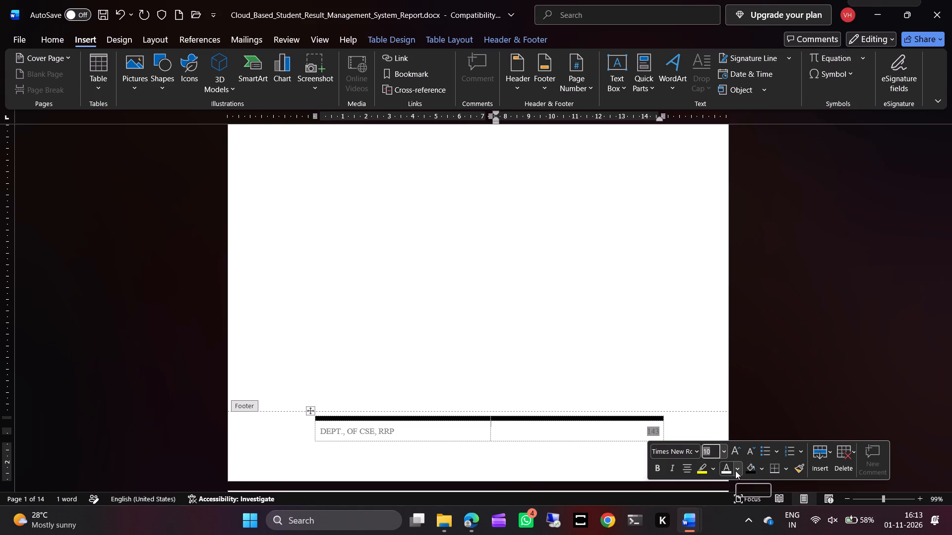
pyautogui.click(735, 471)
pyautogui.click(731, 353)
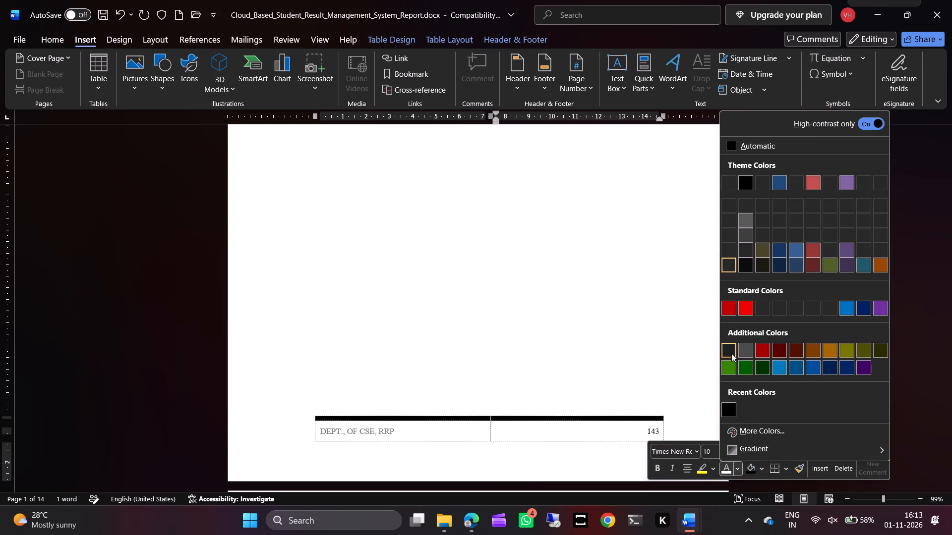
pyautogui.doubleClick(631, 338)
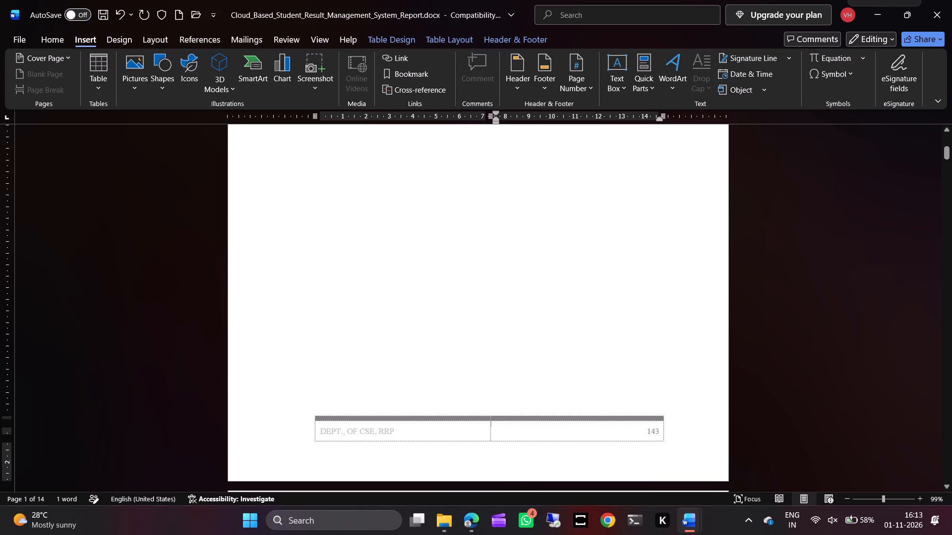
# Change the document's paper size to A4 (21 cm x 29.7 cm).
pyautogui.hscroll(1, 631, 338)
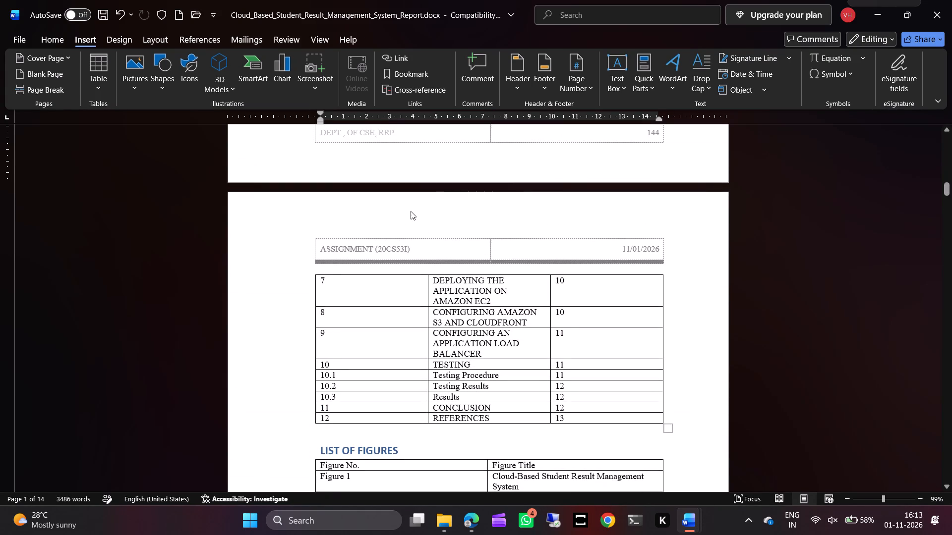
pyautogui.click(147, 38)
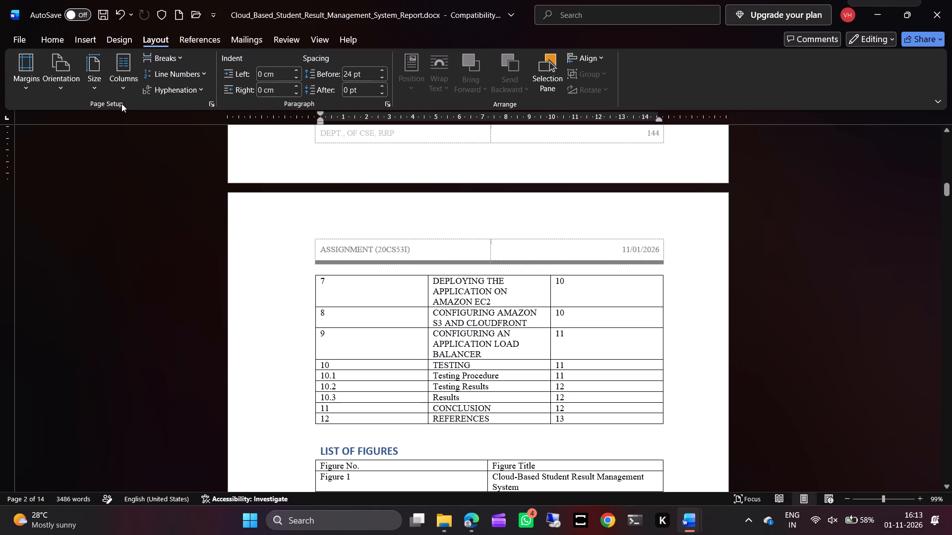
pyautogui.click(121, 104)
pyautogui.click(98, 87)
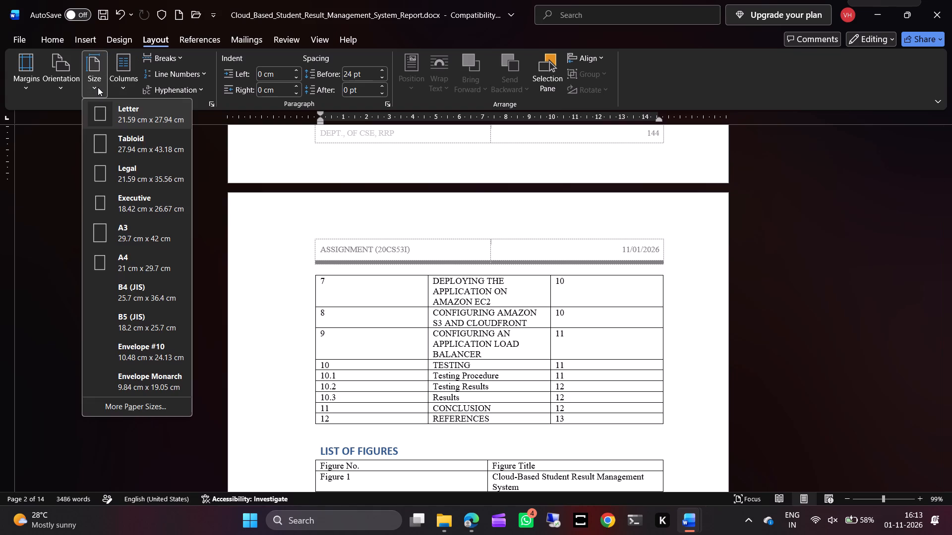
pyautogui.click(129, 262)
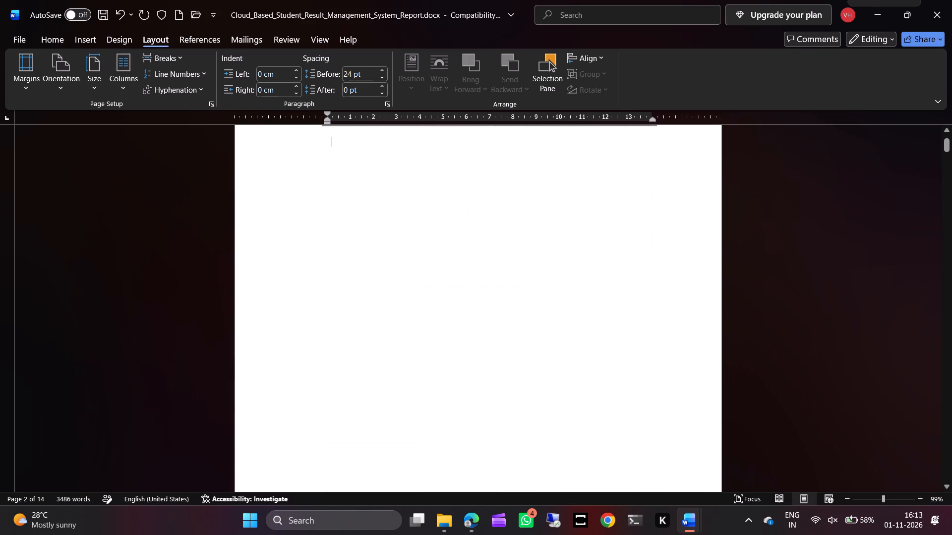
# Remove the blank first page by deleting the break and empty space before the TABLE OF CONTENTS heading.
pyautogui.scroll(-1, 258, 297)
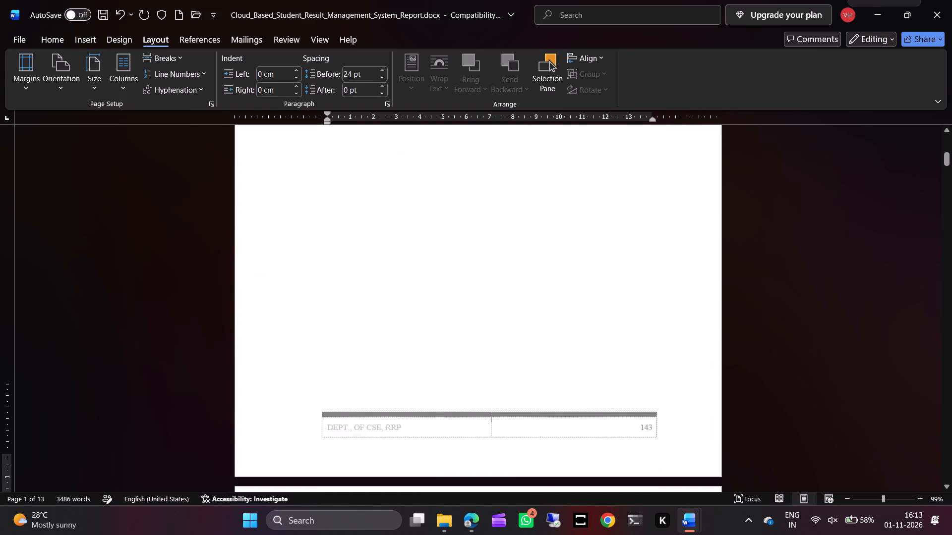
pyautogui.scroll(-2, 258, 297)
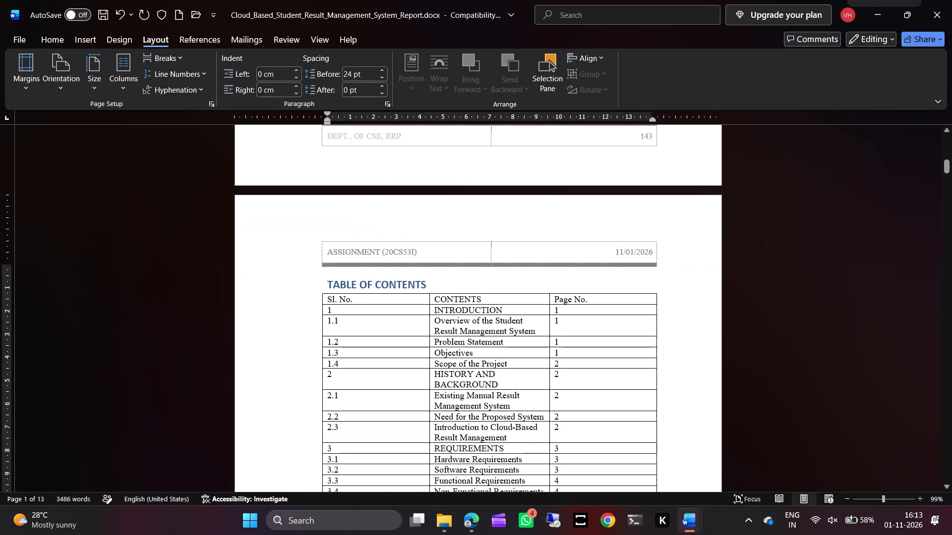
pyautogui.click(323, 281)
pyautogui.click(320, 282)
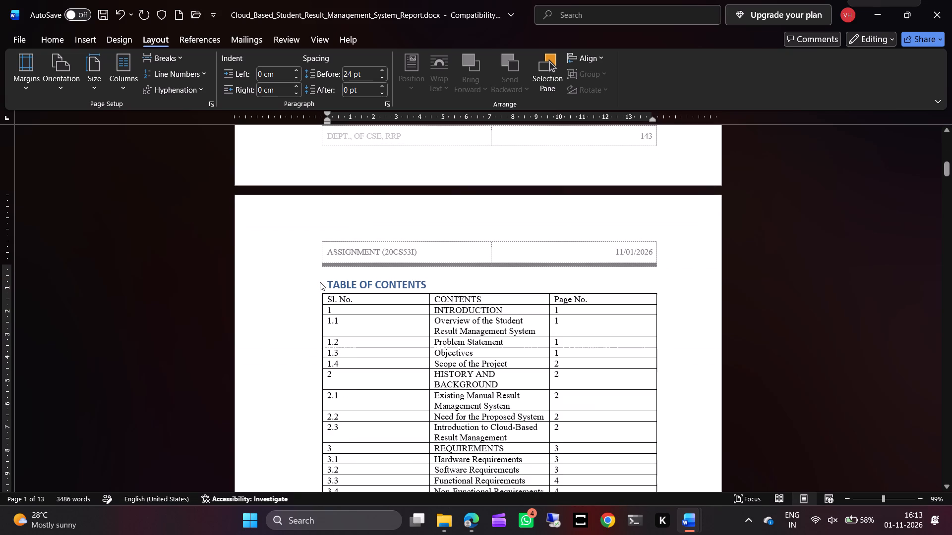
pyautogui.click(326, 282)
pyautogui.press('BackSpace')
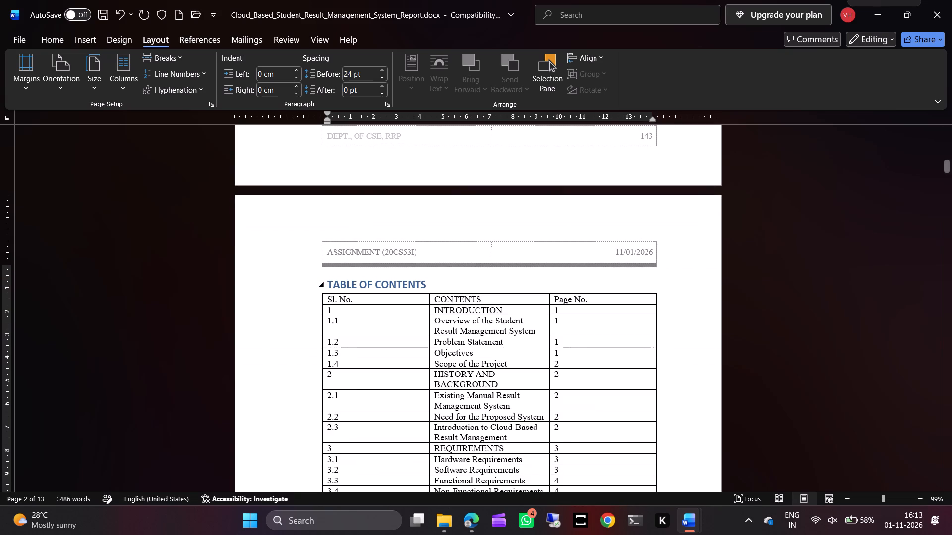
pyautogui.press('BackSpace')
pyautogui.press('BackSpace')
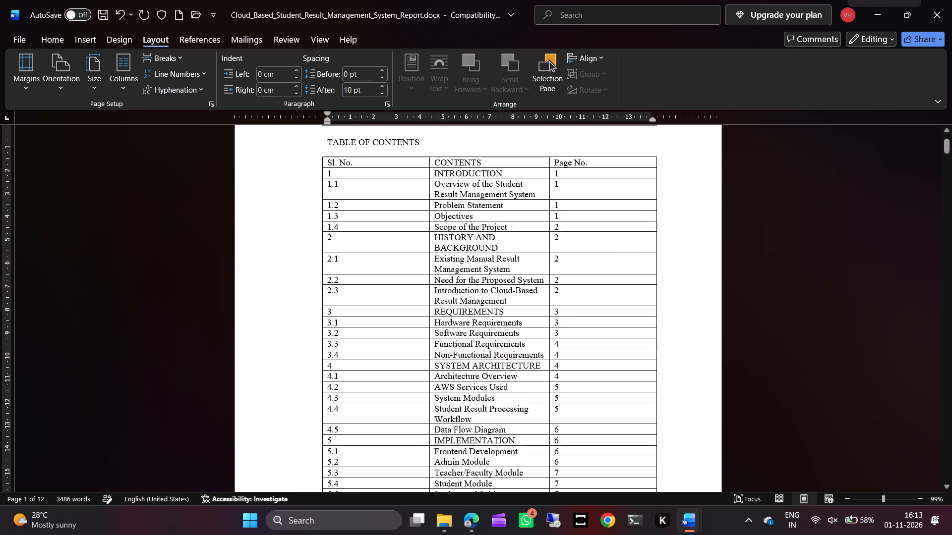
pyautogui.scroll(1, 326, 282)
pyautogui.press('Up')
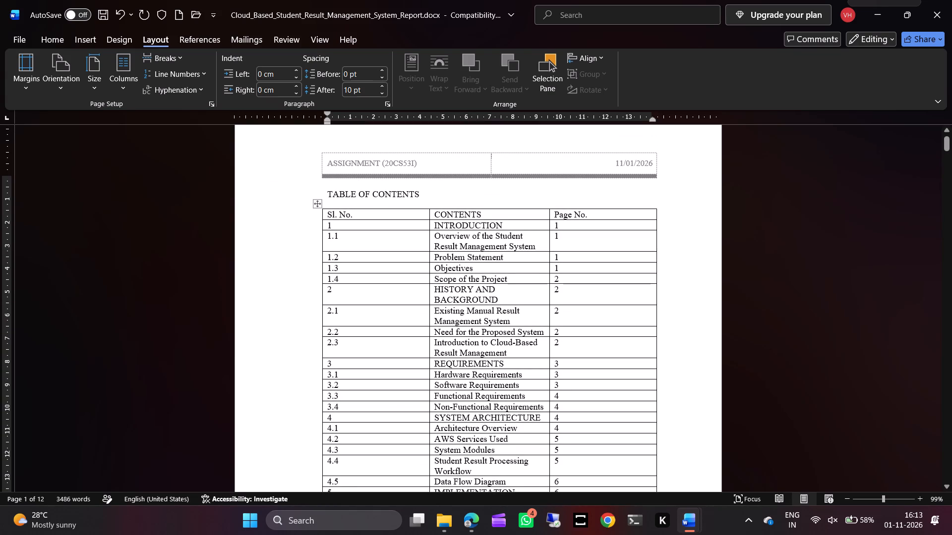
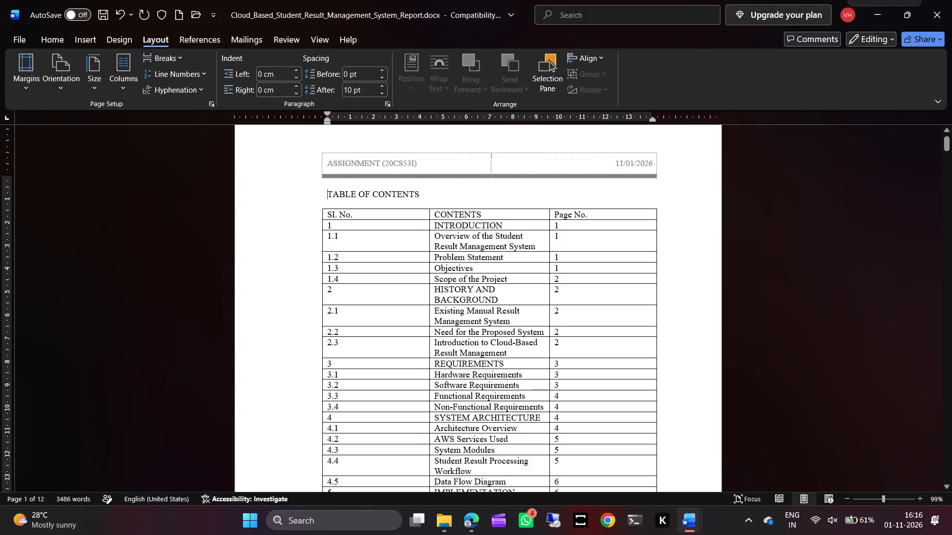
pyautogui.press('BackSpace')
# Format all the text in the document body as Times New Roman, size 12.
pyautogui.scroll(-1, 378, 217)
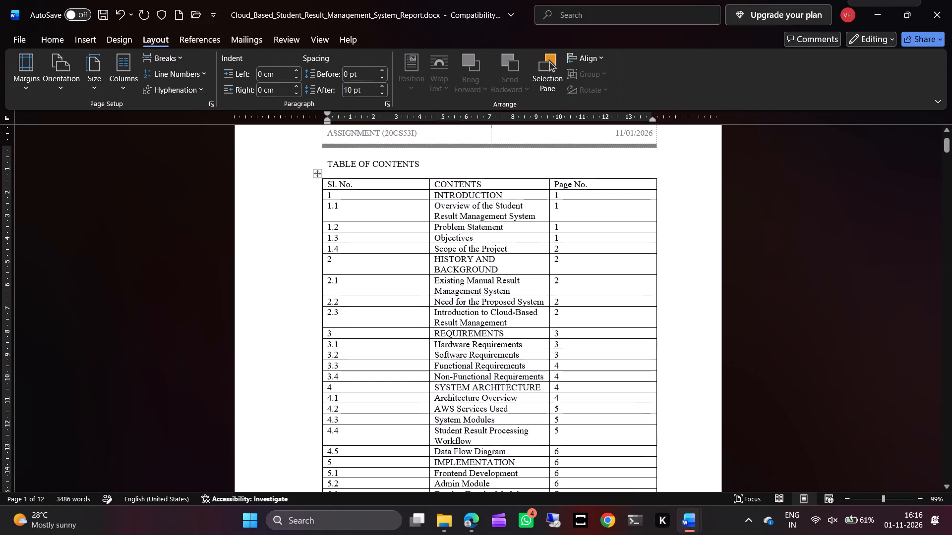
pyautogui.hotkey('ctrl', 'a')
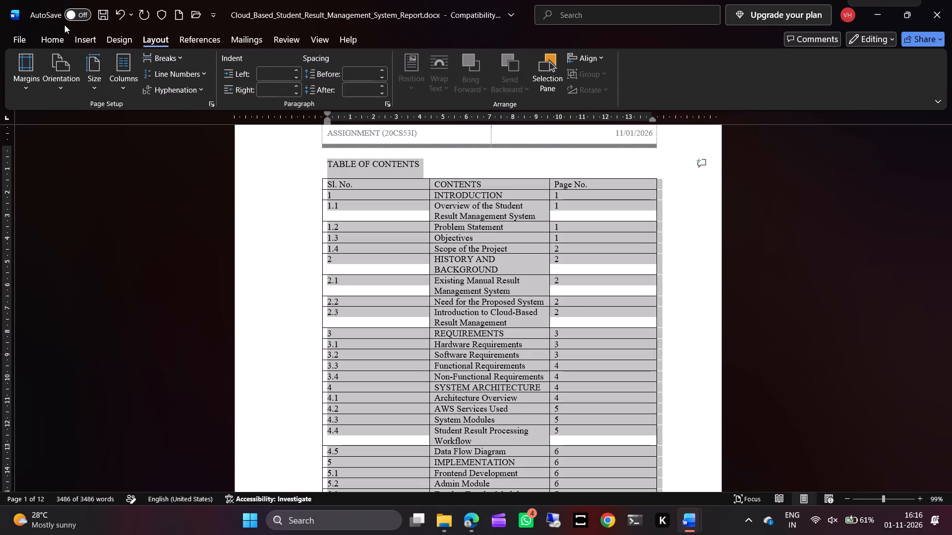
pyautogui.click(48, 35)
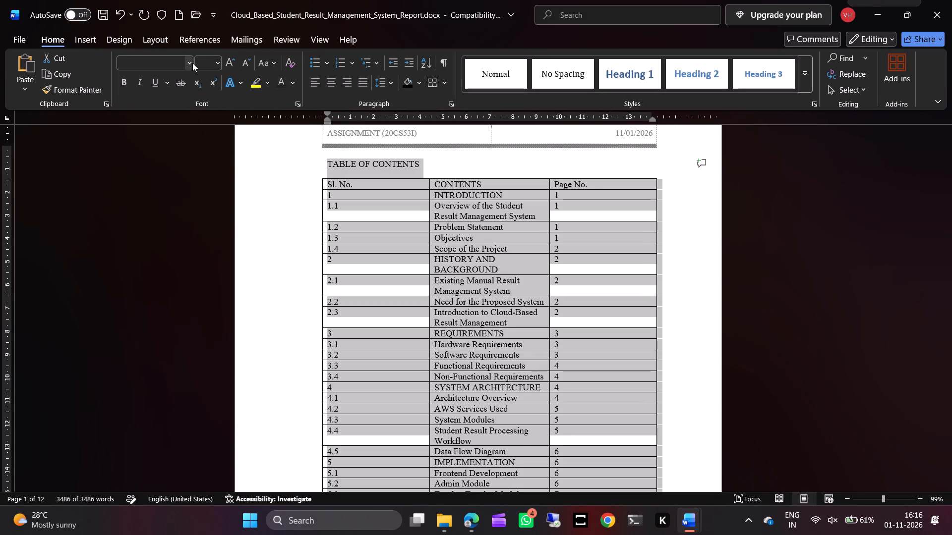
pyautogui.click(187, 59)
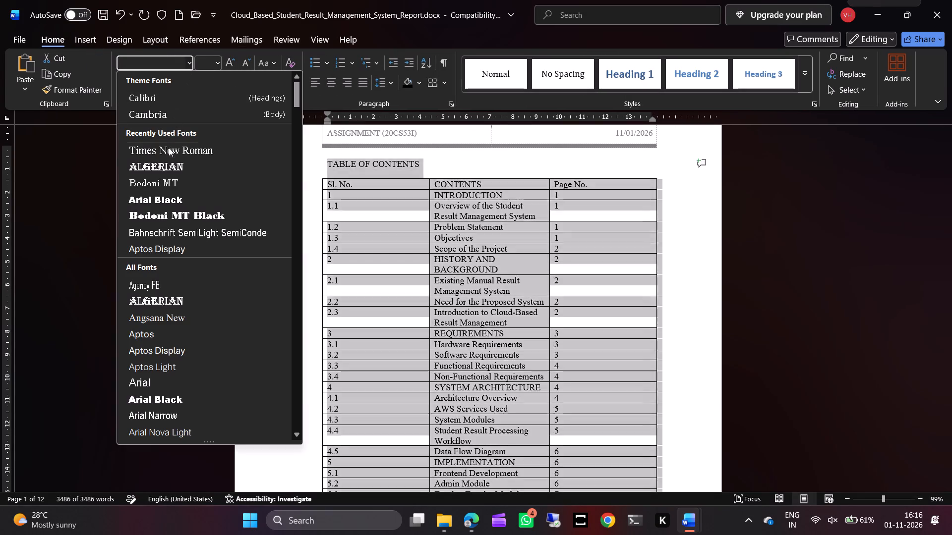
pyautogui.click(169, 149)
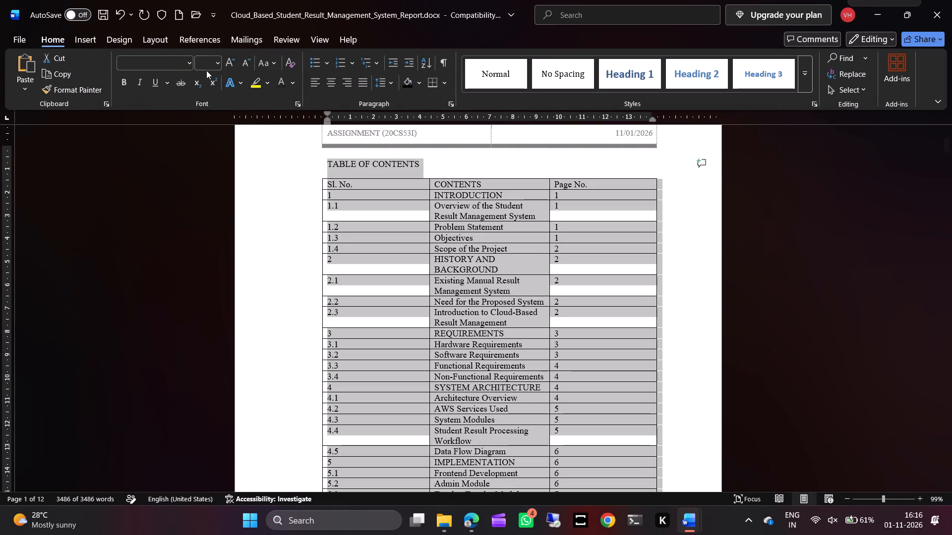
pyautogui.click(214, 62)
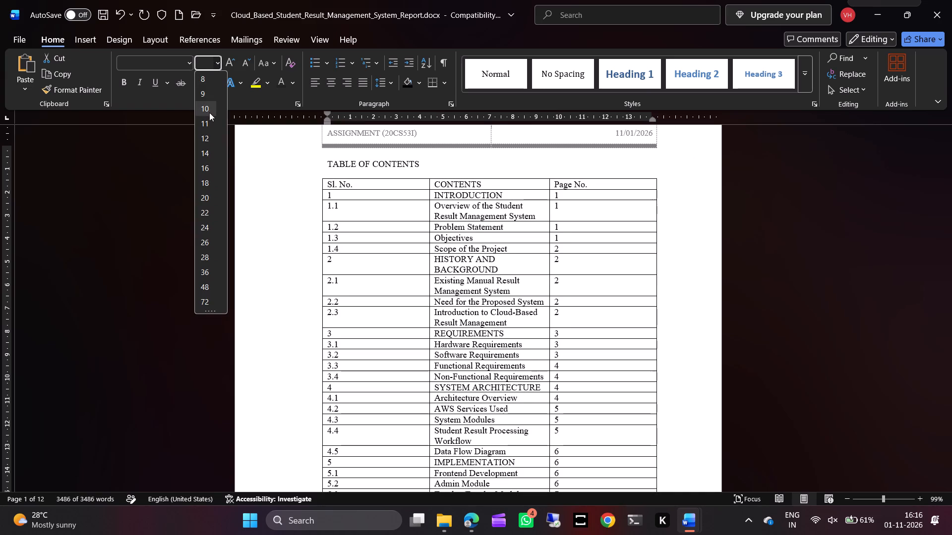
pyautogui.click(209, 139)
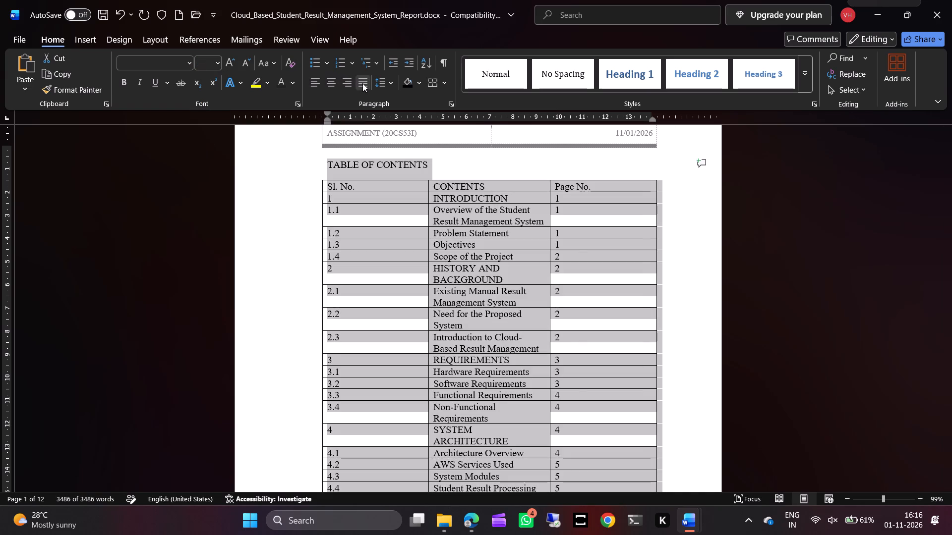
# Justify all the body text and set its line spacing to 1.5.
pyautogui.click(362, 83)
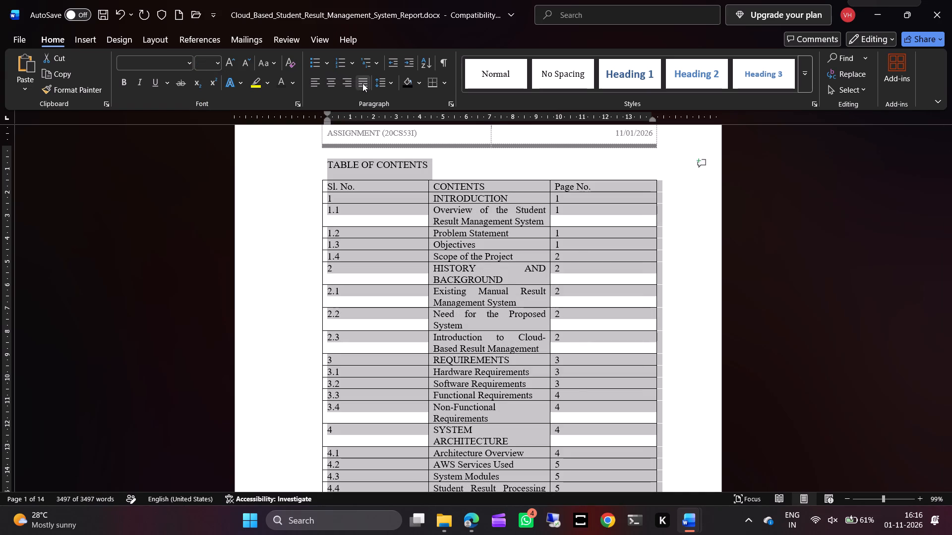
pyautogui.click(389, 82)
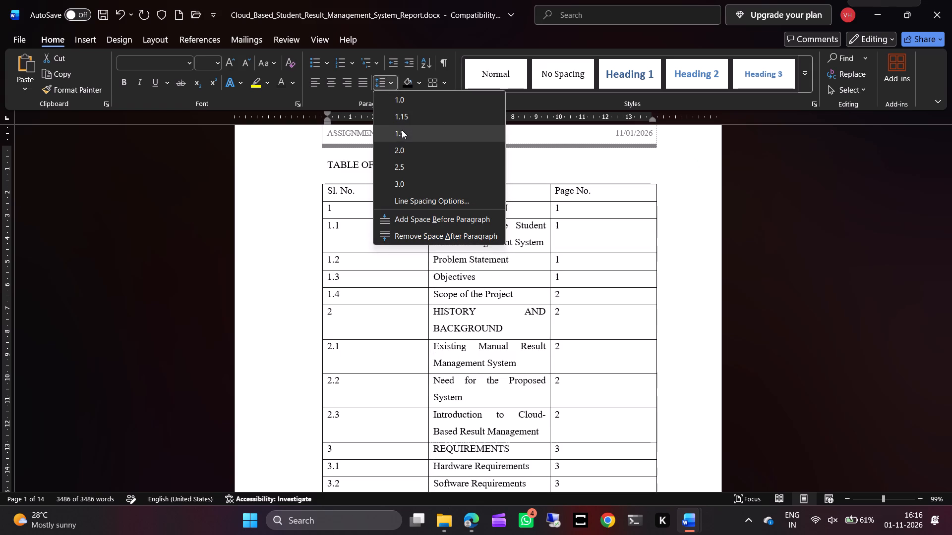
pyautogui.click(402, 130)
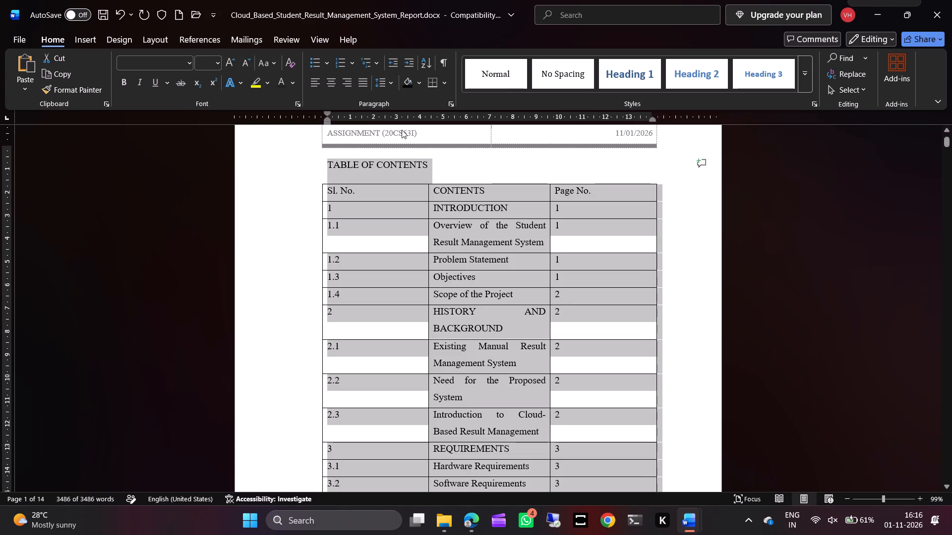
# Apply the black font colour to all the body text and clear the selection at the TABLE OF CONTENTS heading.
pyautogui.click(283, 86)
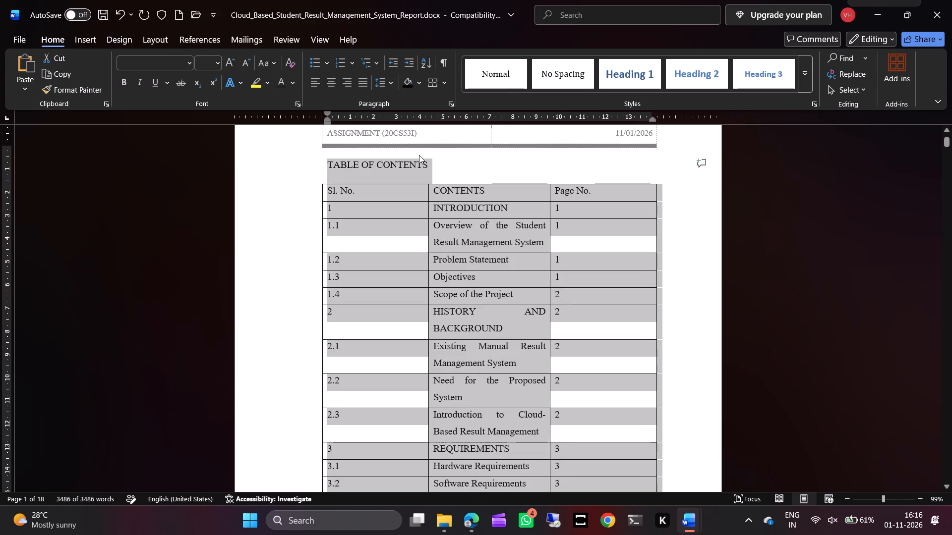
pyautogui.click(435, 163)
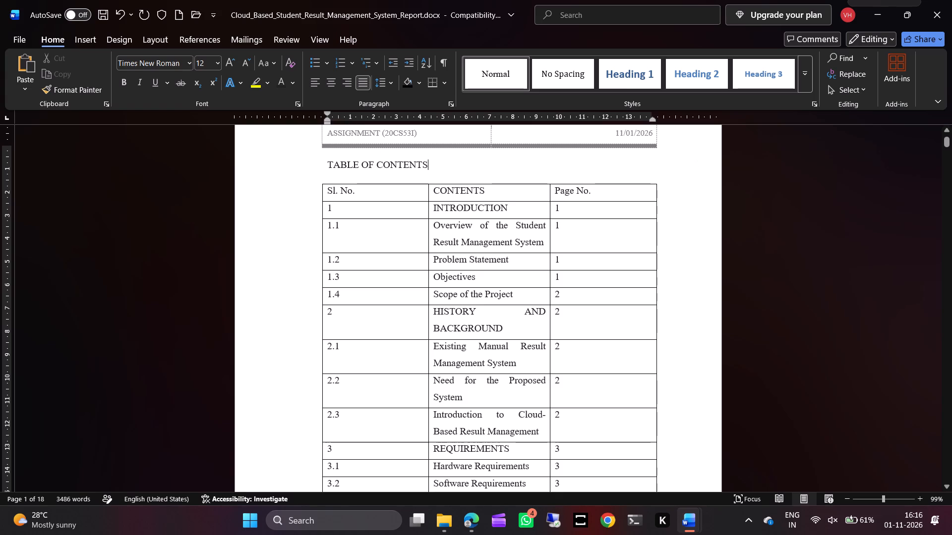
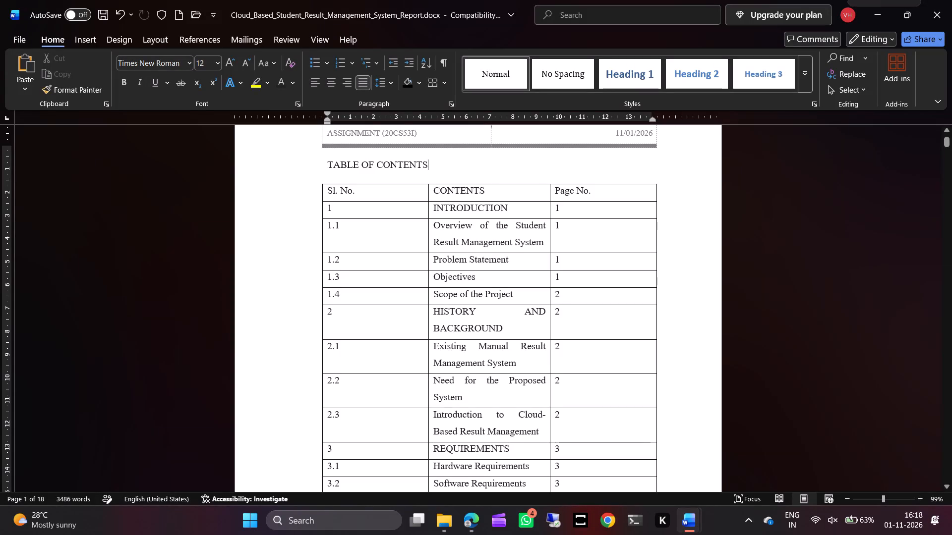
# Make the TABLE OF CONTENTS heading above the contents table bold.
pyautogui.moveTo(326, 168); pyautogui.dragTo(408, 161)
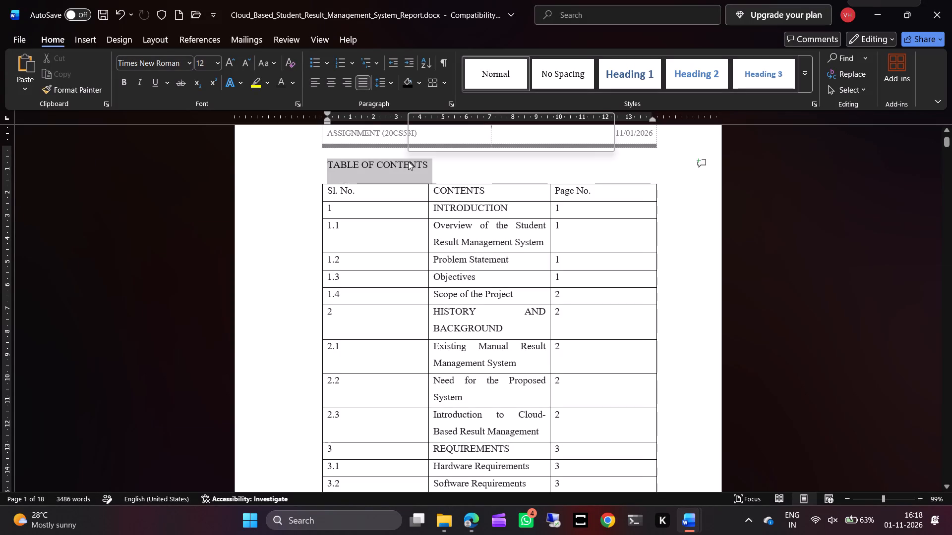
pyautogui.click(419, 146)
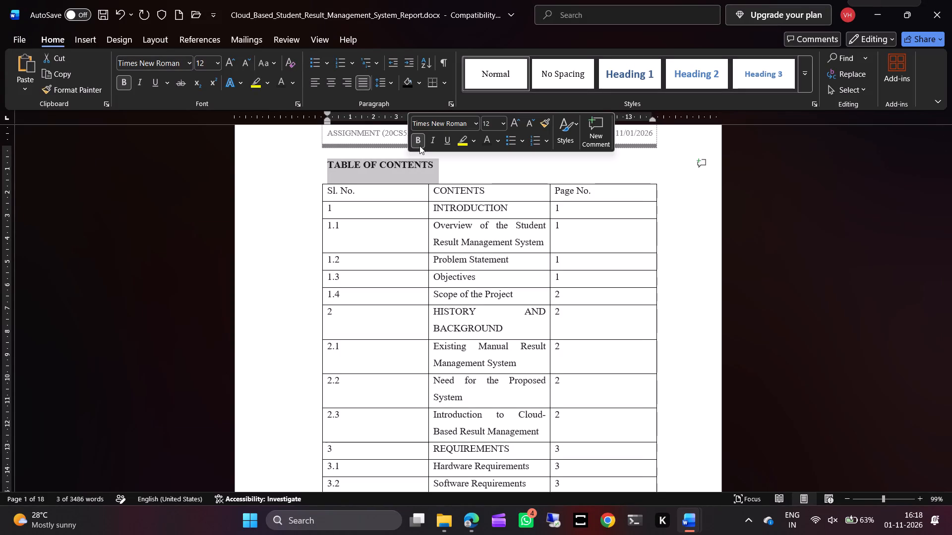
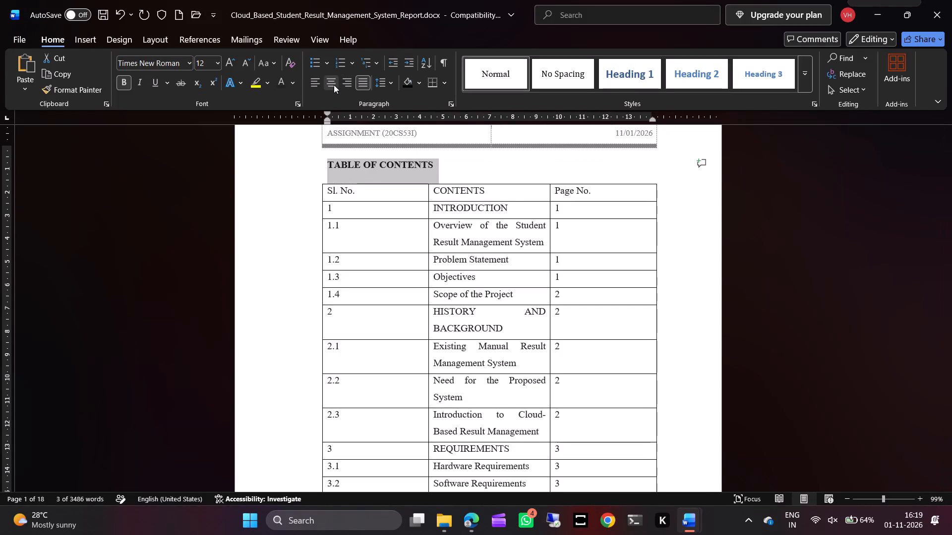
# Center the TABLE OF CONTENTS heading above the contents table.
pyautogui.click(333, 89)
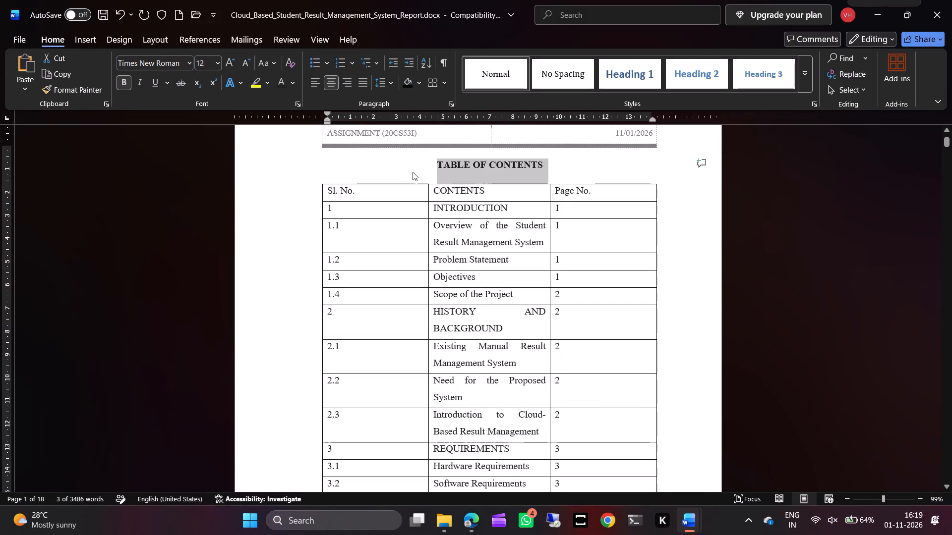
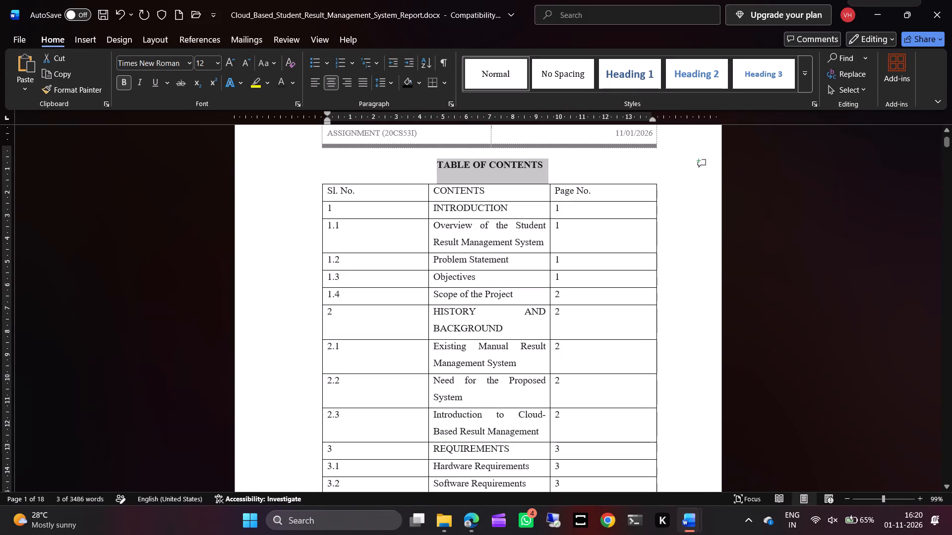
# Bold the Sl. No. header of the contents table and select the CONTENTS header text beside it.
pyautogui.moveTo(357, 192); pyautogui.dragTo(326, 191)
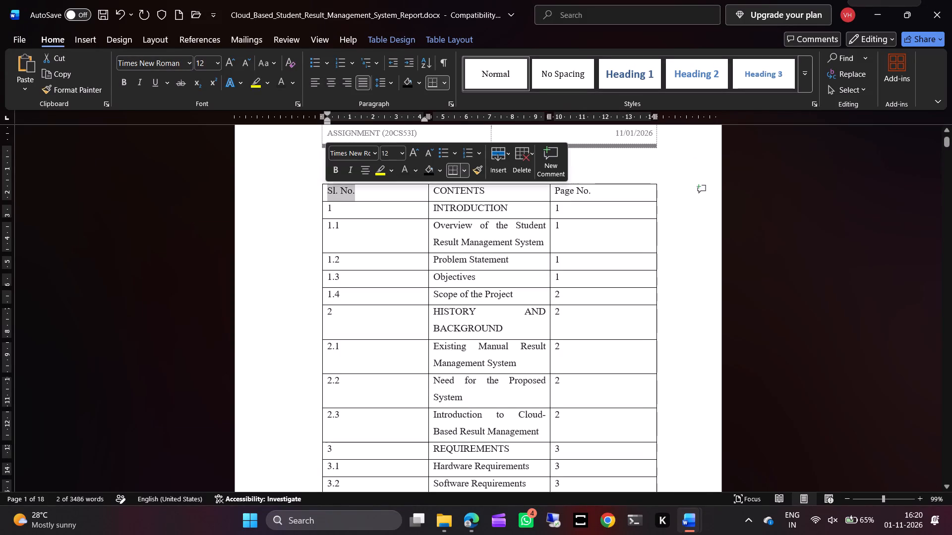
pyautogui.hotkey('ctrl', 'b')
pyautogui.moveTo(492, 189); pyautogui.dragTo(463, 191)
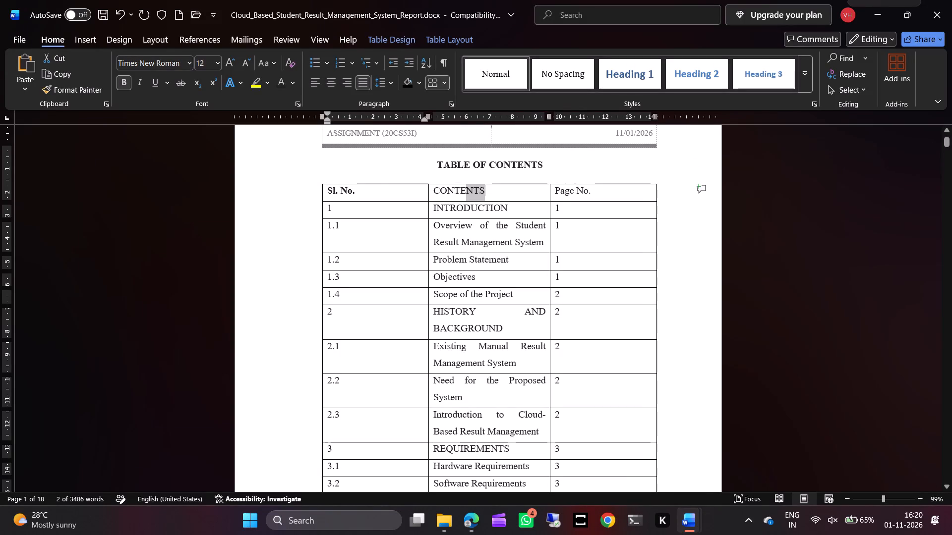
pyautogui.moveTo(463, 191); pyautogui.dragTo(431, 196)
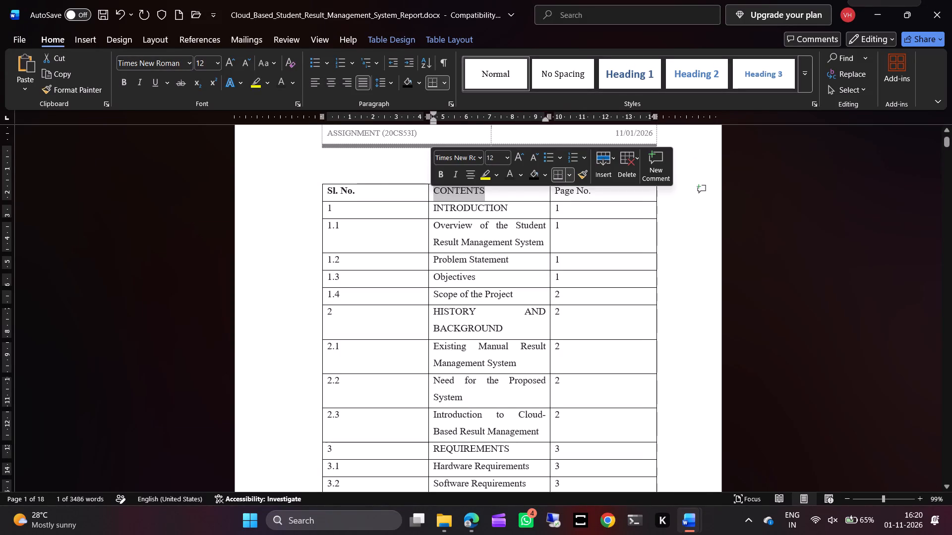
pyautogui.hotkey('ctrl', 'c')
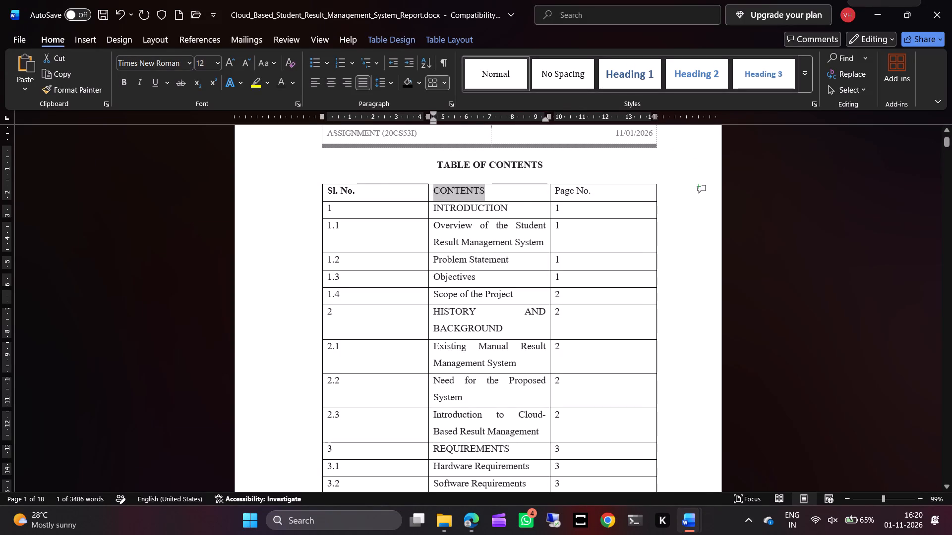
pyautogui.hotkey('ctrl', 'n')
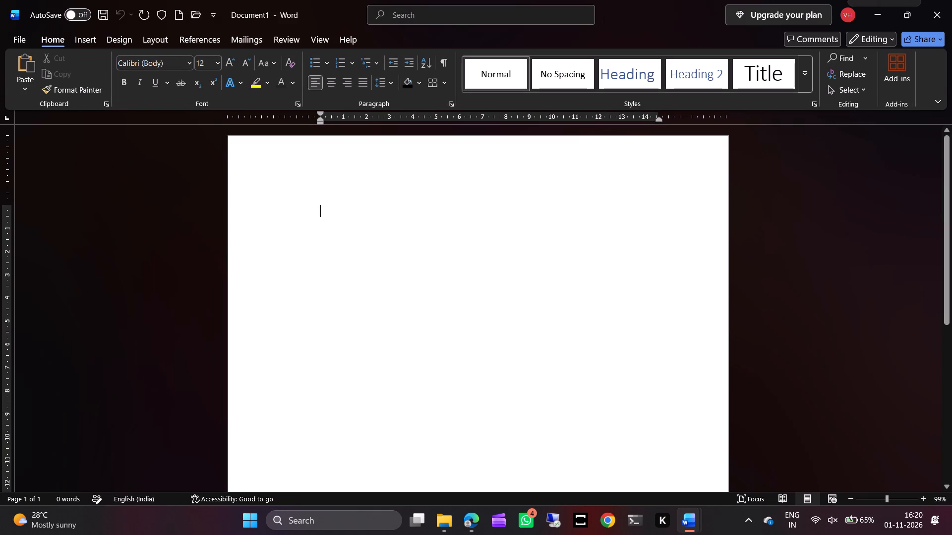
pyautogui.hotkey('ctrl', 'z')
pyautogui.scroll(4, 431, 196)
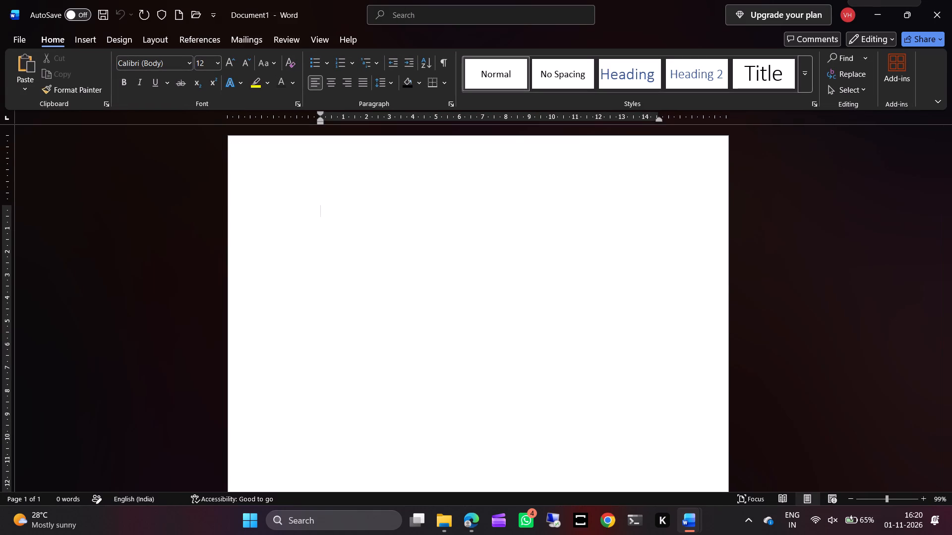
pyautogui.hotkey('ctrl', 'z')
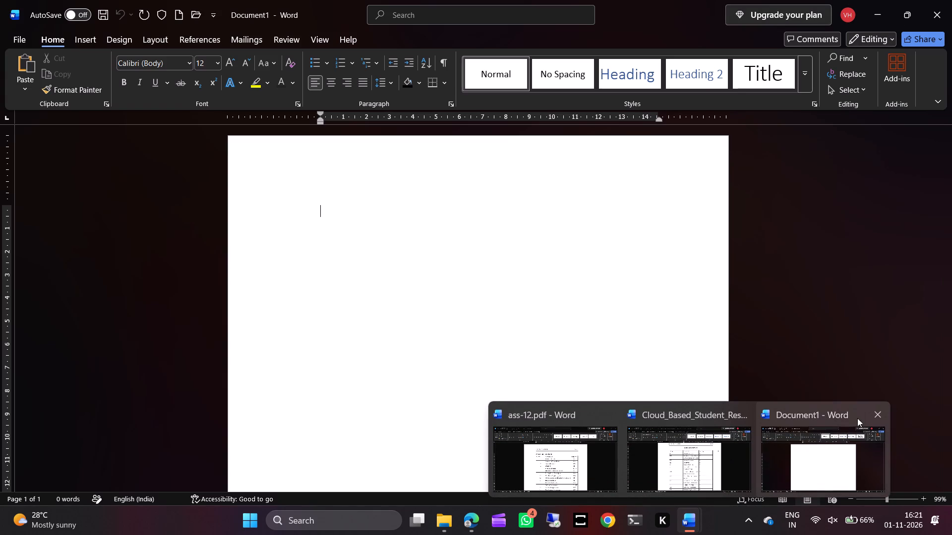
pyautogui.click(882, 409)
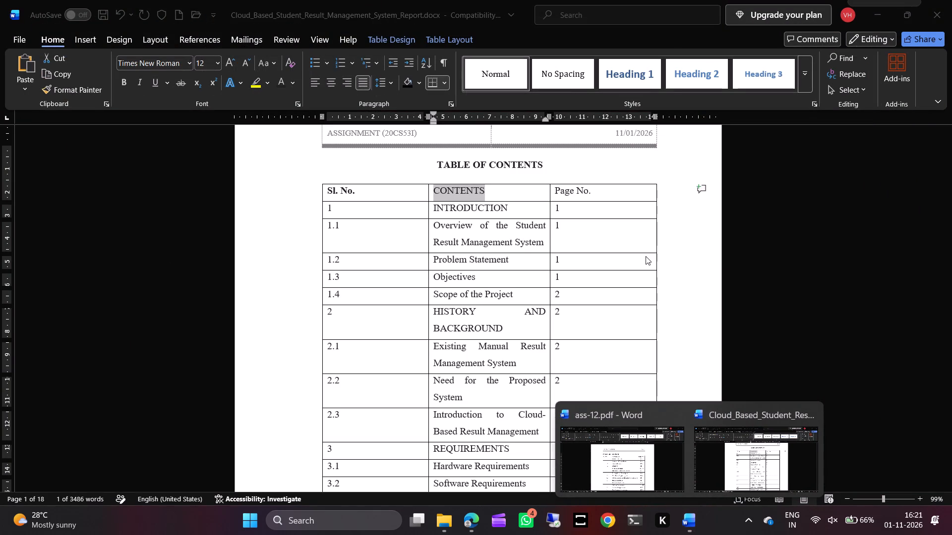
# Bold the CONTENTS and Page No. headers and center all three header cells of the contents table.
pyautogui.hotkey('ctrl', 'b')
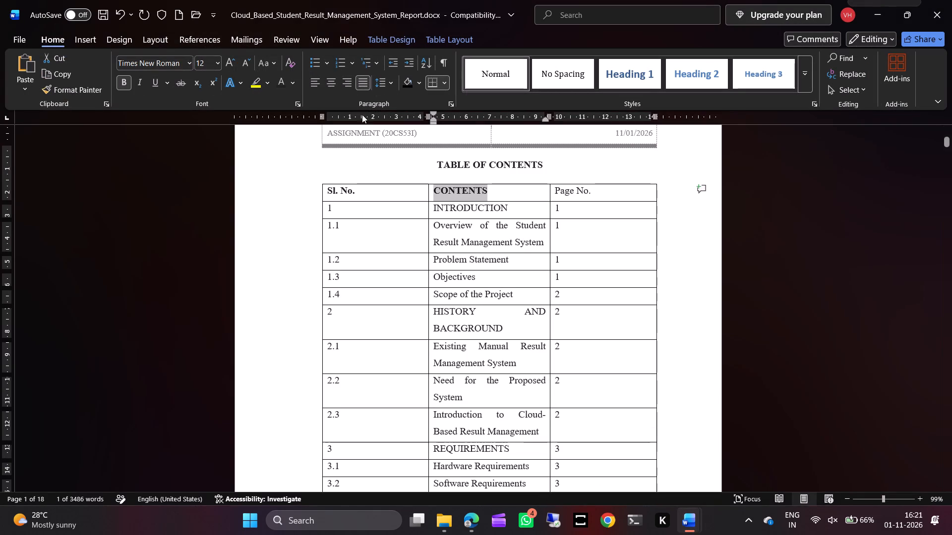
pyautogui.click(327, 80)
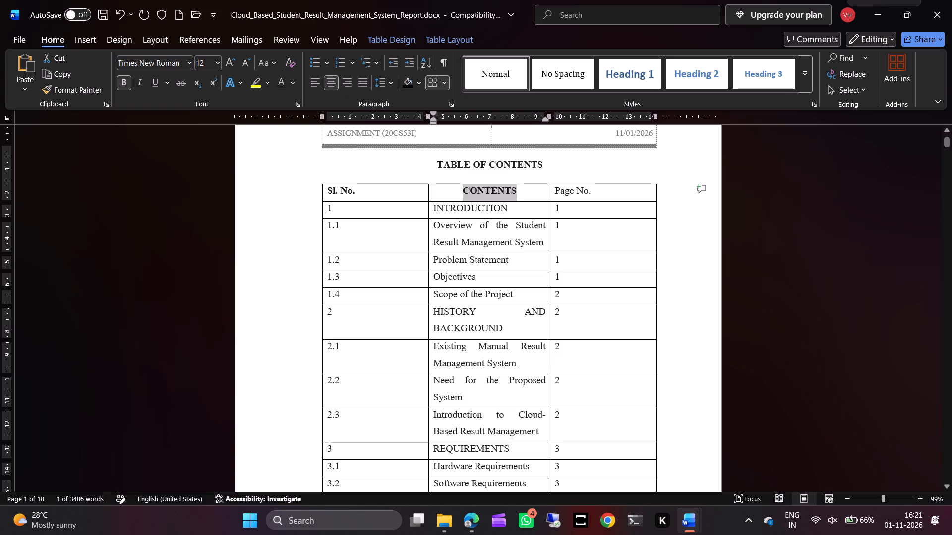
pyautogui.moveTo(553, 190); pyautogui.dragTo(586, 189)
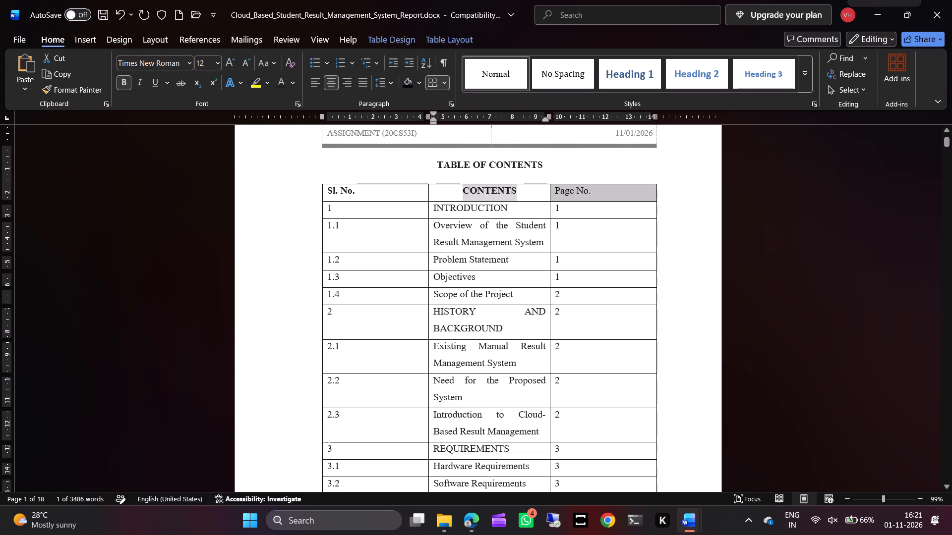
pyautogui.hotkey('ctrl', 'b')
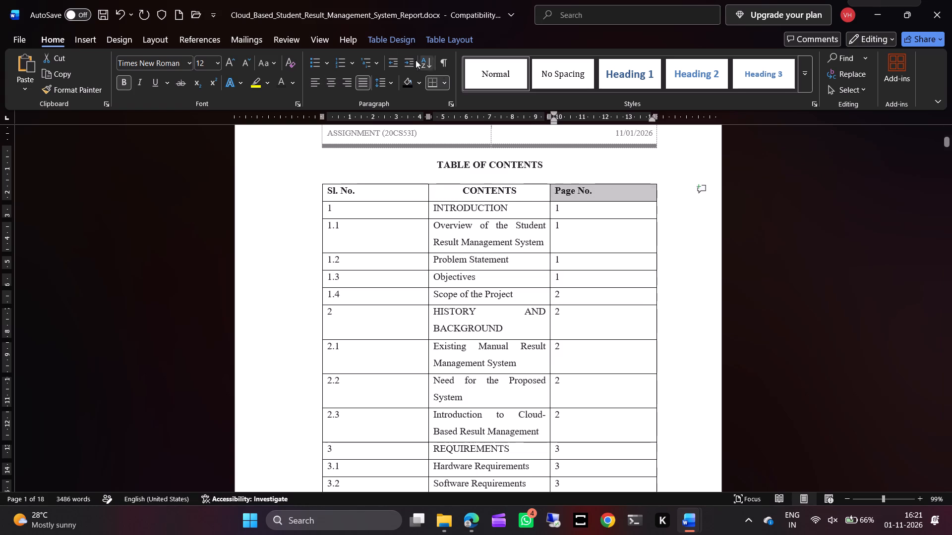
pyautogui.click(330, 83)
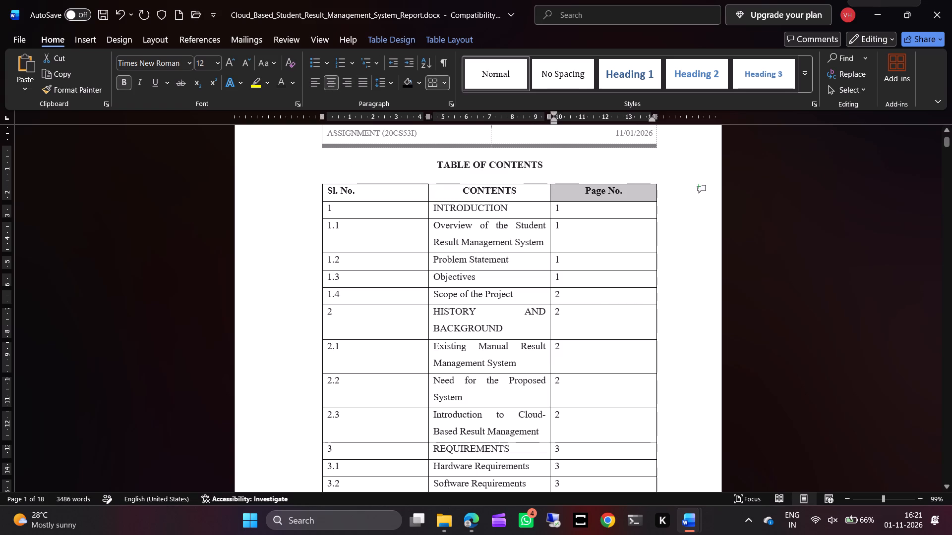
pyautogui.moveTo(354, 193); pyautogui.dragTo(327, 189)
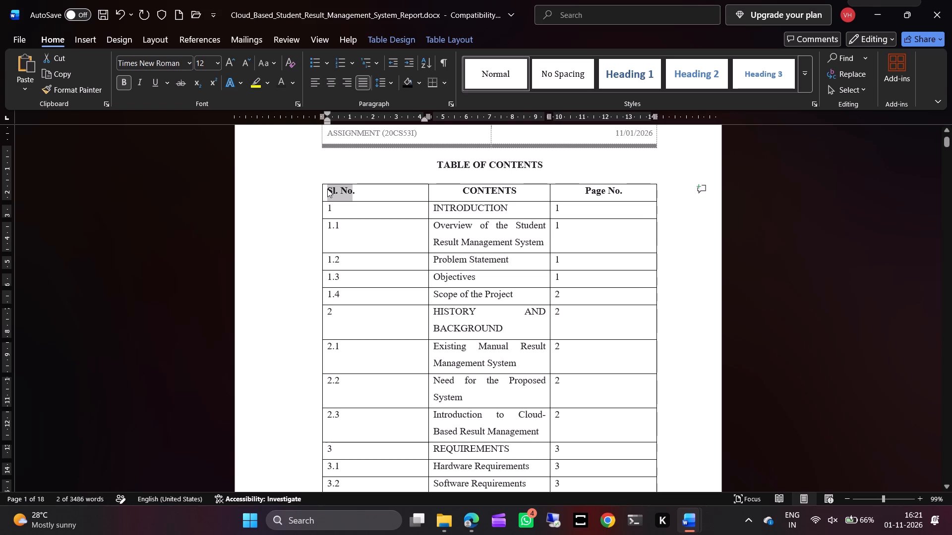
pyautogui.click(333, 78)
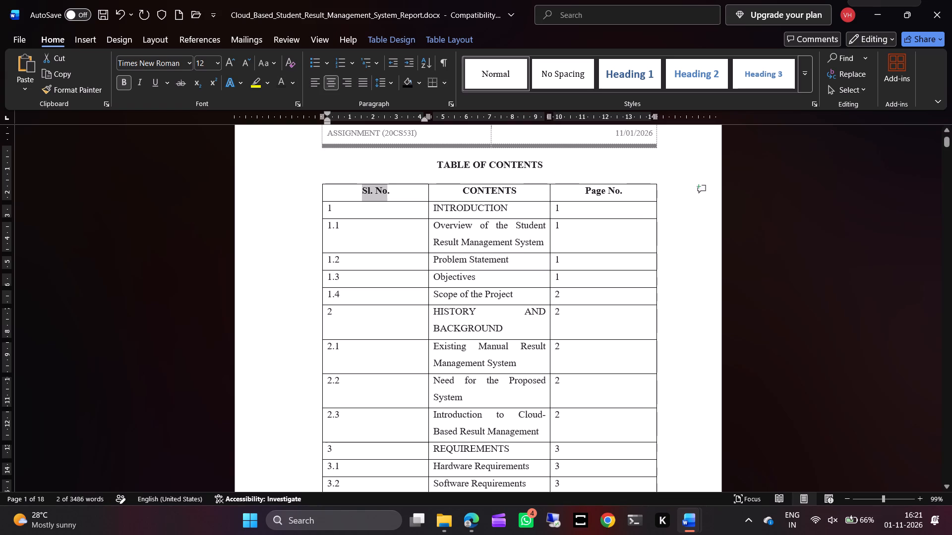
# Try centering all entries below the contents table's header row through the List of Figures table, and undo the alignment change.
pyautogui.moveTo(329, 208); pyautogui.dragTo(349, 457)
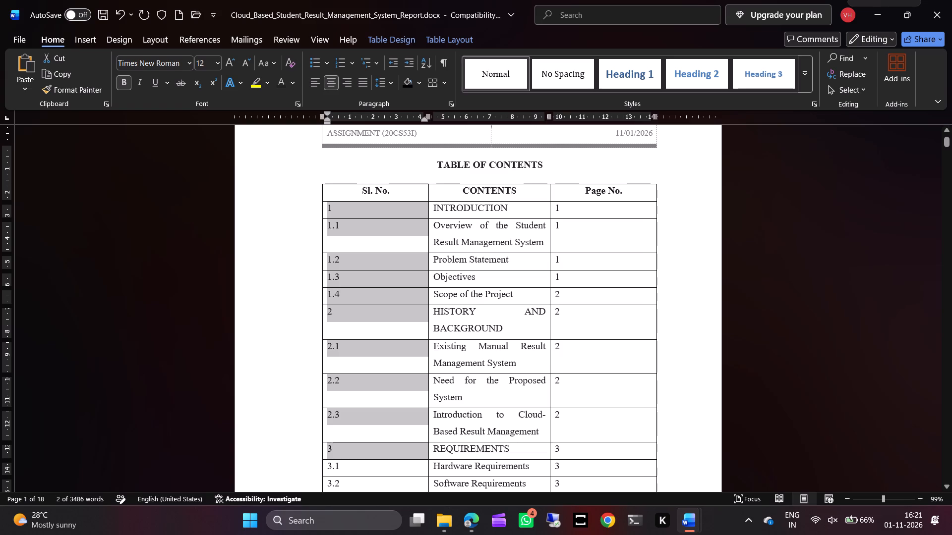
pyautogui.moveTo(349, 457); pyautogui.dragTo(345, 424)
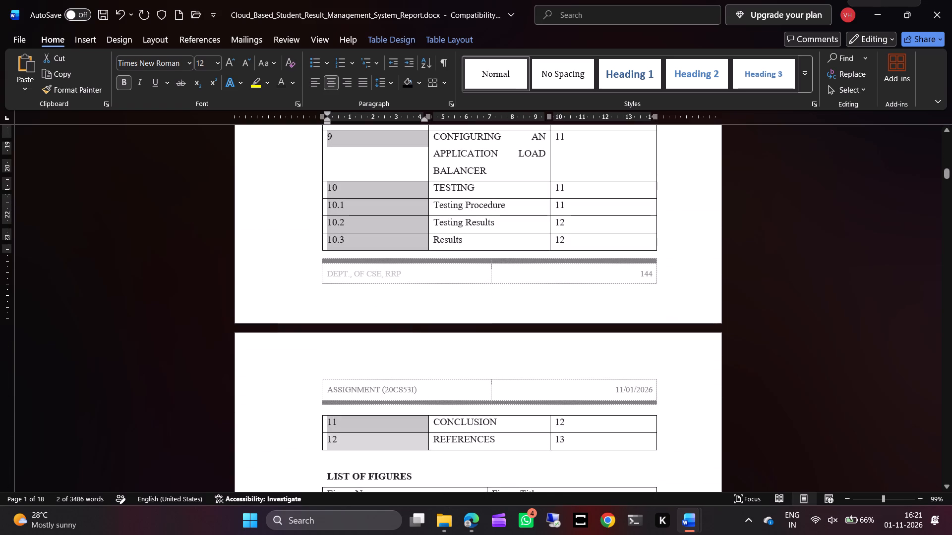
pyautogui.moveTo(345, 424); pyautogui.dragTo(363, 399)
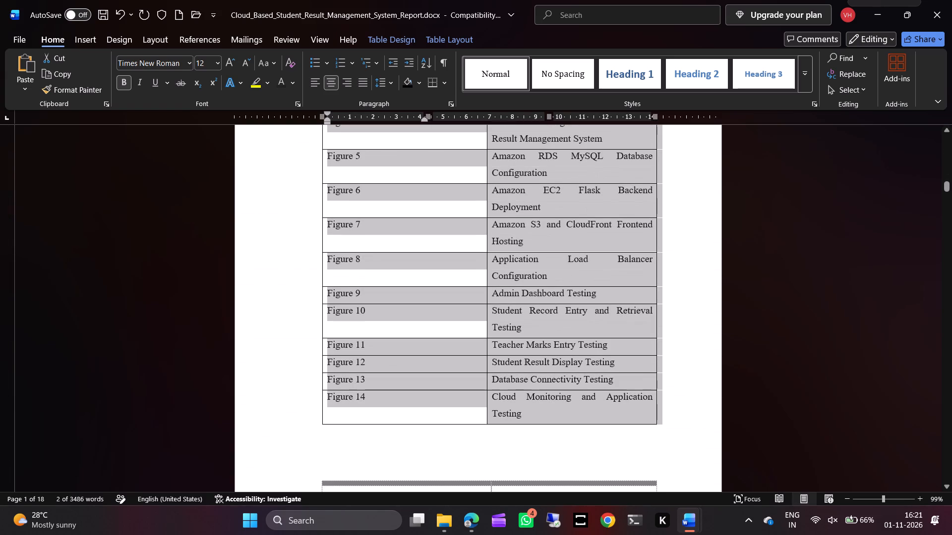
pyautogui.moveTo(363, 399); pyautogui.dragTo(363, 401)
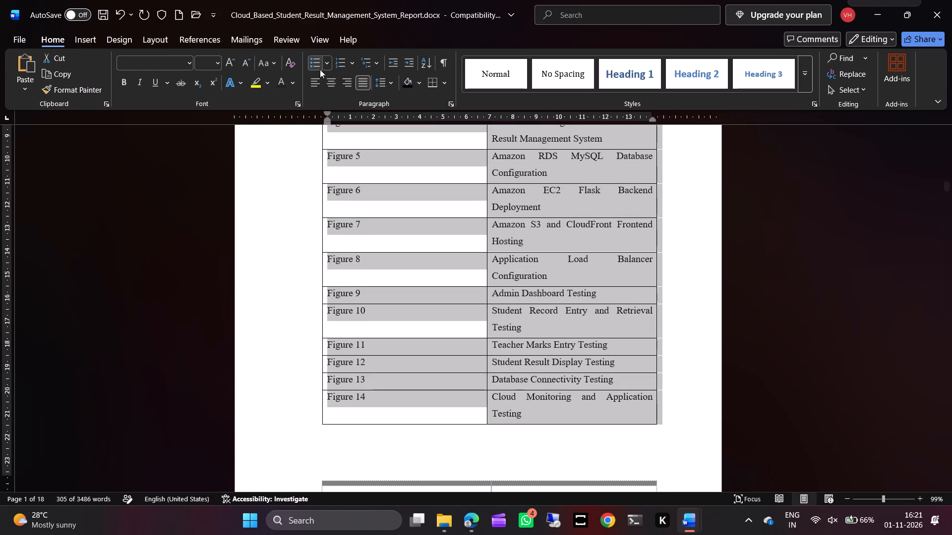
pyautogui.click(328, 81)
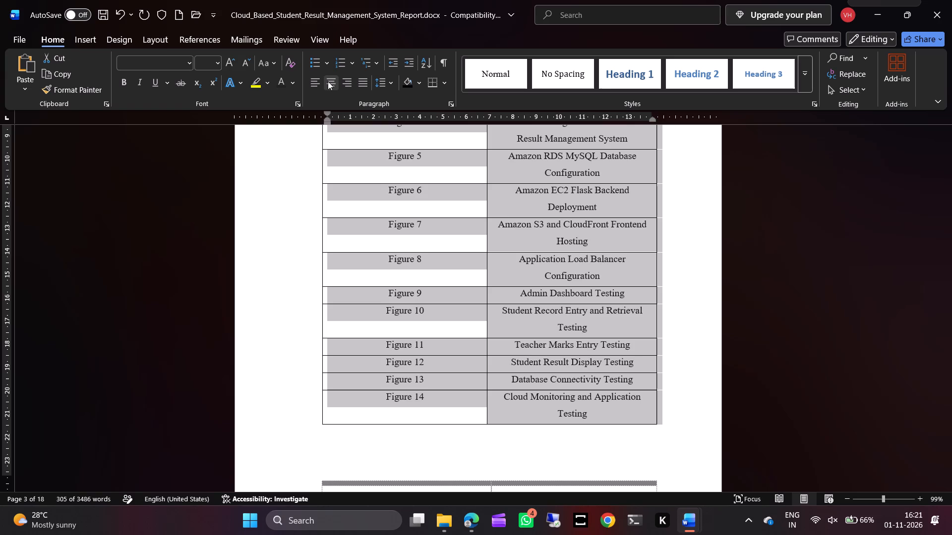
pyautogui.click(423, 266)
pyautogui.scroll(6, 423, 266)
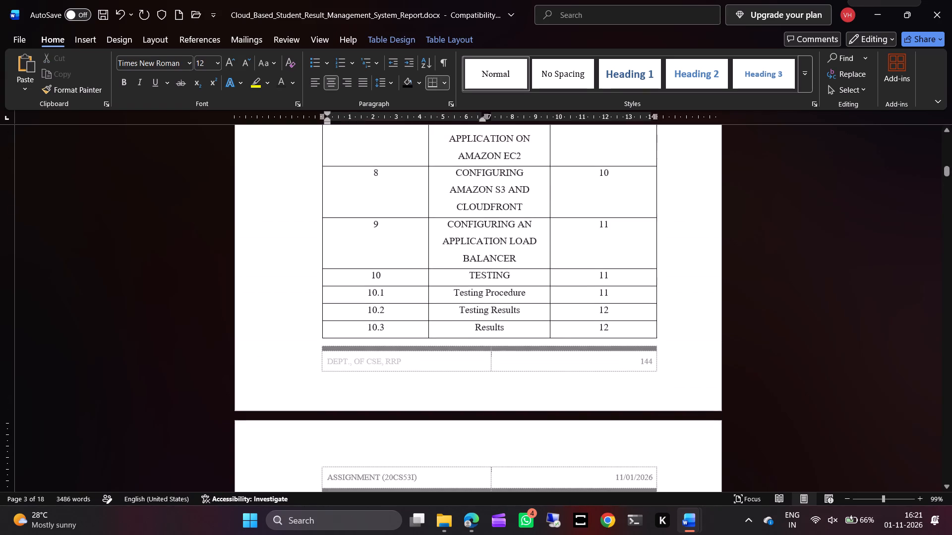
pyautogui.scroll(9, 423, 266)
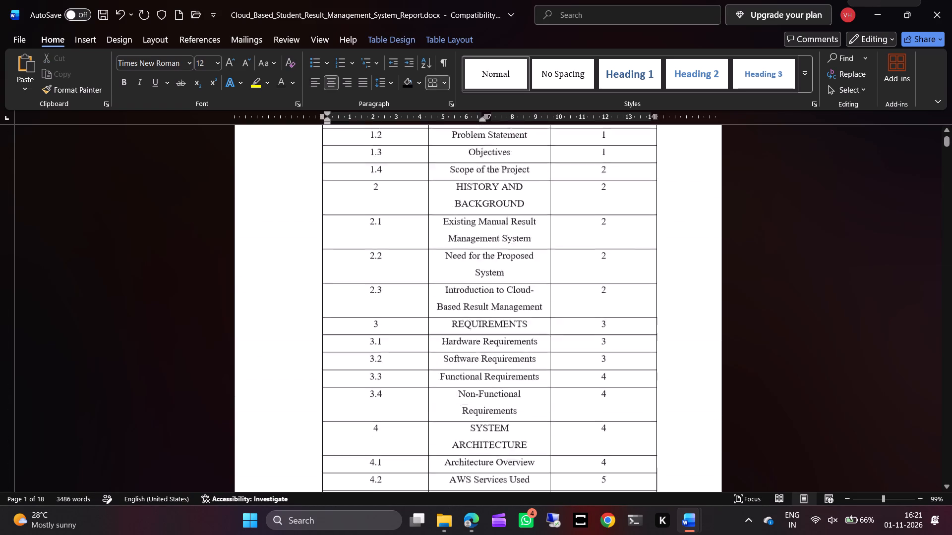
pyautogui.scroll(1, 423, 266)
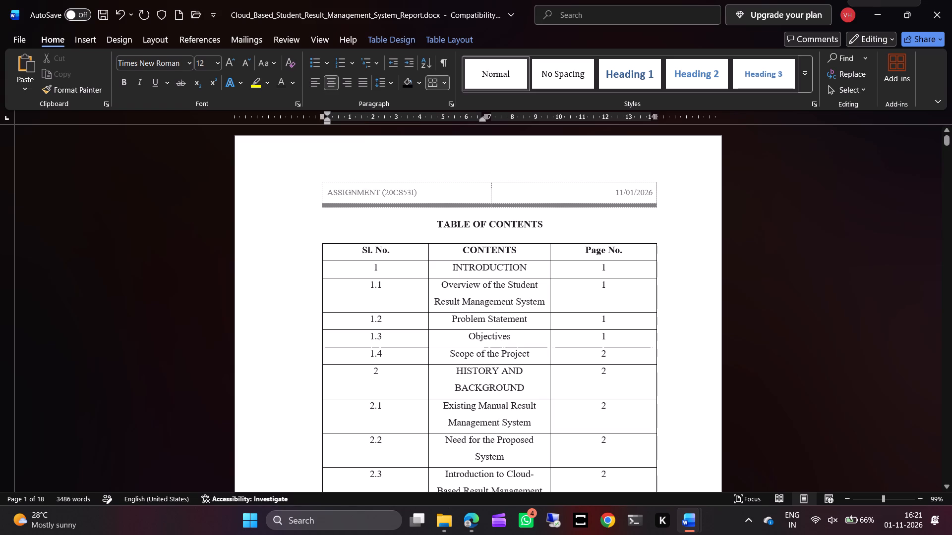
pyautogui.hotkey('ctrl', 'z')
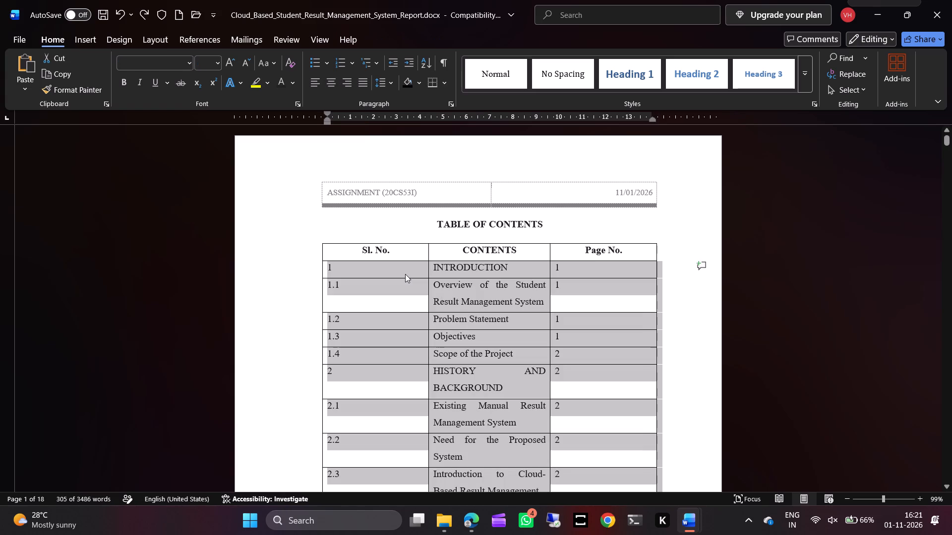
# Center serial number 1 and bold the INTRODUCTION entry in the first row below the contents table's header.
pyautogui.click(405, 274)
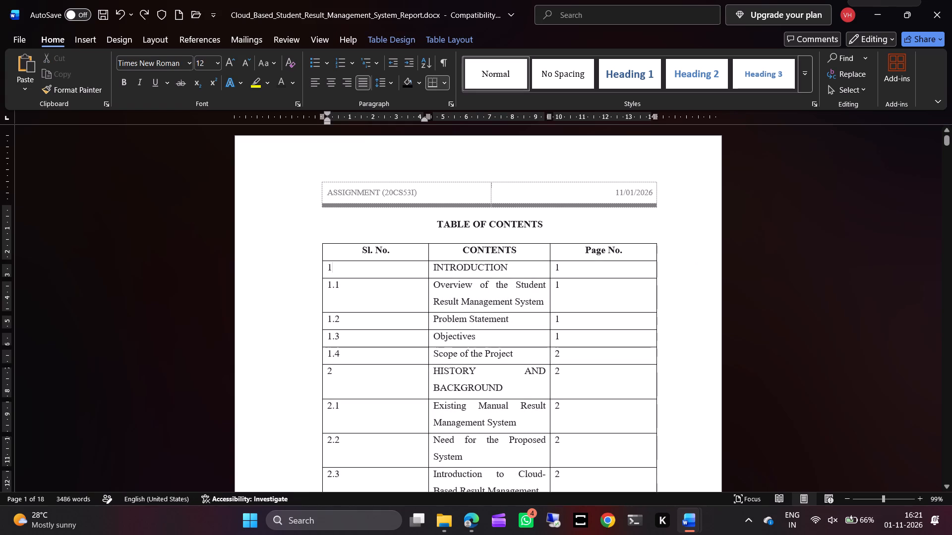
pyautogui.click(330, 85)
pyautogui.moveTo(433, 268); pyautogui.dragTo(494, 269)
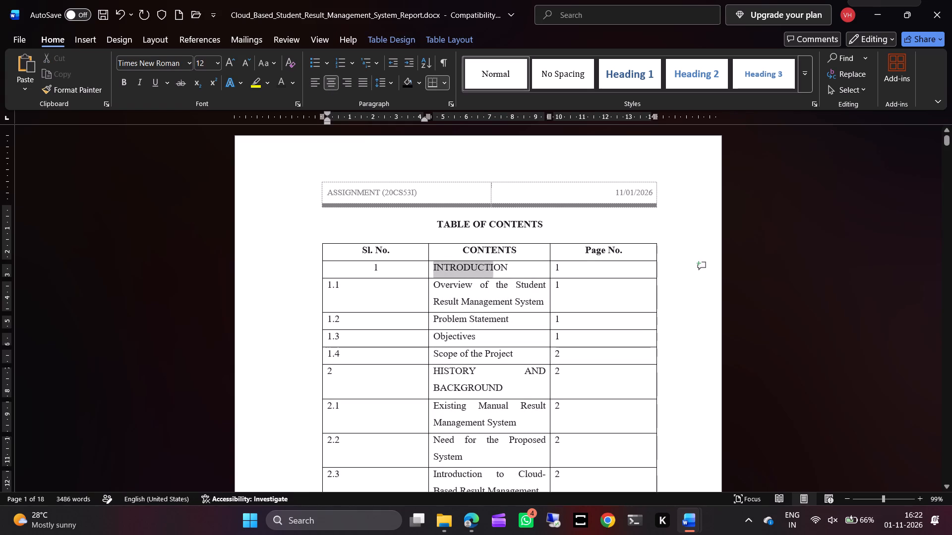
pyautogui.moveTo(494, 269); pyautogui.dragTo(509, 266)
pyautogui.hotkey('ctrl', 'b')
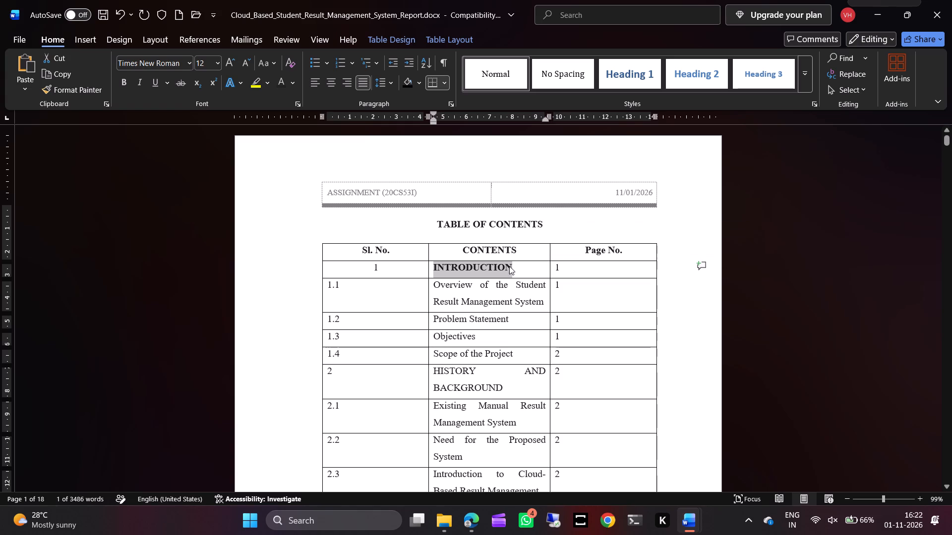
pyautogui.click(376, 266)
pyautogui.hotkey('ctrl', 'b')
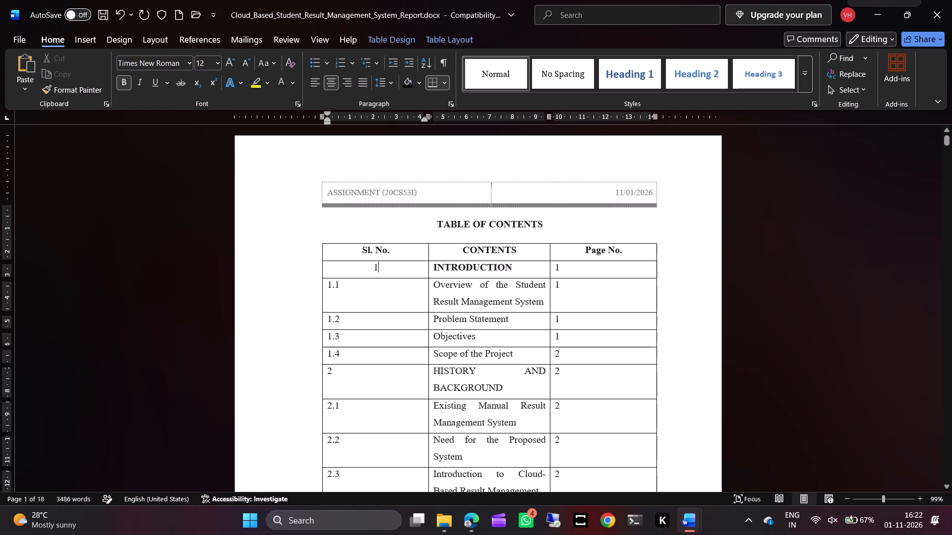
# Set the INTRODUCTION row's page number to 143 and center both the page number and the INTRODUCTION entry.
pyautogui.click(583, 270)
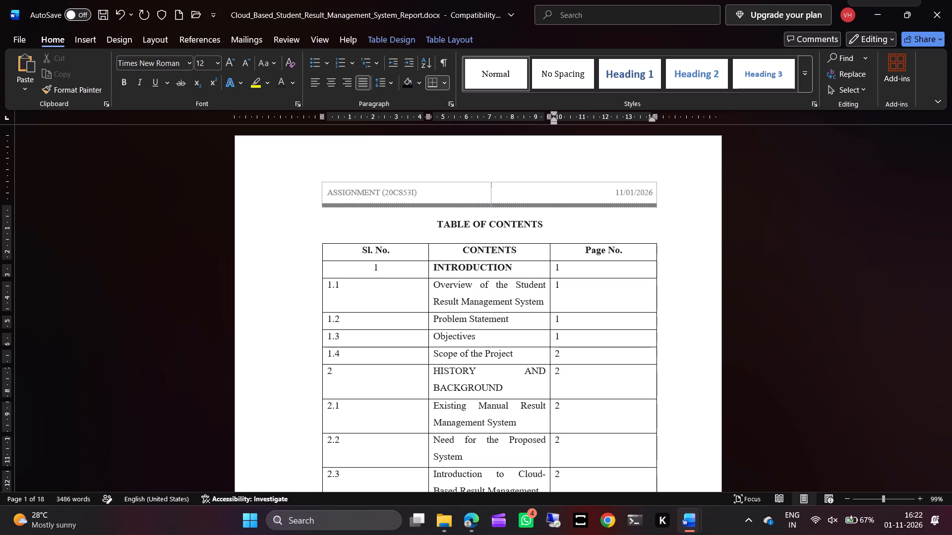
pyautogui.write('43')
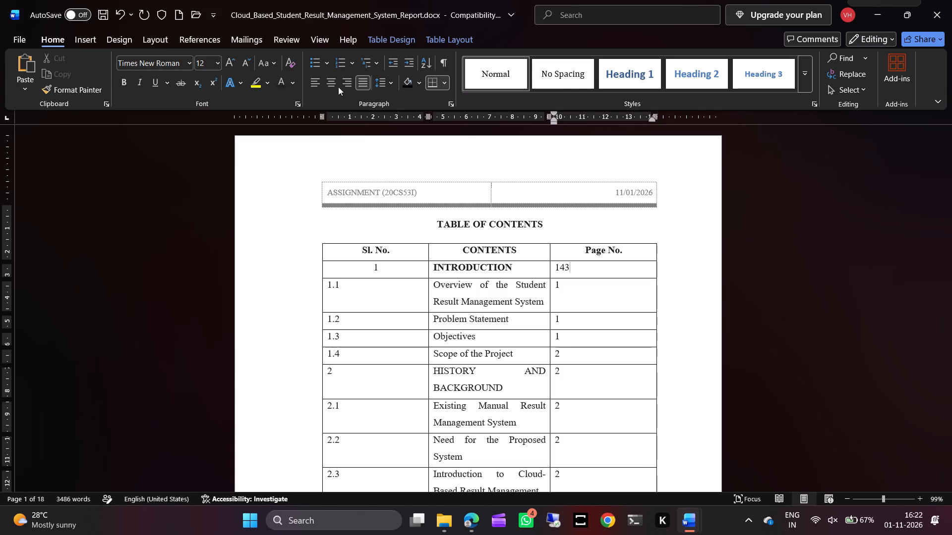
pyautogui.click(336, 84)
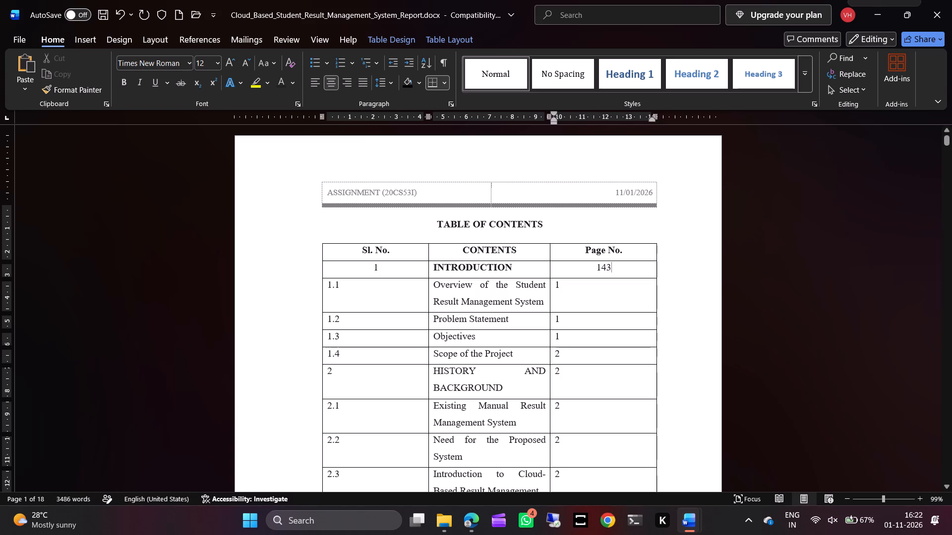
pyautogui.click(433, 268)
pyautogui.click(333, 90)
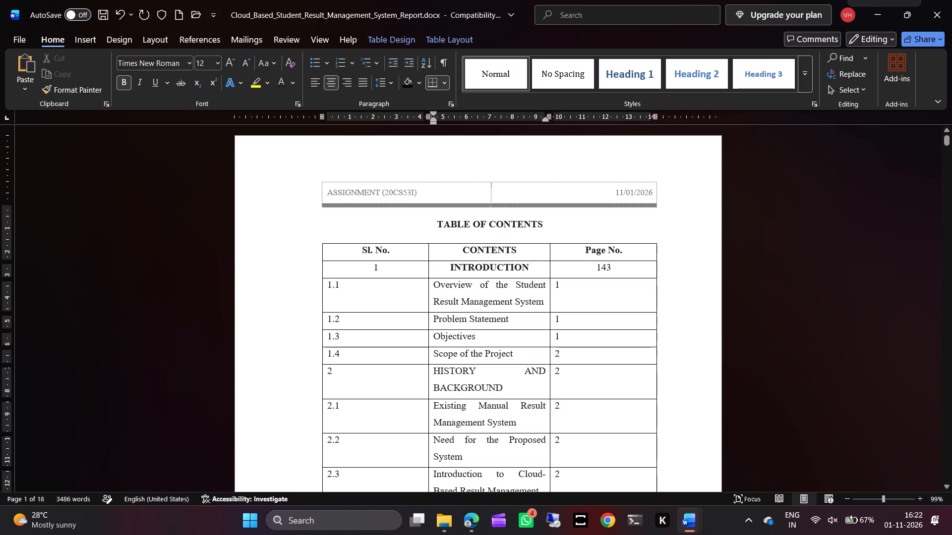
# Center serial numbers 1.1 through 5.5 in the first column of the contents table.
pyautogui.click(326, 282)
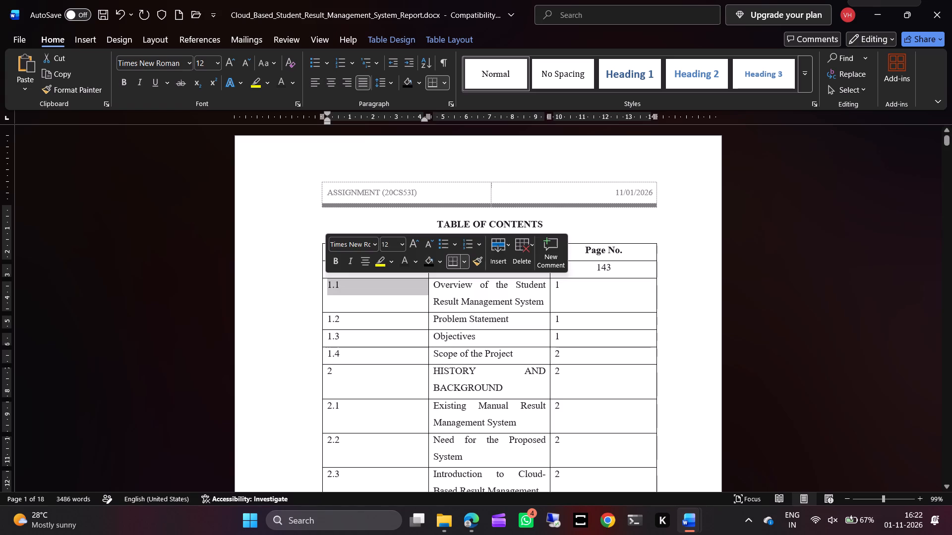
pyautogui.click(329, 81)
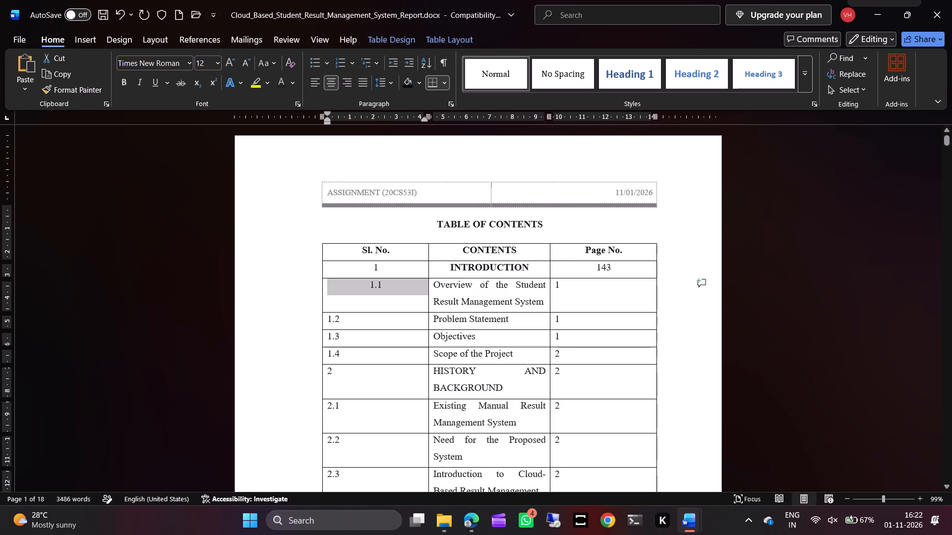
pyautogui.click(328, 313)
pyautogui.moveTo(328, 319); pyautogui.dragTo(335, 436)
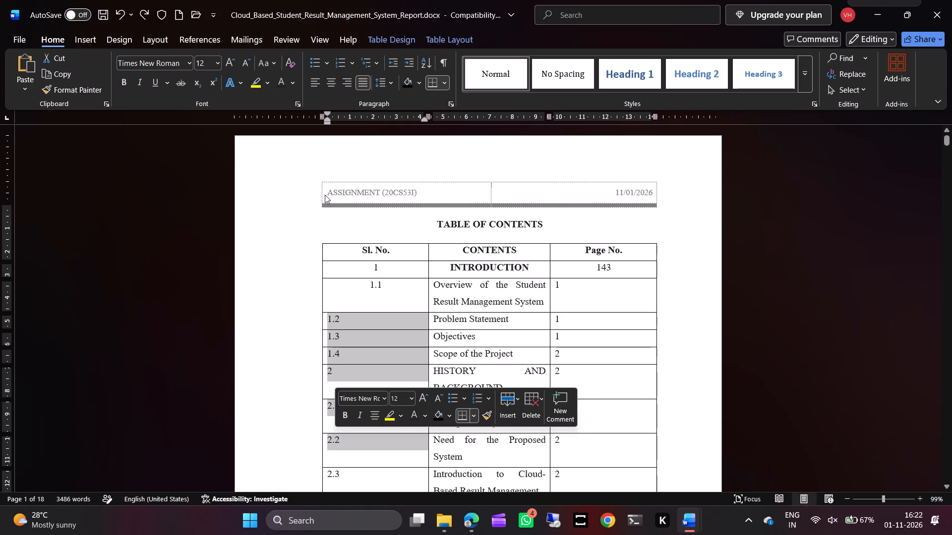
pyautogui.click(333, 88)
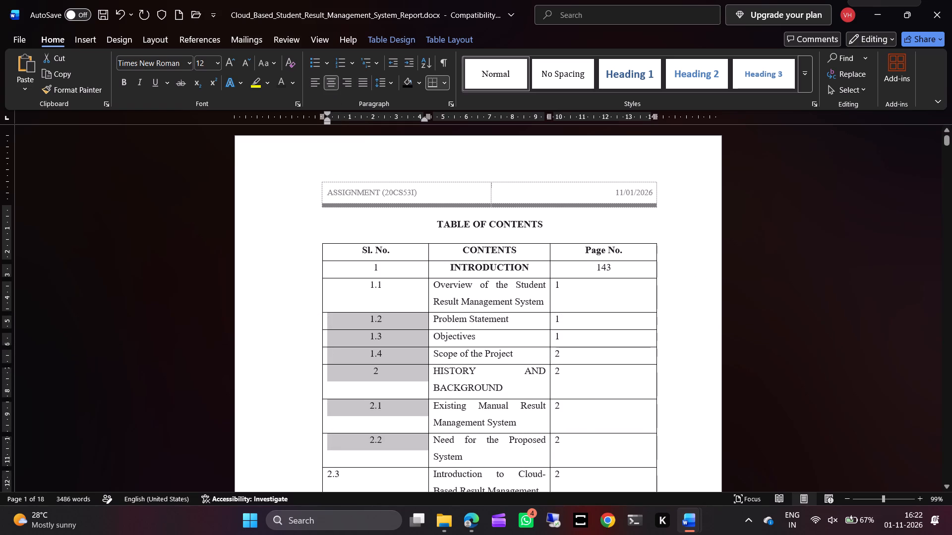
pyautogui.scroll(-2, 382, 313)
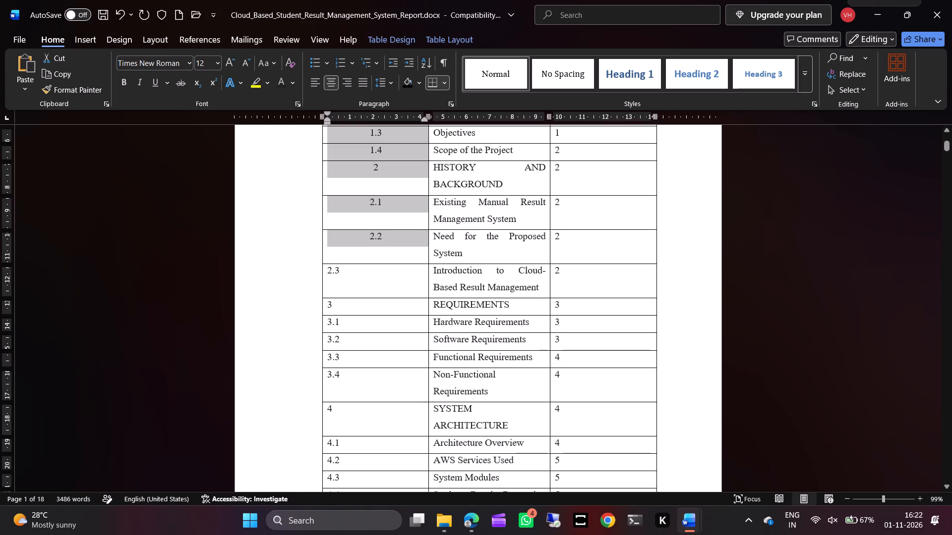
pyautogui.moveTo(328, 267); pyautogui.dragTo(342, 437)
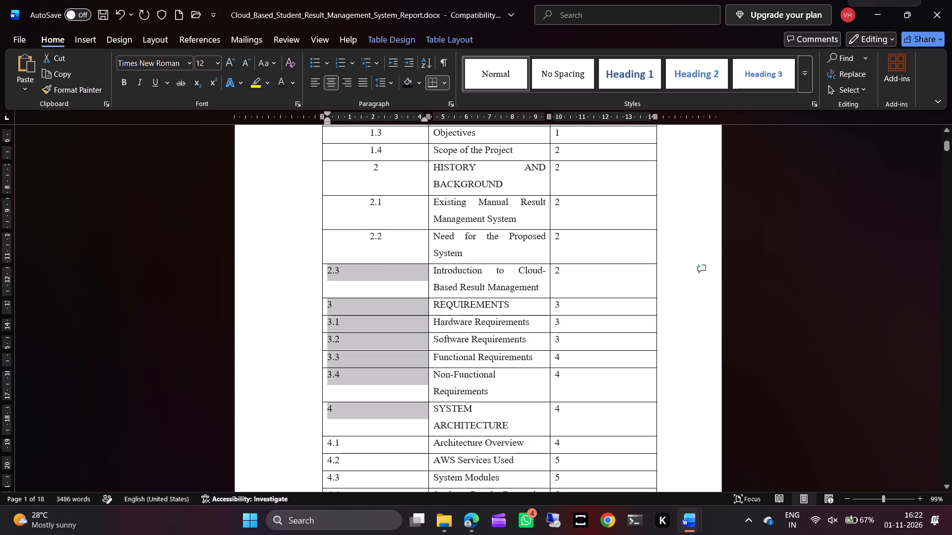
pyautogui.moveTo(342, 437); pyautogui.dragTo(342, 495)
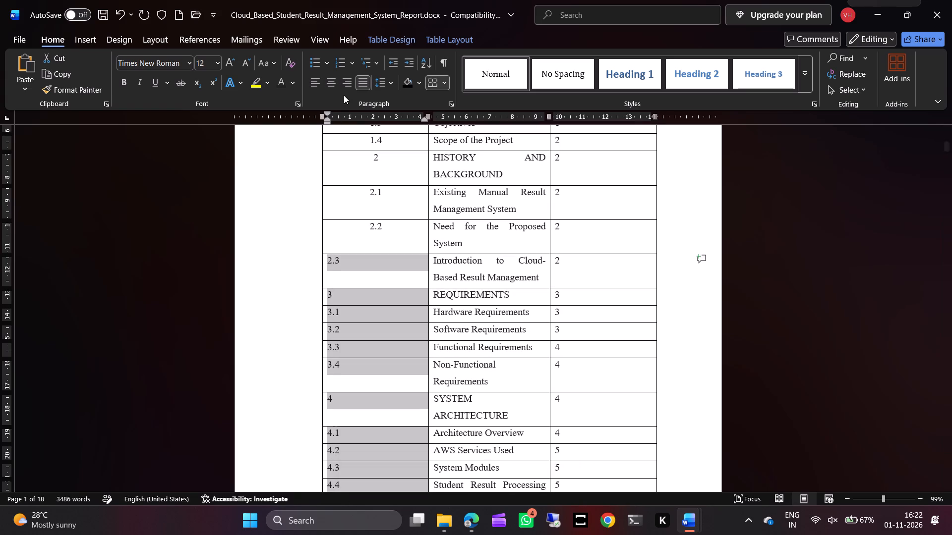
pyautogui.click(333, 82)
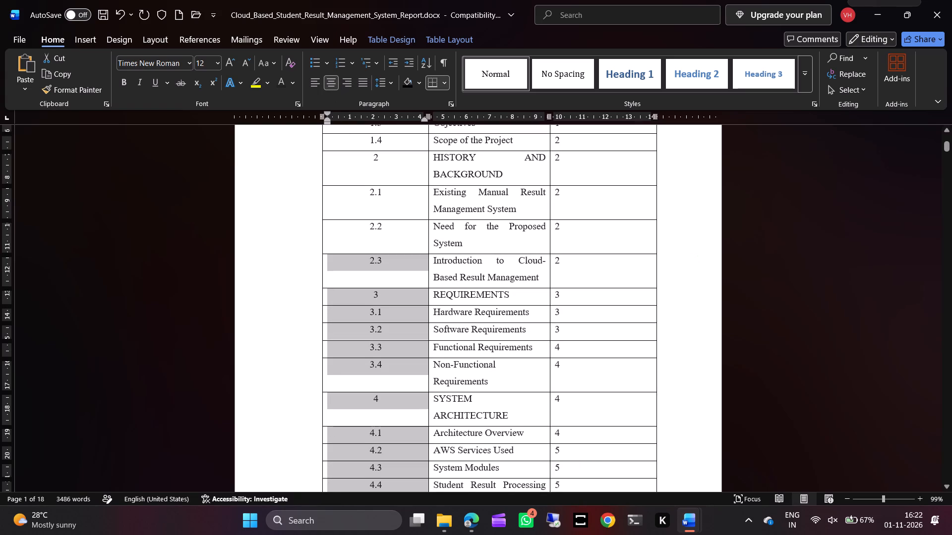
pyautogui.scroll(-2, 371, 257)
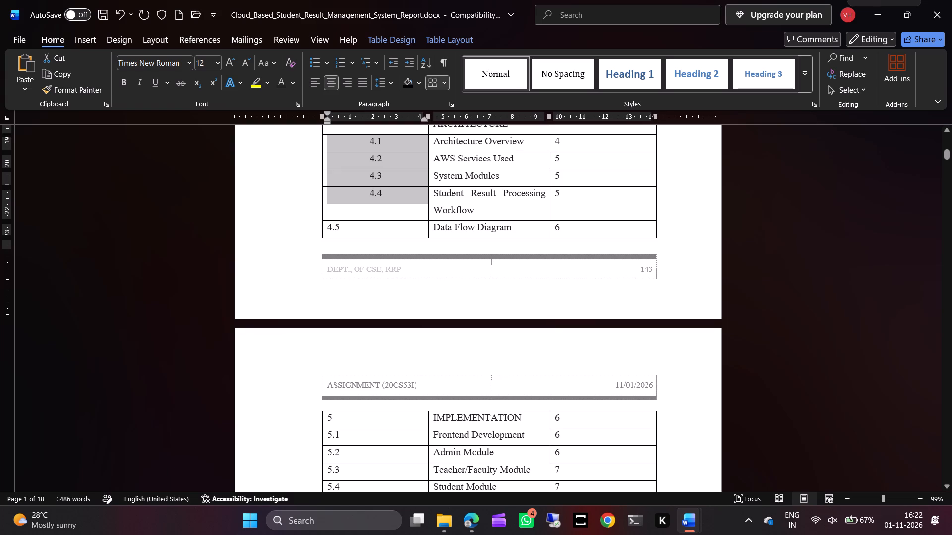
pyautogui.moveTo(327, 229); pyautogui.dragTo(383, 493)
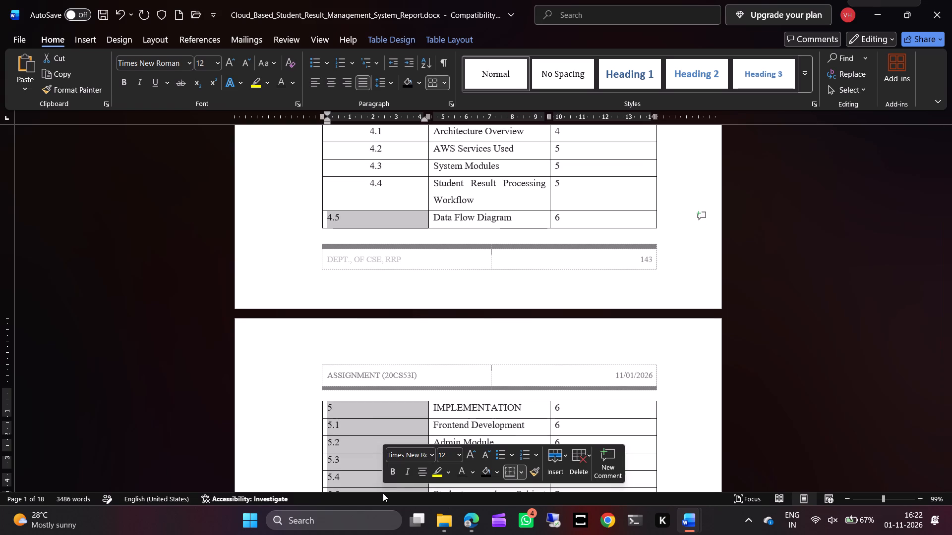
pyautogui.click(331, 82)
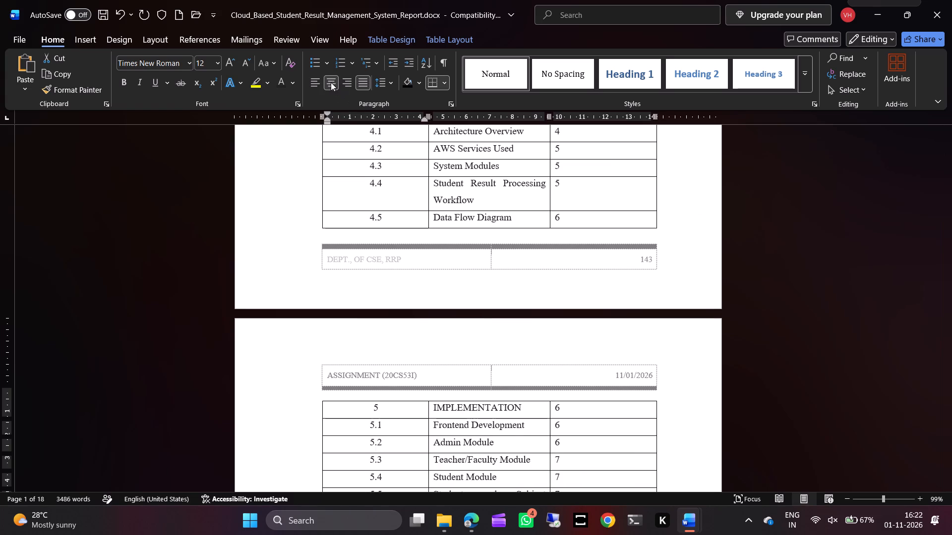
# Center serial numbers 5.6 through 12 in the first column of the contents table.
pyautogui.scroll(-3, 370, 249)
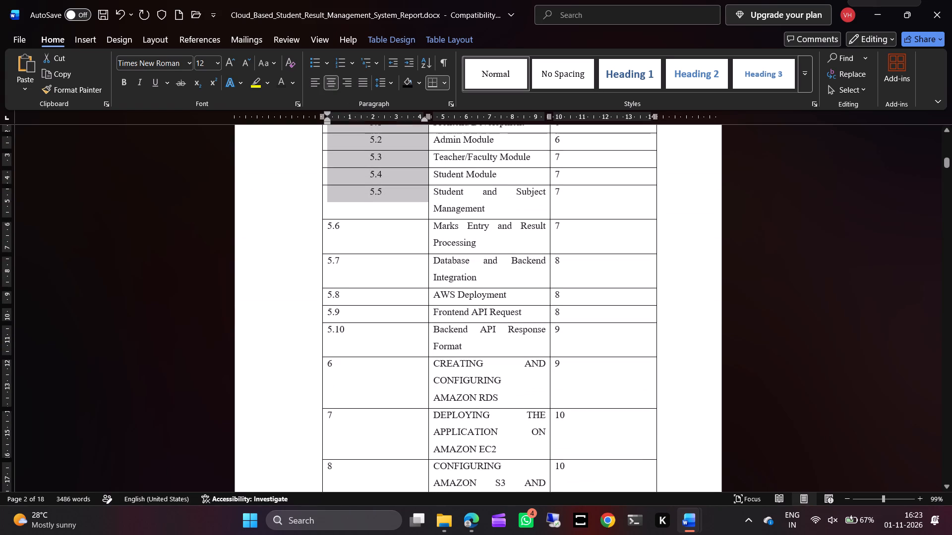
pyautogui.moveTo(329, 224); pyautogui.dragTo(359, 456)
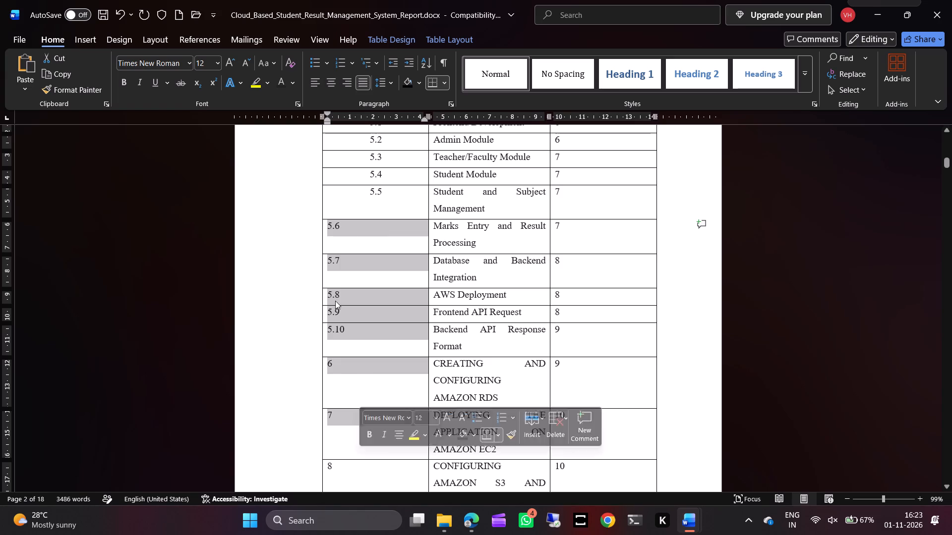
pyautogui.click(333, 85)
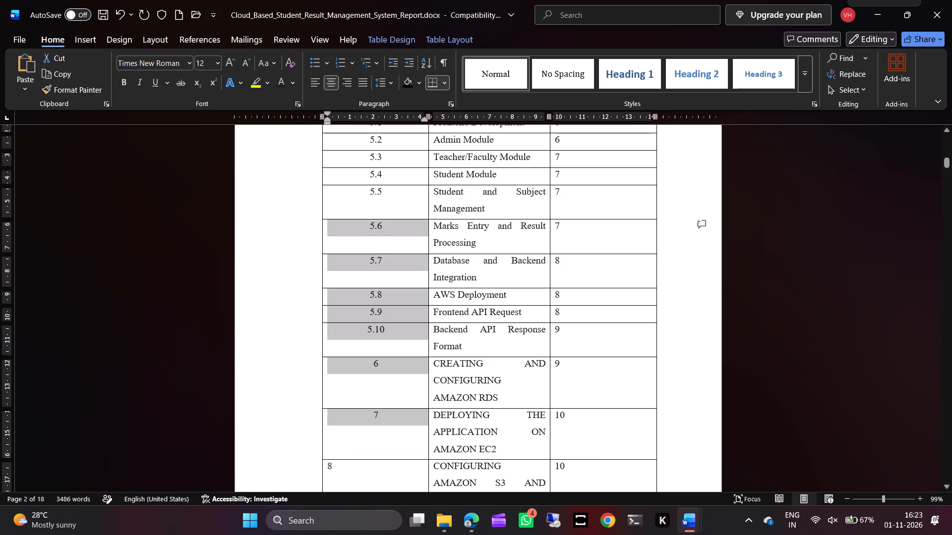
pyautogui.scroll(-2, 363, 205)
pyautogui.moveTo(329, 262); pyautogui.dragTo(358, 413)
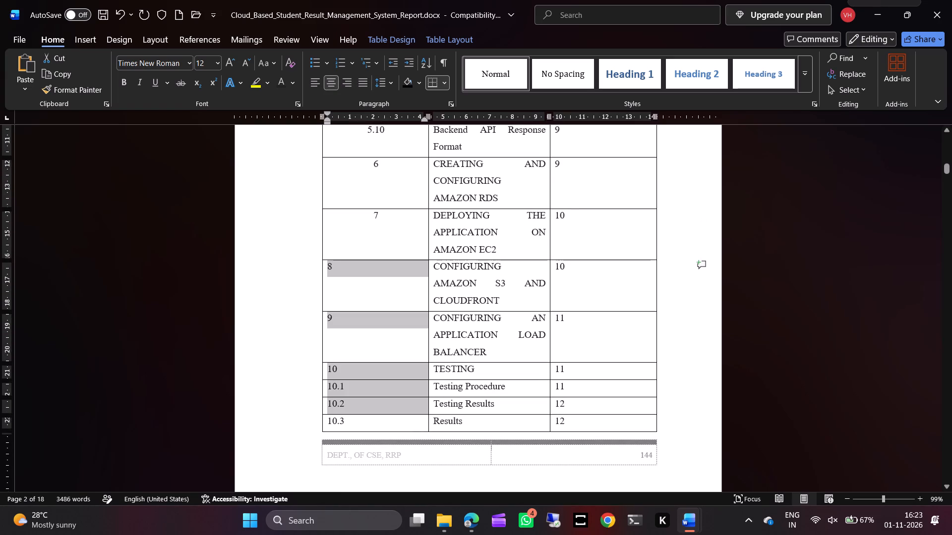
pyautogui.moveTo(358, 413); pyautogui.dragTo(358, 415)
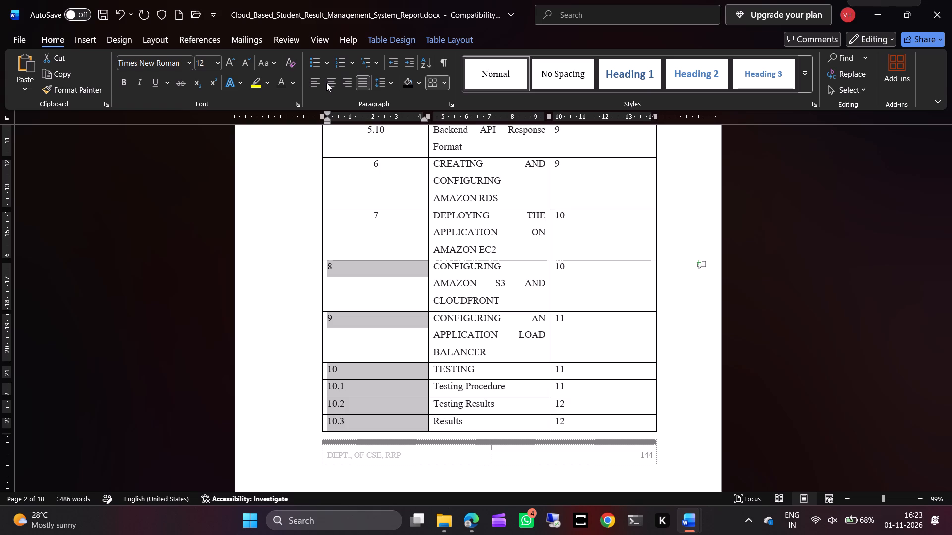
pyautogui.click(326, 83)
pyautogui.scroll(-2, 387, 263)
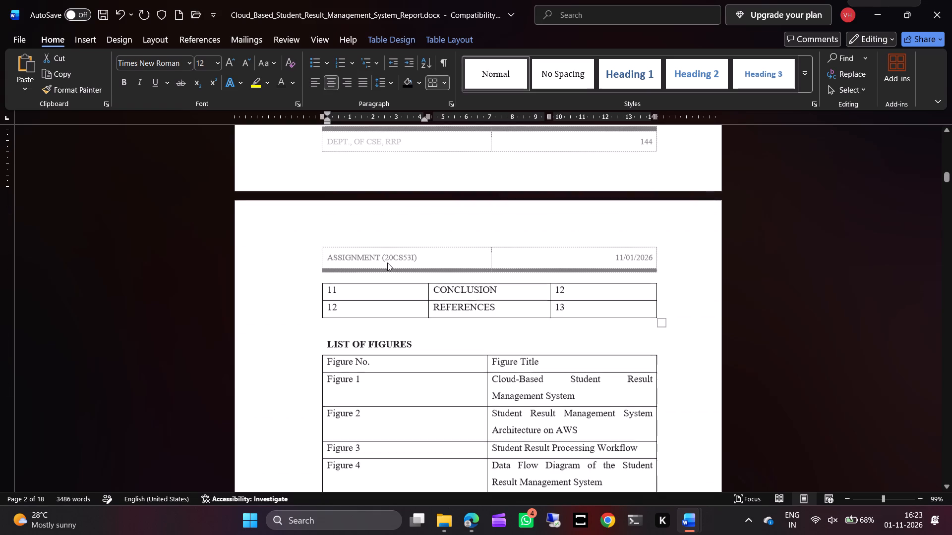
pyautogui.moveTo(327, 291); pyautogui.dragTo(331, 308)
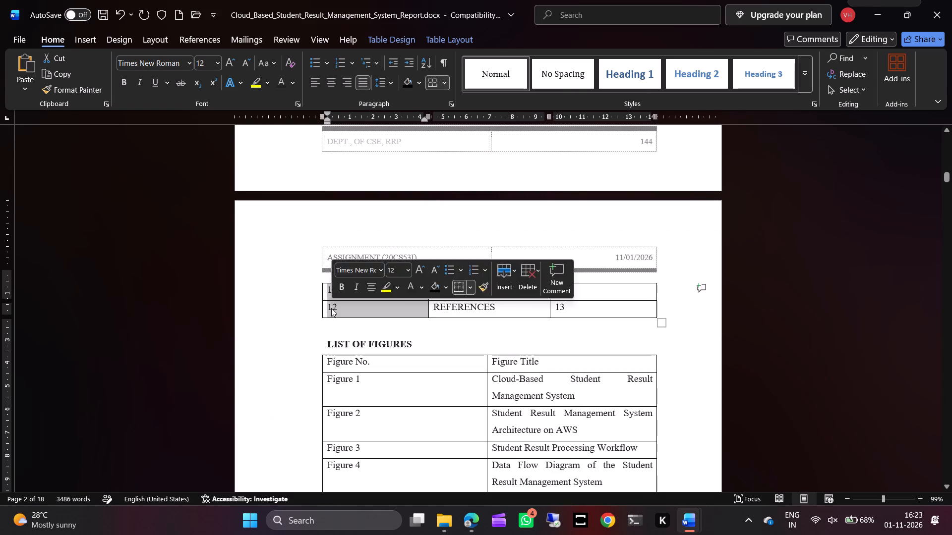
pyautogui.click(328, 84)
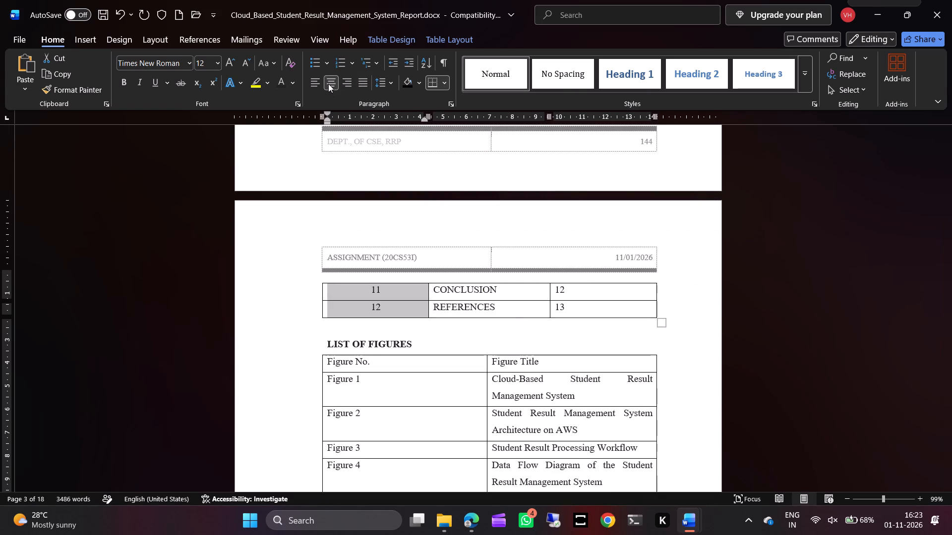
# Center the Figure No. column of the List of Figures table, from its header through Figure 14.
pyautogui.scroll(-1, 404, 230)
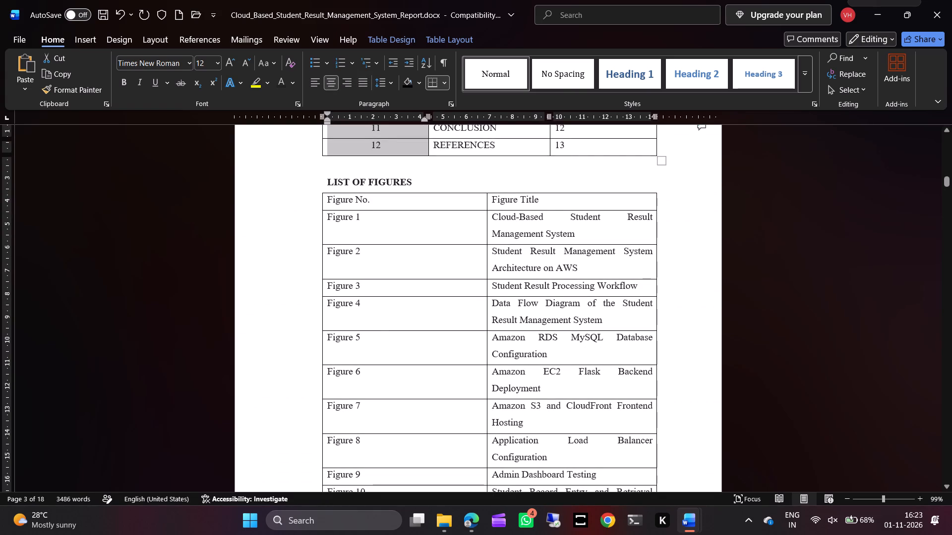
pyautogui.moveTo(327, 201); pyautogui.dragTo(347, 488)
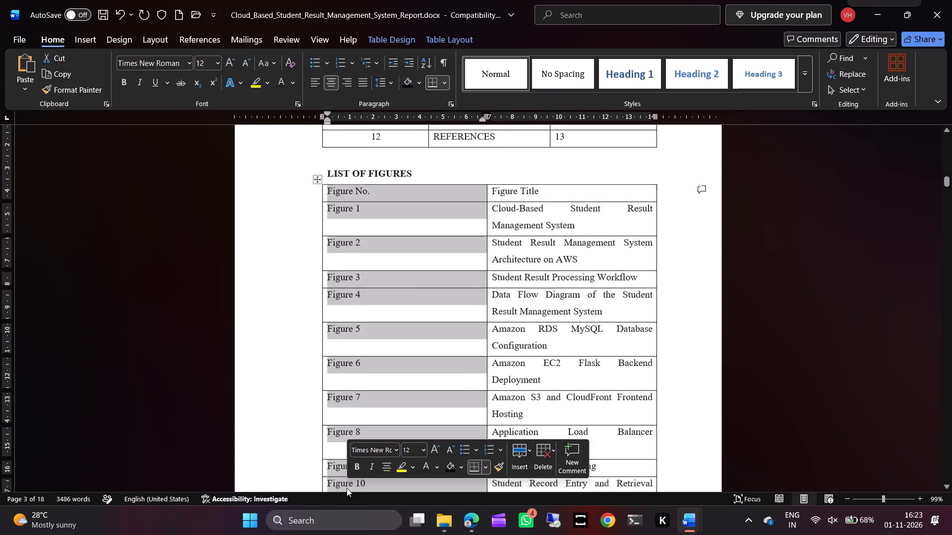
pyautogui.click(326, 83)
pyautogui.scroll(-1, 371, 296)
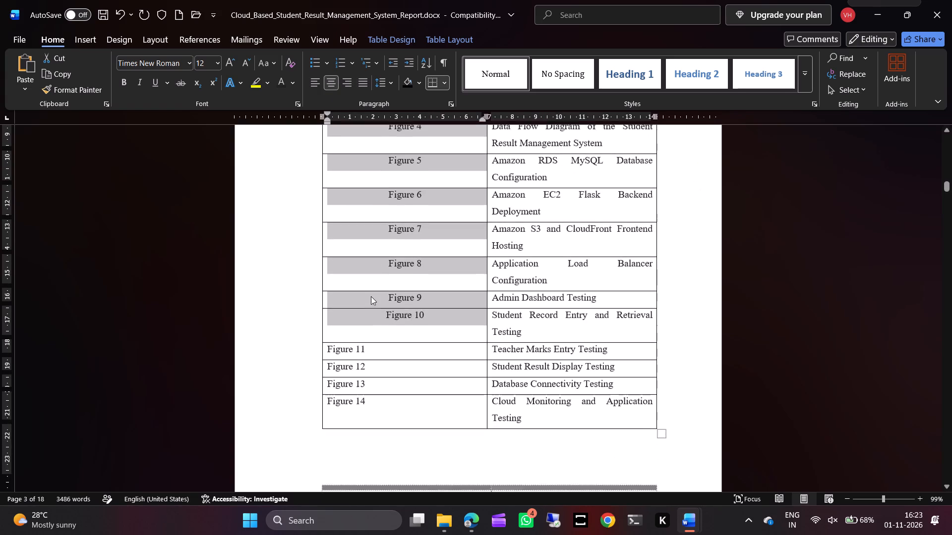
pyautogui.scroll(-1, 371, 296)
pyautogui.moveTo(329, 343); pyautogui.dragTo(370, 390)
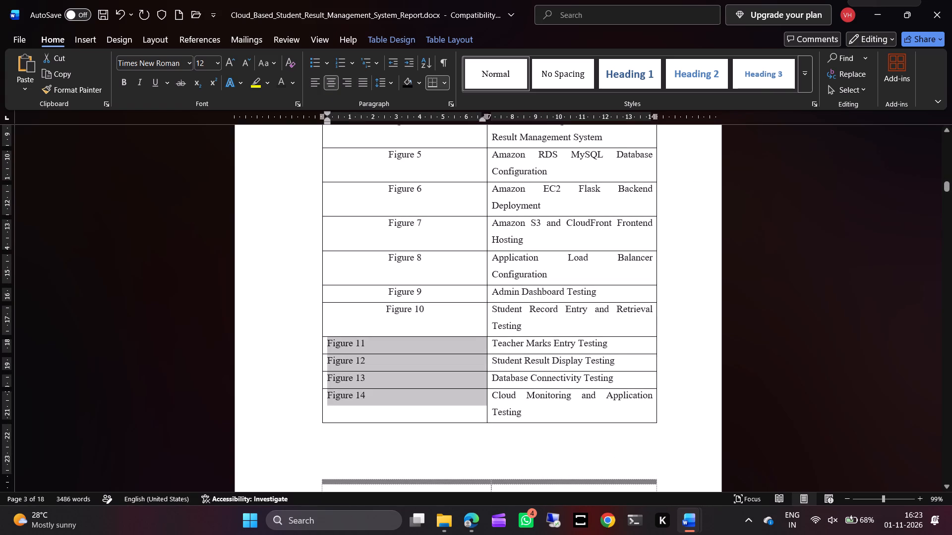
pyautogui.moveTo(370, 390); pyautogui.dragTo(370, 391)
pyautogui.click(332, 85)
# Left-align the CONFIGURING AN APPLICATION LOAD BALANCER entry in row 9 of the contents table.
pyautogui.scroll(4, 493, 275)
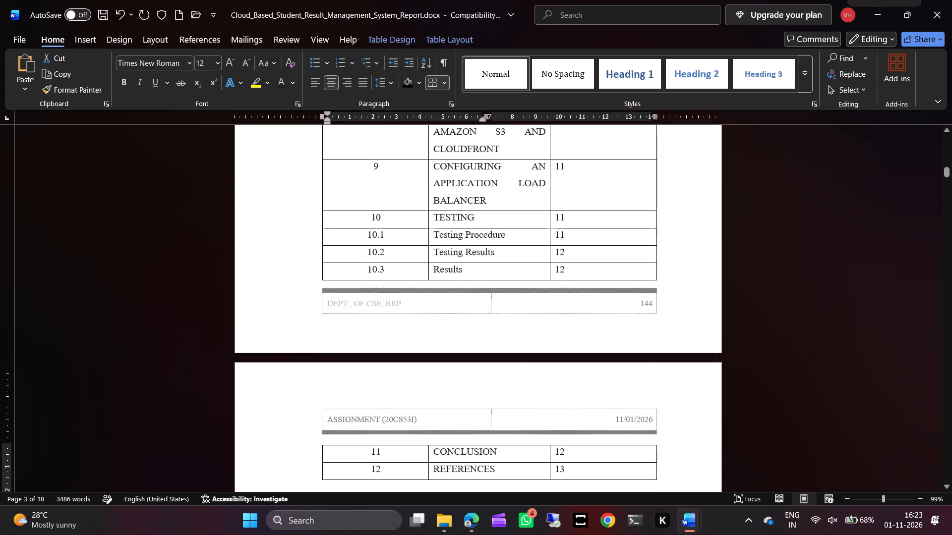
pyautogui.scroll(1, 493, 275)
pyautogui.click(508, 277)
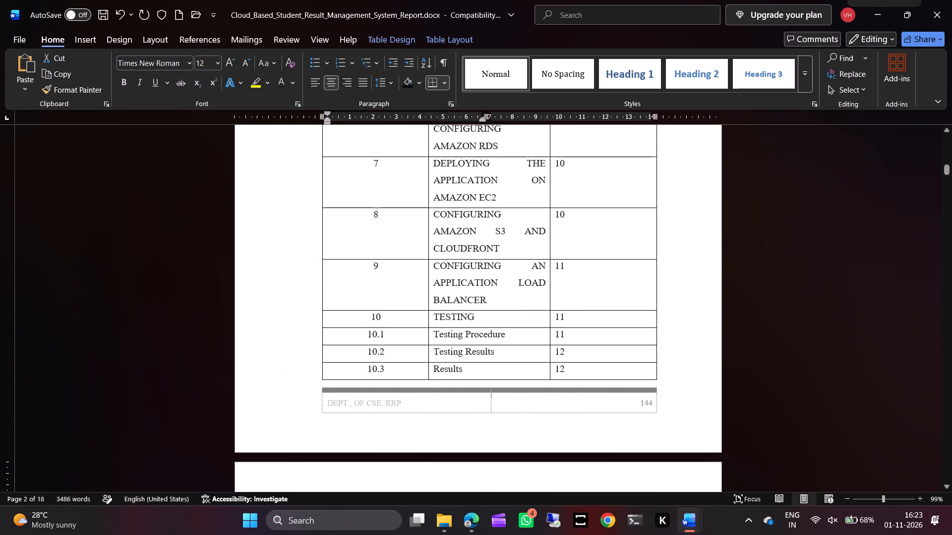
pyautogui.click(321, 79)
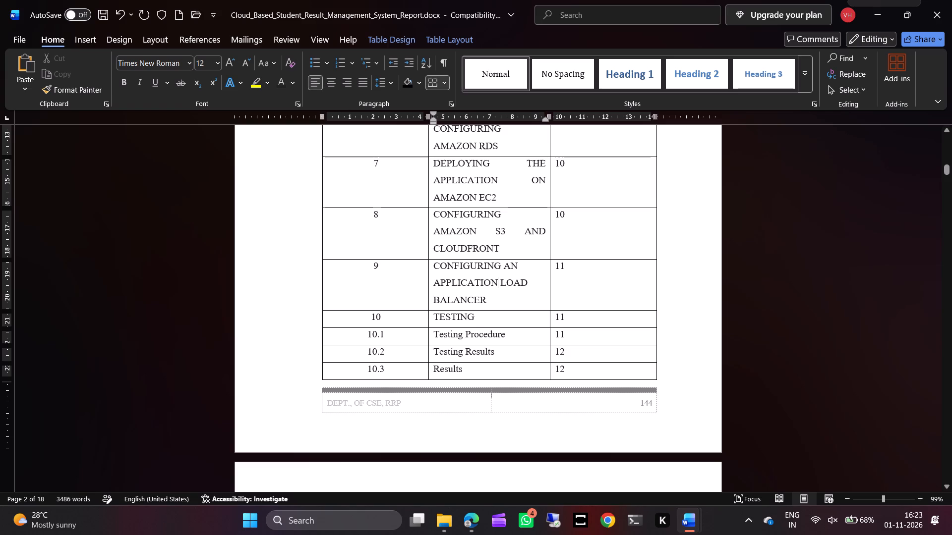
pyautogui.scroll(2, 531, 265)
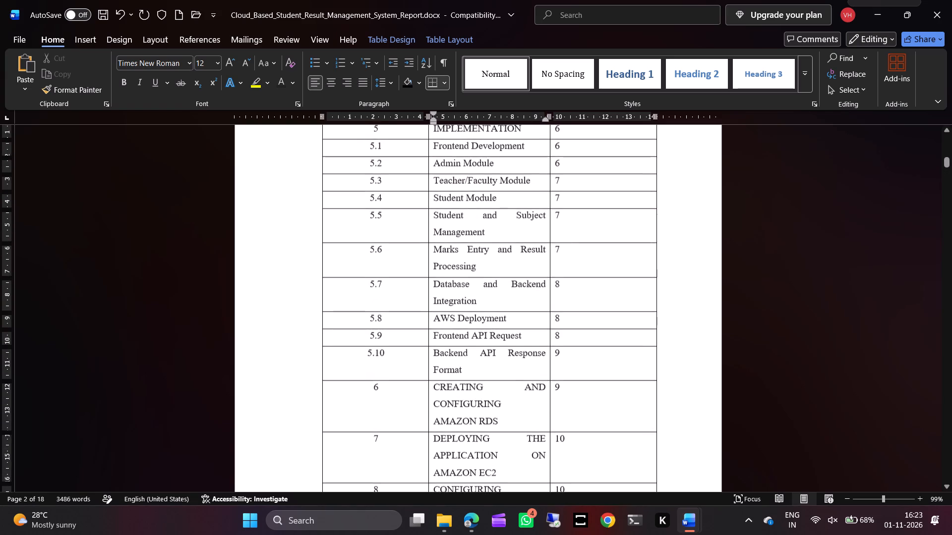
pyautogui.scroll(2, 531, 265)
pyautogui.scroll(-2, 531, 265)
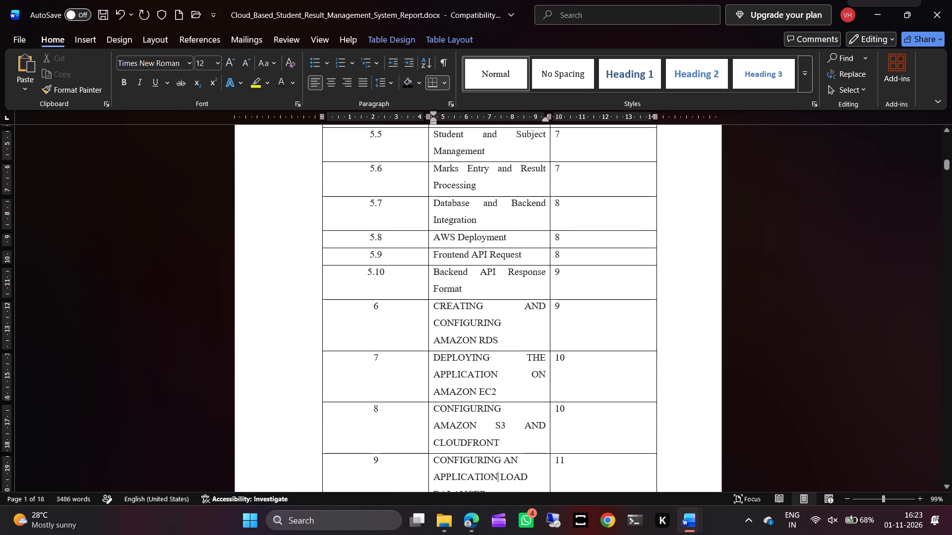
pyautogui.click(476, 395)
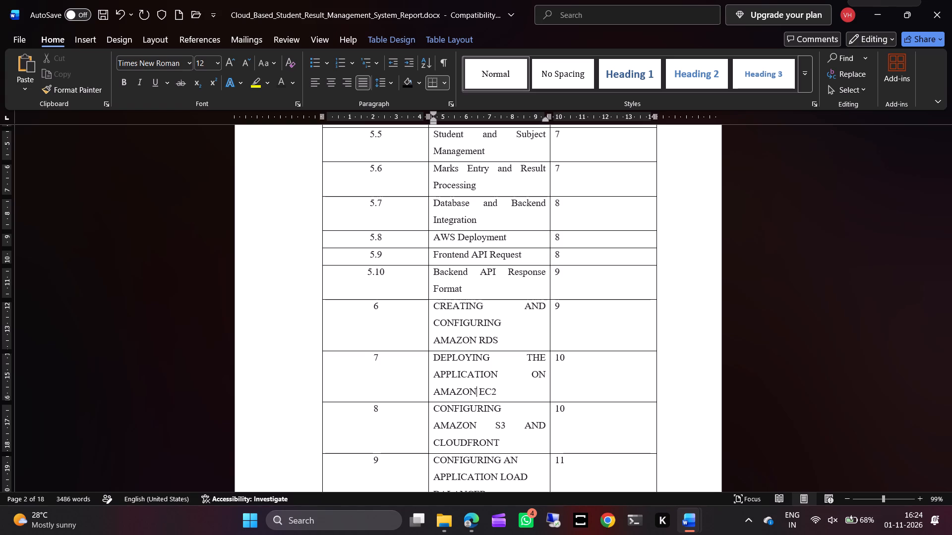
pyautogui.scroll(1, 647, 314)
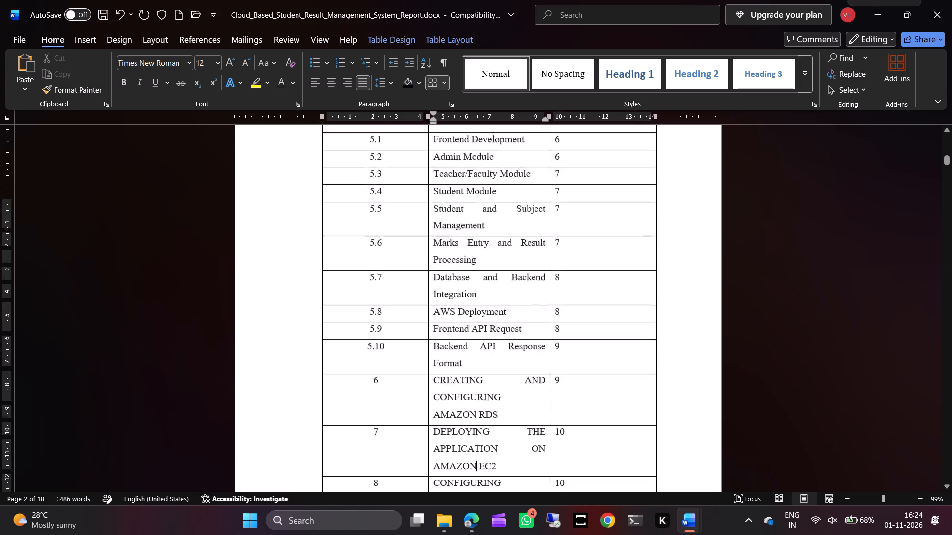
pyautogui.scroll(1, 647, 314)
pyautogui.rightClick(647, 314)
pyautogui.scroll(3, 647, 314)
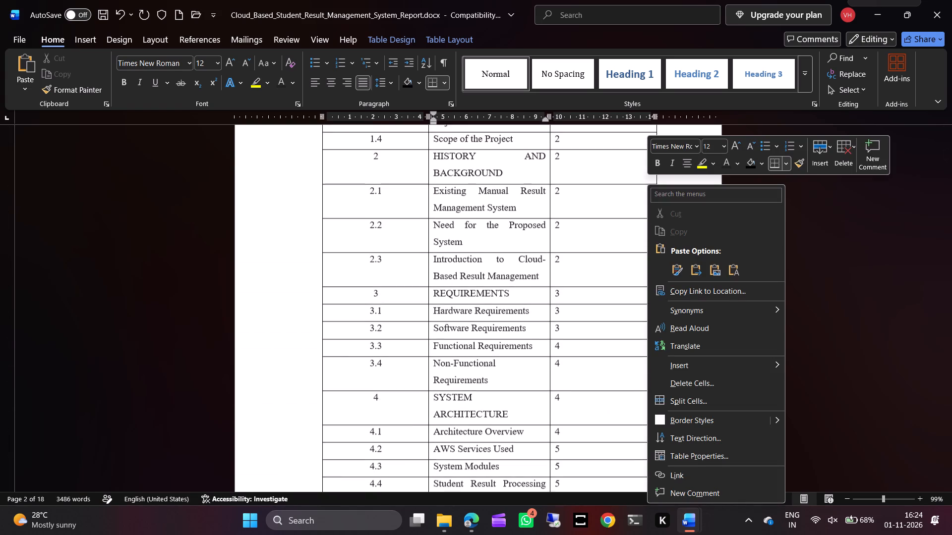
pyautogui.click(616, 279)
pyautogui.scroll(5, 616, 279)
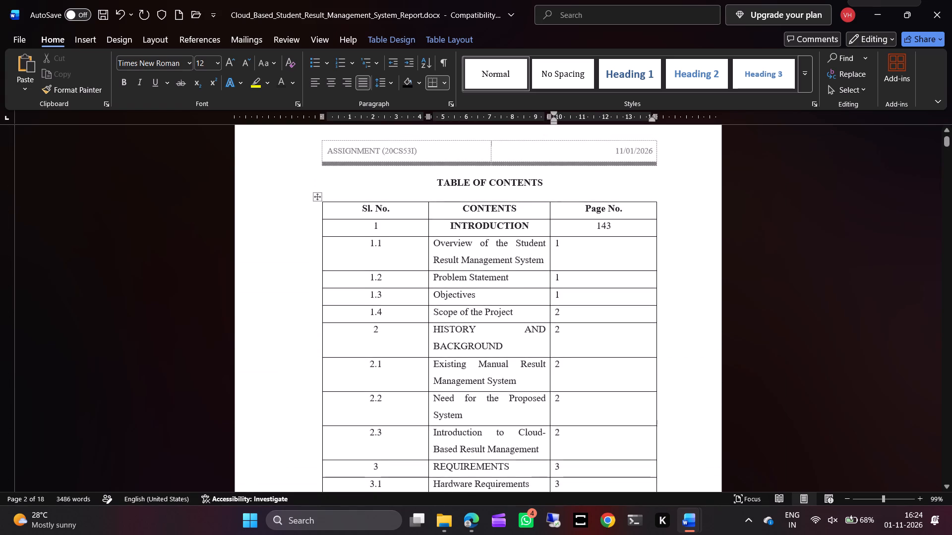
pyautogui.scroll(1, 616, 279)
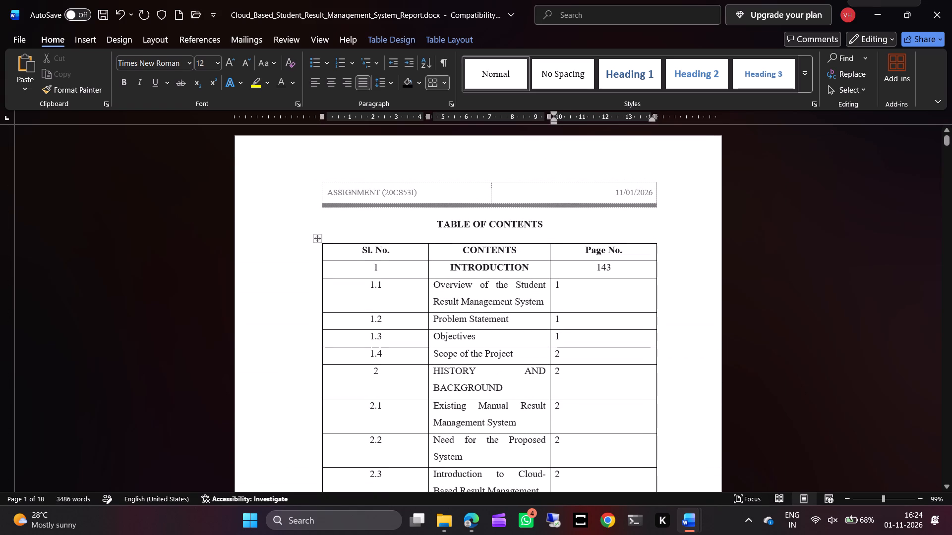
# Center the Page No. column entries of the contents table from row 1.1 through row 12.
pyautogui.moveTo(556, 285); pyautogui.dragTo(565, 534)
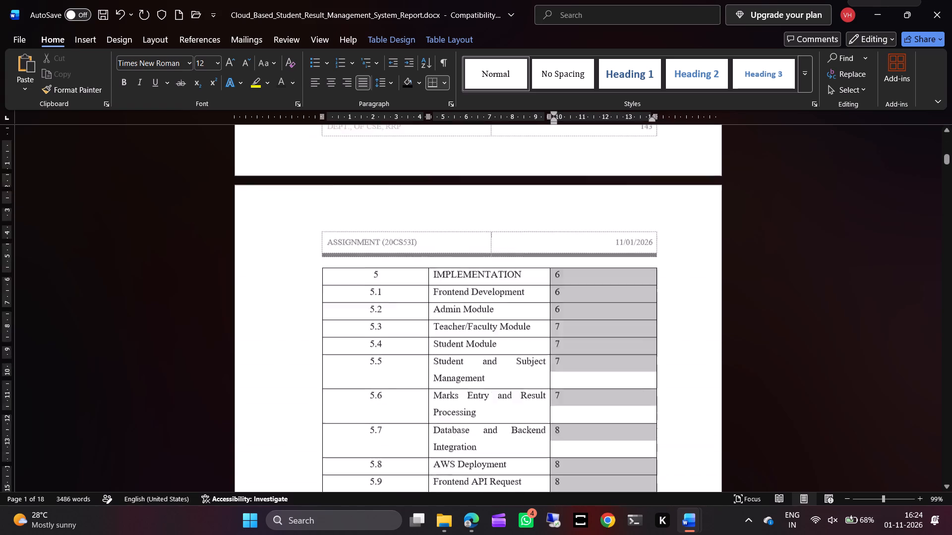
pyautogui.moveTo(565, 534); pyautogui.dragTo(586, 136)
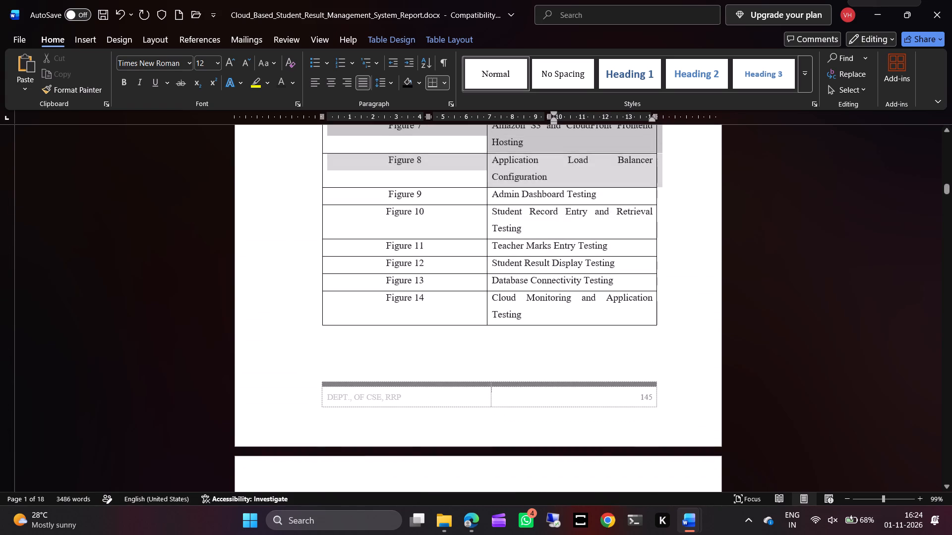
pyautogui.moveTo(586, 136); pyautogui.dragTo(609, 353)
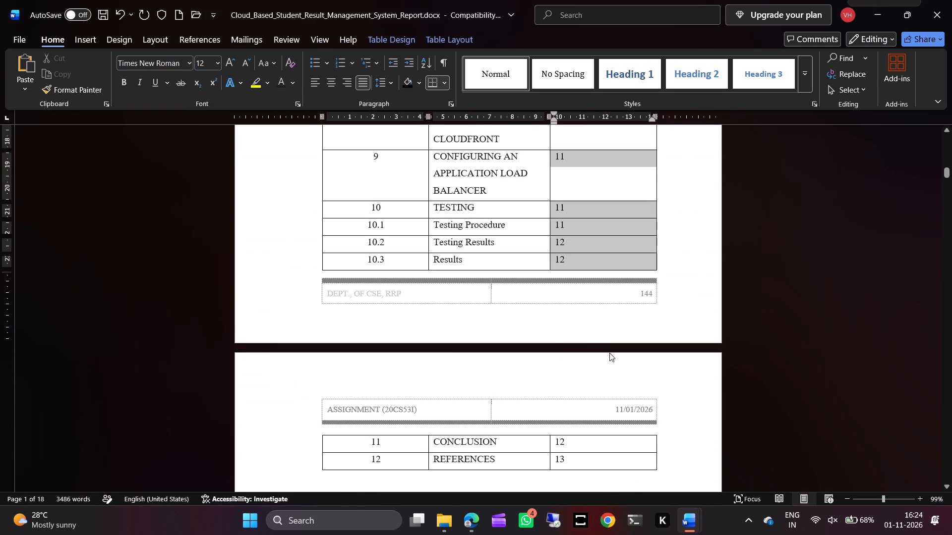
pyautogui.moveTo(609, 353); pyautogui.dragTo(605, 452)
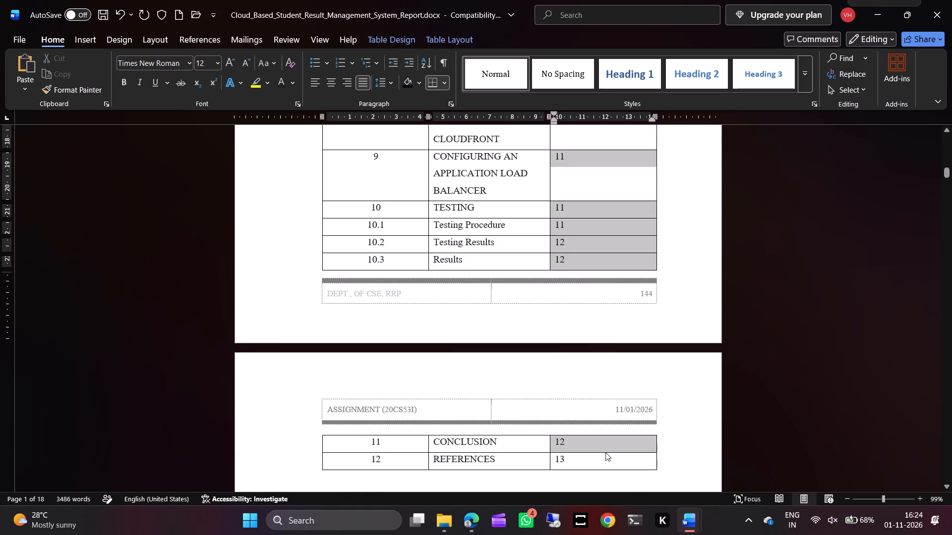
pyautogui.moveTo(605, 452); pyautogui.dragTo(605, 453)
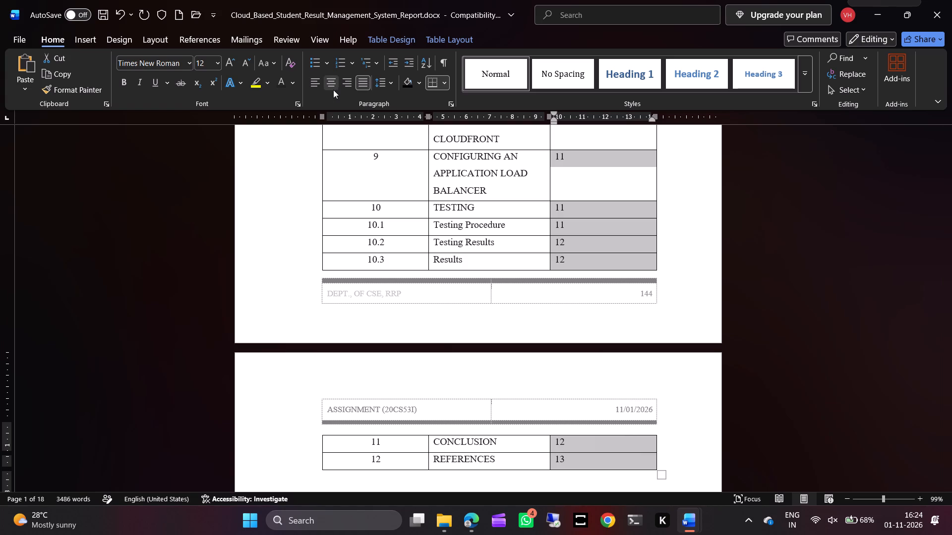
pyautogui.click(333, 90)
# Left-align the Overview of the Student Result Management System entry in row 1.1 of the contents table.
pyautogui.scroll(-3, 437, 288)
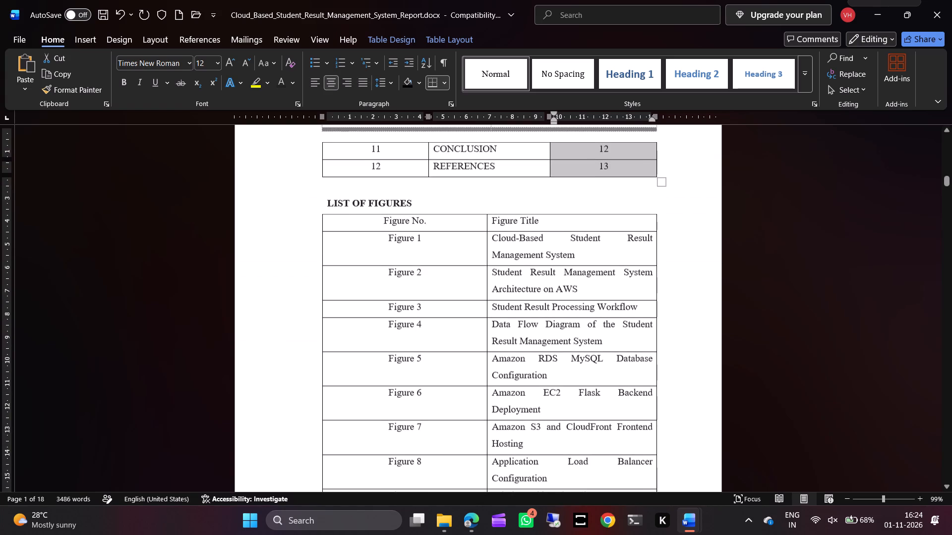
pyautogui.scroll(1, 490, 247)
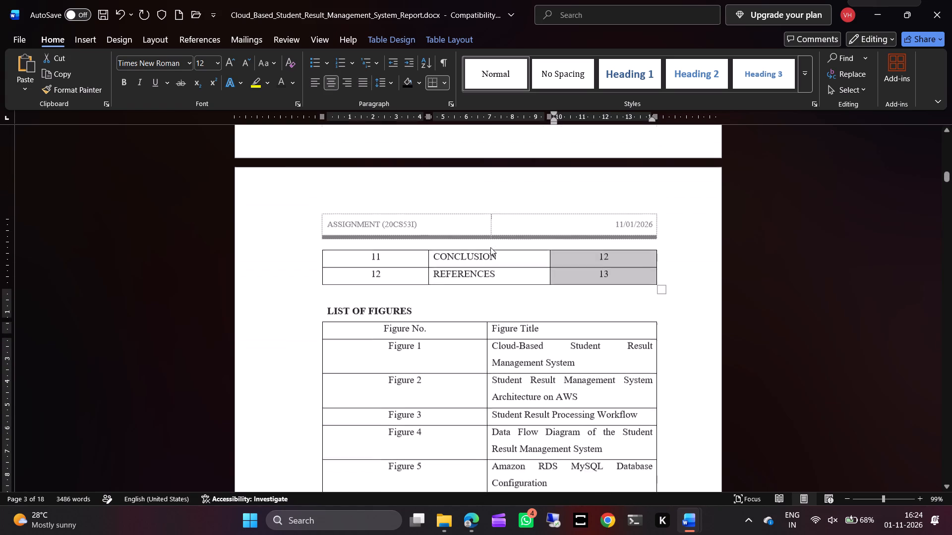
pyautogui.scroll(5, 490, 247)
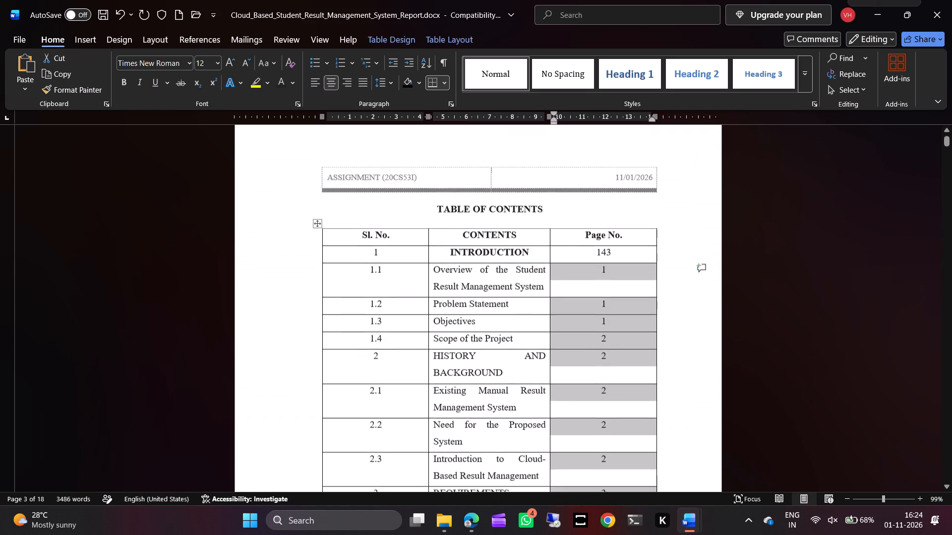
pyautogui.click(479, 231)
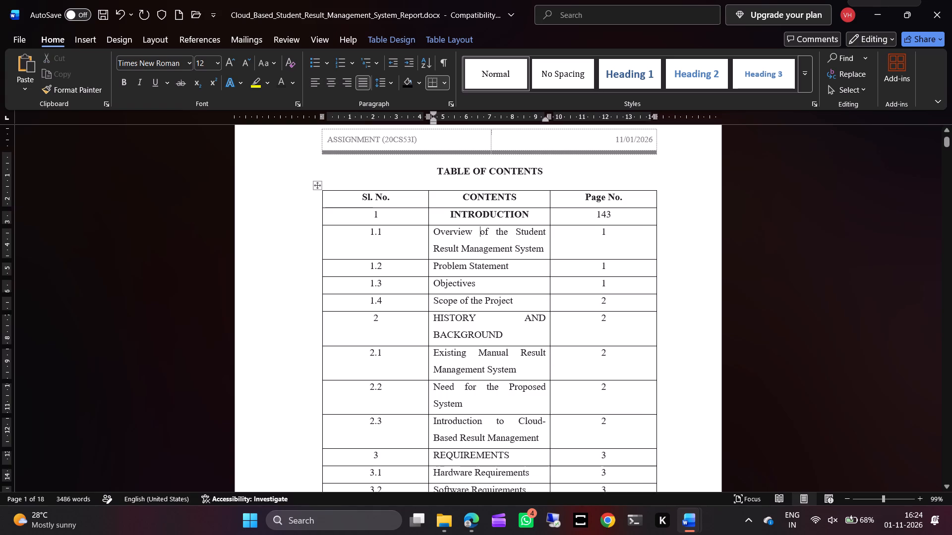
pyautogui.click(312, 84)
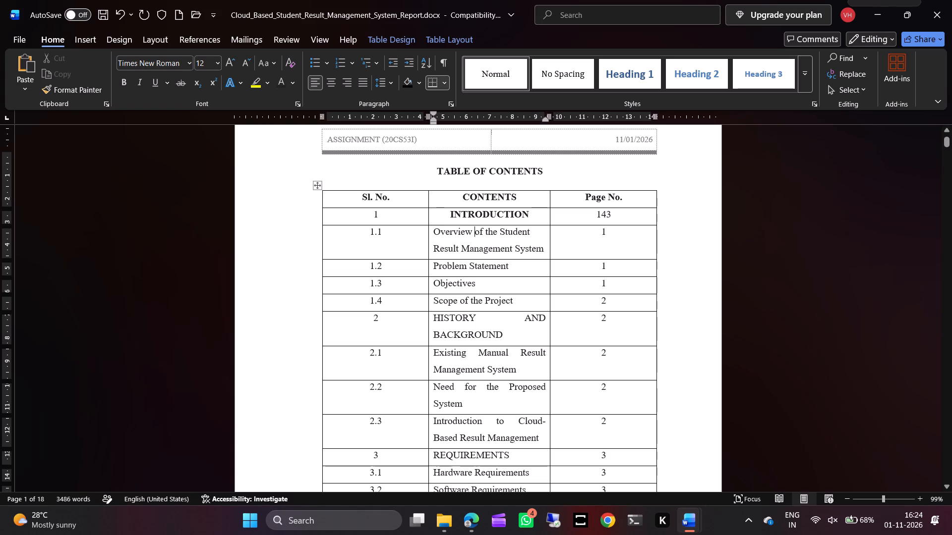
# Widen the CONTENTS column into the Page No. column so HISTORY AND BACKGROUND fits on one line.
pyautogui.moveTo(549, 243); pyautogui.dragTo(566, 239)
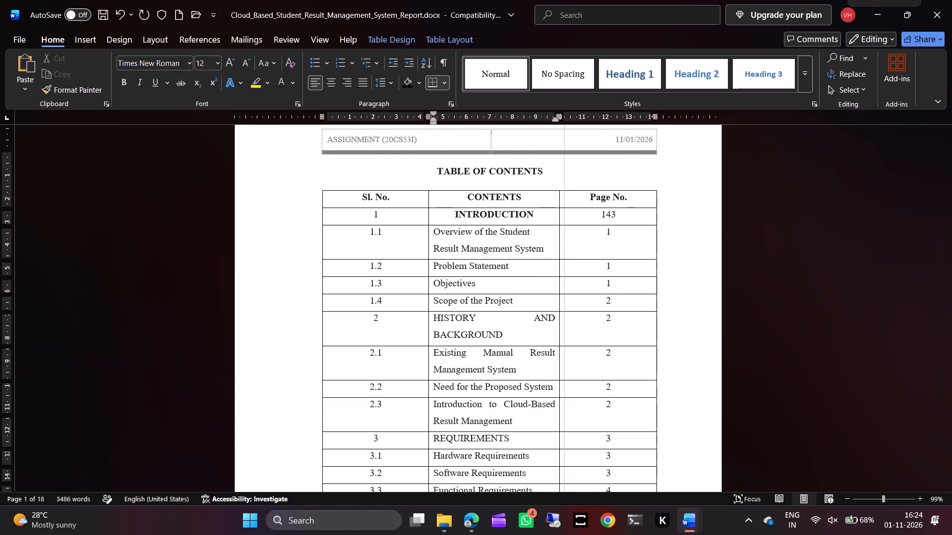
pyautogui.moveTo(566, 239); pyautogui.dragTo(576, 237)
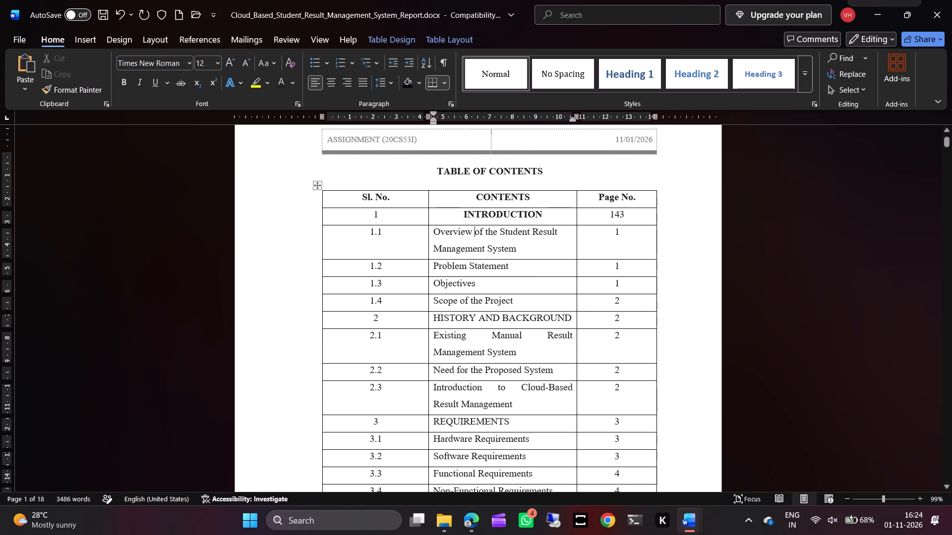
# Bold the serial number 1 and page number 143 in the INTRODUCTION row of the contents table.
pyautogui.scroll(-1, 543, 245)
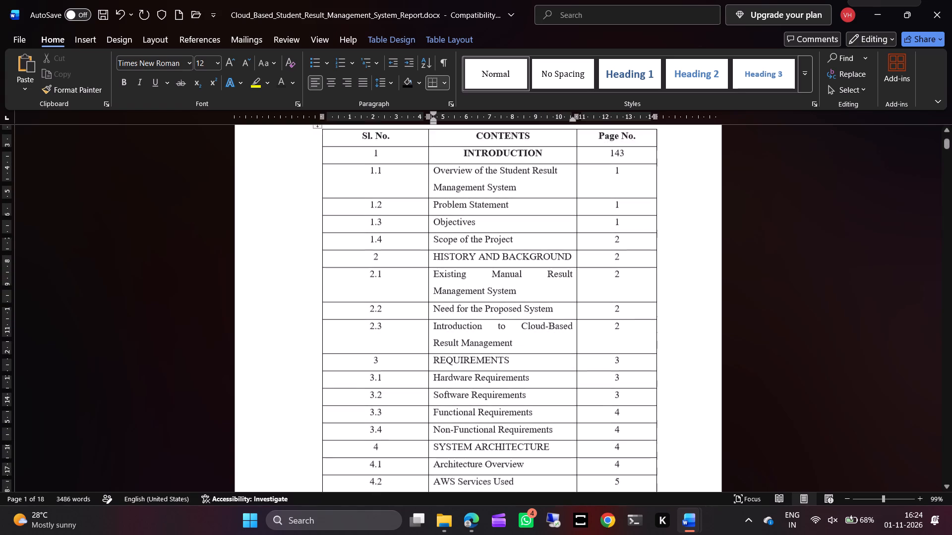
pyautogui.scroll(-2, 543, 245)
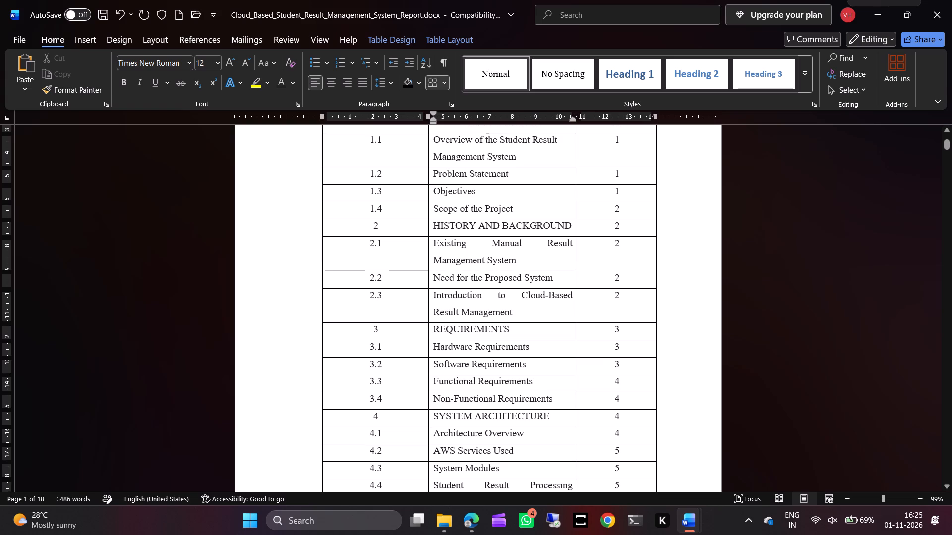
pyautogui.scroll(1, 543, 245)
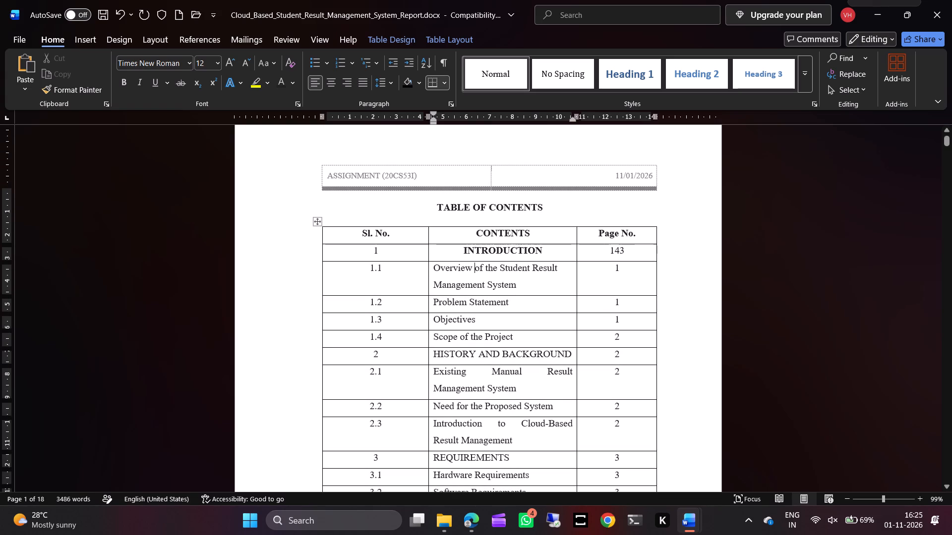
pyautogui.moveTo(379, 250); pyautogui.dragTo(370, 252)
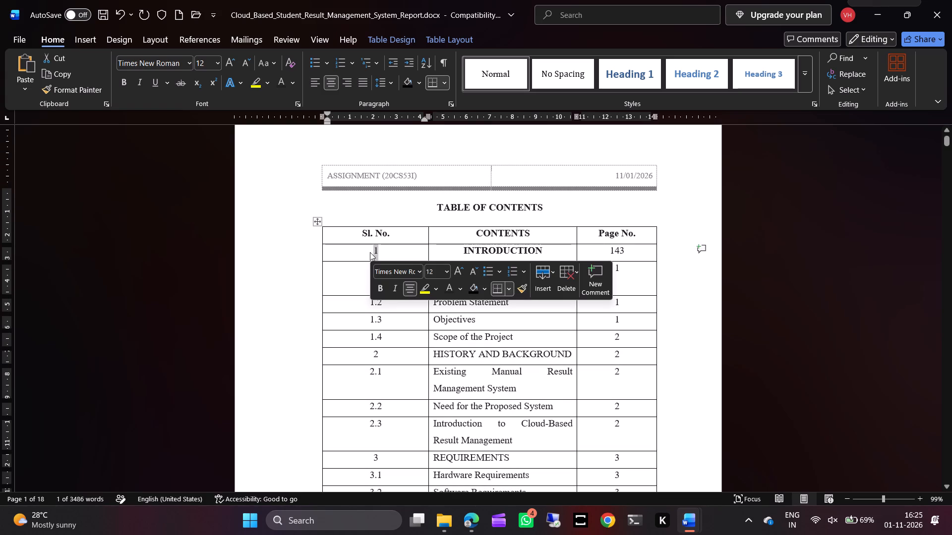
pyautogui.click(370, 252)
pyautogui.scroll(-1, 370, 252)
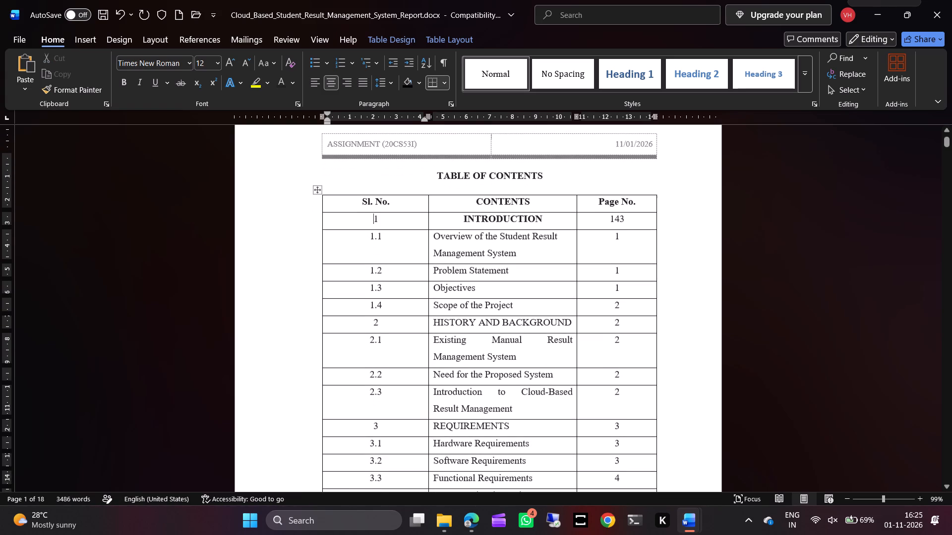
pyautogui.scroll(-1, 370, 252)
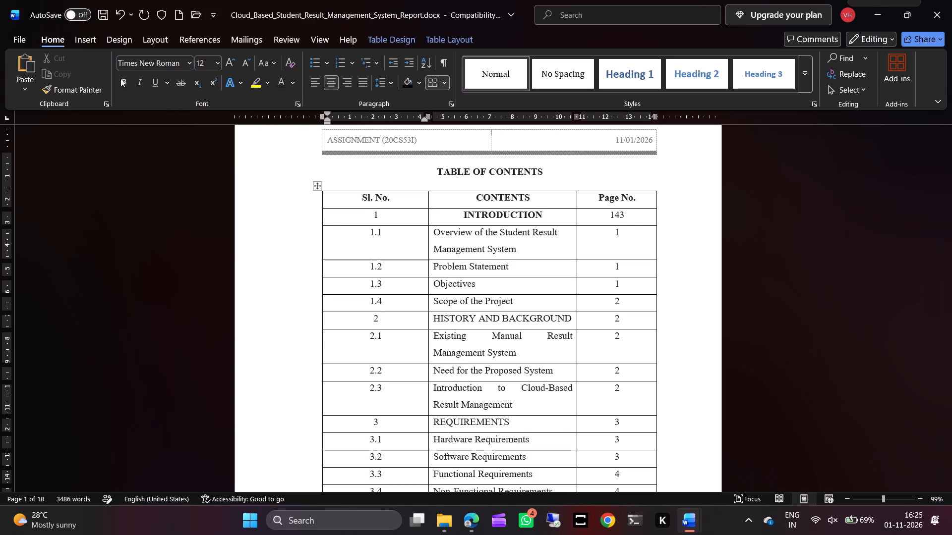
pyautogui.click(120, 78)
pyautogui.moveTo(380, 214); pyautogui.dragTo(373, 214)
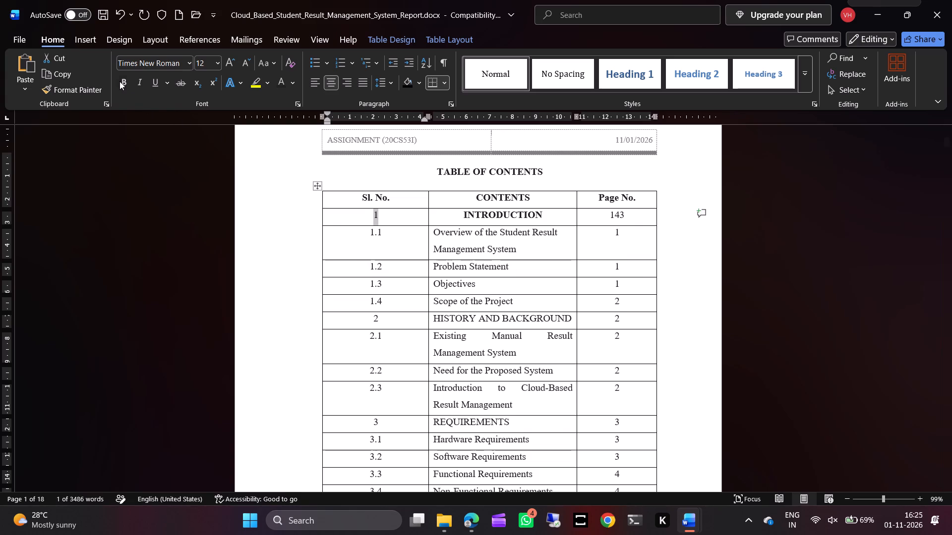
pyautogui.click(119, 81)
pyautogui.scroll(-1, 424, 221)
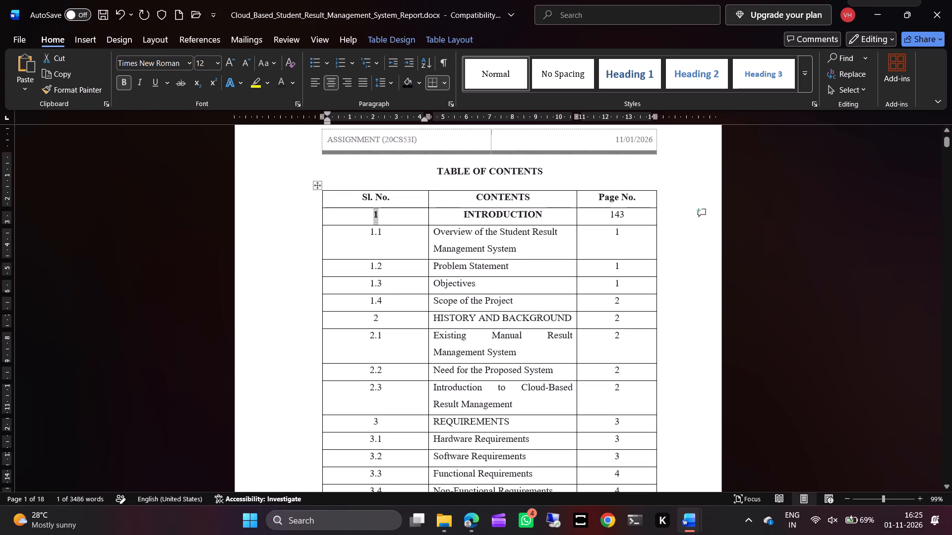
pyautogui.moveTo(608, 216); pyautogui.dragTo(636, 216)
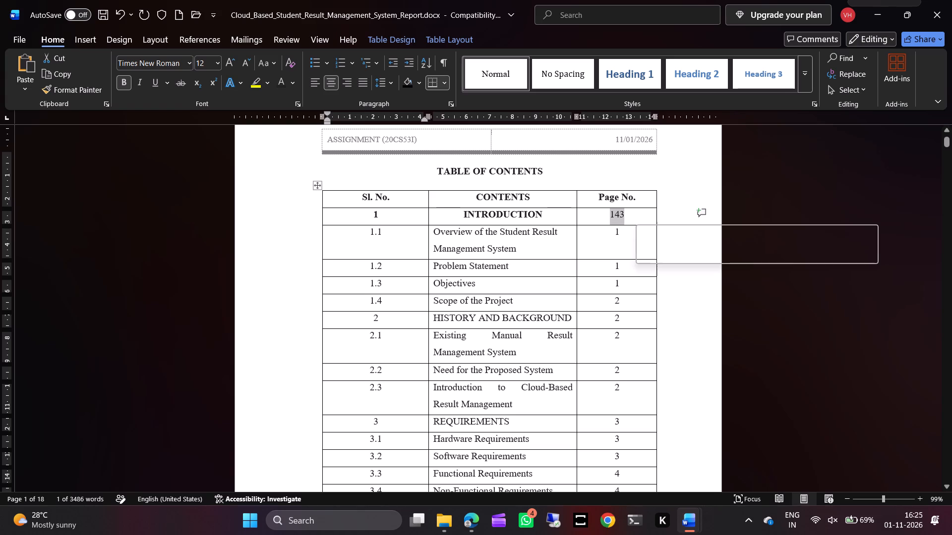
pyautogui.hotkey('ctrl', 'b')
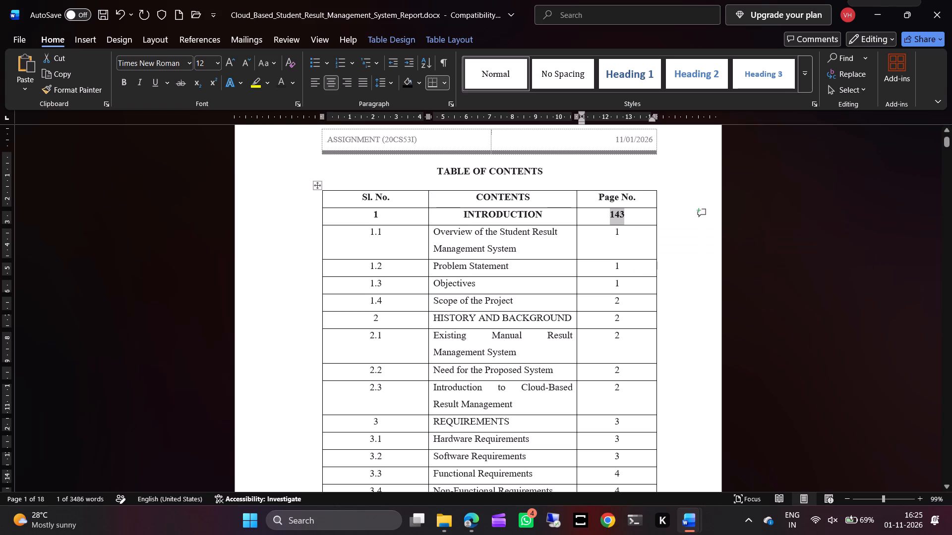
pyautogui.scroll(-1, 489, 303)
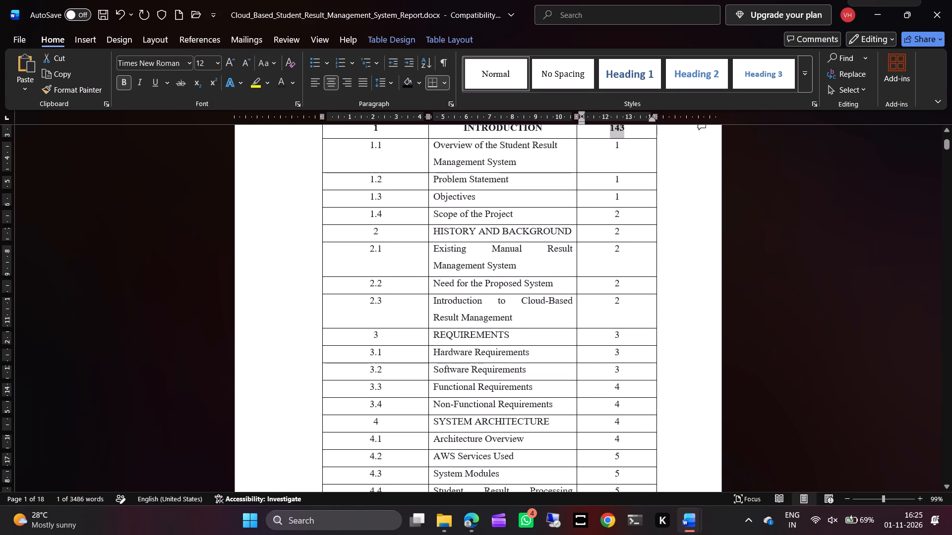
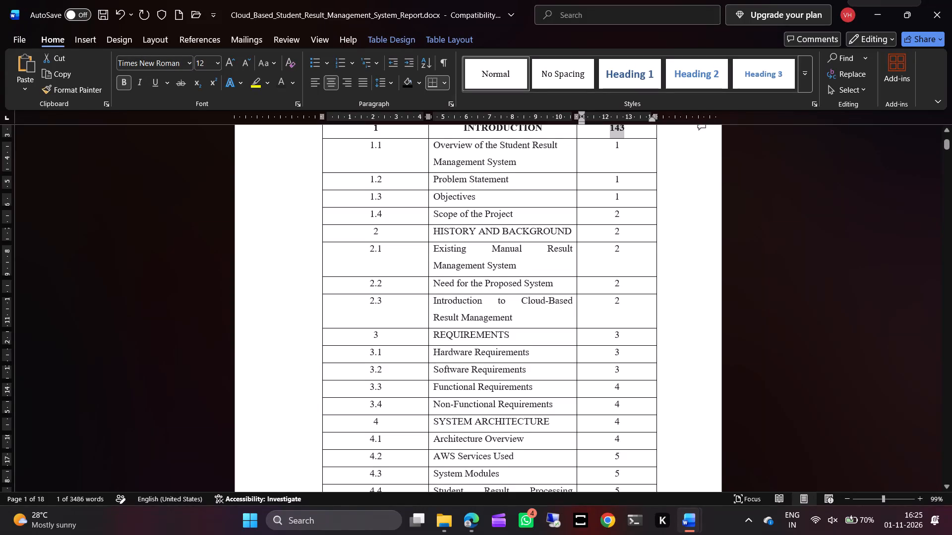
# Widen the CONTENTS column slightly further into the Page No. column of the contents table.
pyautogui.scroll(1, 509, 261)
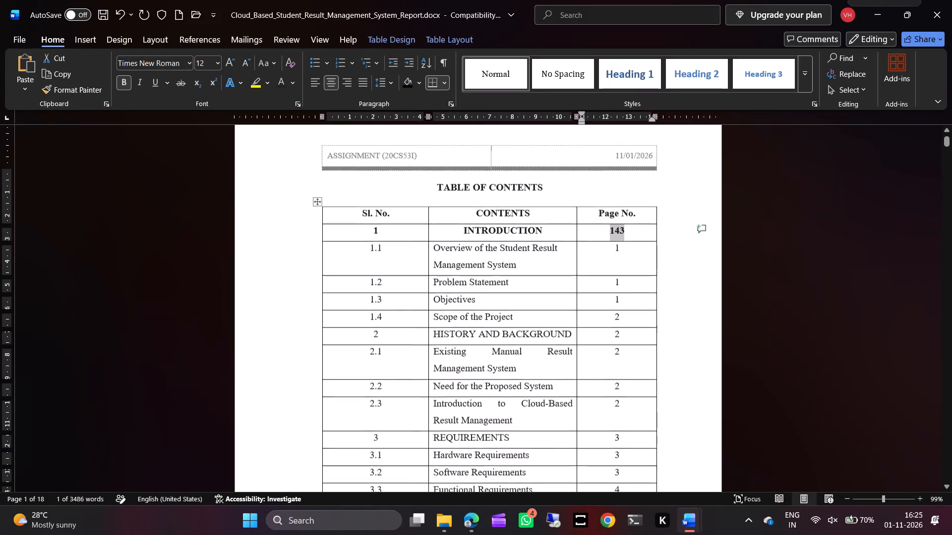
pyautogui.moveTo(576, 234); pyautogui.dragTo(578, 234)
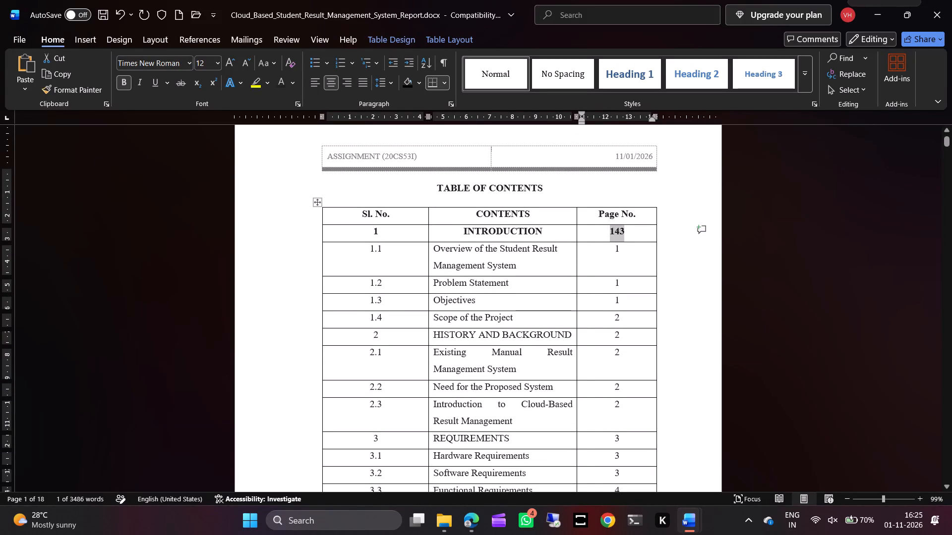
pyautogui.moveTo(578, 234); pyautogui.dragTo(587, 233)
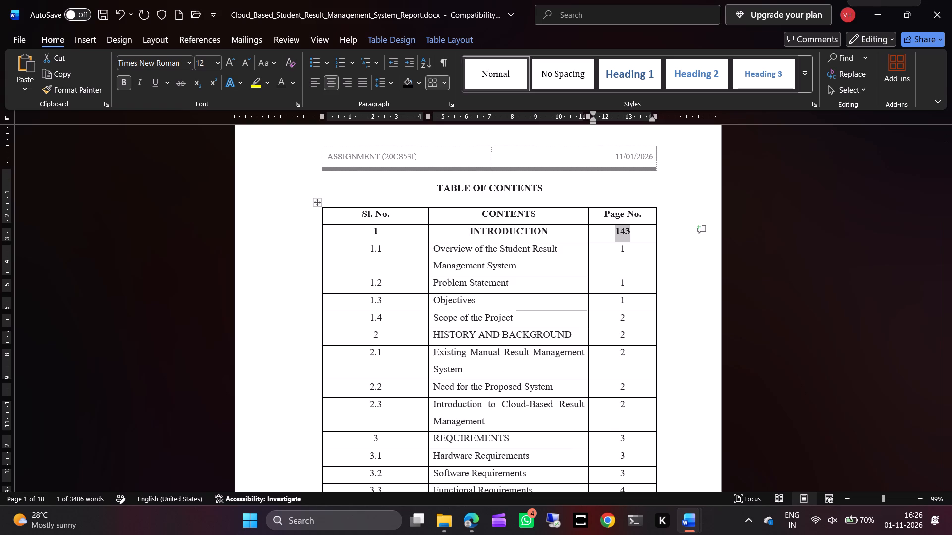
pyautogui.click(599, 264)
# Bold the serial number, title and page number in the HISTORY AND BACKGROUND row of the contents table.
pyautogui.scroll(-1, 458, 257)
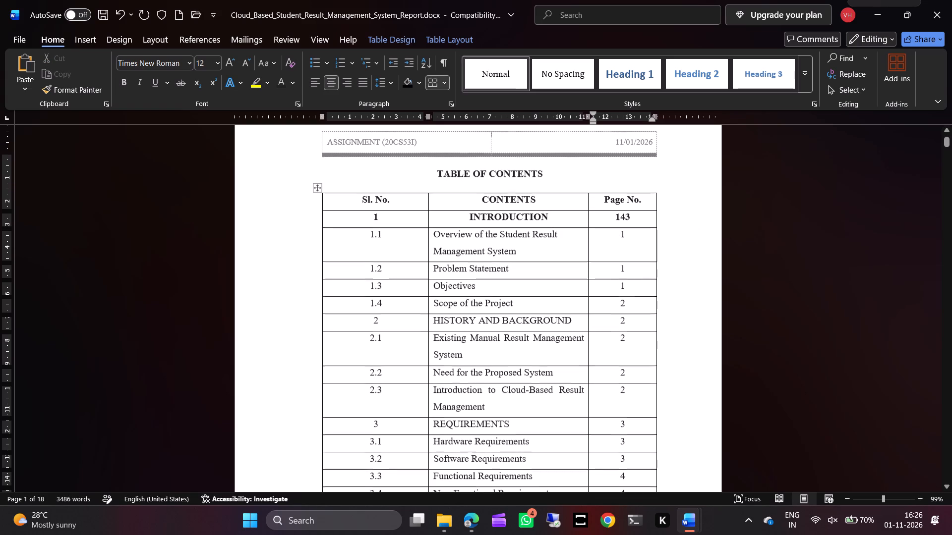
pyautogui.click(382, 228)
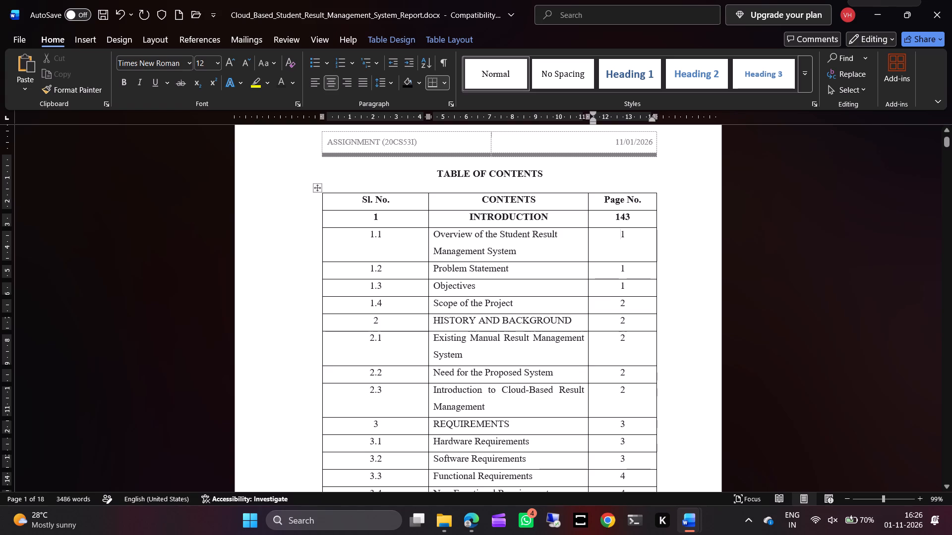
pyautogui.click(399, 241)
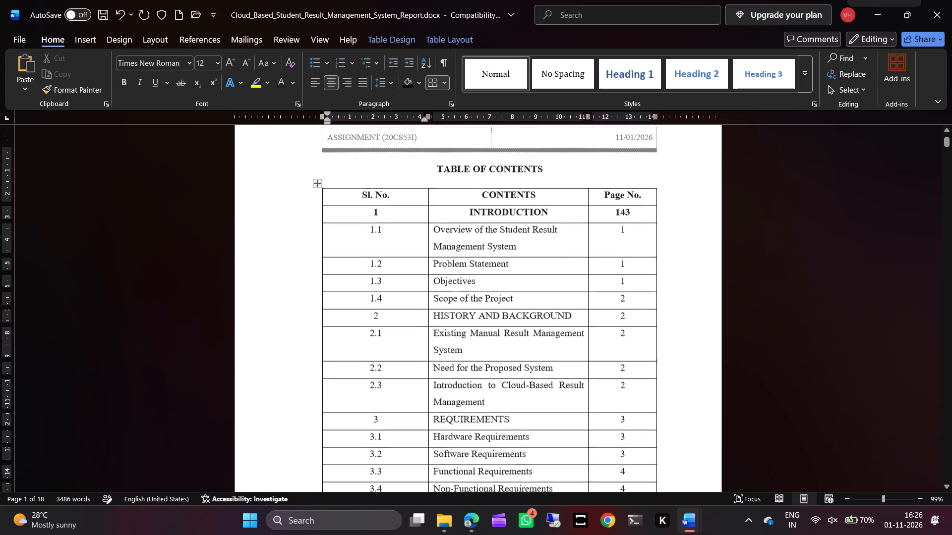
pyautogui.moveTo(386, 313); pyautogui.dragTo(375, 314)
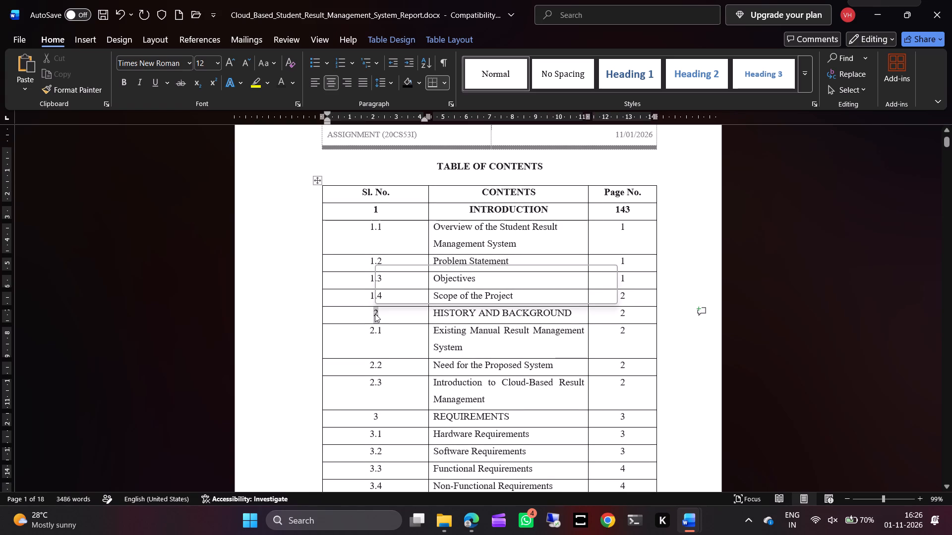
pyautogui.hotkey('ctrl', 'b')
pyautogui.moveTo(435, 311); pyautogui.dragTo(481, 309)
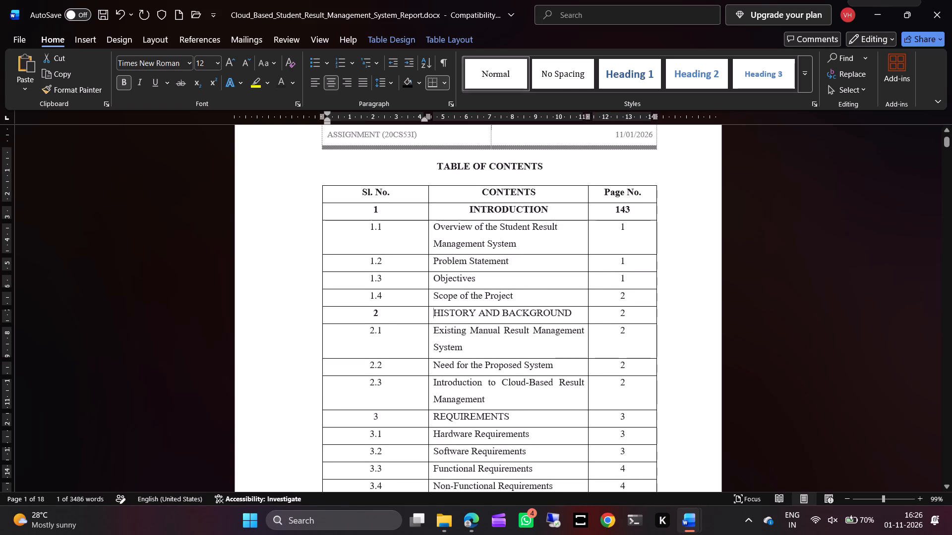
pyautogui.moveTo(481, 309); pyautogui.dragTo(540, 317)
pyautogui.hotkey('ctrl', 'b')
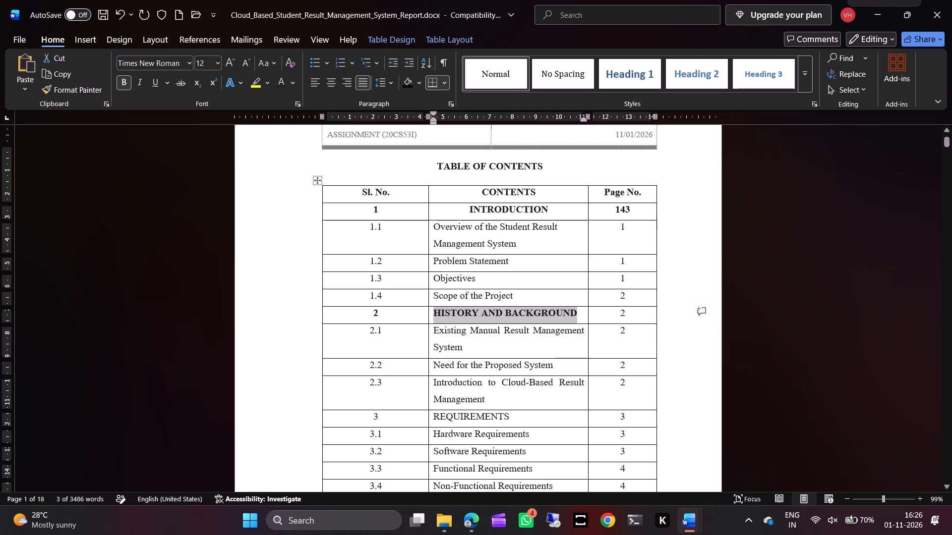
pyautogui.moveTo(614, 316); pyautogui.dragTo(631, 315)
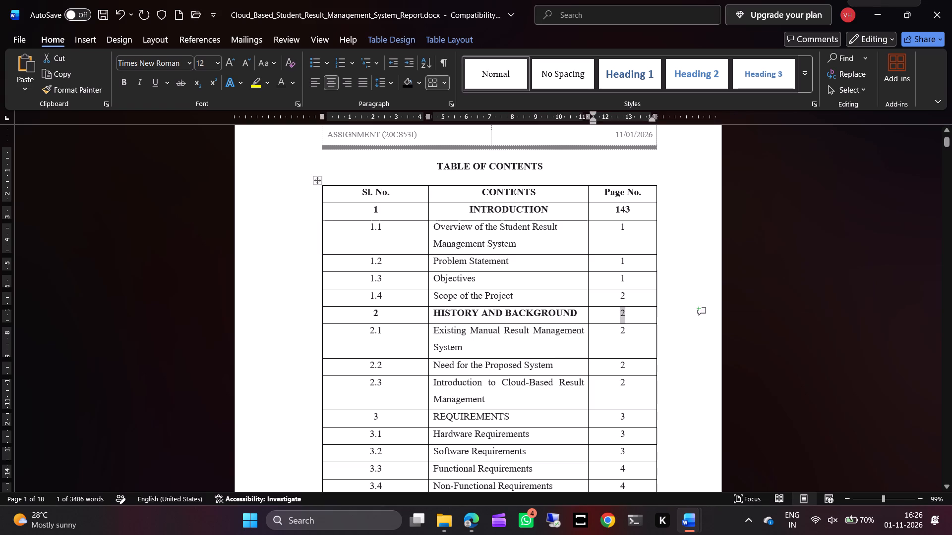
pyautogui.press('b')
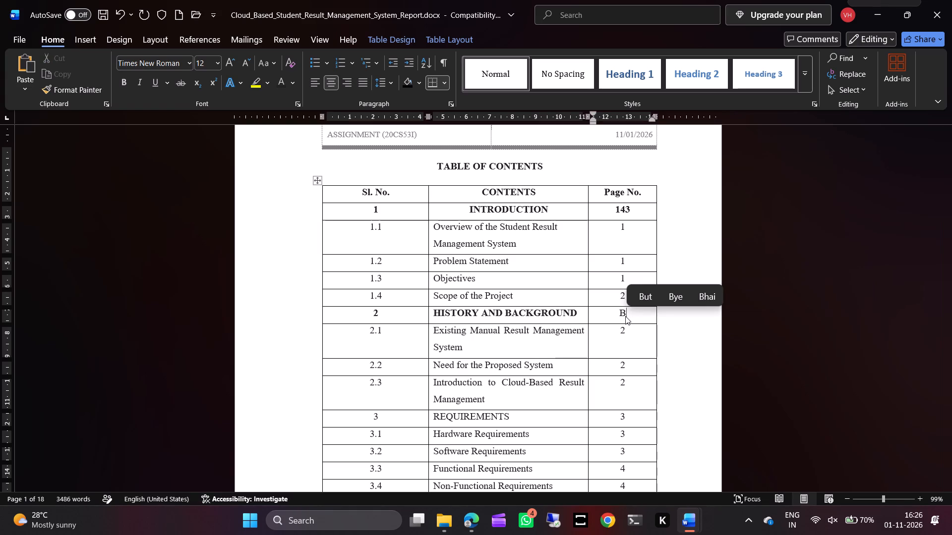
pyautogui.hotkey('ctrl', 'z')
pyautogui.hotkey('ctrl', 'b')
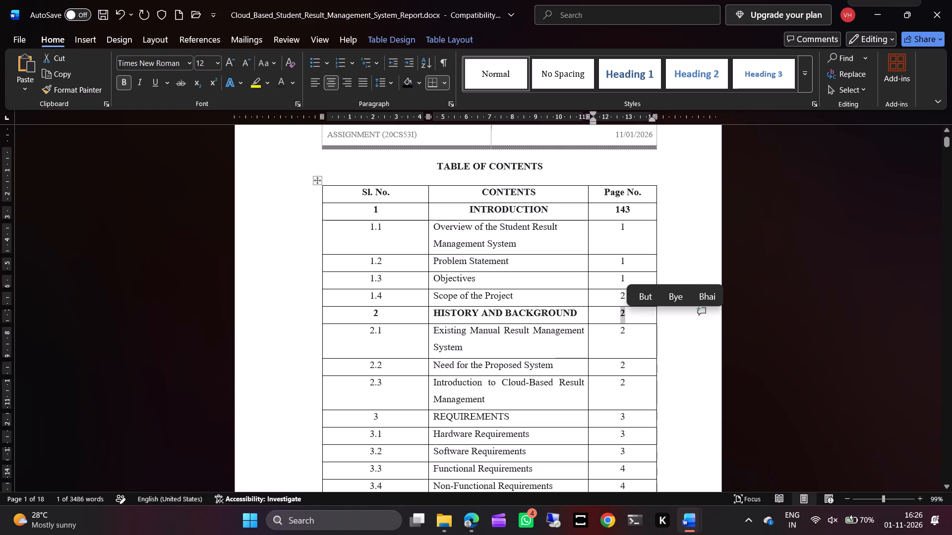
# Bold the serial number, title and page number in the REQUIREMENTS row of the contents table.
pyautogui.scroll(-1, 552, 345)
pyautogui.moveTo(393, 273); pyautogui.dragTo(368, 276)
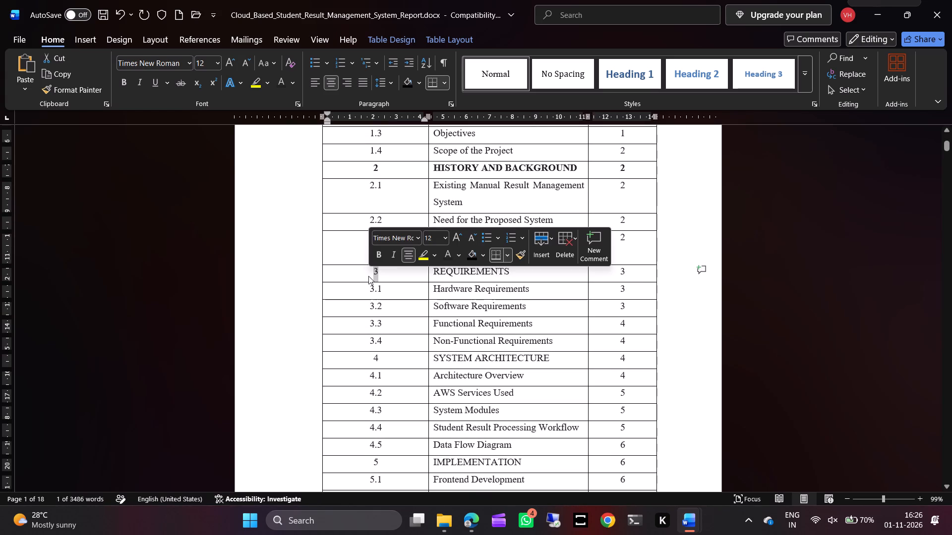
pyautogui.hotkey('ctrl', 'b')
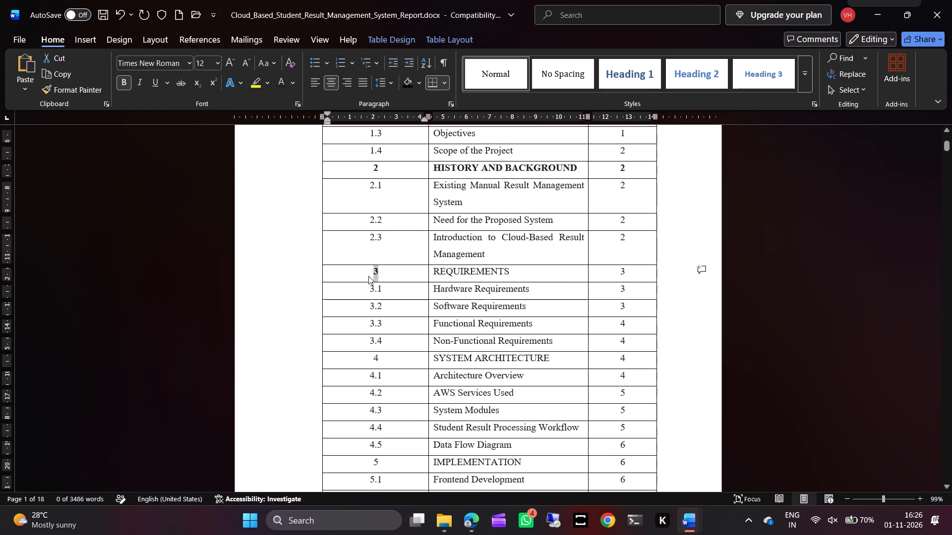
pyautogui.moveTo(435, 271); pyautogui.dragTo(441, 271)
pyautogui.moveTo(441, 271); pyautogui.dragTo(512, 272)
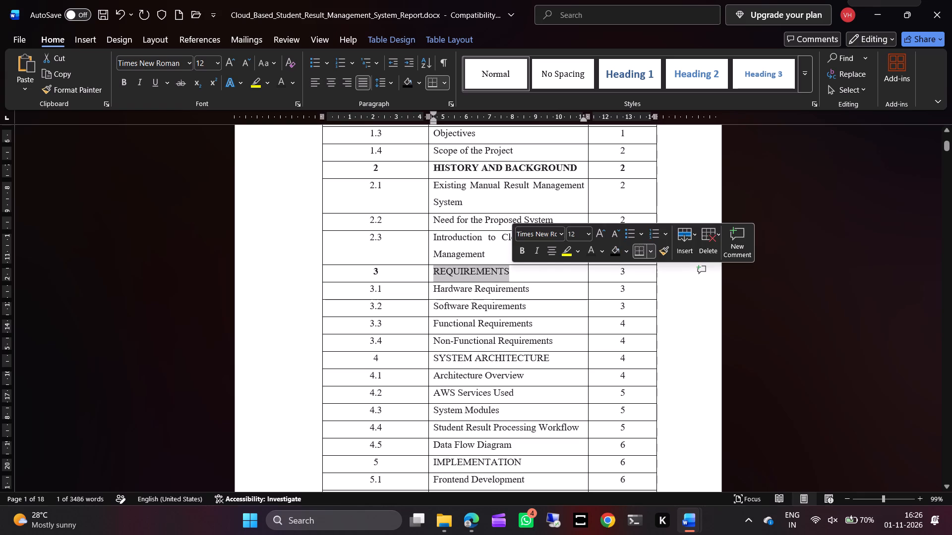
pyautogui.hotkey('ctrl', 'b')
pyautogui.moveTo(634, 274); pyautogui.dragTo(613, 274)
pyautogui.hotkey('ctrl', 'b')
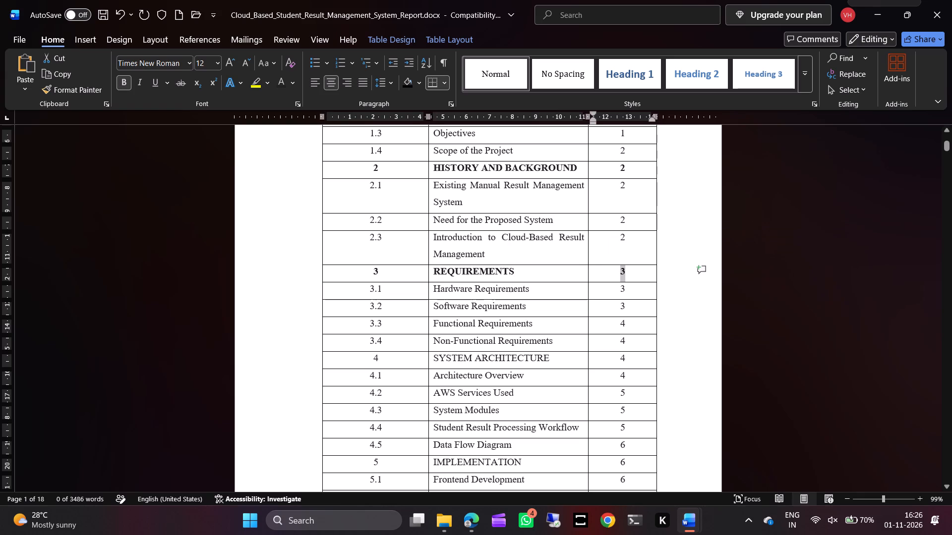
# Bold the title, page number and serial number in the SYSTEM ARCHITECTURE row of the contents table.
pyautogui.moveTo(434, 359); pyautogui.dragTo(544, 354)
pyautogui.hotkey('ctrl', 'b')
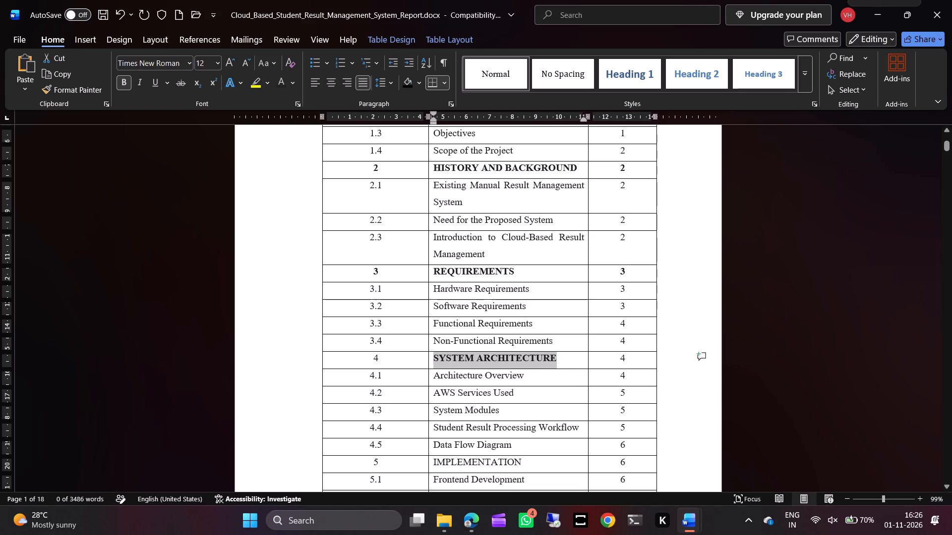
pyautogui.moveTo(618, 359); pyautogui.dragTo(637, 362)
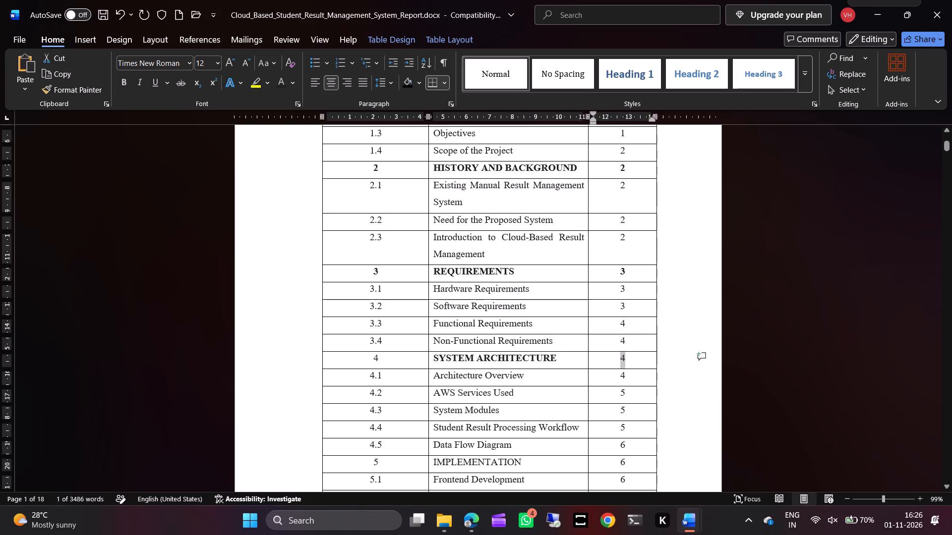
pyautogui.hotkey('ctrl', 'b')
pyautogui.moveTo(387, 356); pyautogui.dragTo(376, 358)
pyautogui.moveTo(376, 358); pyautogui.dragTo(358, 361)
pyautogui.hotkey('ctrl', 'b')
# Bold the title, page number and serial number in the IMPLEMENTATION row of the contents table.
pyautogui.scroll(-1, 358, 361)
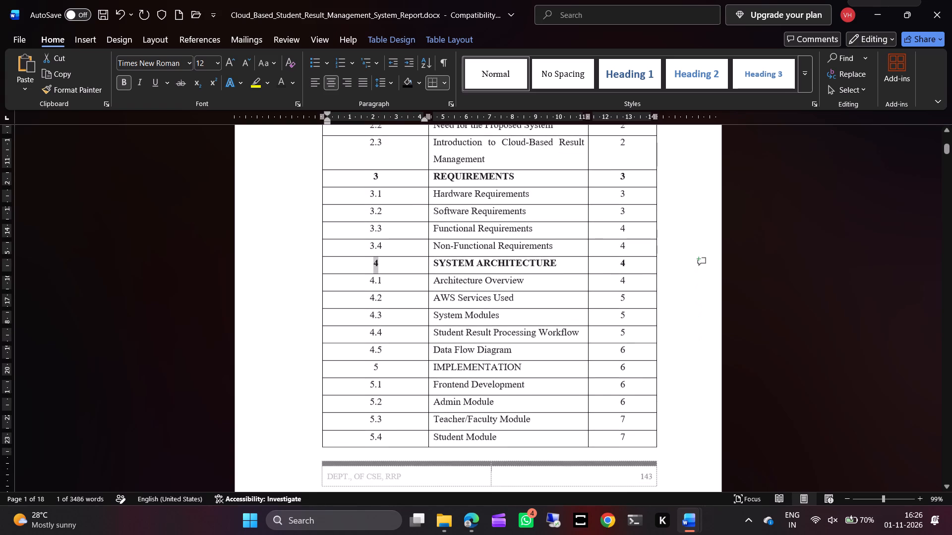
pyautogui.moveTo(434, 365); pyautogui.dragTo(472, 367)
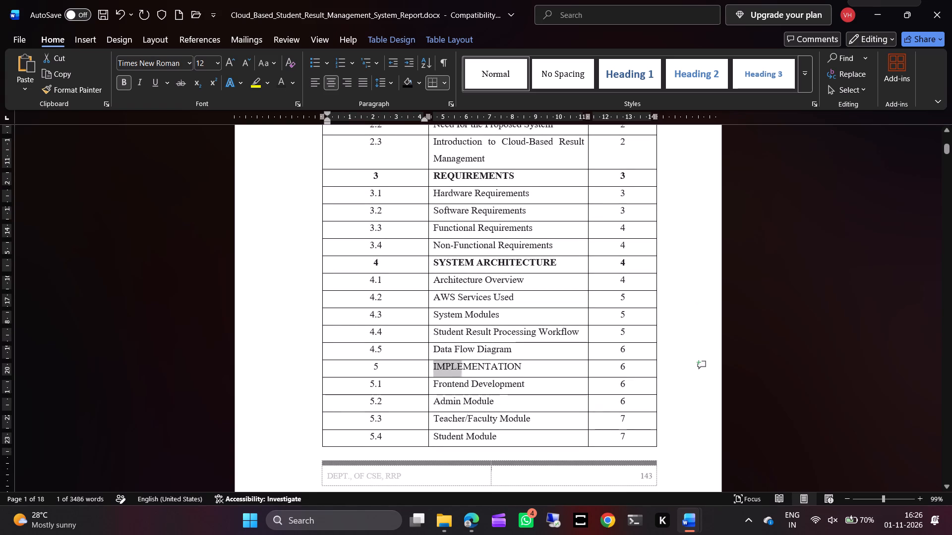
pyautogui.moveTo(472, 367); pyautogui.dragTo(527, 367)
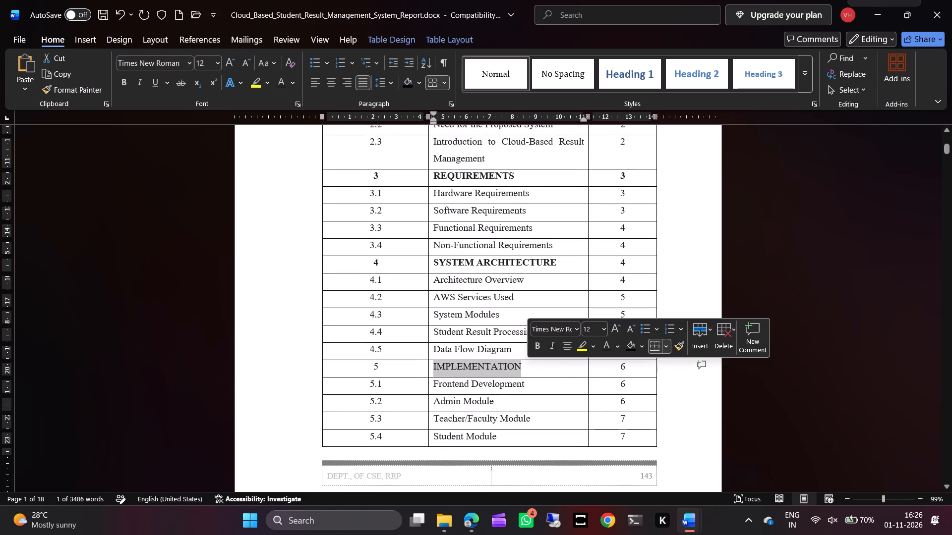
pyautogui.hotkey('ctrl', 'b')
pyautogui.moveTo(625, 366); pyautogui.dragTo(623, 366)
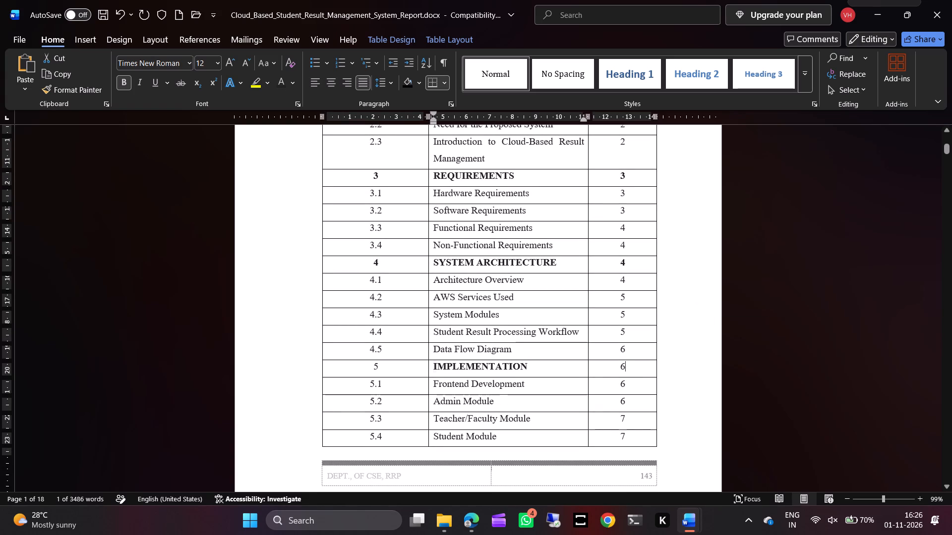
pyautogui.moveTo(623, 366); pyautogui.dragTo(620, 366)
pyautogui.hotkey('ctrl', 'b')
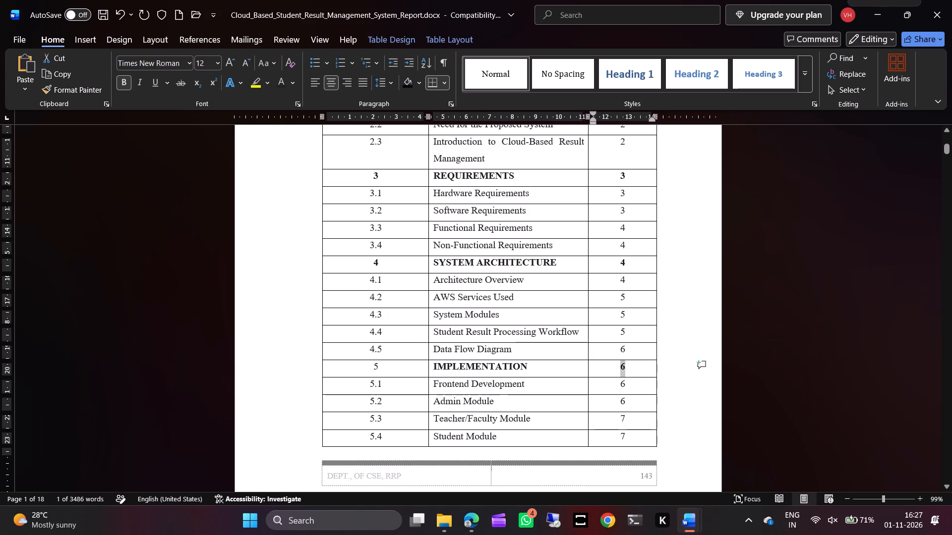
pyautogui.moveTo(408, 372); pyautogui.dragTo(375, 369)
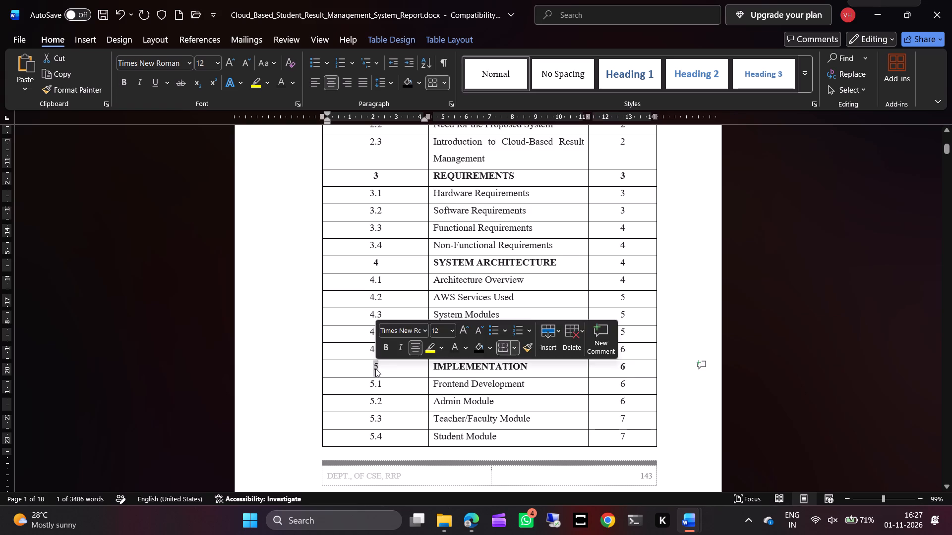
pyautogui.hotkey('ctrl', 'b')
# Change the CREATING AND CONFIGURING AMAZON RDS entry in row 6 to capitalize each word, leaving it unbolded.
pyautogui.scroll(-3, 540, 376)
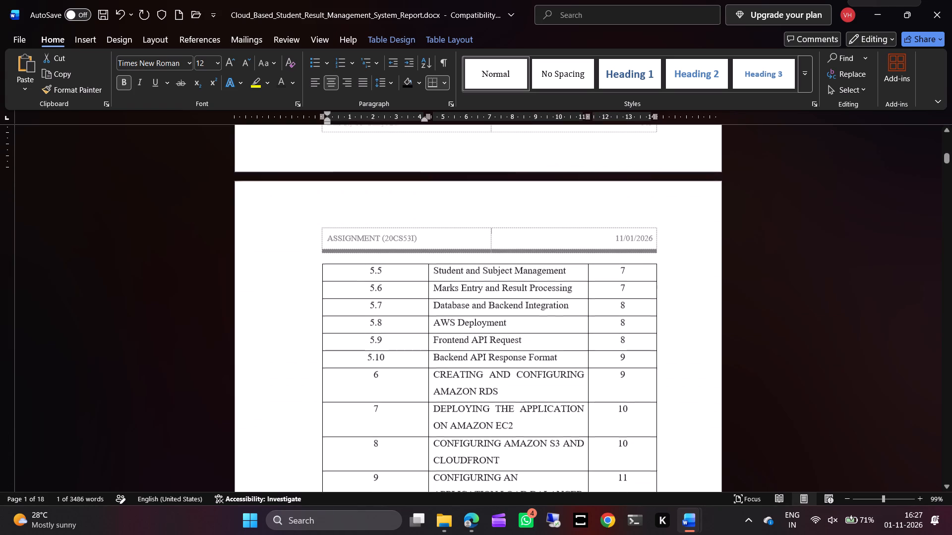
pyautogui.moveTo(518, 392); pyautogui.dragTo(456, 378)
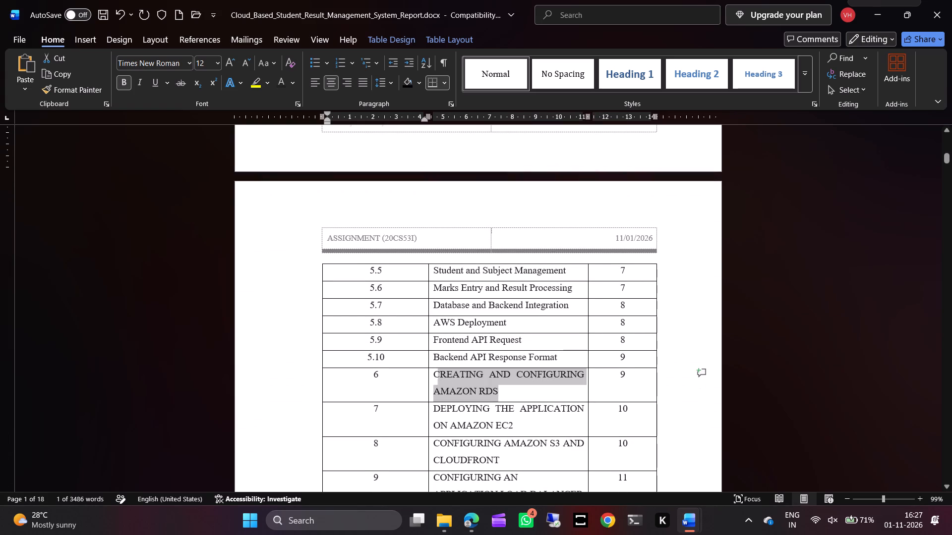
pyautogui.moveTo(456, 378); pyautogui.dragTo(442, 374)
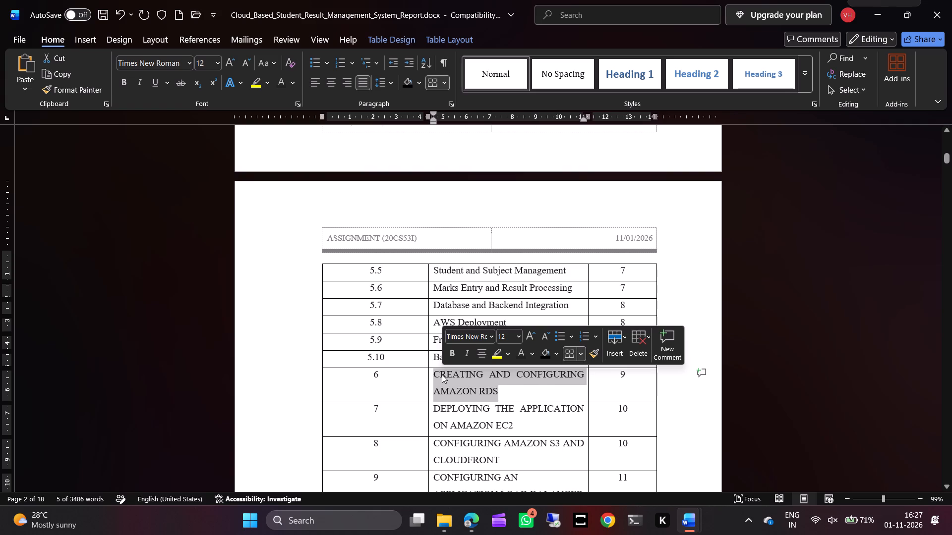
pyautogui.hotkey('ctrl', 'b')
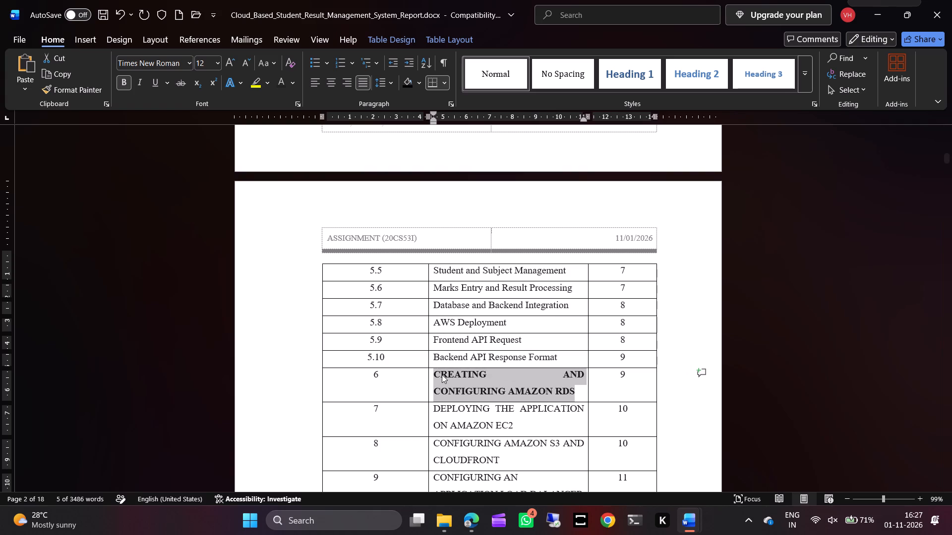
pyautogui.hotkey('ctrl', 'z')
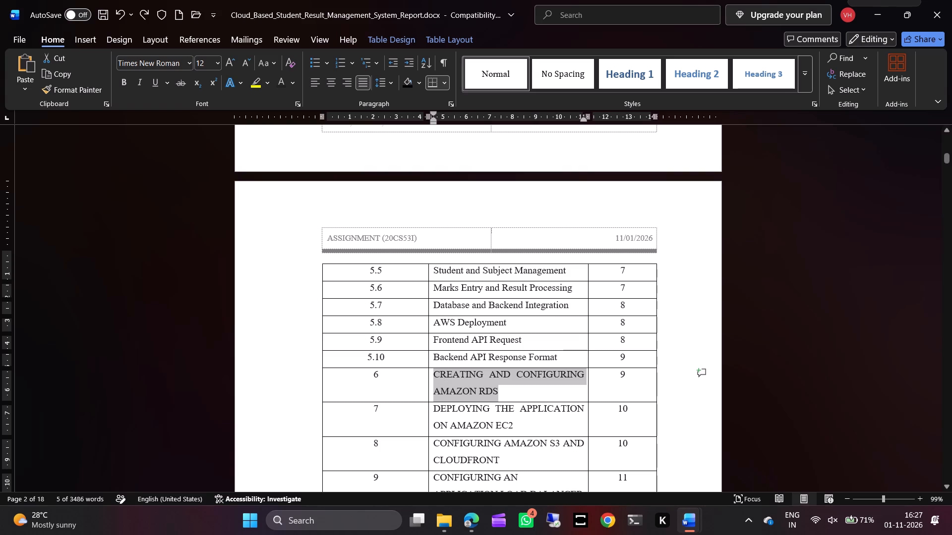
pyautogui.click(274, 60)
pyautogui.click(297, 130)
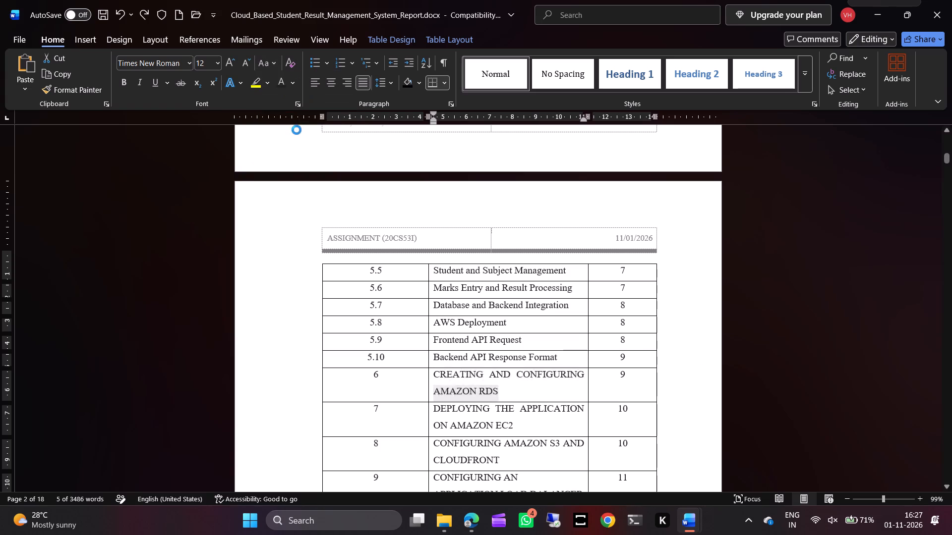
# Change the titles in rows 7, 8 and 9 of the contents table to capitalize each word.
pyautogui.moveTo(434, 410); pyautogui.dragTo(530, 479)
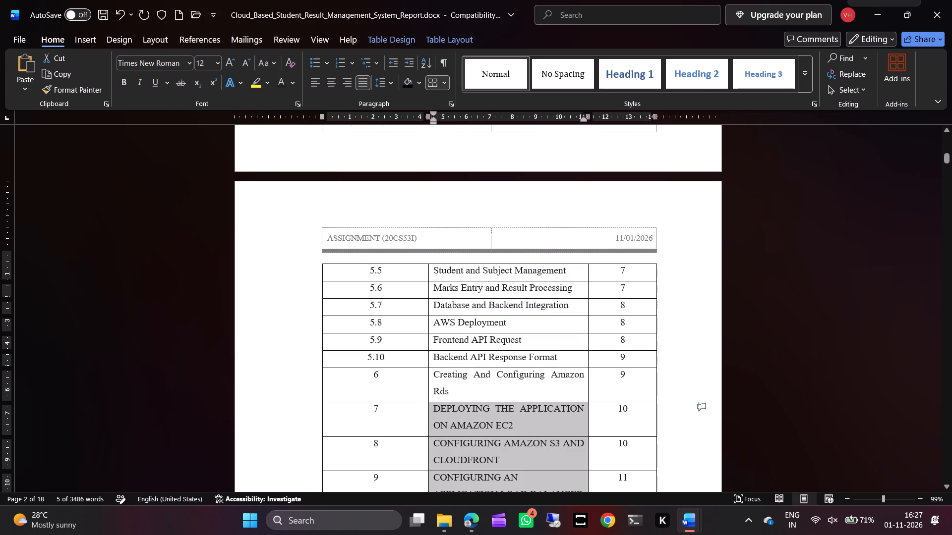
pyautogui.moveTo(530, 479); pyautogui.dragTo(530, 480)
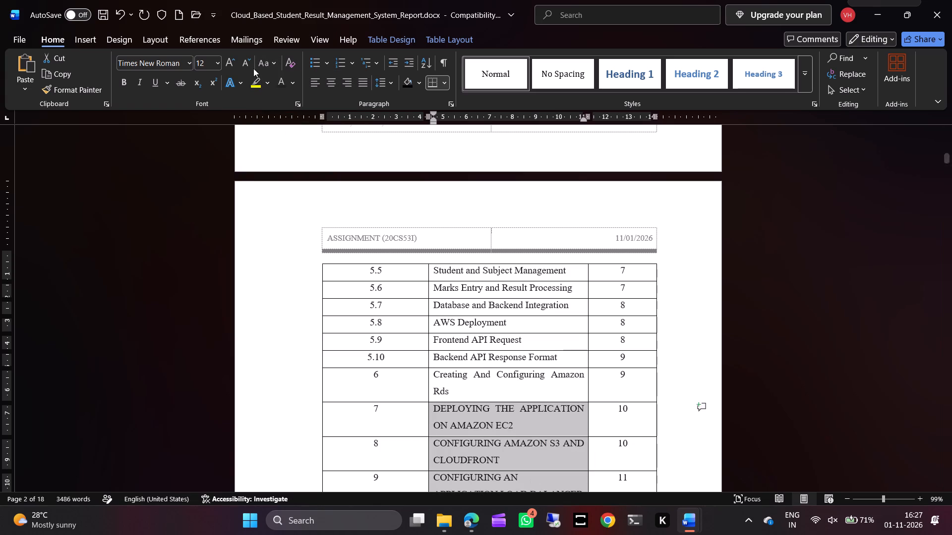
pyautogui.click(262, 63)
pyautogui.click(297, 130)
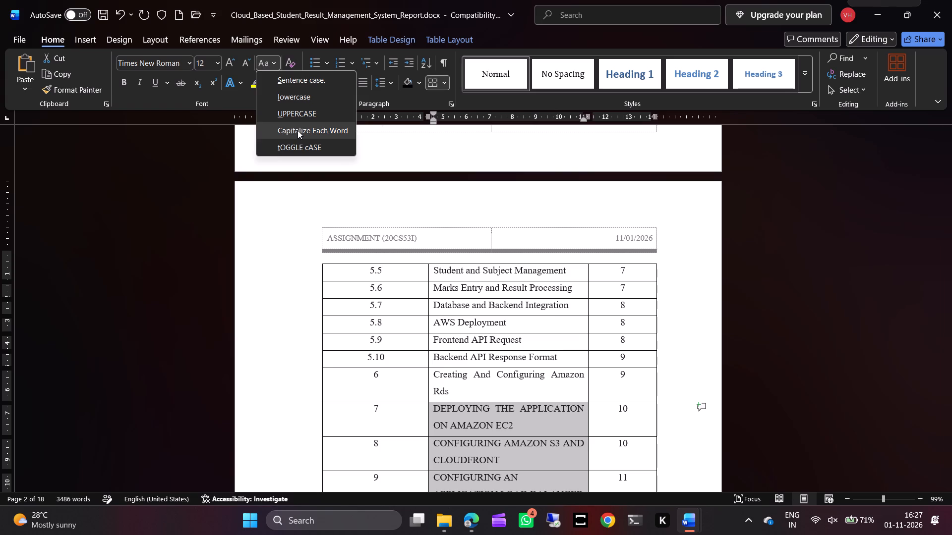
# Bold the title, serial number and page number in the TESTING row of the contents table.
pyautogui.scroll(-2, 362, 296)
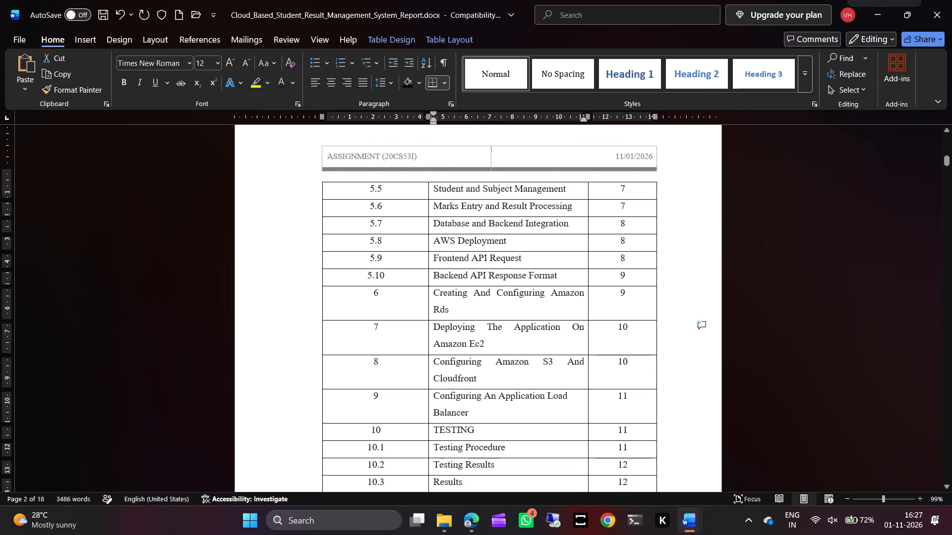
pyautogui.scroll(-1, 420, 339)
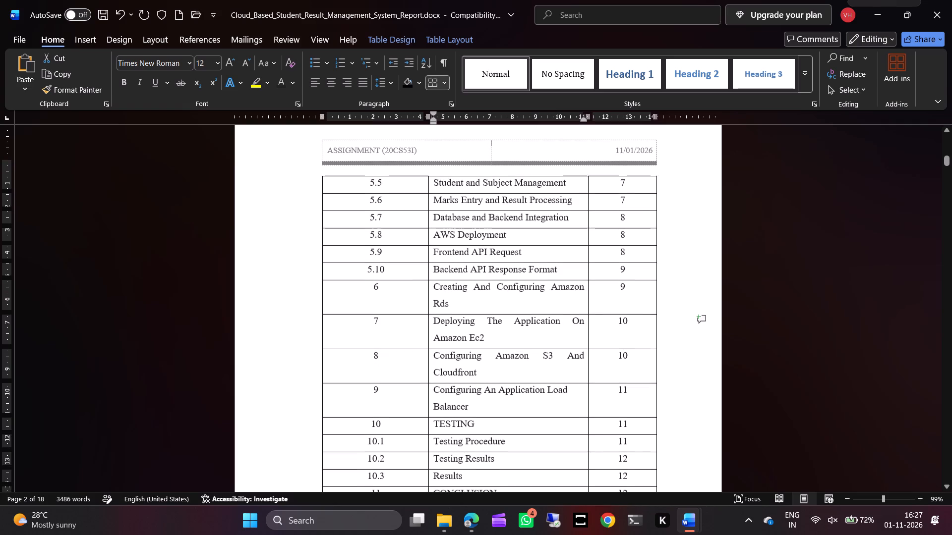
pyautogui.scroll(-1, 420, 339)
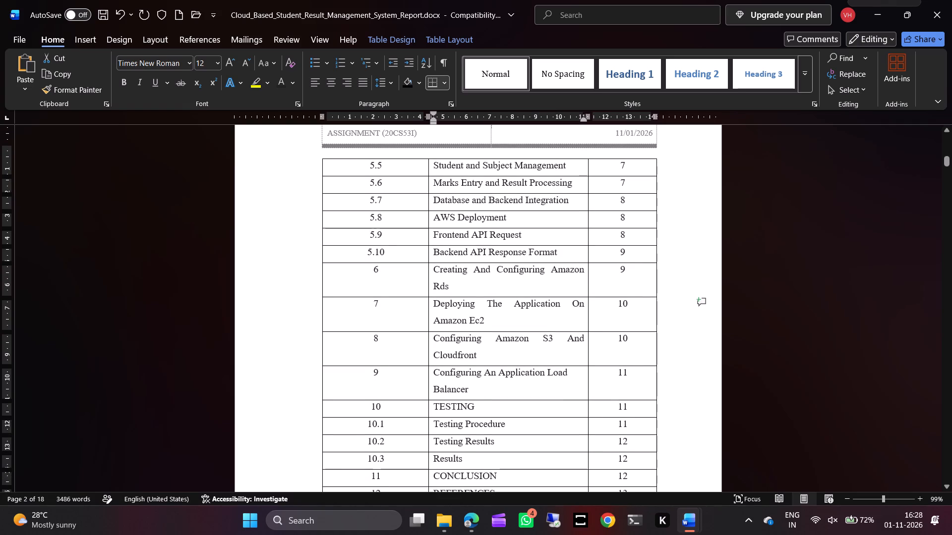
pyautogui.moveTo(481, 410); pyautogui.dragTo(430, 408)
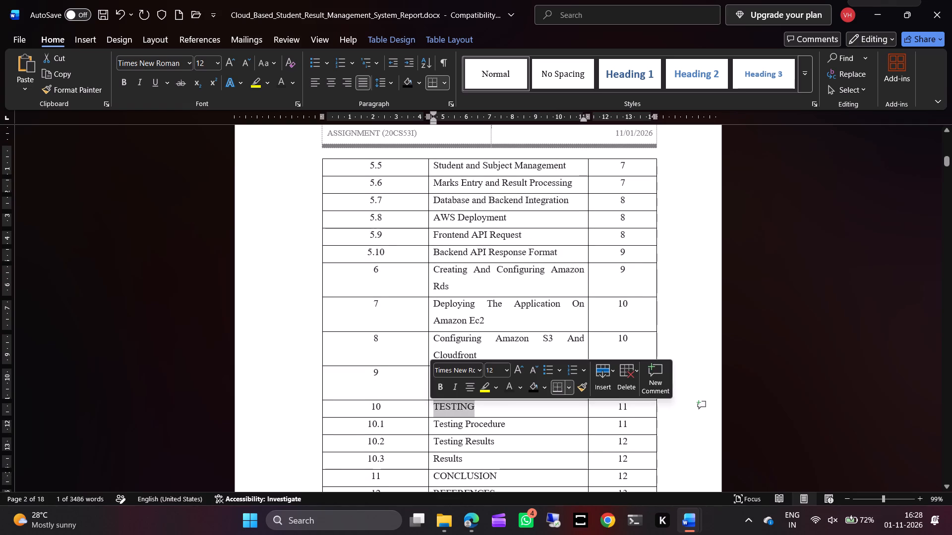
pyautogui.click(439, 393)
pyautogui.moveTo(415, 408); pyautogui.dragTo(365, 409)
pyautogui.click(376, 395)
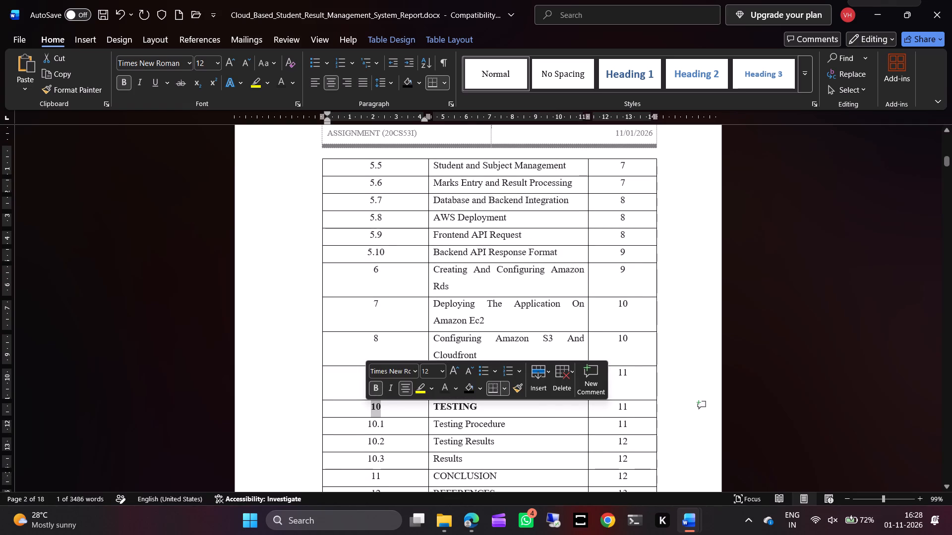
pyautogui.moveTo(610, 408); pyautogui.dragTo(640, 408)
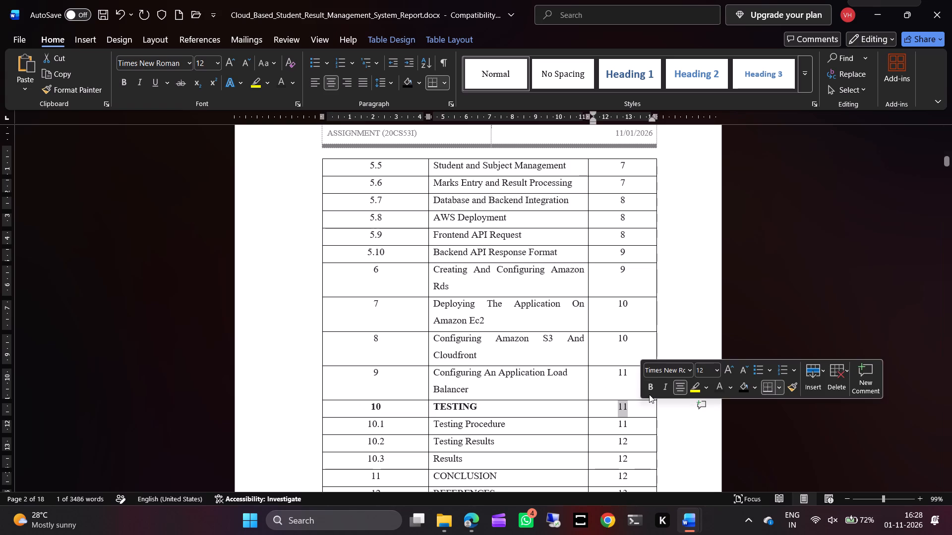
pyautogui.click(649, 394)
# Bold the titles, serial numbers and page numbers in the CONCLUSION and REFERENCES rows of the contents table.
pyautogui.scroll(-1, 546, 419)
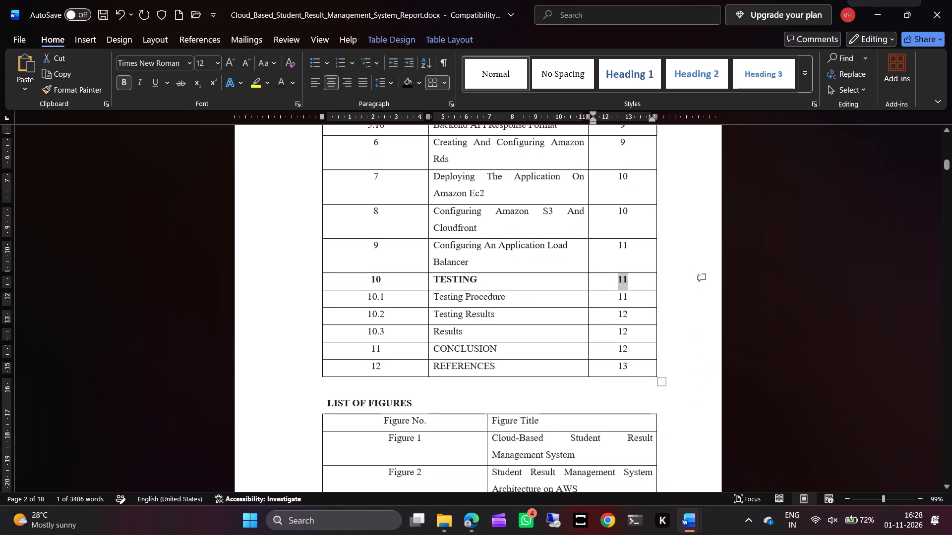
pyautogui.moveTo(435, 347); pyautogui.dragTo(503, 364)
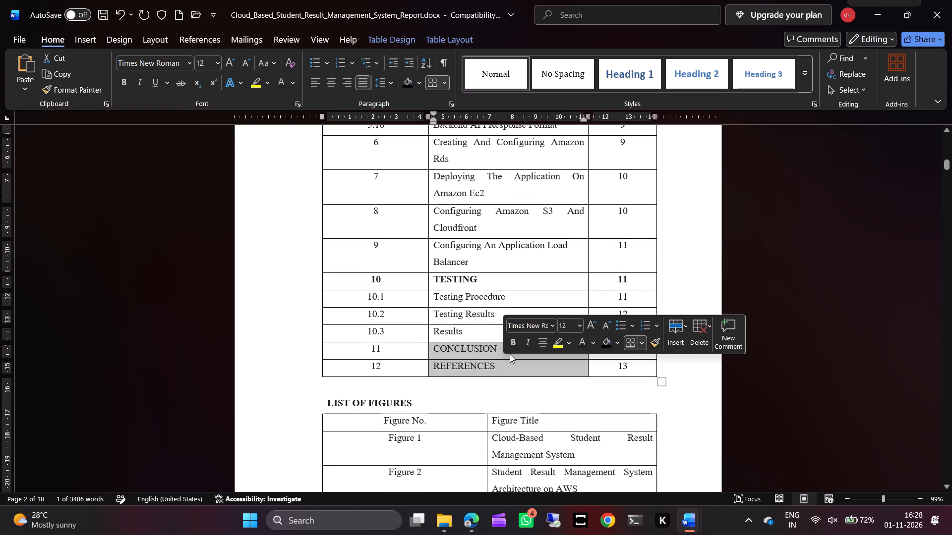
pyautogui.click(506, 344)
pyautogui.click(514, 339)
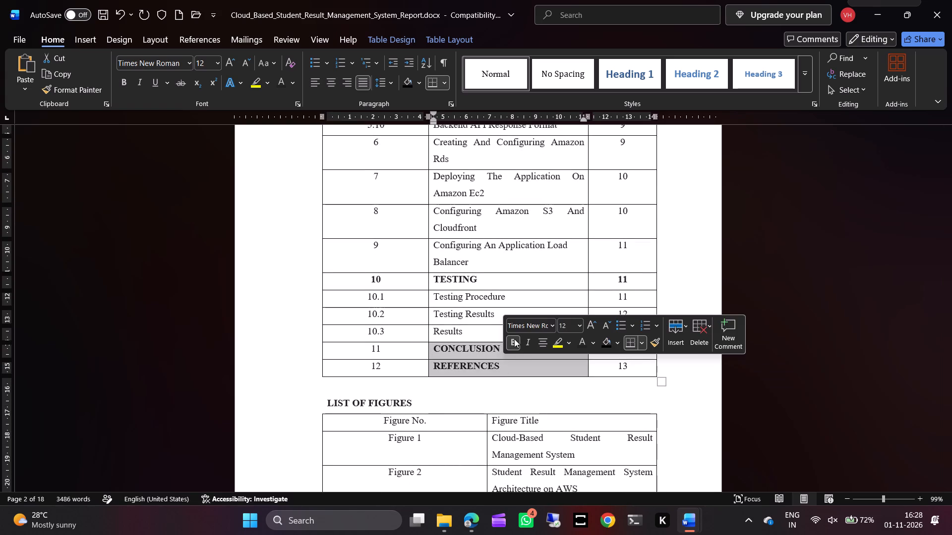
pyautogui.moveTo(367, 349); pyautogui.dragTo(381, 364)
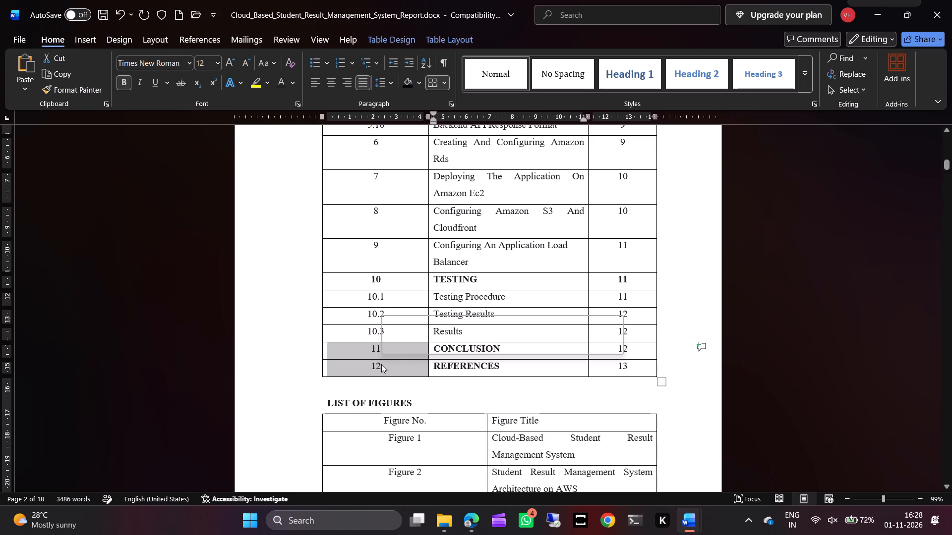
pyautogui.click(394, 347)
pyautogui.click(598, 368)
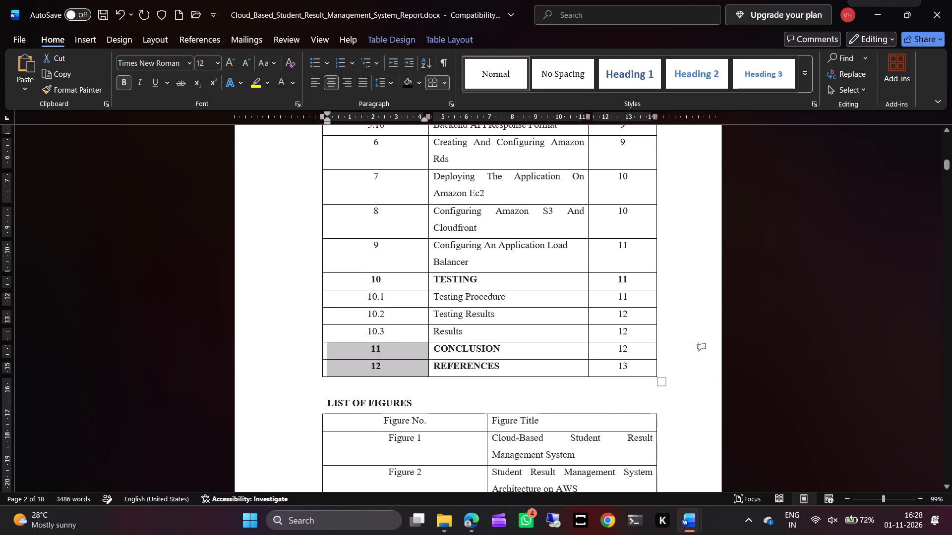
pyautogui.moveTo(613, 346); pyautogui.dragTo(628, 369)
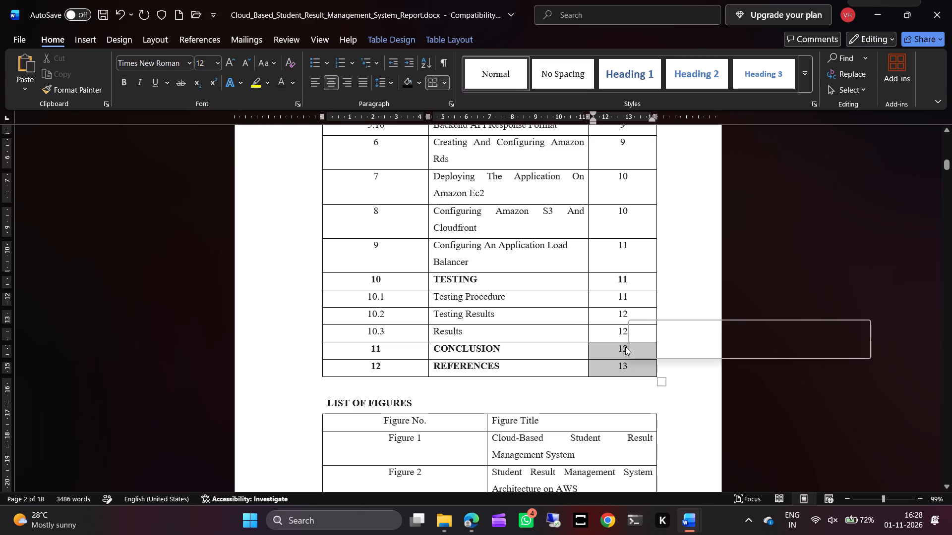
pyautogui.click(638, 344)
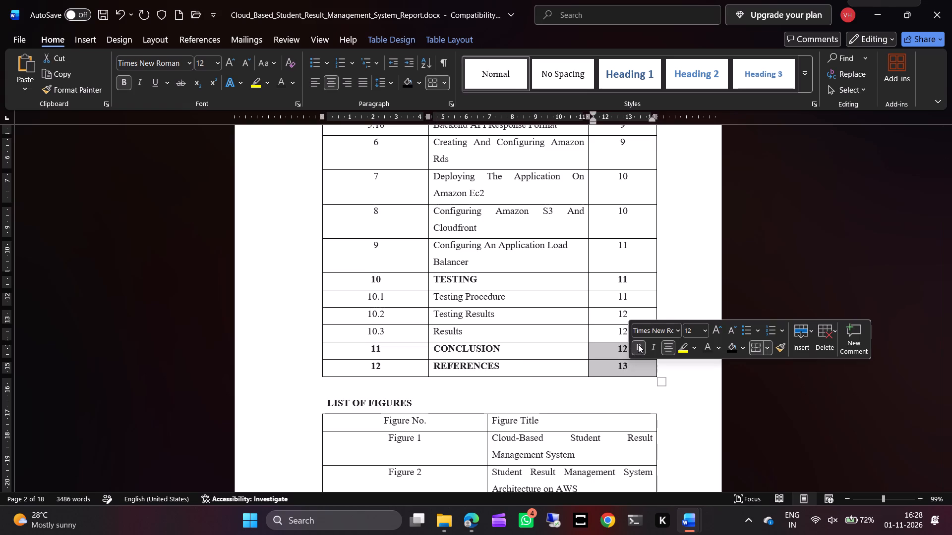
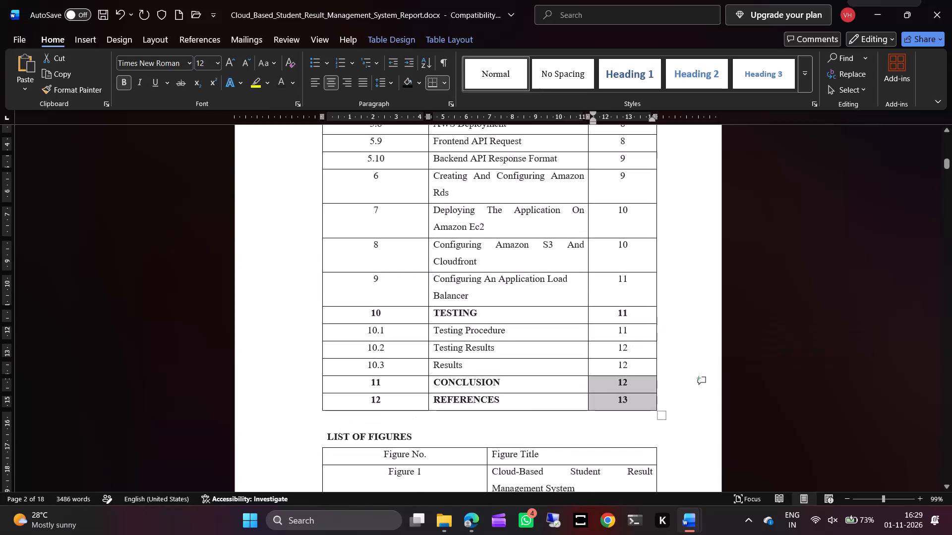
# Bold the Figure No. and Figure Title headers in the list of figures table and center the Figure Title header.
pyautogui.click(688, 301)
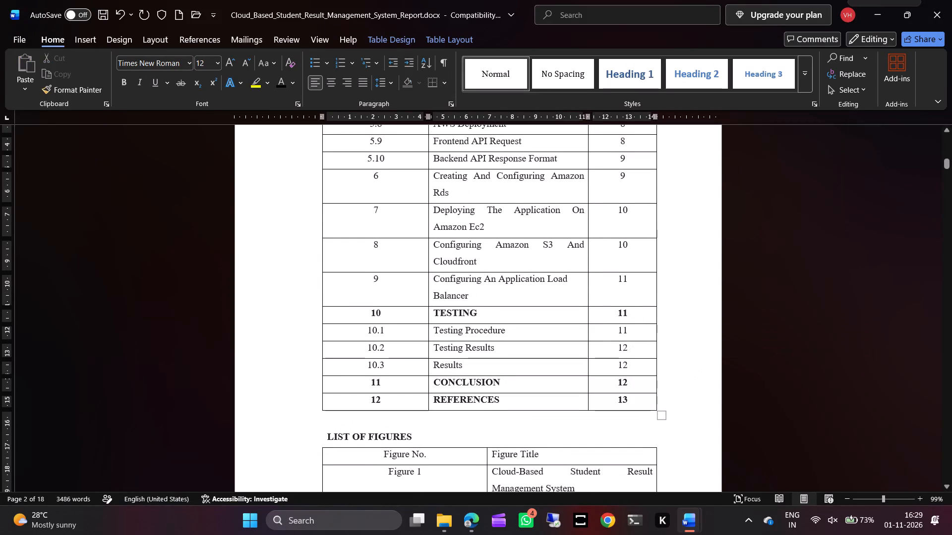
pyautogui.scroll(8, 570, 294)
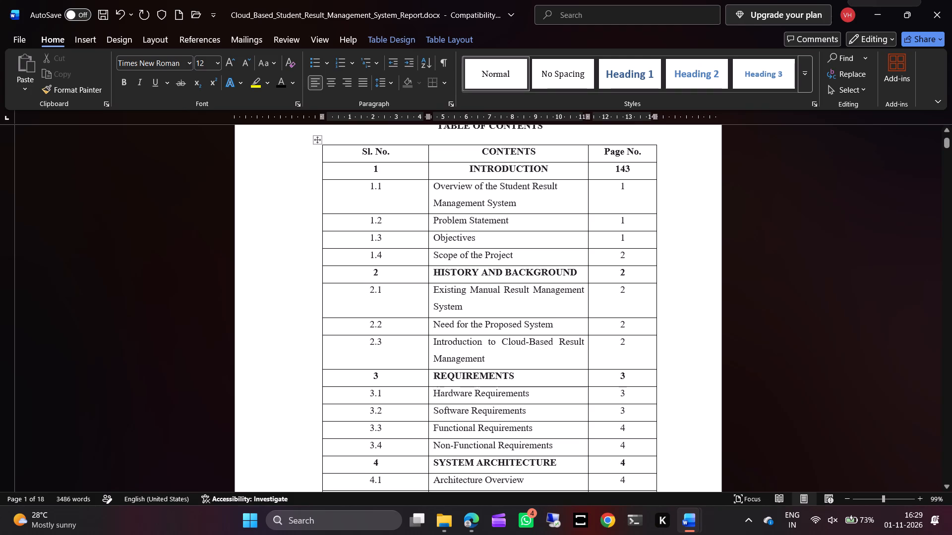
pyautogui.scroll(1, 568, 328)
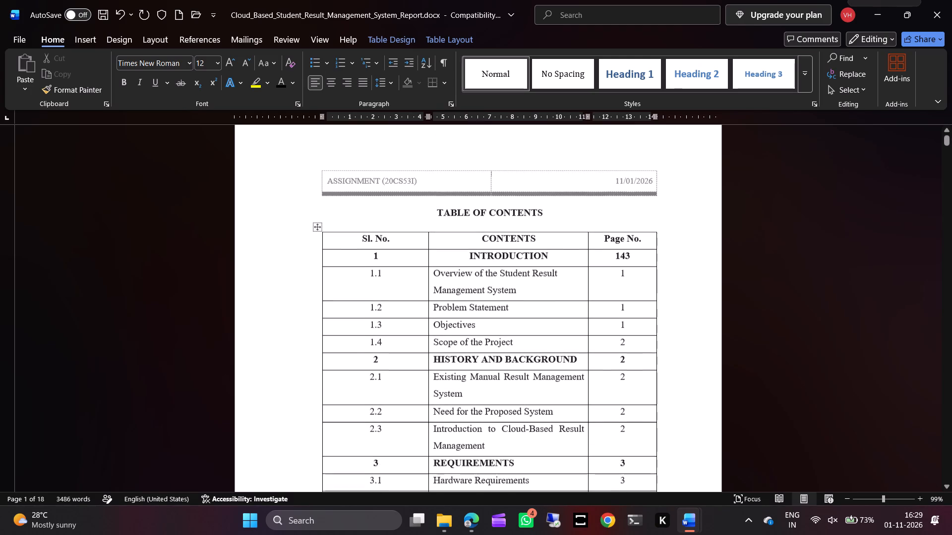
pyautogui.scroll(-6, 522, 261)
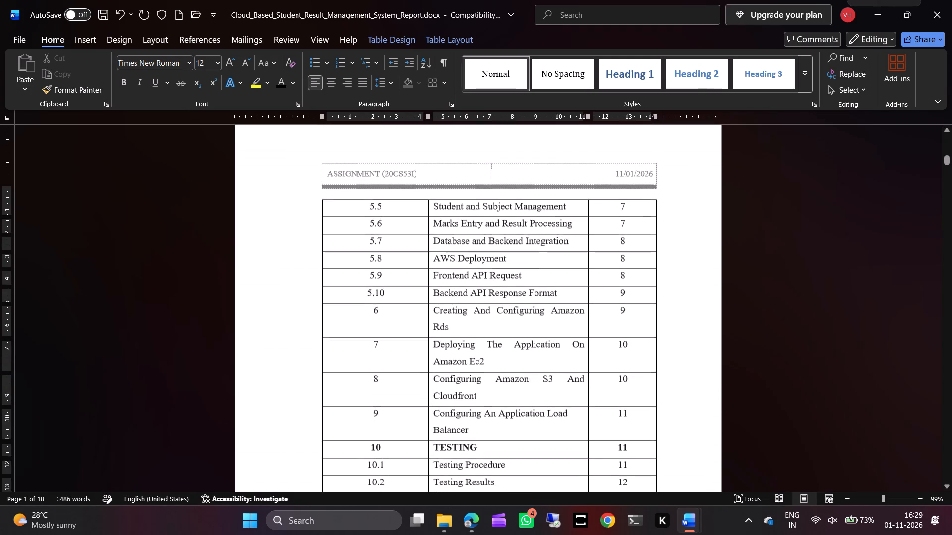
pyautogui.scroll(-1, 522, 261)
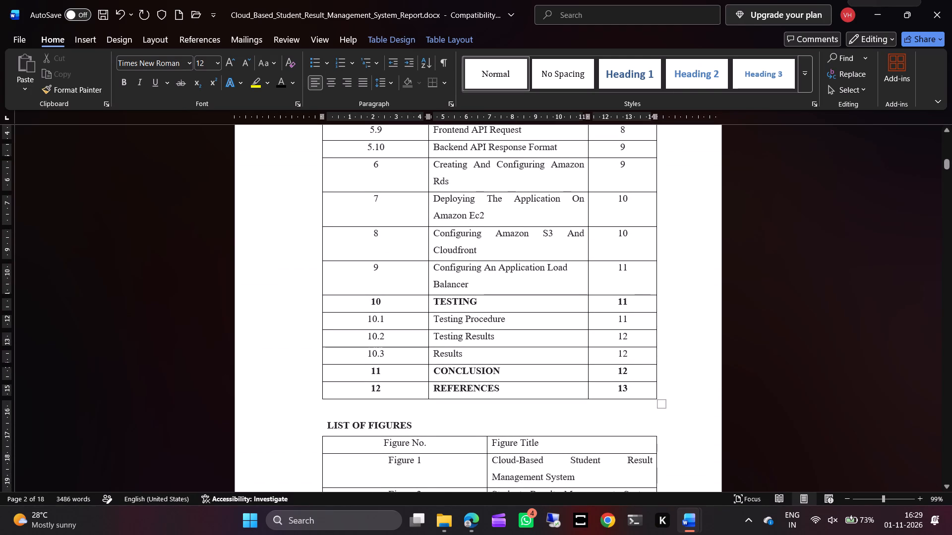
pyautogui.scroll(-1, 462, 366)
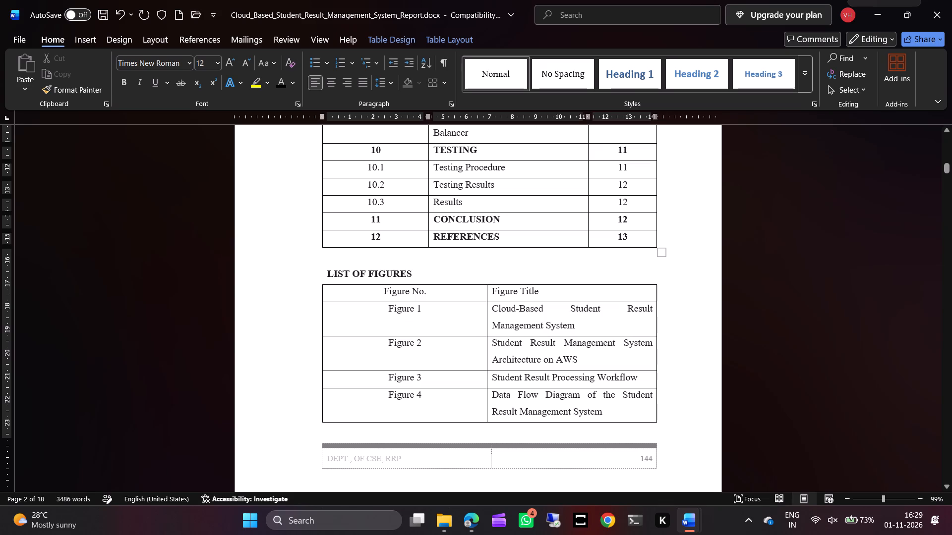
pyautogui.click(383, 295)
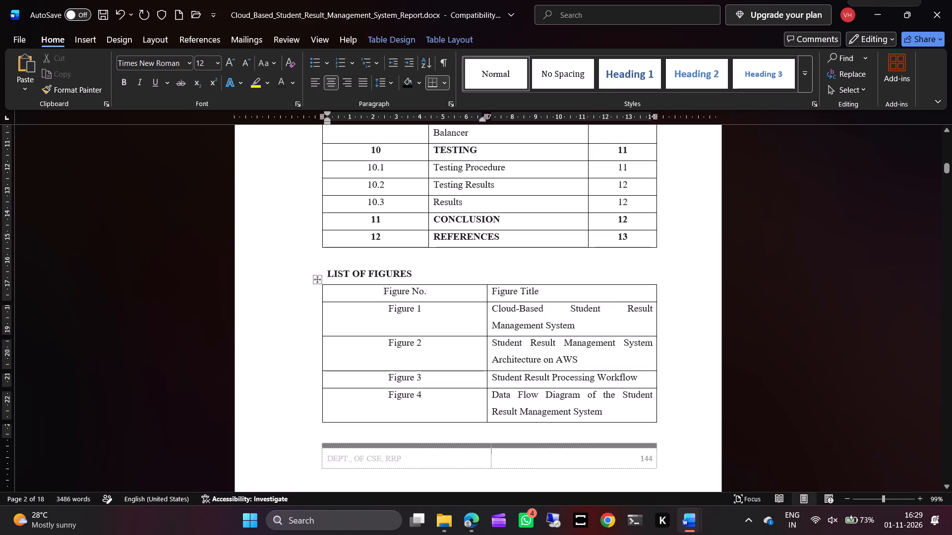
pyautogui.moveTo(385, 288); pyautogui.dragTo(428, 291)
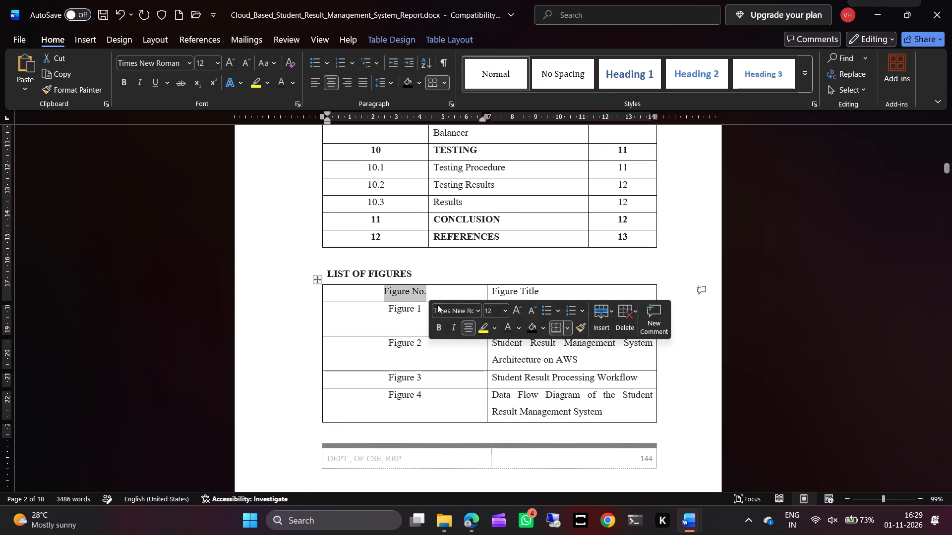
pyautogui.click(438, 322)
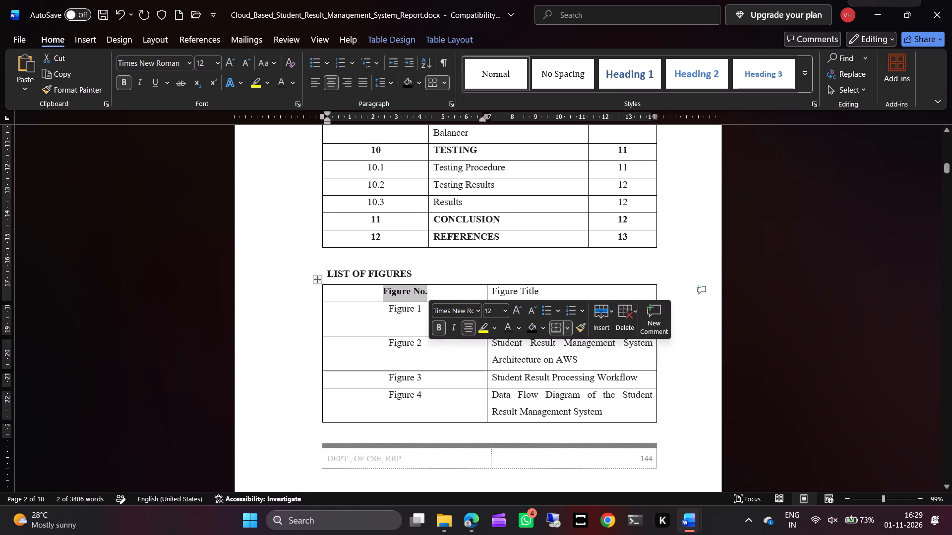
pyautogui.moveTo(491, 291); pyautogui.dragTo(519, 293)
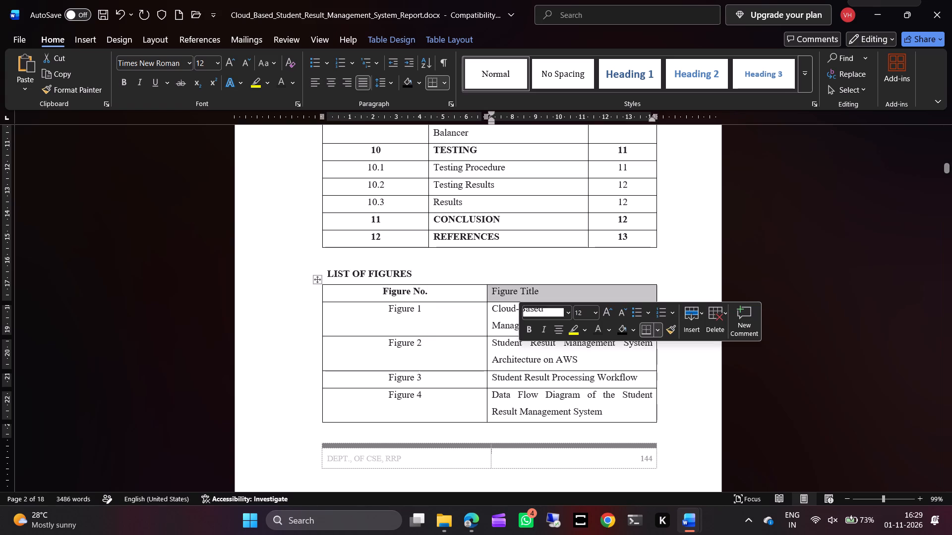
pyautogui.click(524, 324)
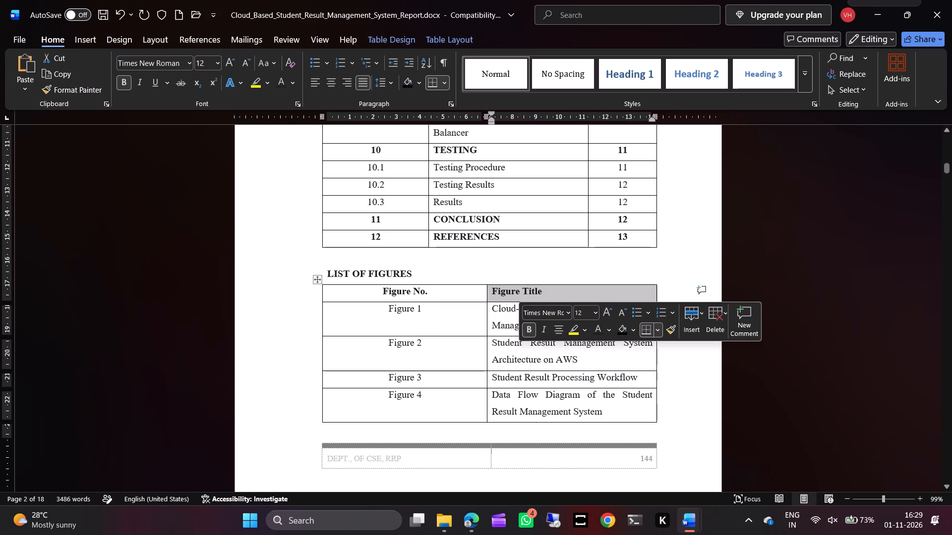
pyautogui.click(490, 293)
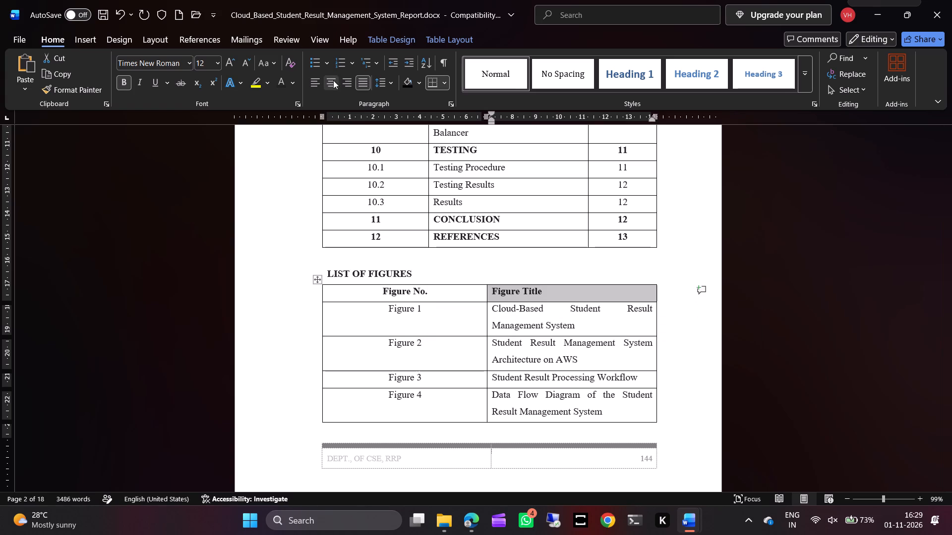
pyautogui.click(333, 80)
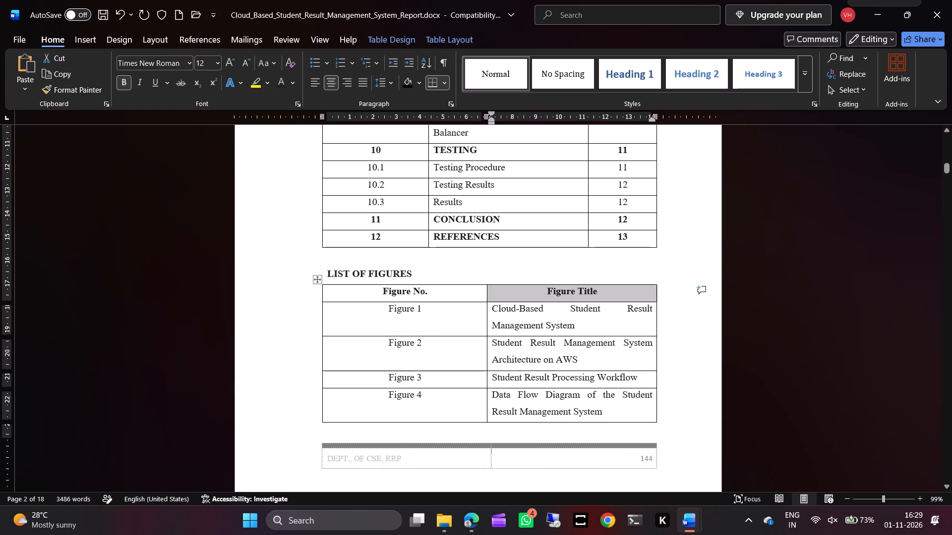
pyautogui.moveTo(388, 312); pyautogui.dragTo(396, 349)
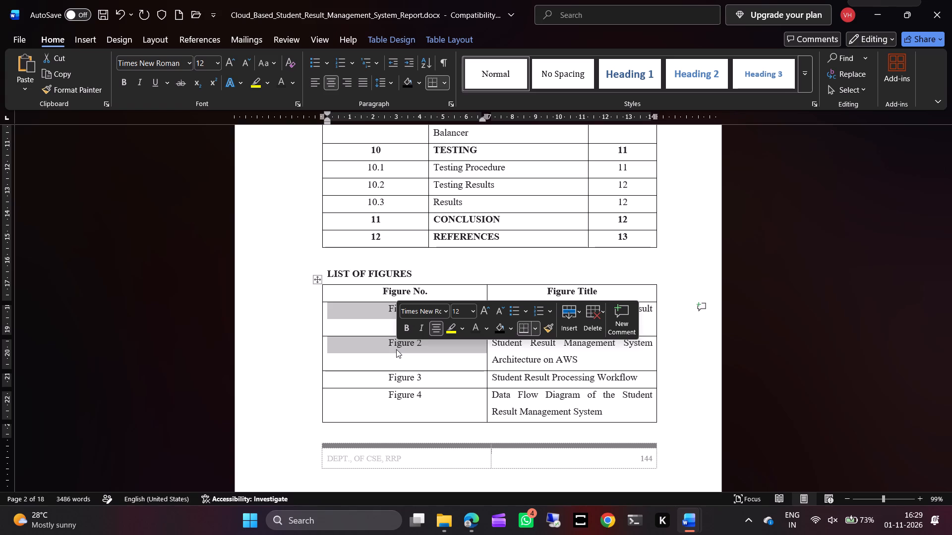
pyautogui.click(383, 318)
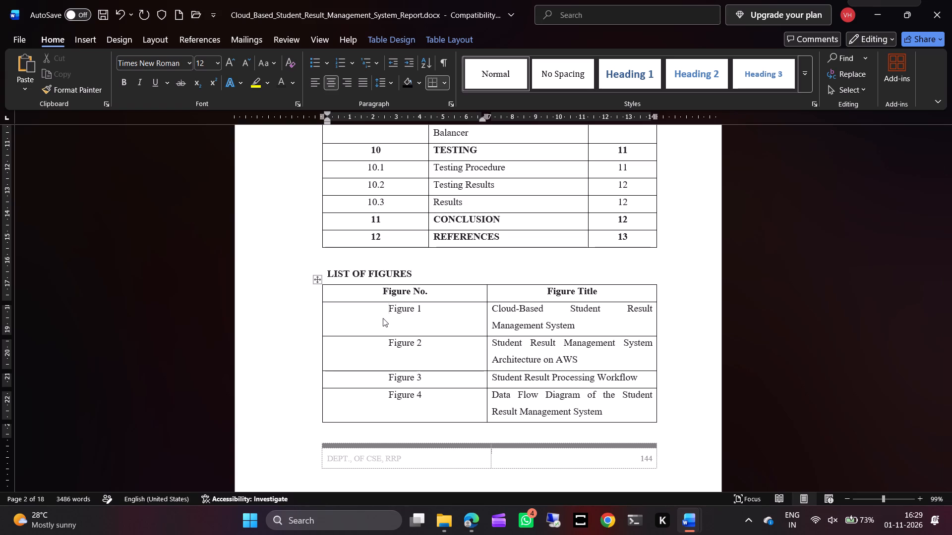
# Remove the "1." numbering from the INTRODUCTION heading below the list of figures table.
pyautogui.scroll(-3, 419, 320)
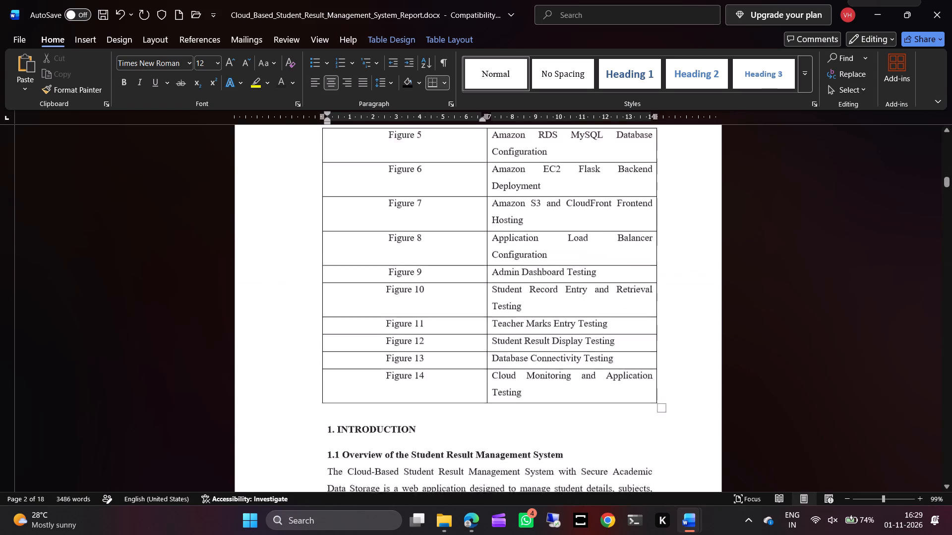
pyautogui.scroll(-3, 419, 320)
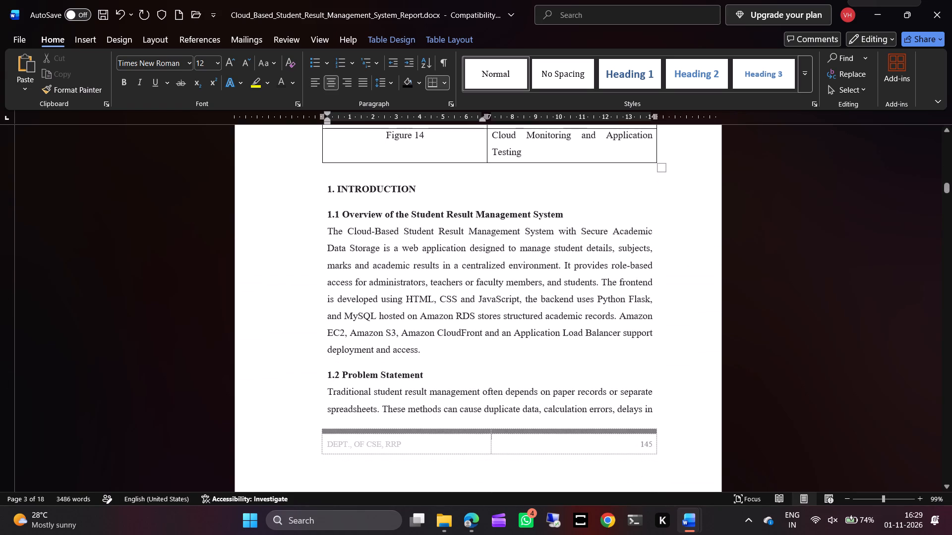
pyautogui.scroll(-2, 419, 320)
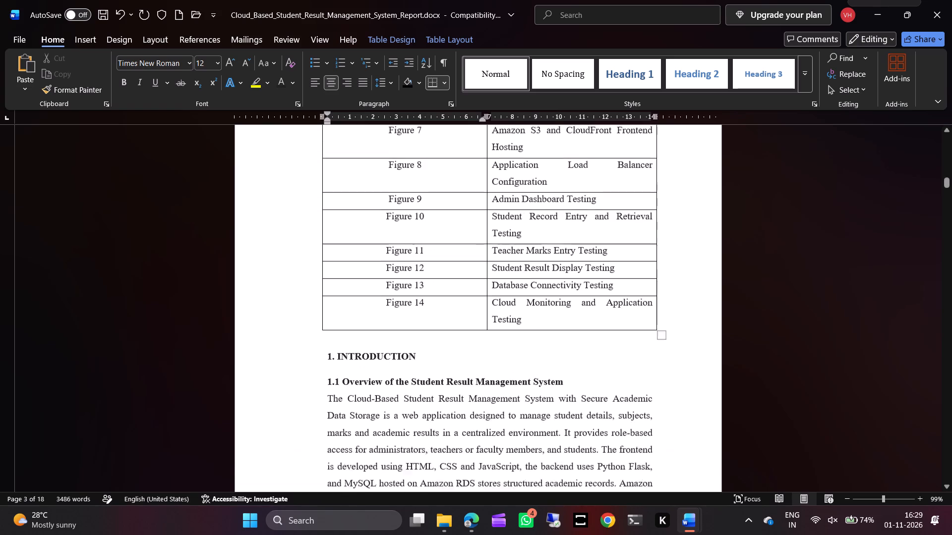
pyautogui.scroll(-2, 419, 320)
pyautogui.scroll(1, 419, 320)
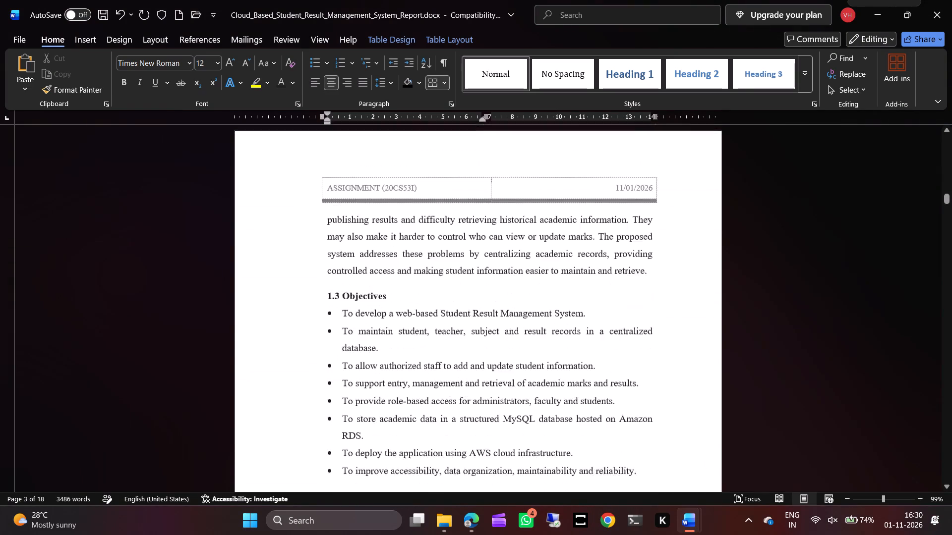
pyautogui.scroll(1, 419, 320)
pyautogui.scroll(1, 381, 258)
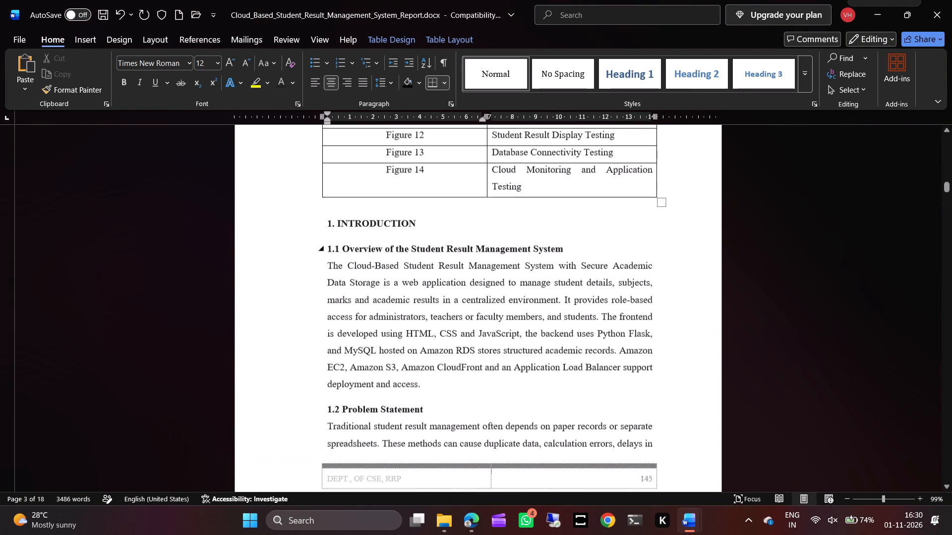
pyautogui.click(336, 223)
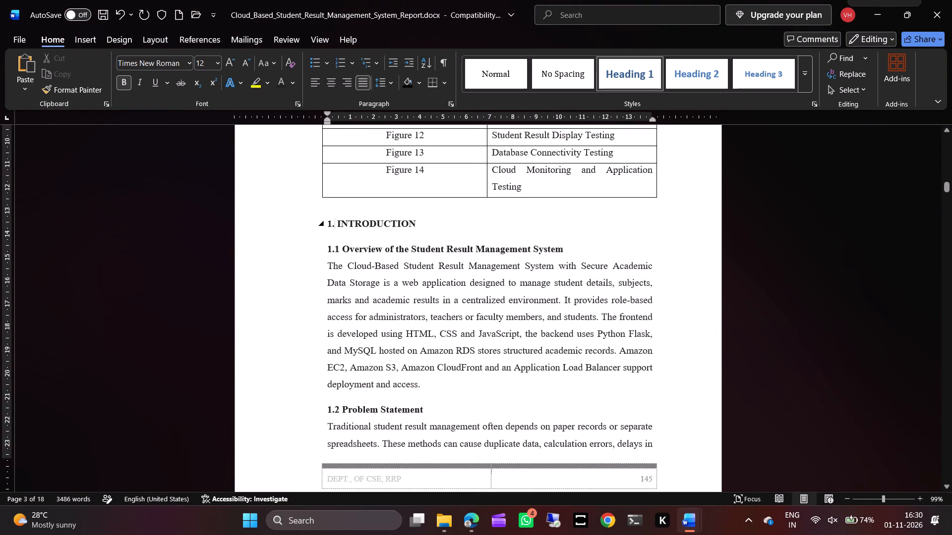
pyautogui.click(337, 223)
pyautogui.press('BackSpace')
pyautogui.press('BackSpace')
pyautogui.press('BackSpace')
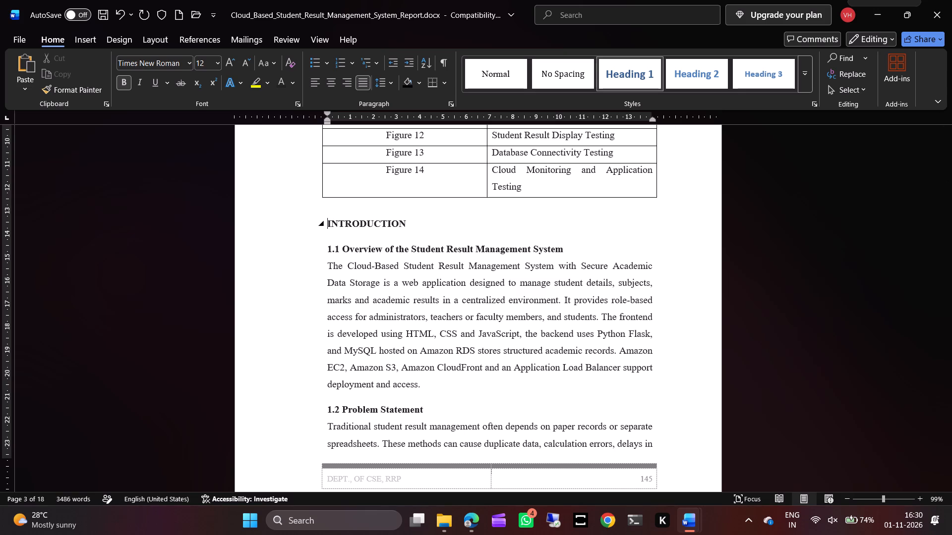
pyautogui.press('BackSpace')
# Insert a page break before the INTRODUCTION heading so that it starts on a new page.
pyautogui.hotkey('ctrl', 'Return')
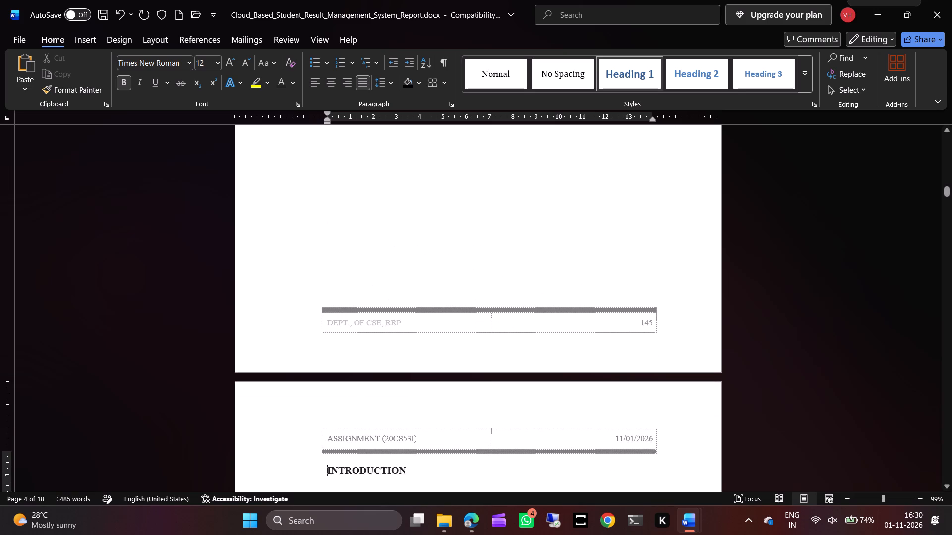
pyautogui.scroll(3, 404, 235)
pyautogui.hscroll(1, 404, 235)
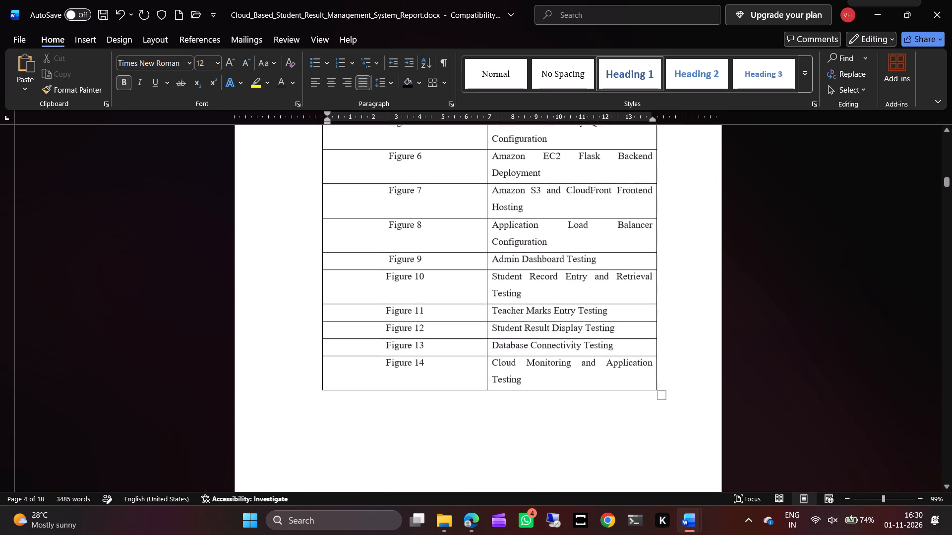
# Set the font size of the INTRODUCTION heading to 14.
pyautogui.scroll(-3, 404, 235)
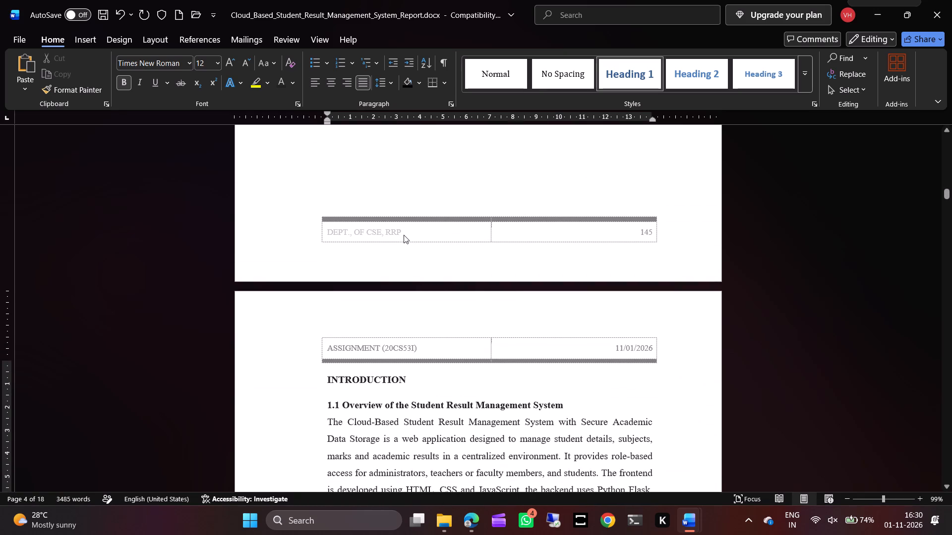
pyautogui.click(323, 377)
pyautogui.click(323, 377)
pyautogui.moveTo(327, 378); pyautogui.dragTo(407, 383)
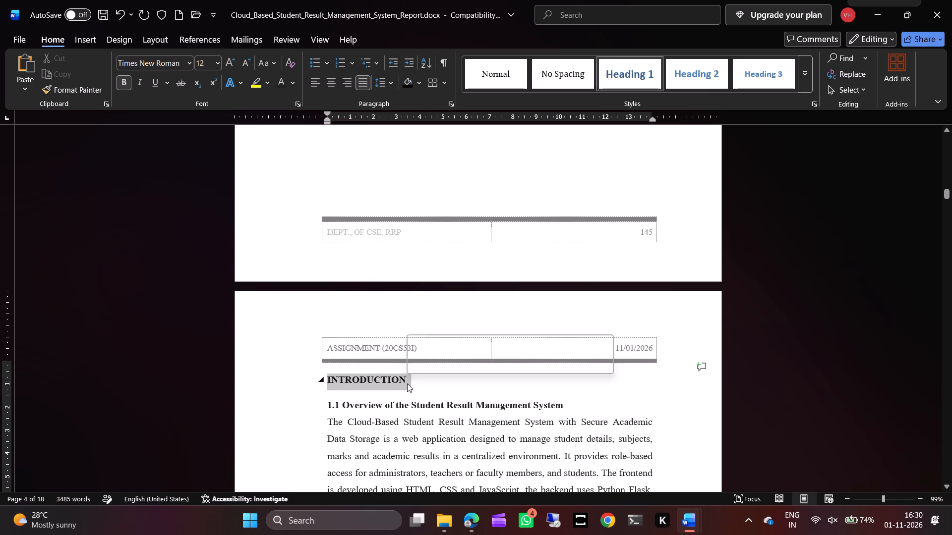
pyautogui.click(502, 350)
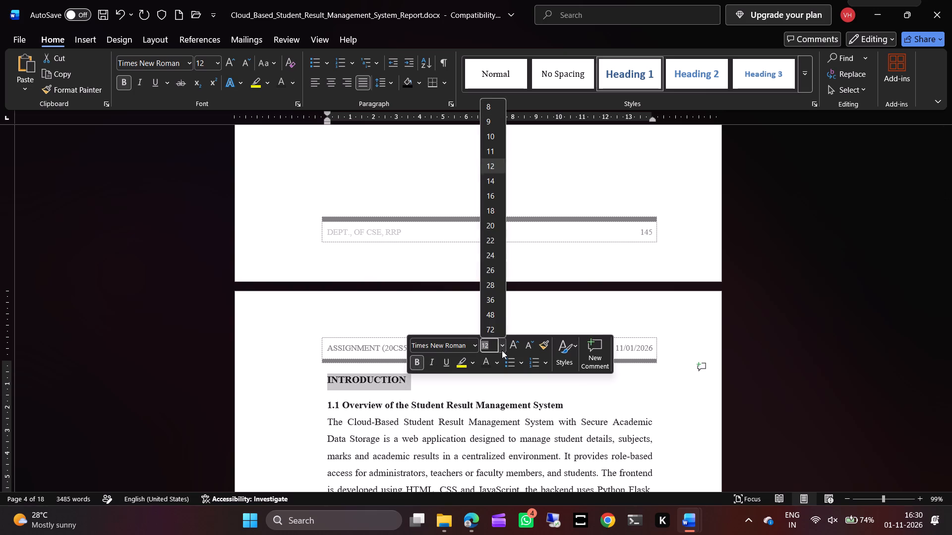
pyautogui.click(491, 185)
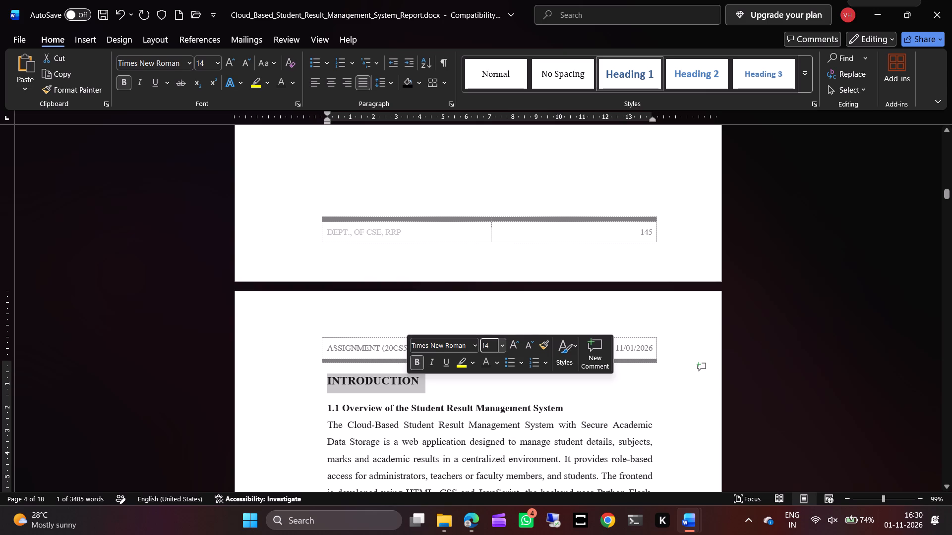
pyautogui.click(319, 386)
pyautogui.click(417, 385)
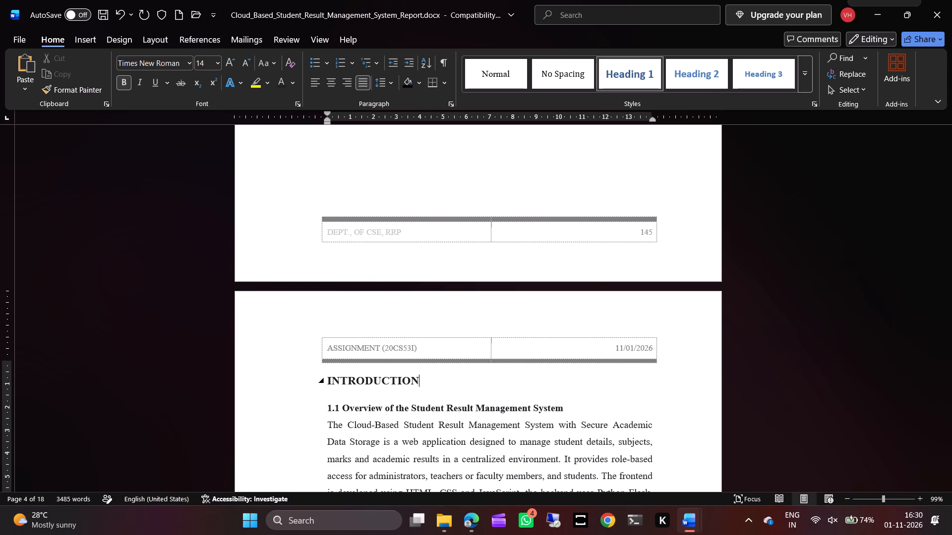
# Remove the typed "1.1" number from the Overview of the Student Result Management System heading, keeping the heading on its own line below INTRODUCTION.
pyautogui.scroll(-2, 414, 370)
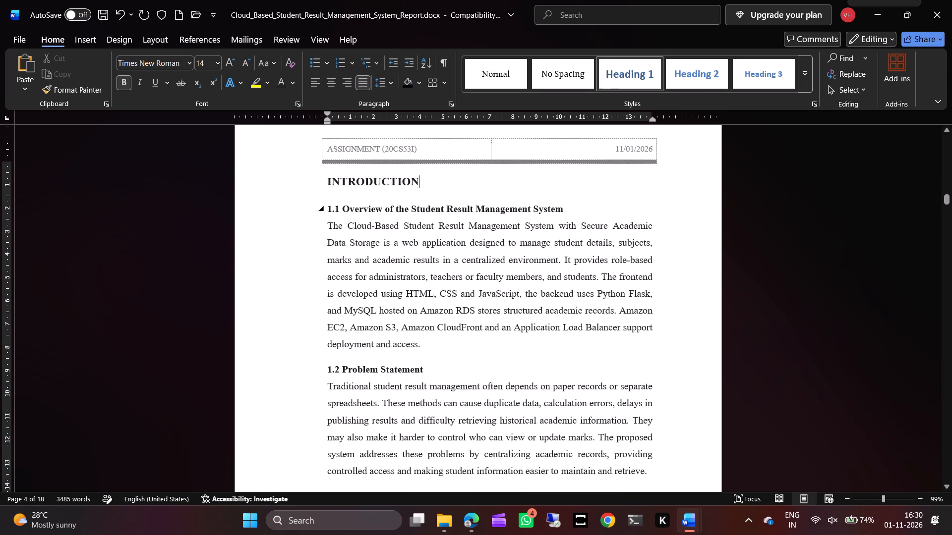
pyautogui.click(331, 208)
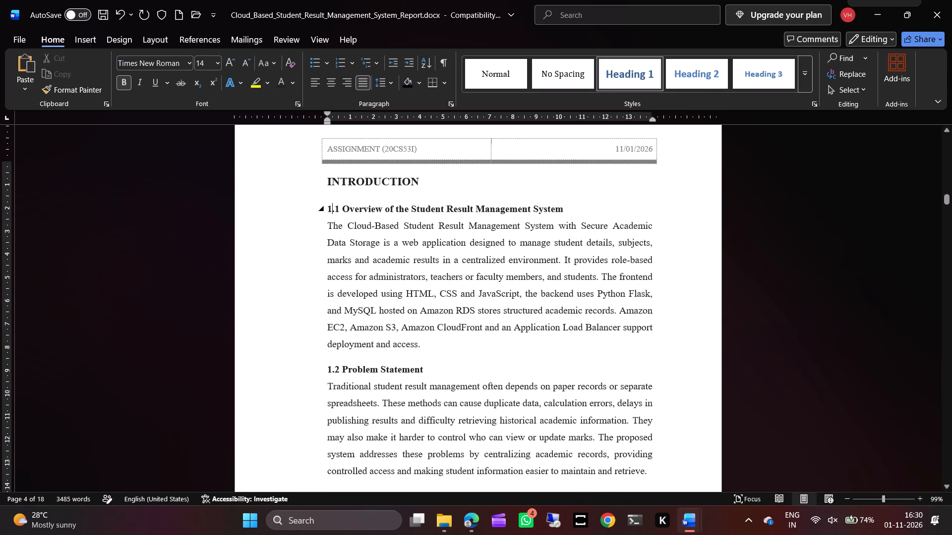
pyautogui.click(342, 207)
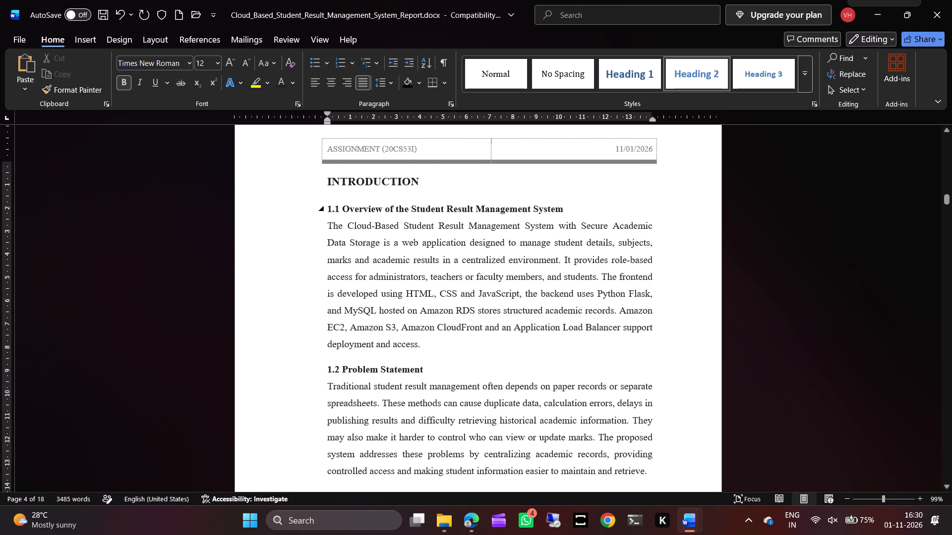
pyautogui.press('BackSpace')
pyautogui.press('BackSpace')
pyautogui.press('BackSpace')
pyautogui.press('BackSpace')
pyautogui.press('BackSpace')
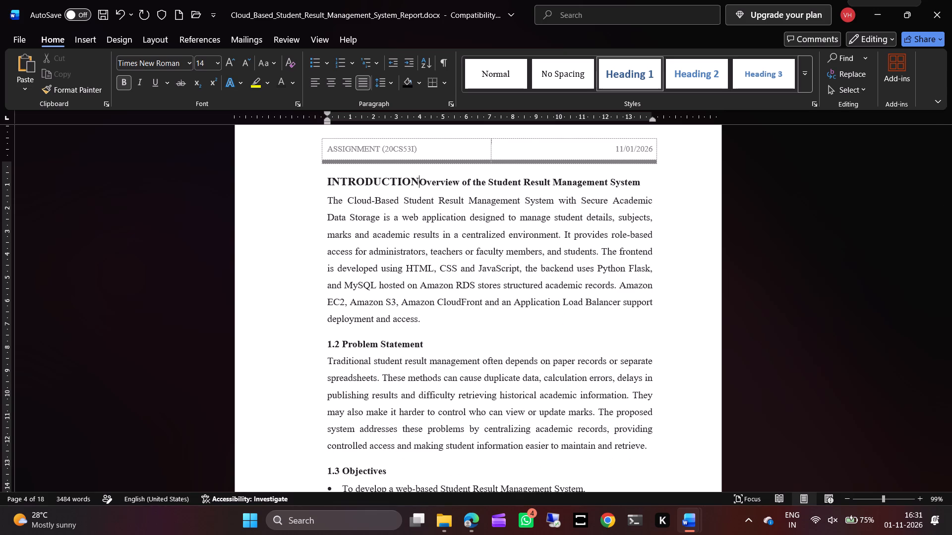
pyautogui.press('Return')
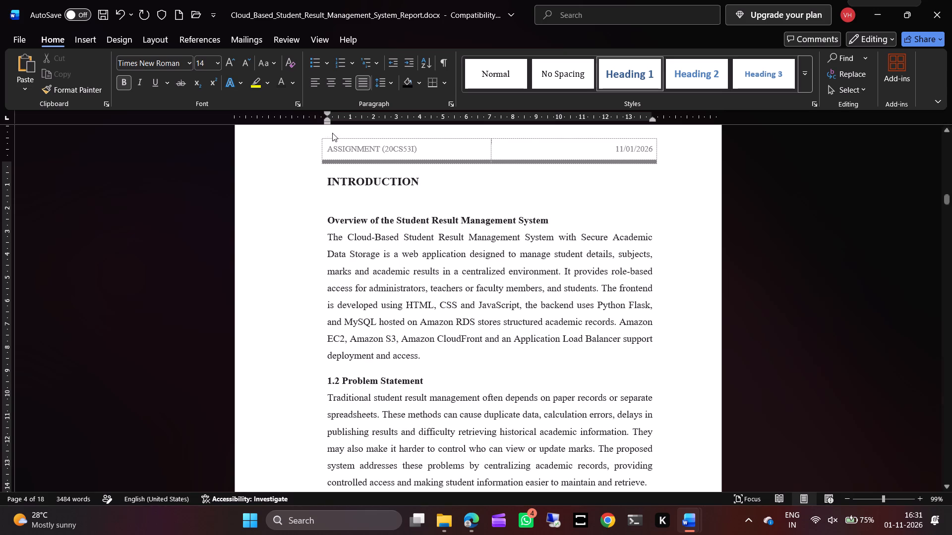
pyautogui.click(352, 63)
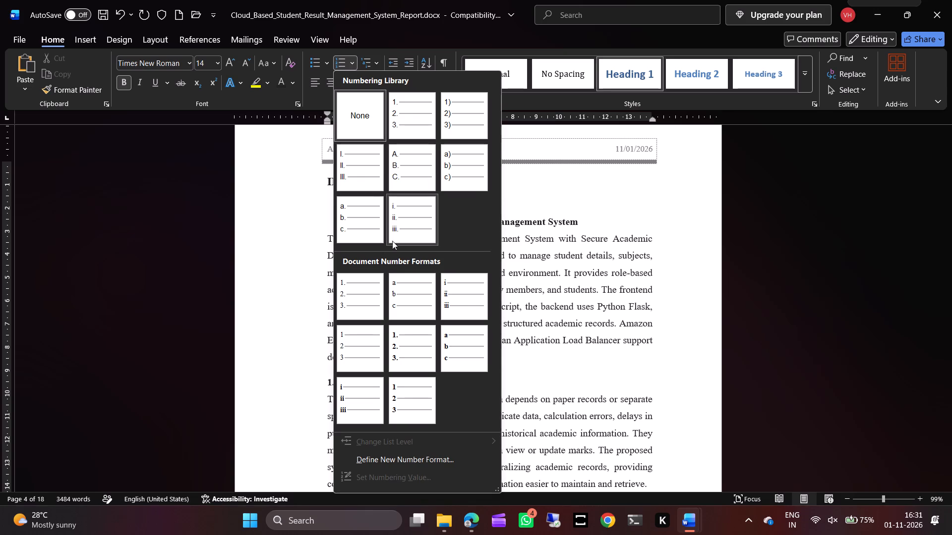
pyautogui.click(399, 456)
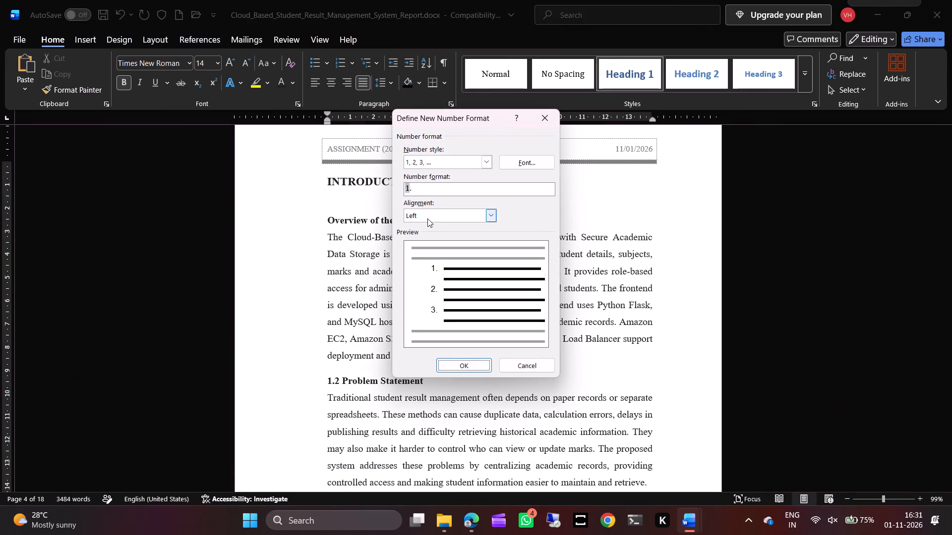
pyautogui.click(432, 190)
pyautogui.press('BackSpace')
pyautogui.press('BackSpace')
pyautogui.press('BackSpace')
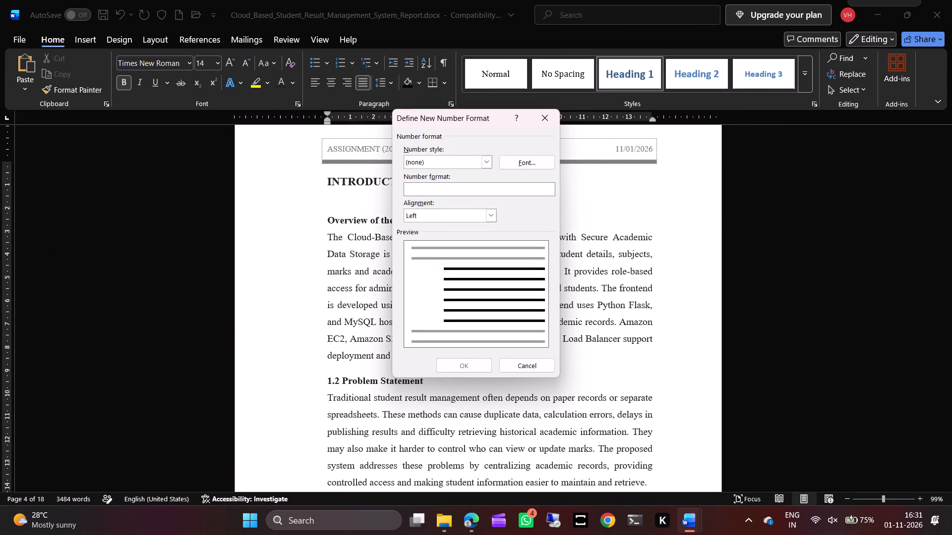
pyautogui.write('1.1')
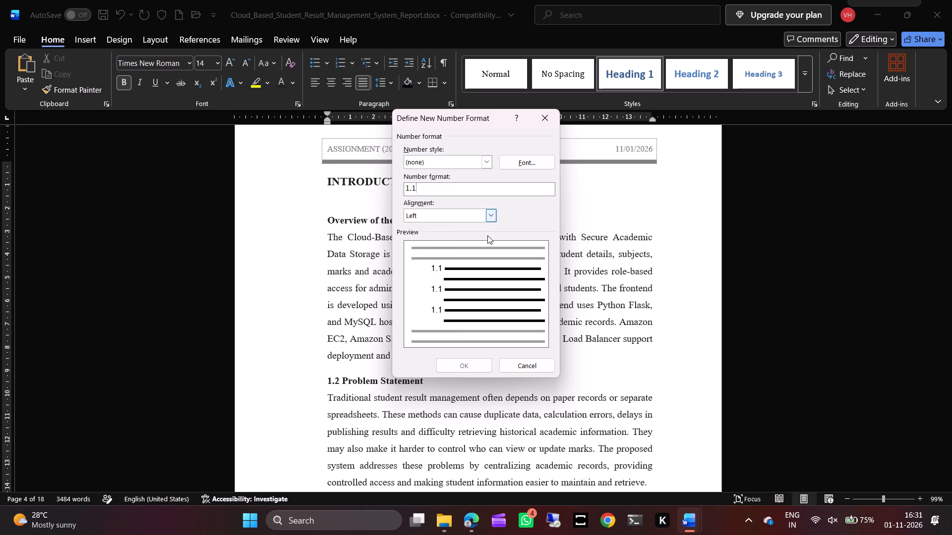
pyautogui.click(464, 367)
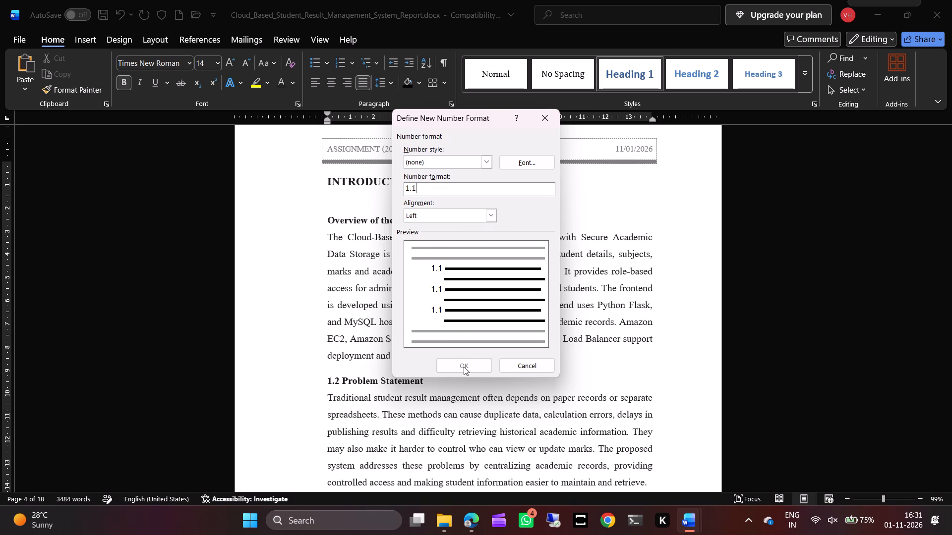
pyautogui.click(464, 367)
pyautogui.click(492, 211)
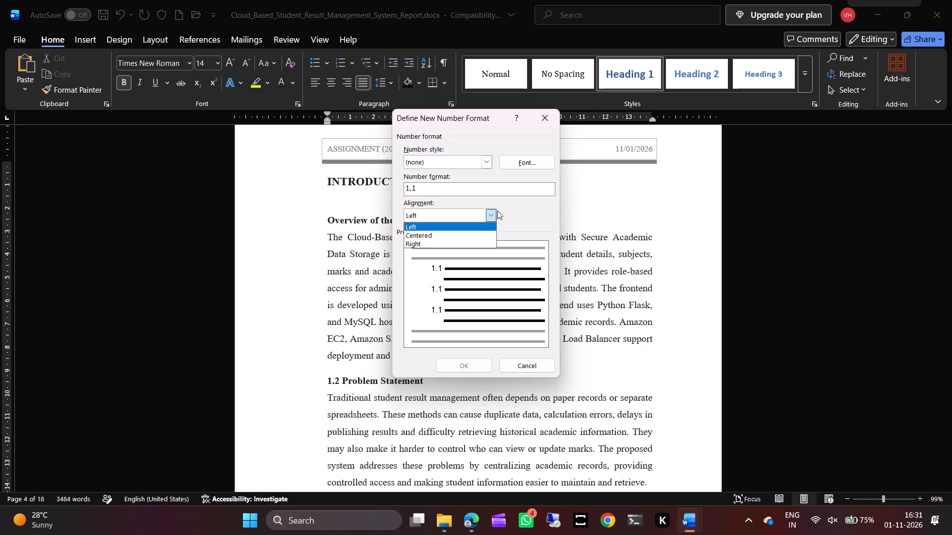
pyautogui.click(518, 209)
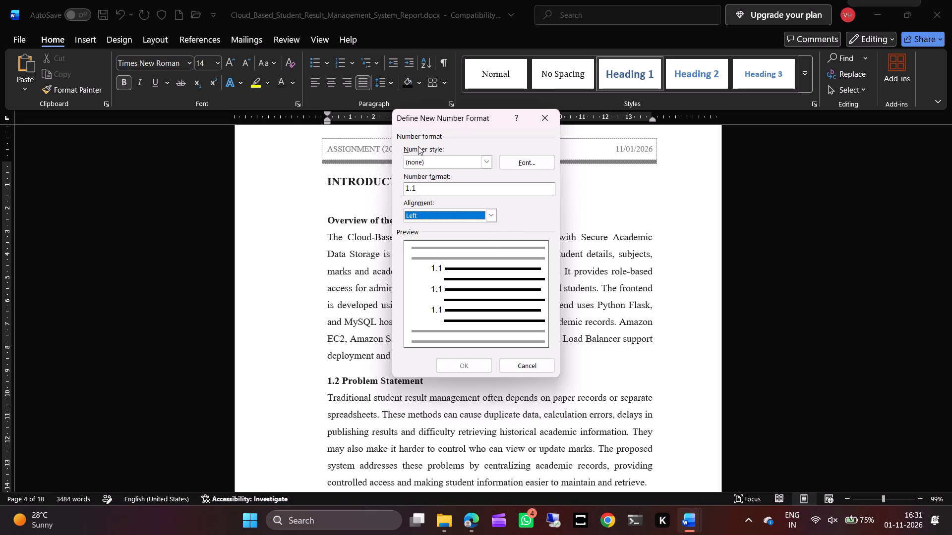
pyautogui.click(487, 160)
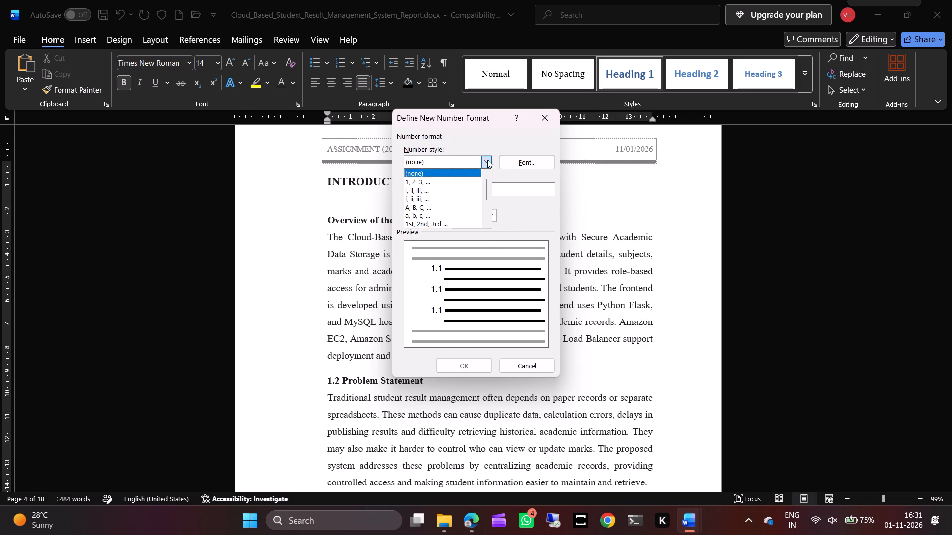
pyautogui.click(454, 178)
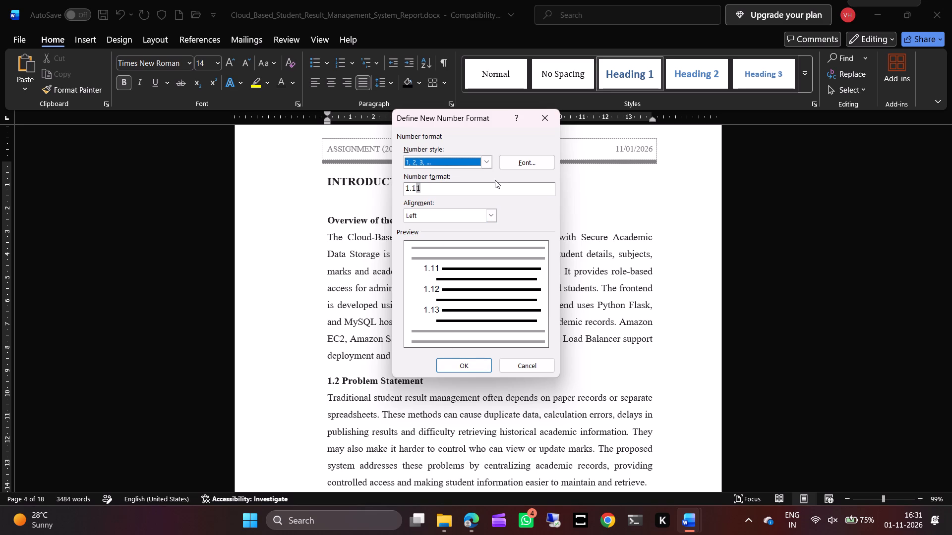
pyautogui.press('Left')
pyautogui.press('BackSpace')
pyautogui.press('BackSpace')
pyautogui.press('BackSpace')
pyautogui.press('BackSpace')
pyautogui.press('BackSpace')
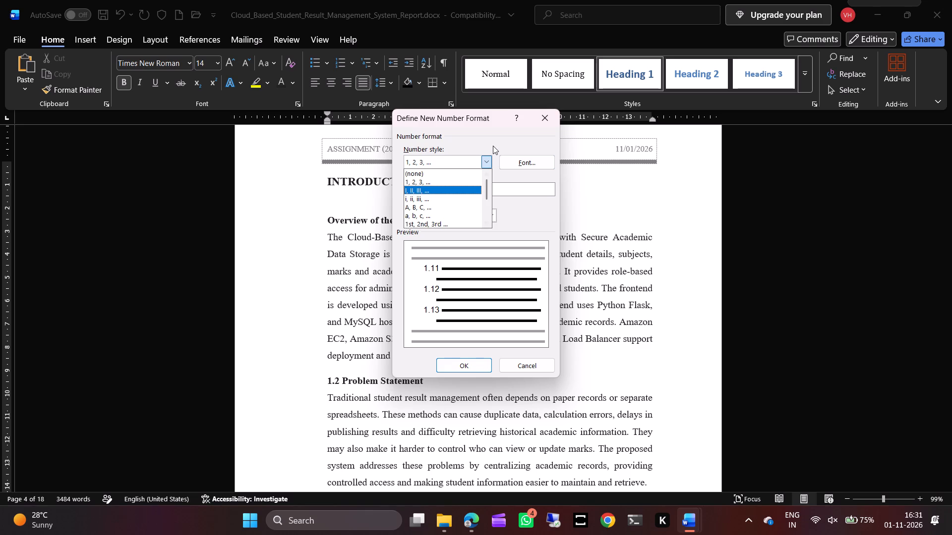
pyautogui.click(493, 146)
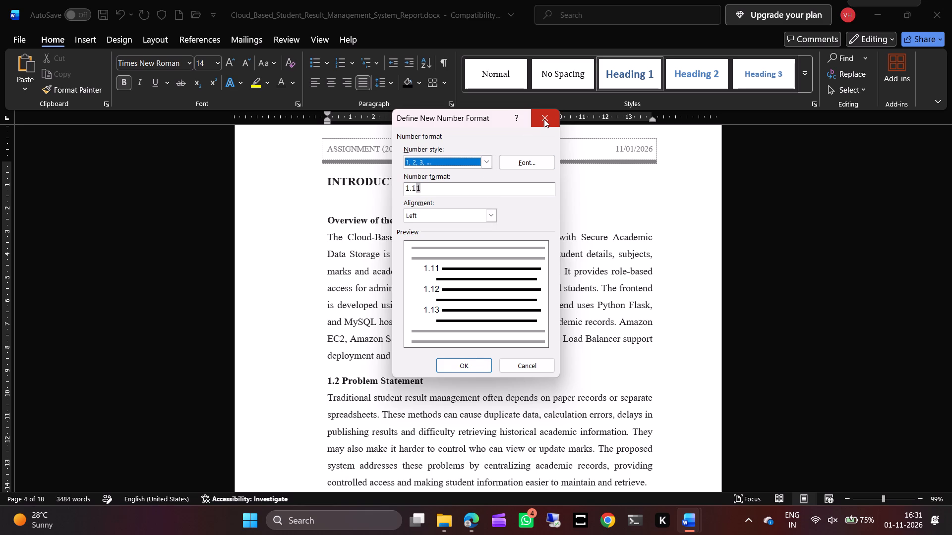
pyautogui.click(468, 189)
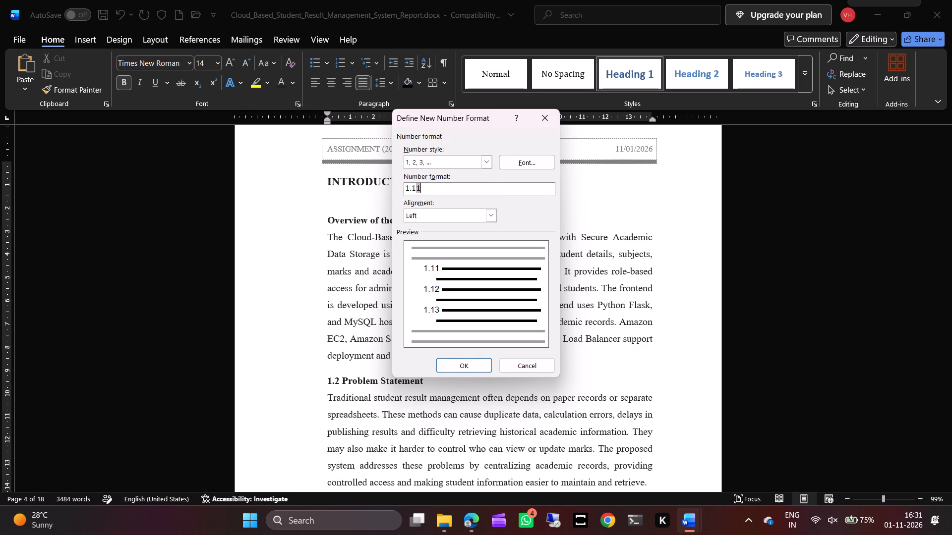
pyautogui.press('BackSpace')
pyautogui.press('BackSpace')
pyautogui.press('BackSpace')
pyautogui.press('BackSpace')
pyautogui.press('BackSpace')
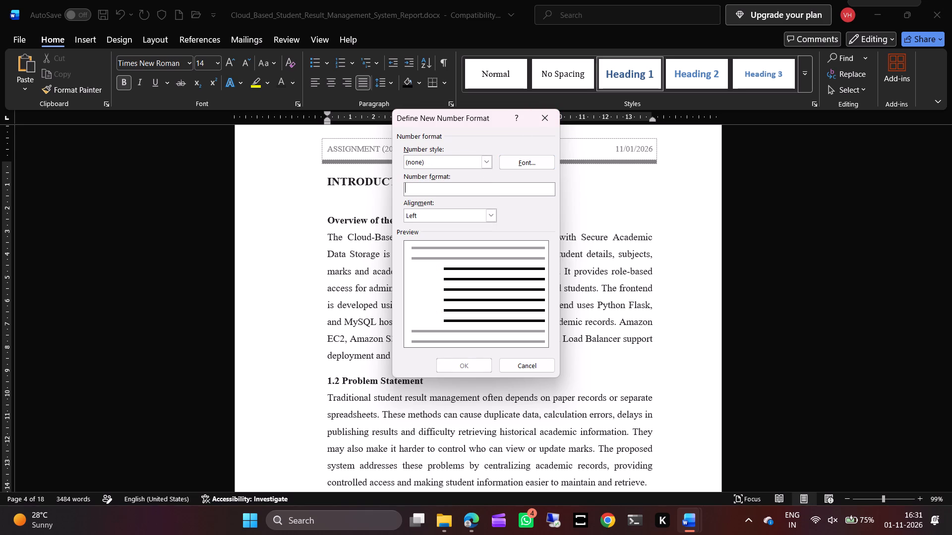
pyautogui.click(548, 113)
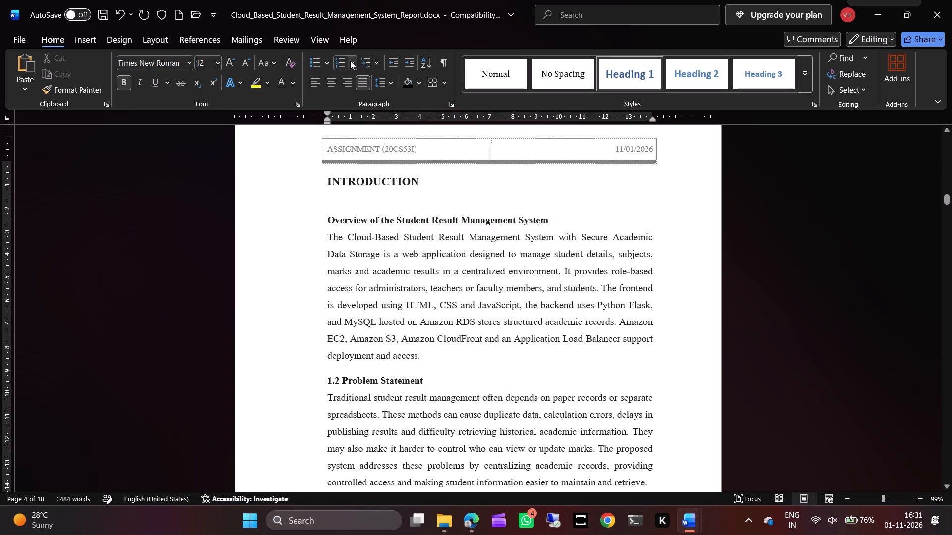
# Define a new number format "1.1" for the Overview of the Student Result Management System heading and add a space before its text.
pyautogui.click(350, 61)
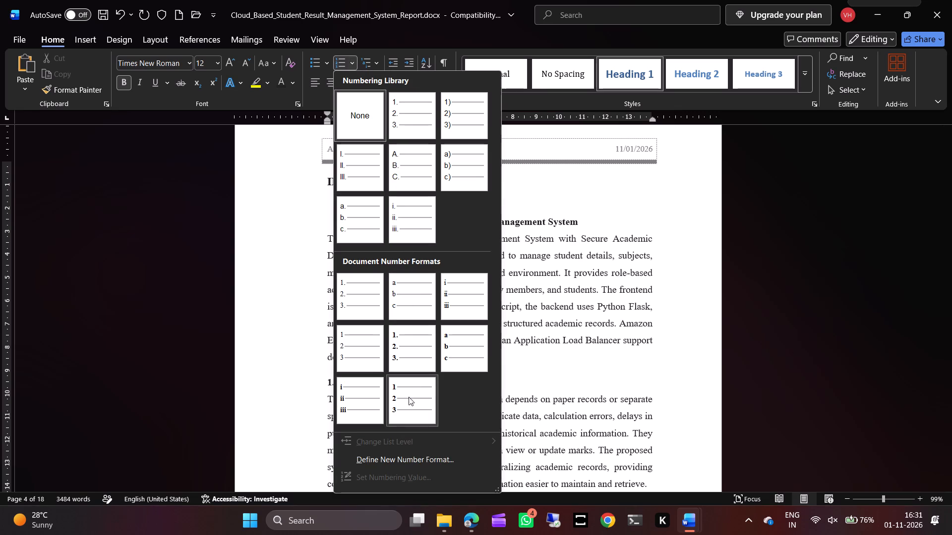
pyautogui.click(413, 459)
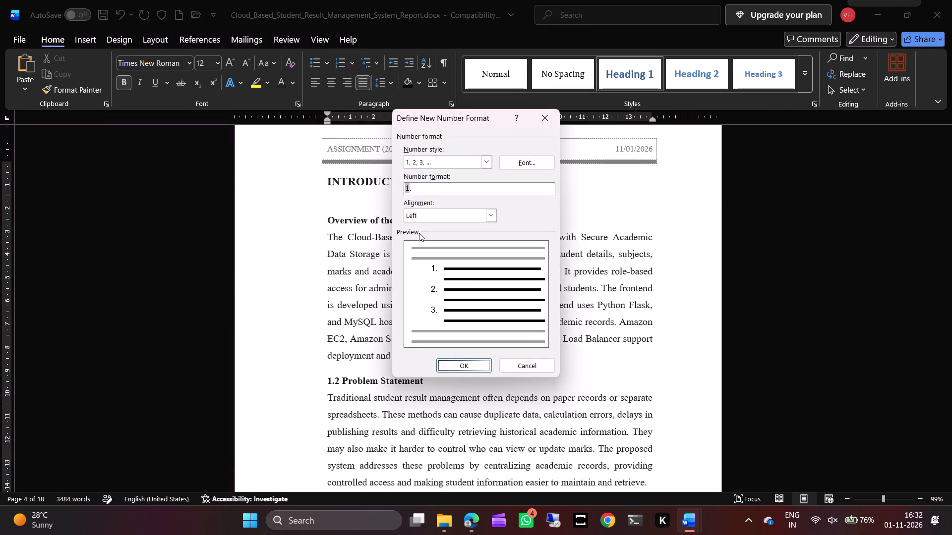
pyautogui.press('1')
pyautogui.press('.')
pyautogui.press('1')
pyautogui.click(417, 187)
pyautogui.press('1')
pyautogui.click(456, 365)
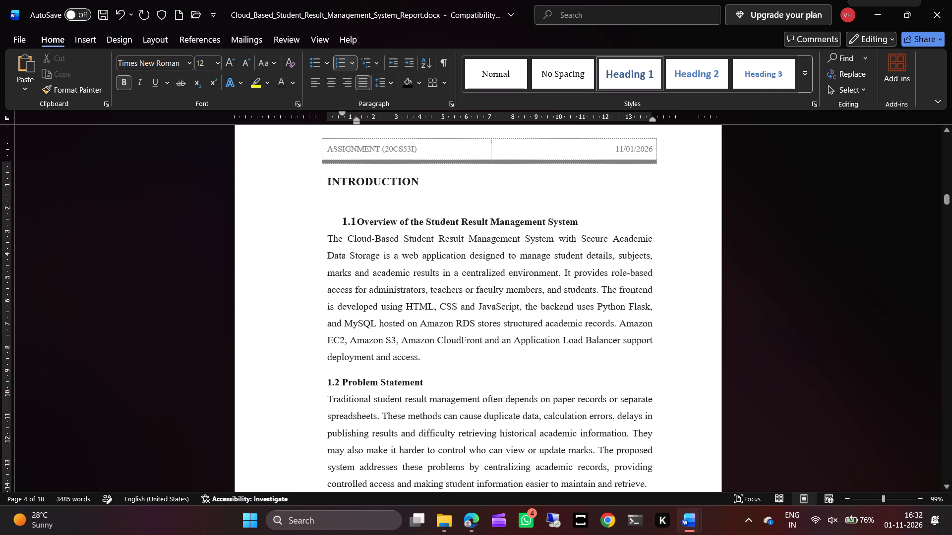
pyautogui.press('space')
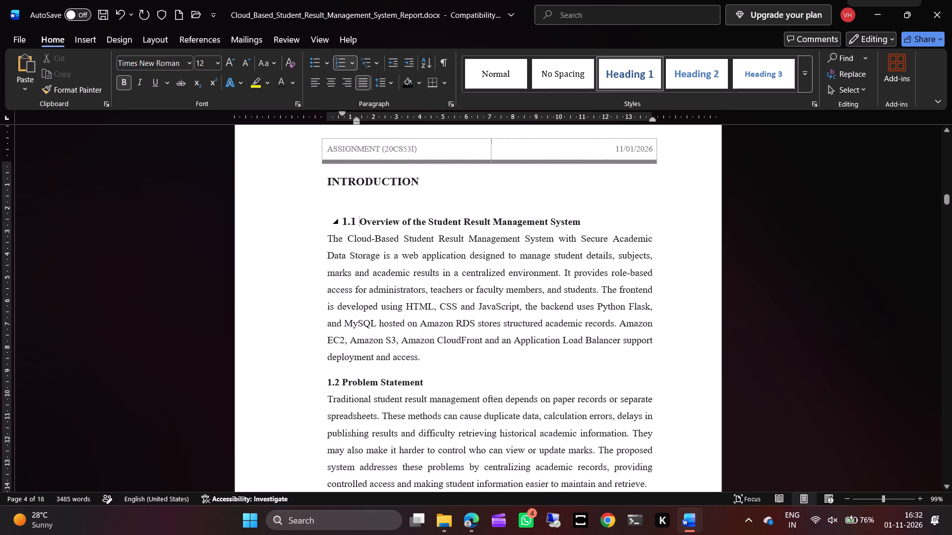
# Remove the space before the 1.1 Overview of the Student Result Management System heading and add space after it.
pyautogui.click(350, 219)
pyautogui.click(365, 196)
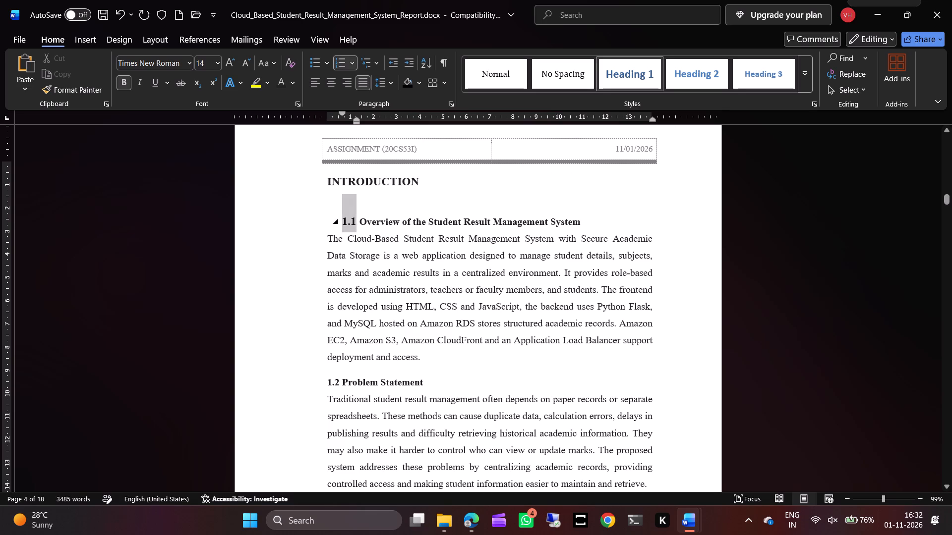
pyautogui.click(365, 196)
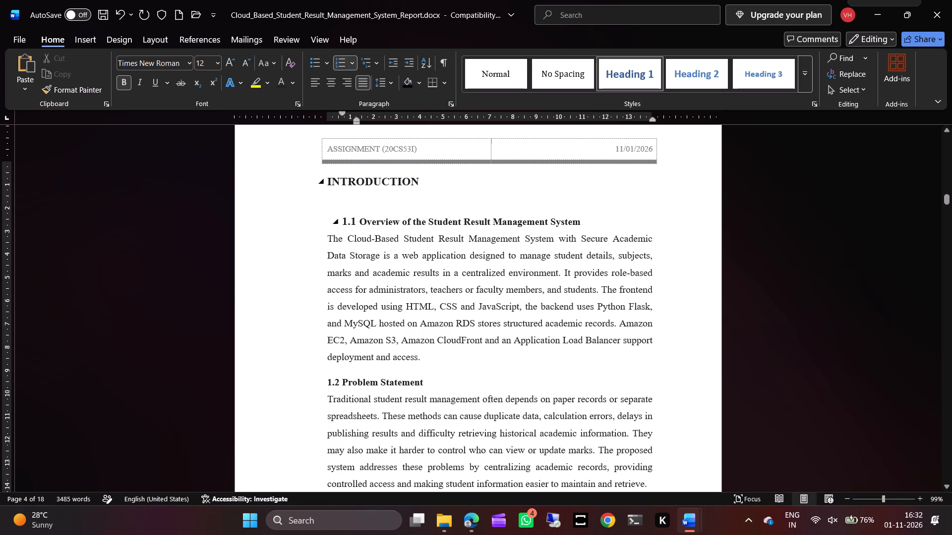
pyautogui.click(390, 79)
pyautogui.click(411, 218)
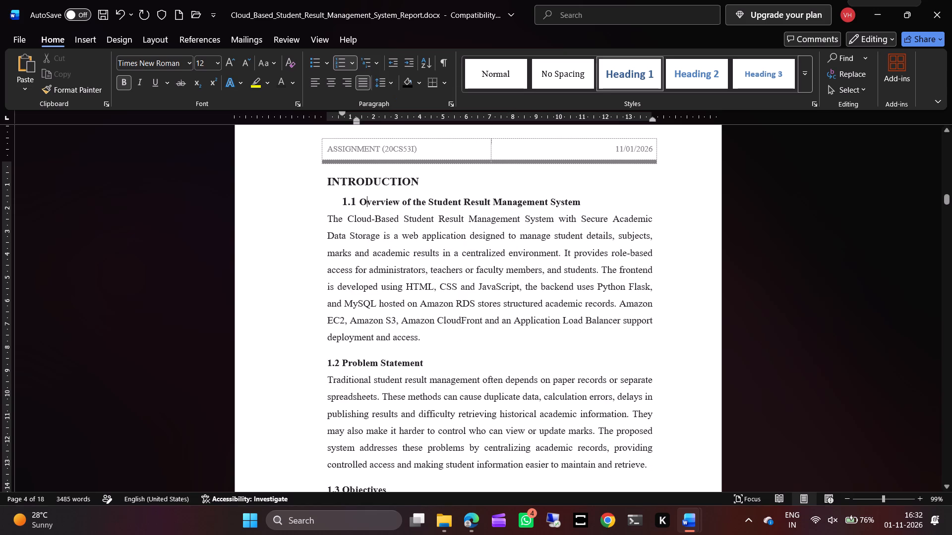
pyautogui.click(385, 89)
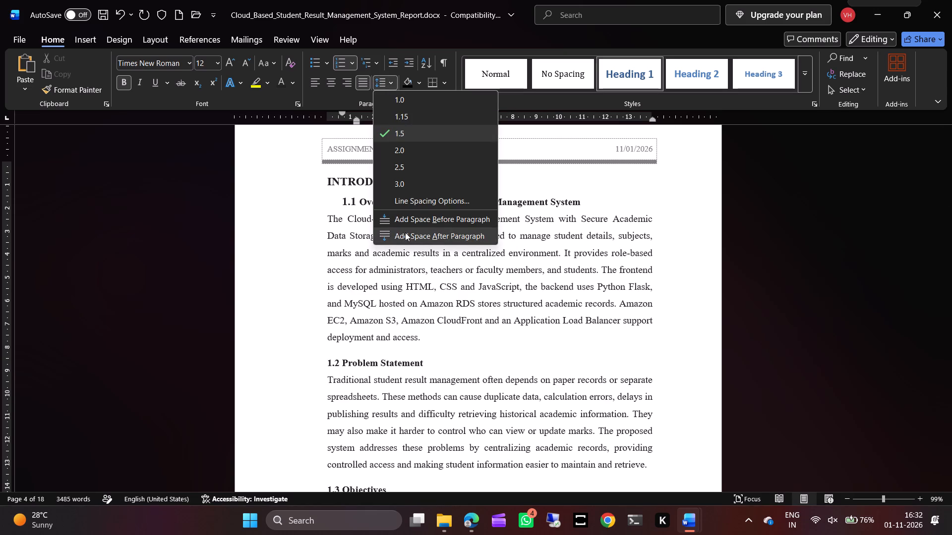
pyautogui.click(406, 234)
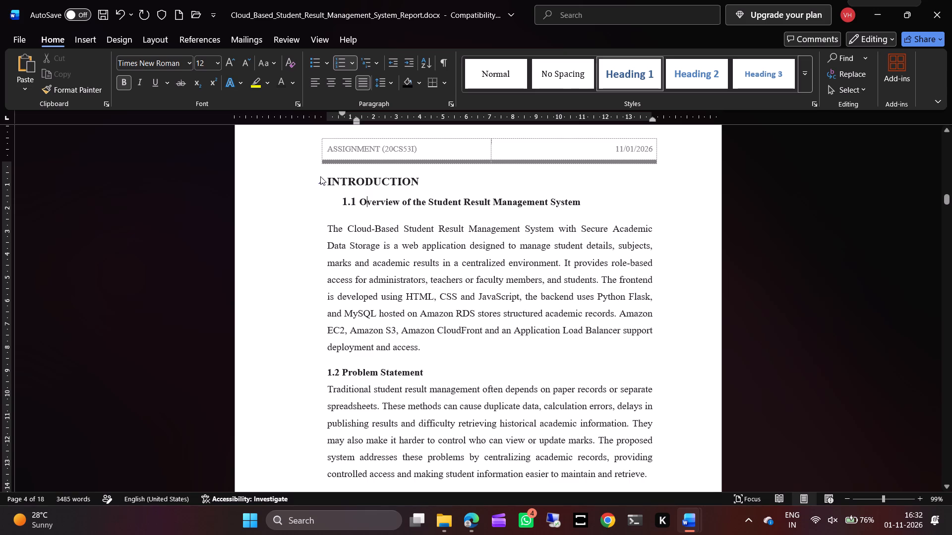
# Set the line spacing to 1.5 for all text from the INTRODUCTION heading to the end of the References.
pyautogui.moveTo(327, 181); pyautogui.dragTo(364, 534)
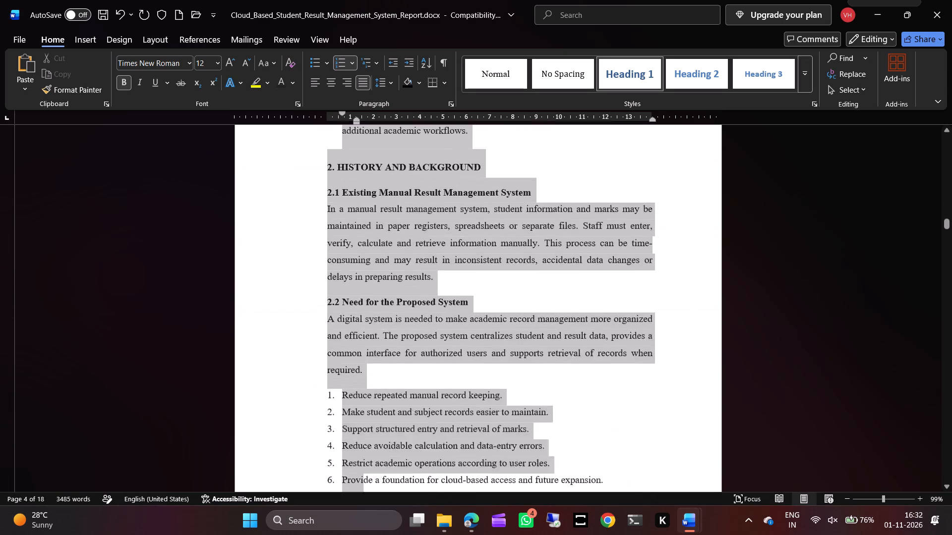
pyautogui.moveTo(364, 534); pyautogui.dragTo(363, 534)
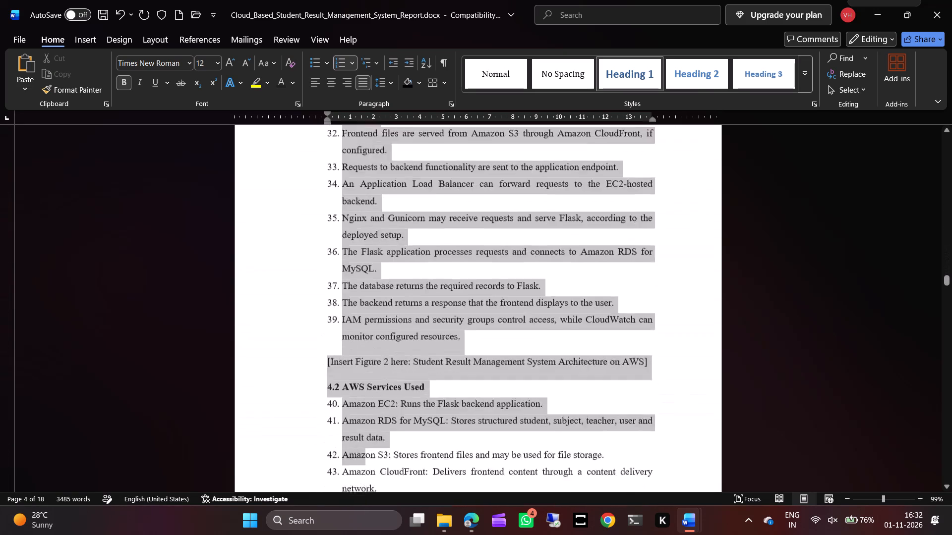
pyautogui.moveTo(363, 534); pyautogui.dragTo(363, 534)
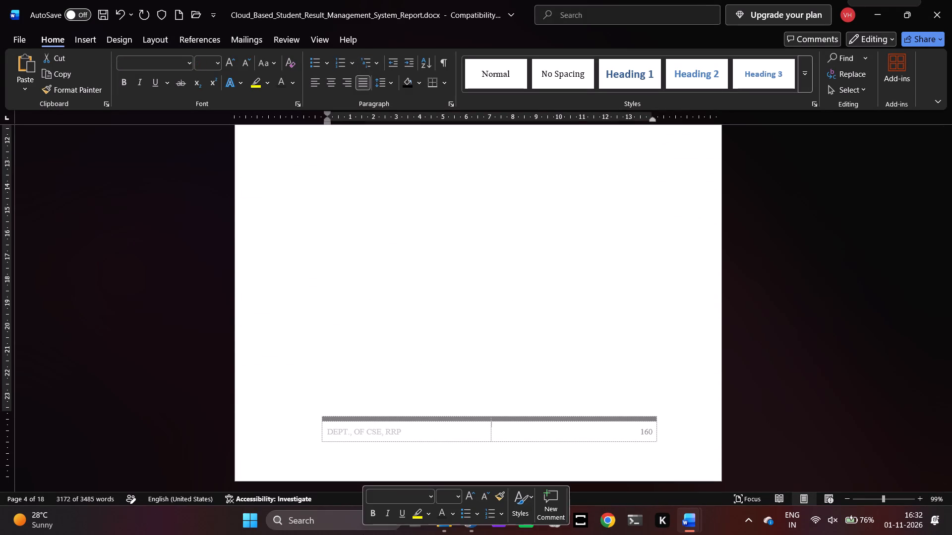
pyautogui.click(393, 82)
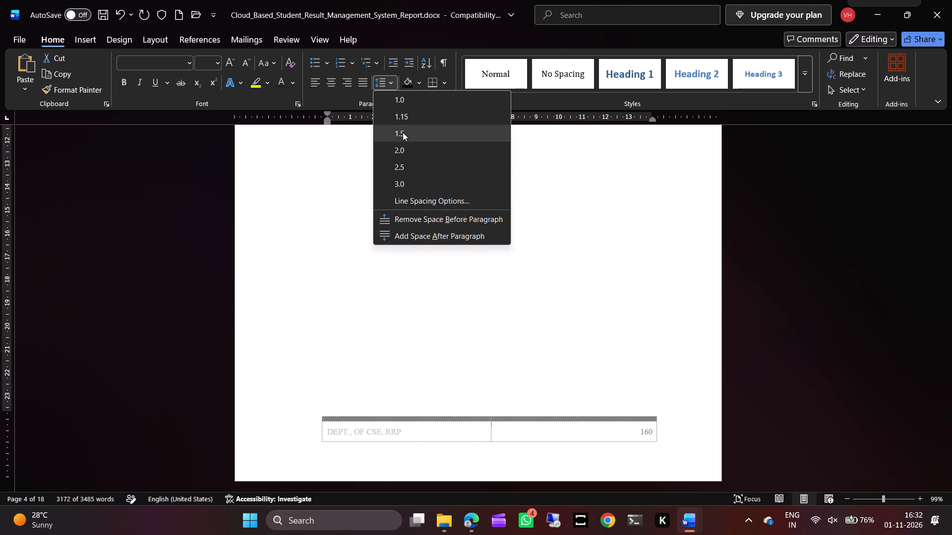
pyautogui.click(403, 132)
# Remove the space before paragraphs and add space after them throughout the selected report text.
pyautogui.click(387, 79)
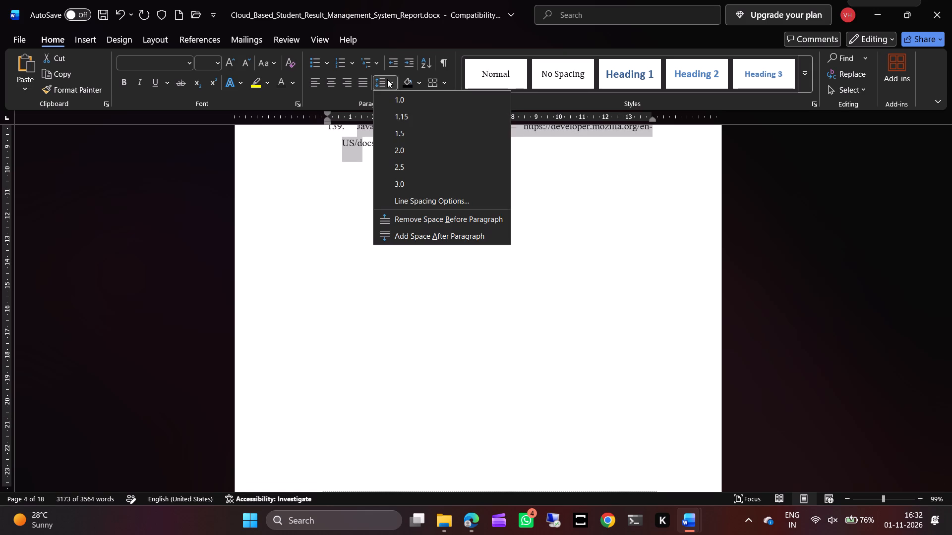
pyautogui.click(408, 215)
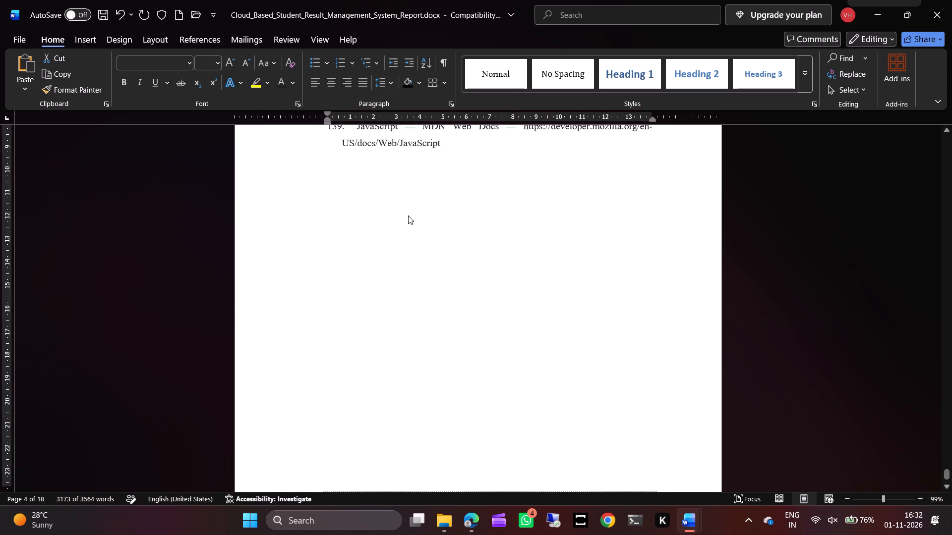
pyautogui.click(387, 78)
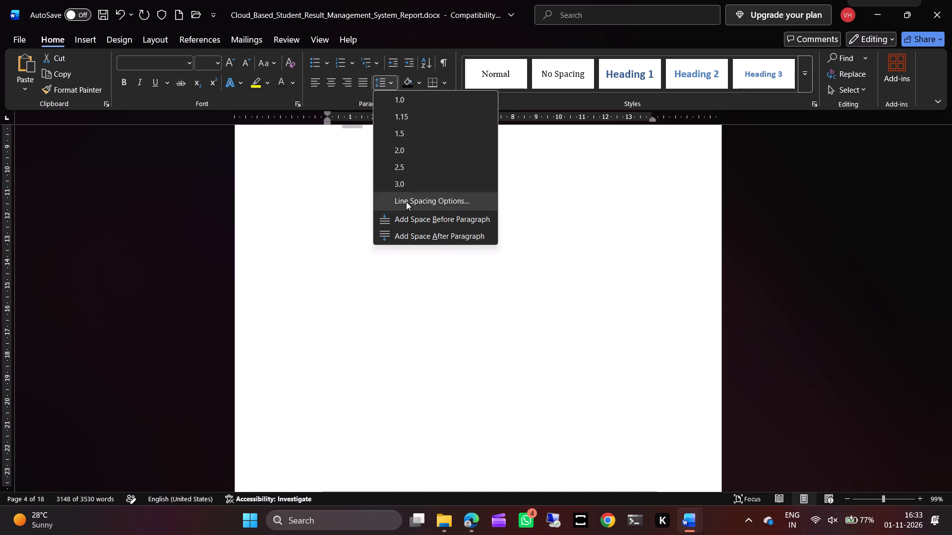
pyautogui.click(413, 232)
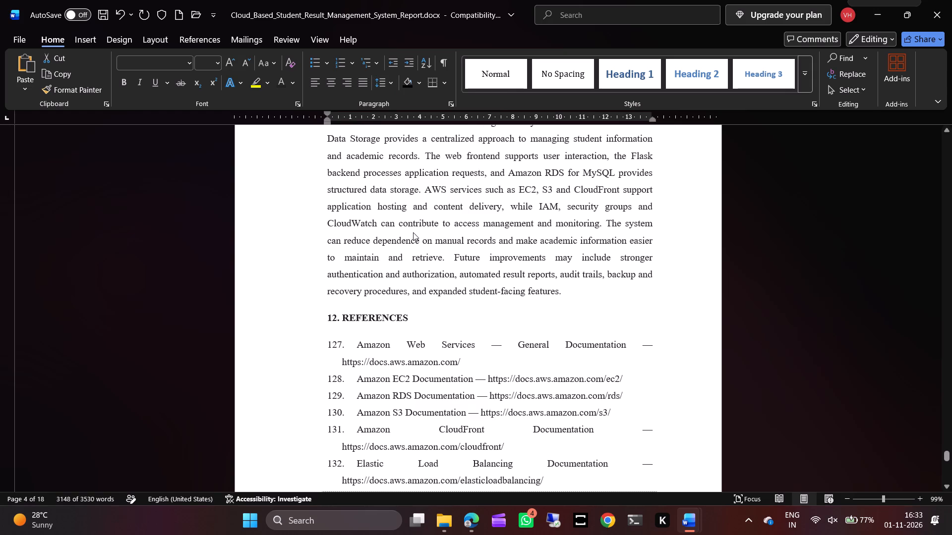
# Examine the paragraph spacing across the report body, back up to the INTRODUCTION page.
pyautogui.scroll(10, 434, 269)
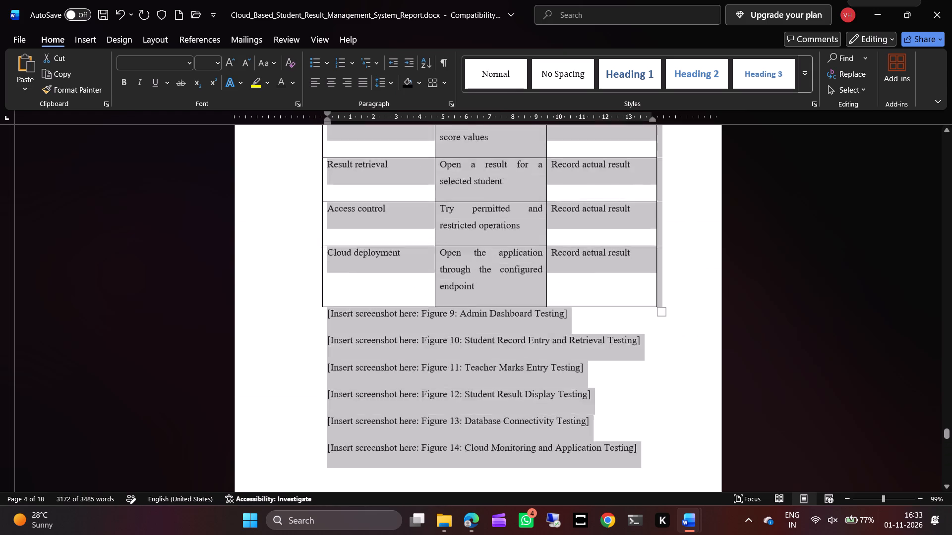
pyautogui.scroll(7, 434, 269)
pyautogui.click(386, 81)
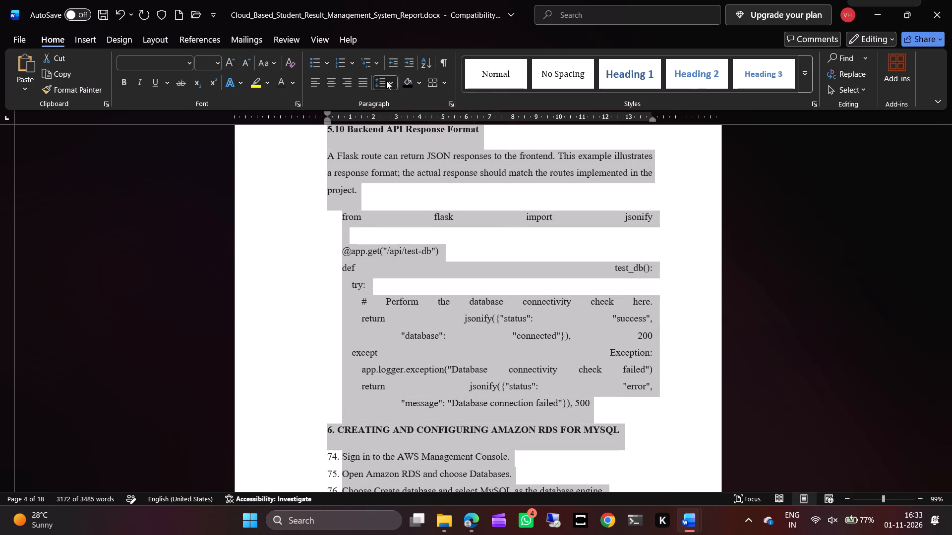
pyautogui.click(522, 202)
pyautogui.scroll(8, 522, 202)
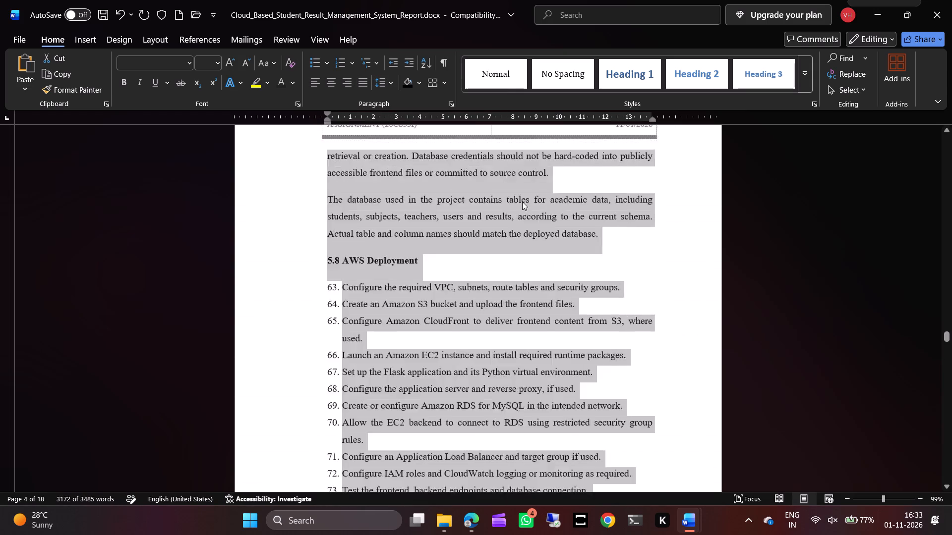
pyautogui.scroll(7, 522, 202)
pyautogui.scroll(-6, 522, 202)
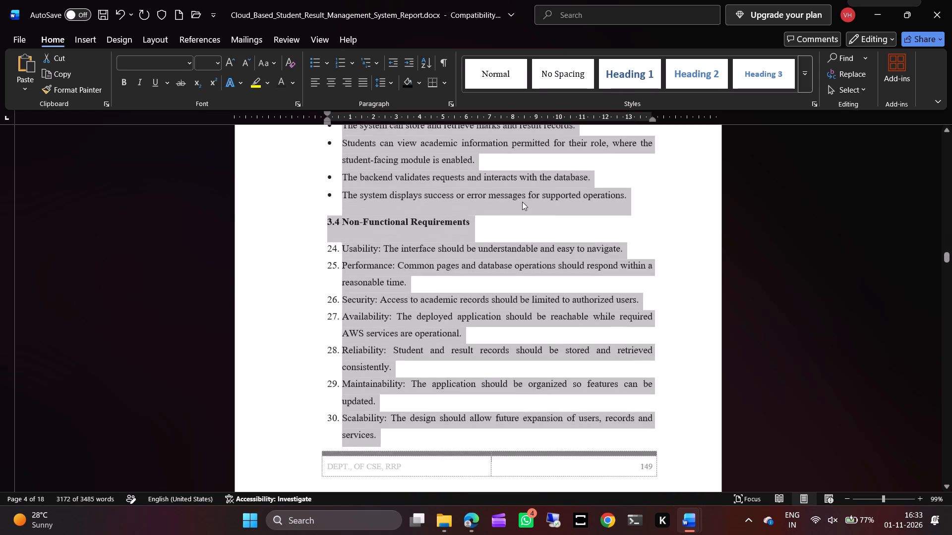
pyautogui.scroll(15, 522, 202)
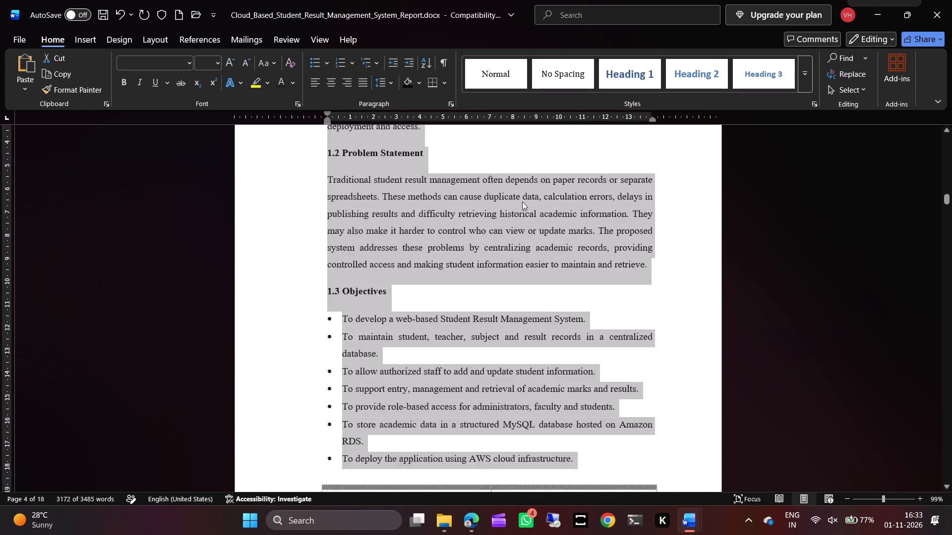
pyautogui.scroll(4, 522, 202)
pyautogui.scroll(-5, 522, 202)
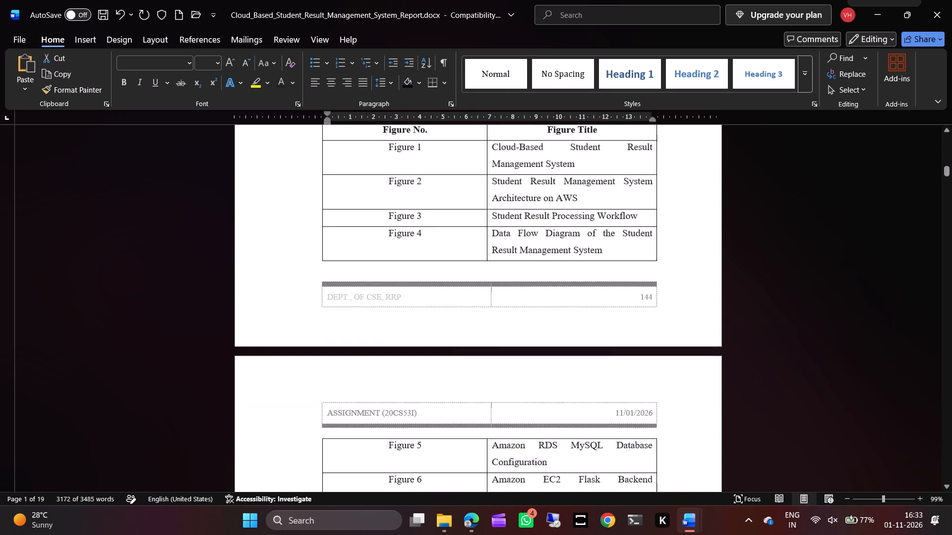
pyautogui.scroll(-5, 522, 202)
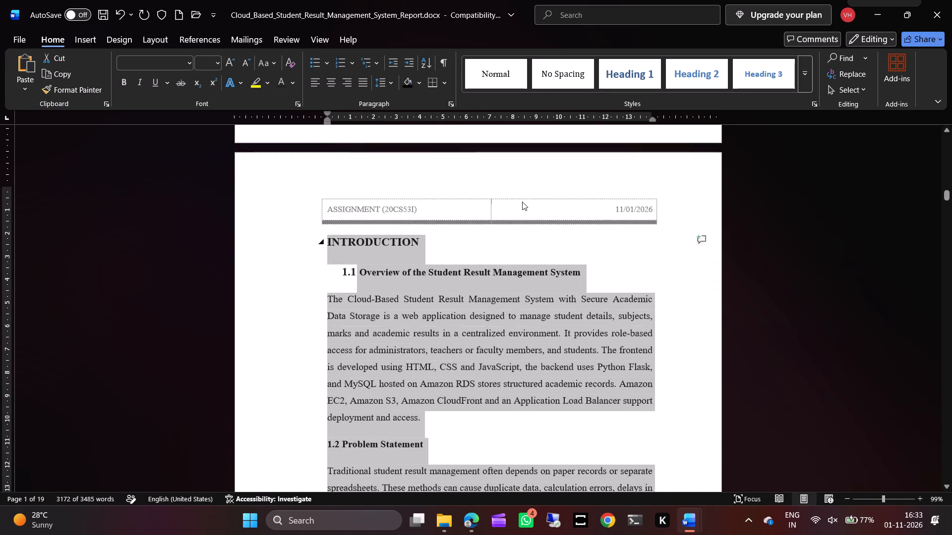
pyautogui.click(486, 216)
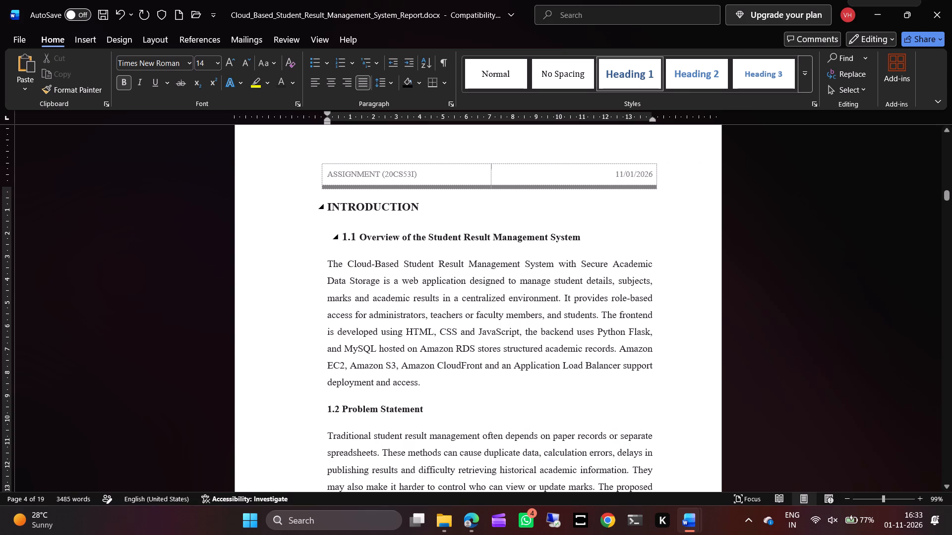
pyautogui.click(326, 264)
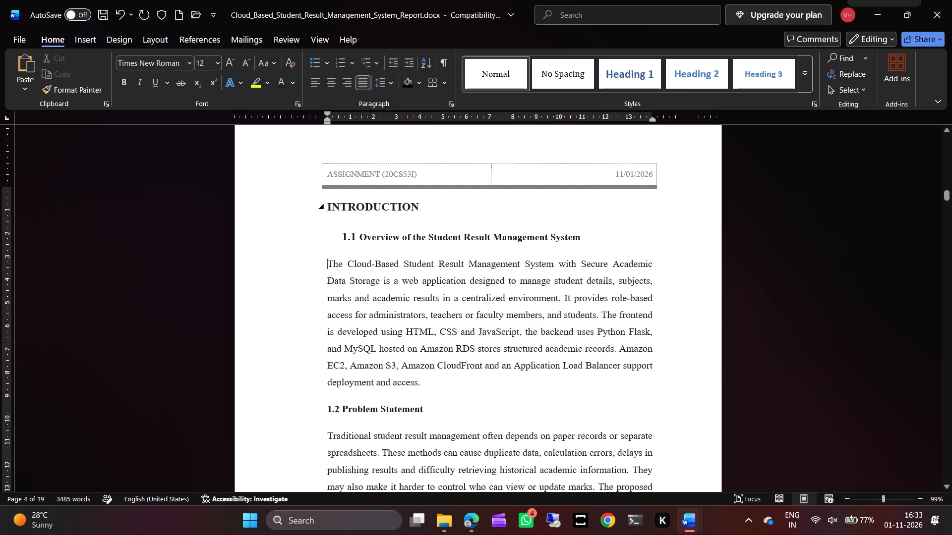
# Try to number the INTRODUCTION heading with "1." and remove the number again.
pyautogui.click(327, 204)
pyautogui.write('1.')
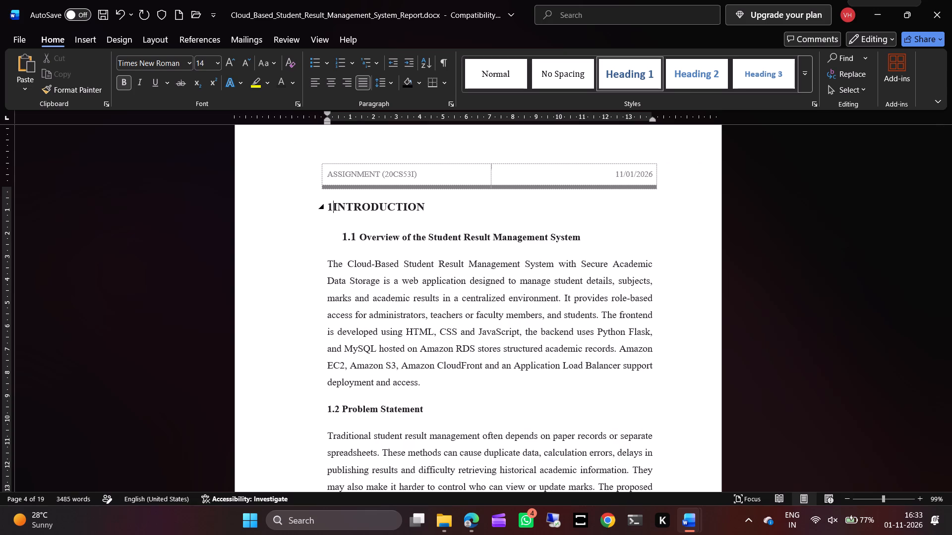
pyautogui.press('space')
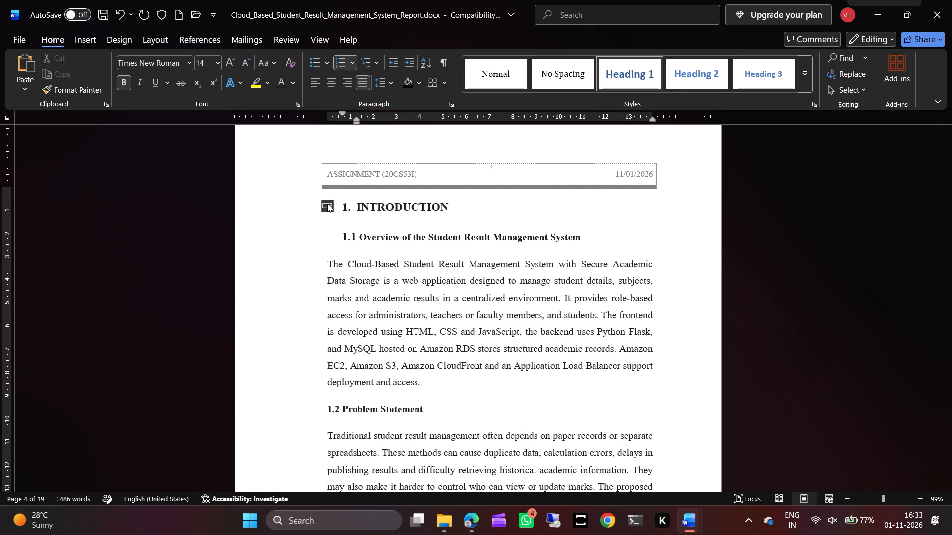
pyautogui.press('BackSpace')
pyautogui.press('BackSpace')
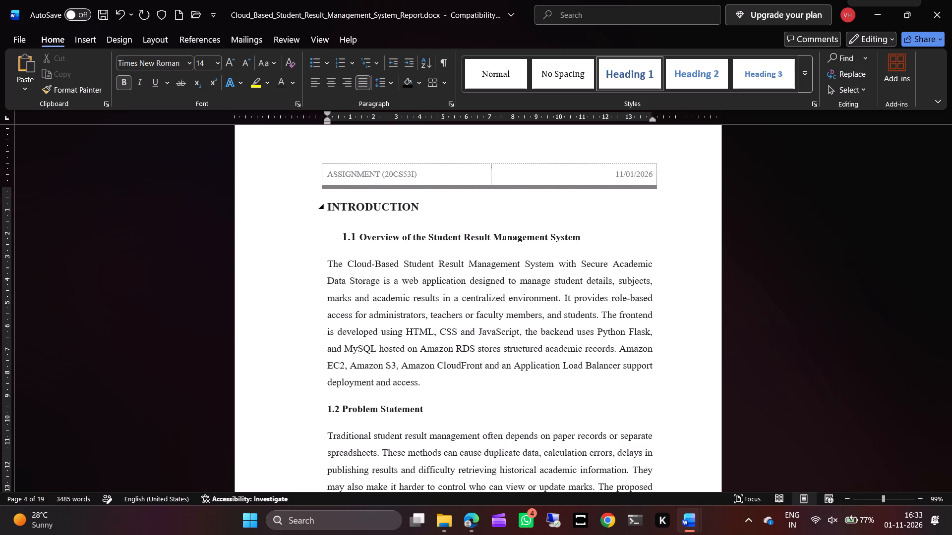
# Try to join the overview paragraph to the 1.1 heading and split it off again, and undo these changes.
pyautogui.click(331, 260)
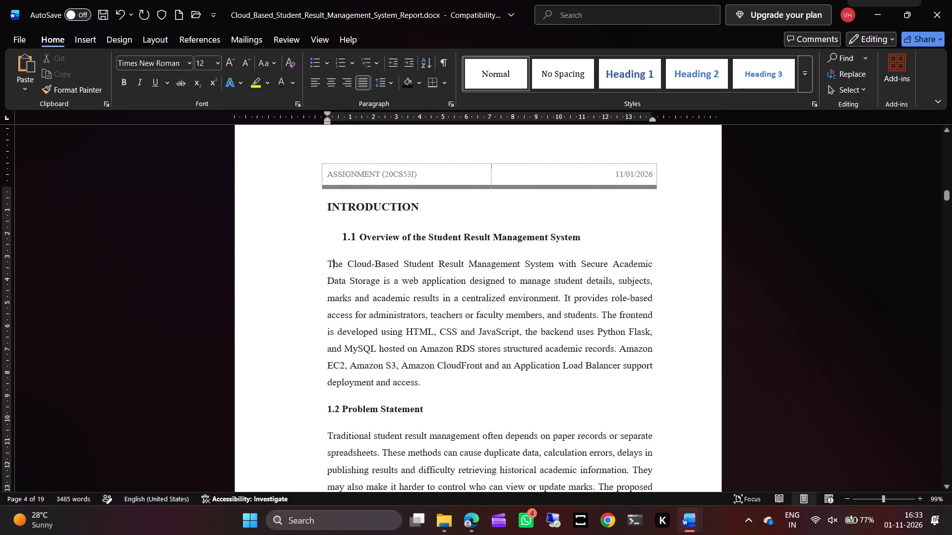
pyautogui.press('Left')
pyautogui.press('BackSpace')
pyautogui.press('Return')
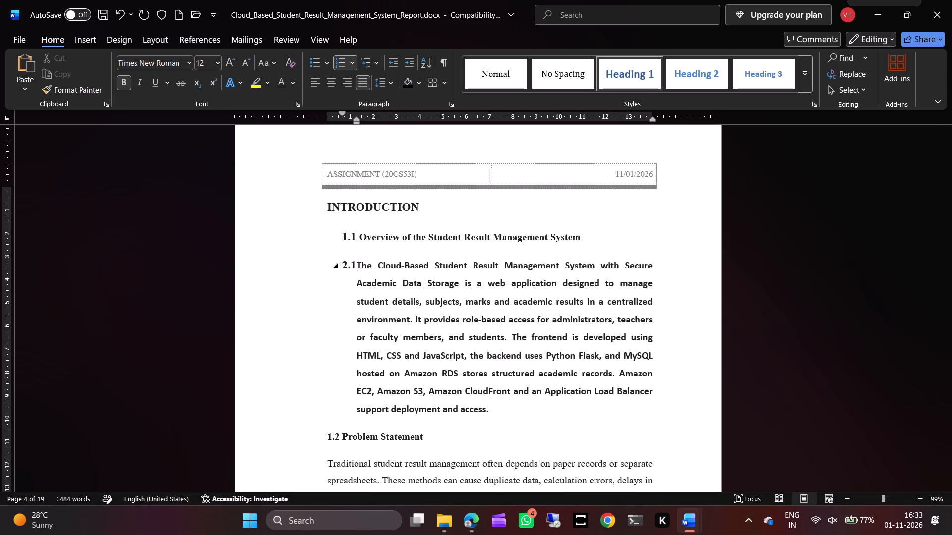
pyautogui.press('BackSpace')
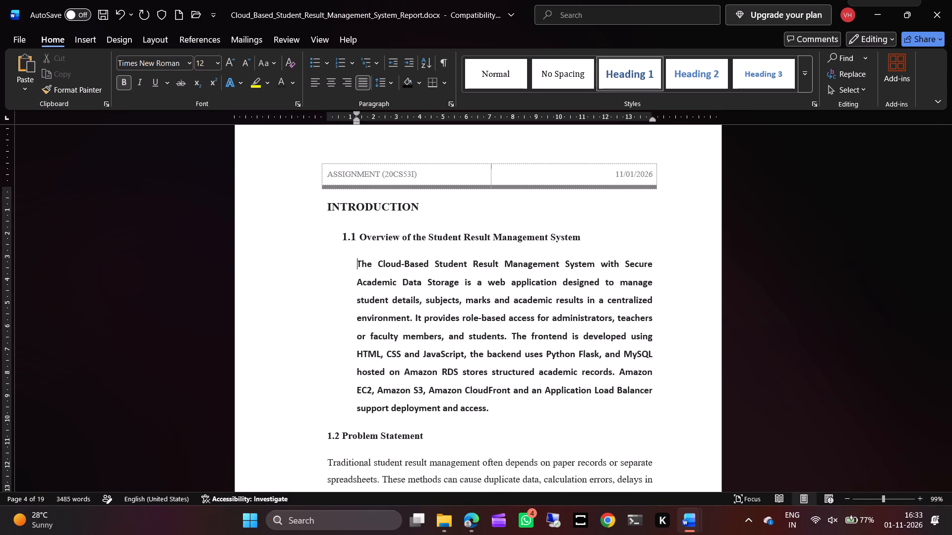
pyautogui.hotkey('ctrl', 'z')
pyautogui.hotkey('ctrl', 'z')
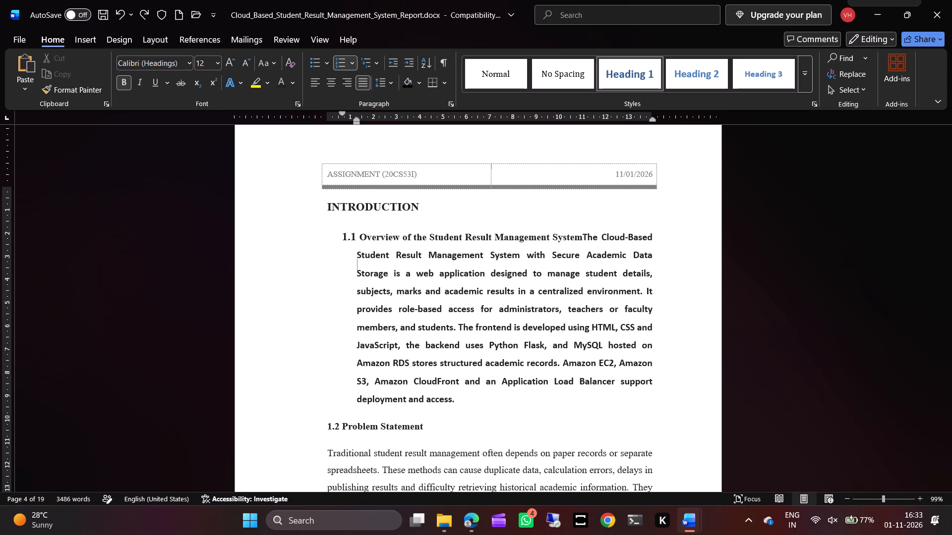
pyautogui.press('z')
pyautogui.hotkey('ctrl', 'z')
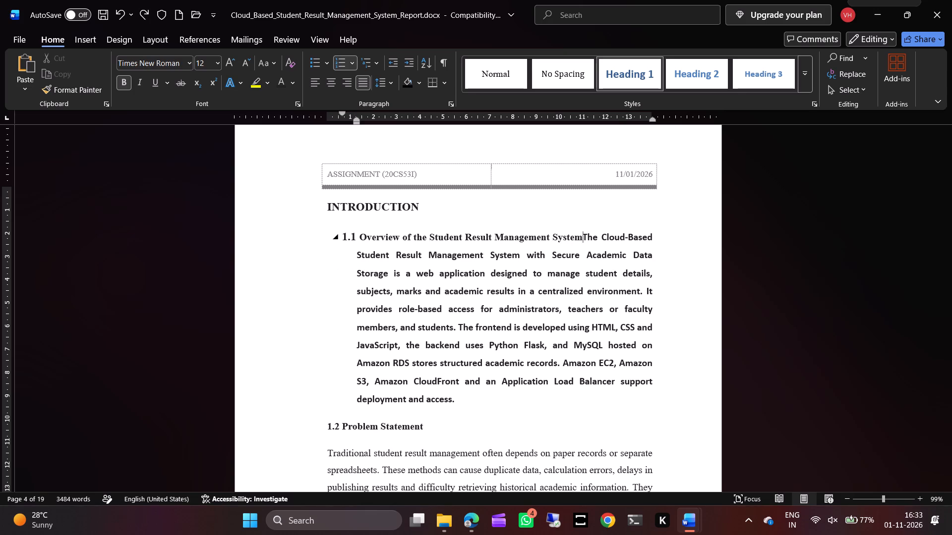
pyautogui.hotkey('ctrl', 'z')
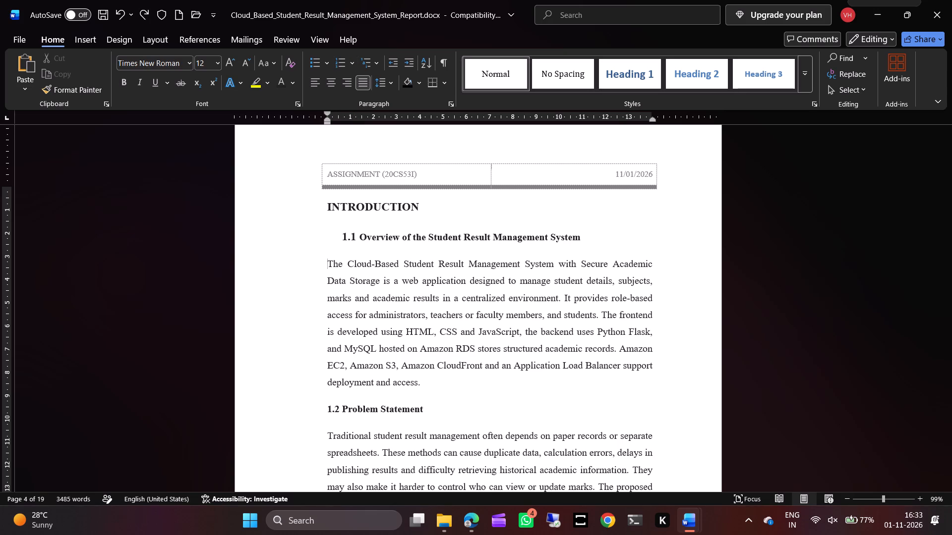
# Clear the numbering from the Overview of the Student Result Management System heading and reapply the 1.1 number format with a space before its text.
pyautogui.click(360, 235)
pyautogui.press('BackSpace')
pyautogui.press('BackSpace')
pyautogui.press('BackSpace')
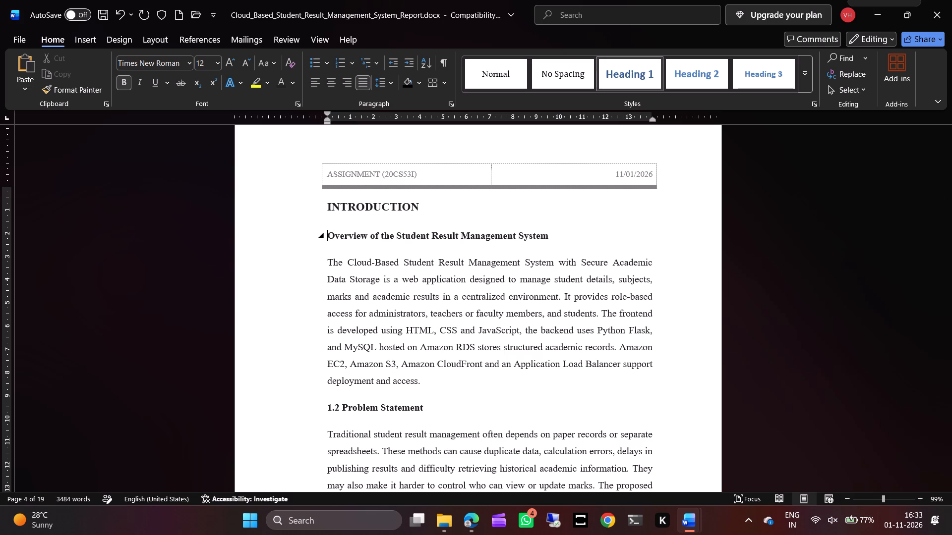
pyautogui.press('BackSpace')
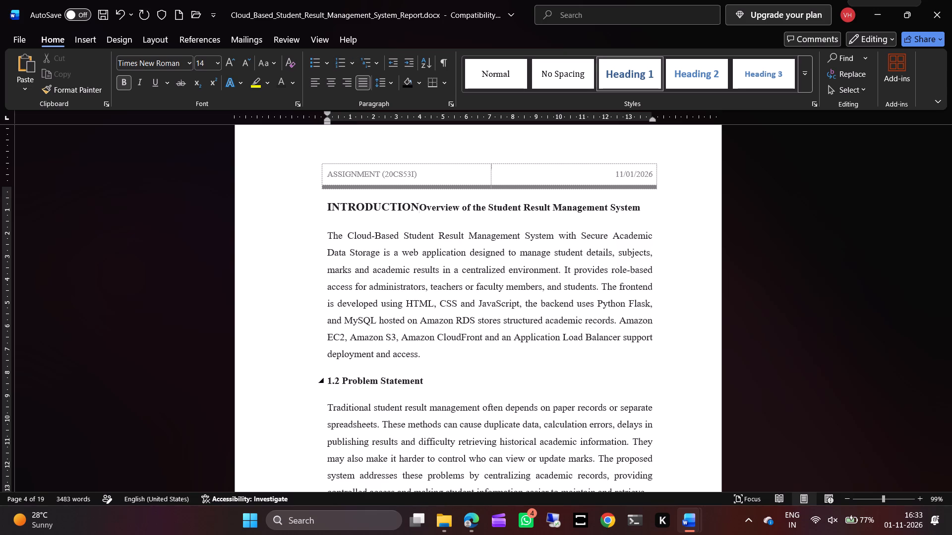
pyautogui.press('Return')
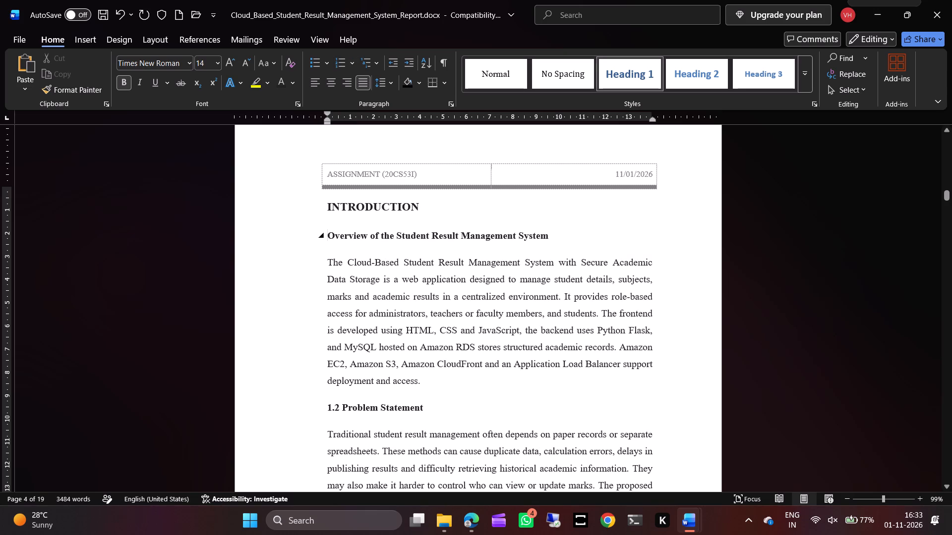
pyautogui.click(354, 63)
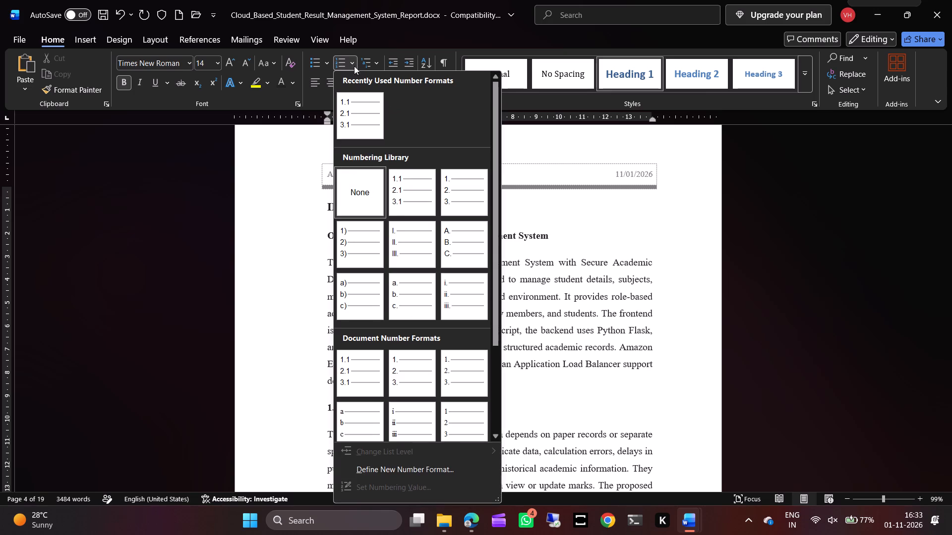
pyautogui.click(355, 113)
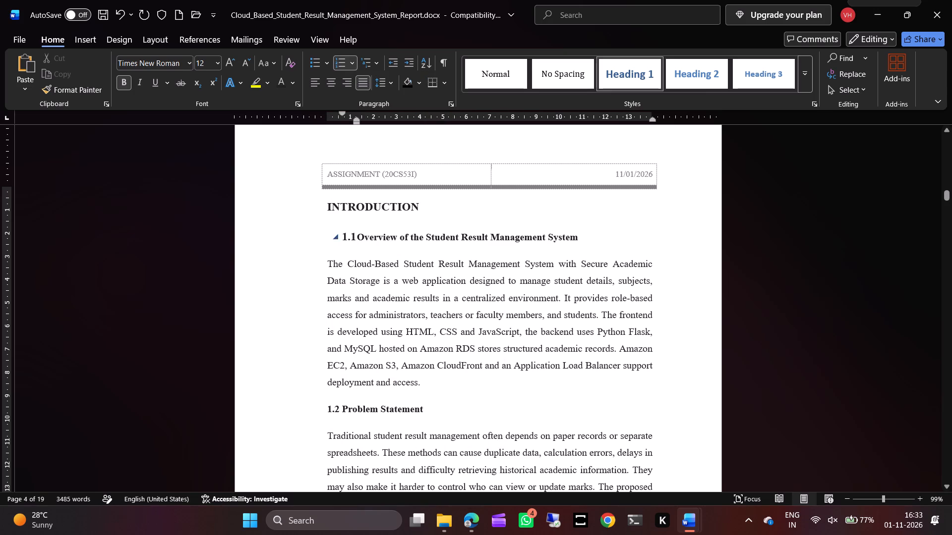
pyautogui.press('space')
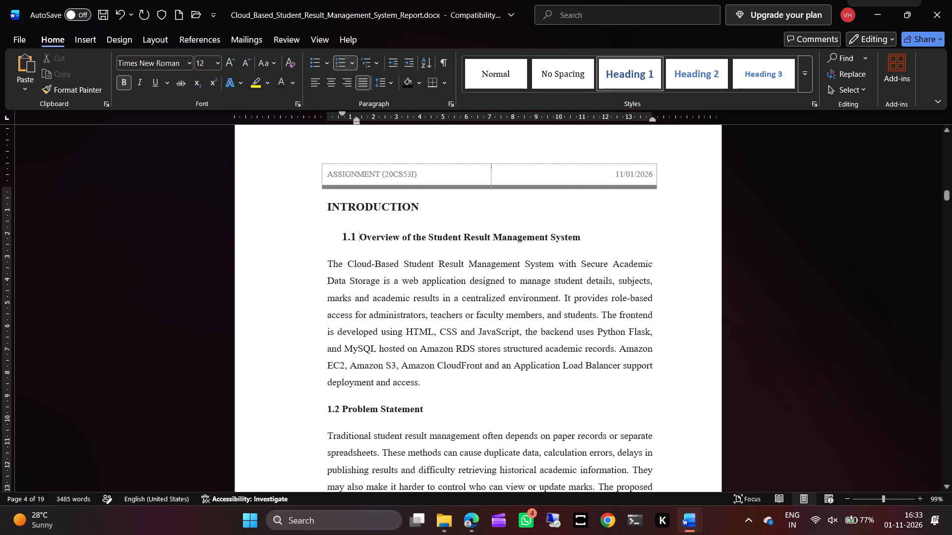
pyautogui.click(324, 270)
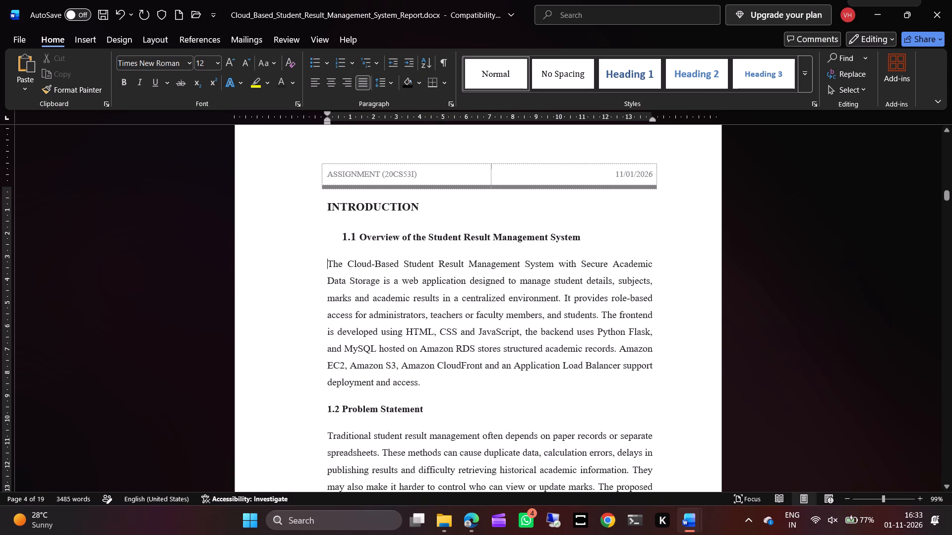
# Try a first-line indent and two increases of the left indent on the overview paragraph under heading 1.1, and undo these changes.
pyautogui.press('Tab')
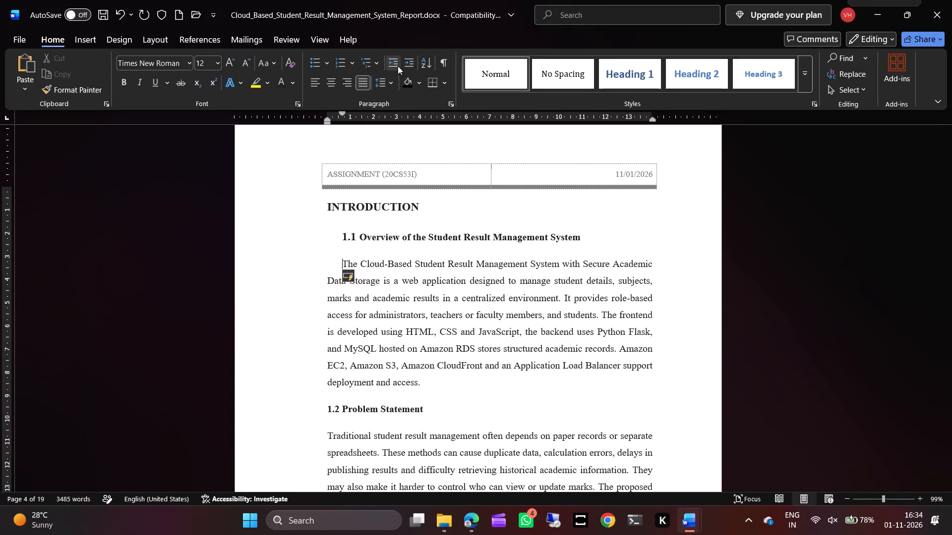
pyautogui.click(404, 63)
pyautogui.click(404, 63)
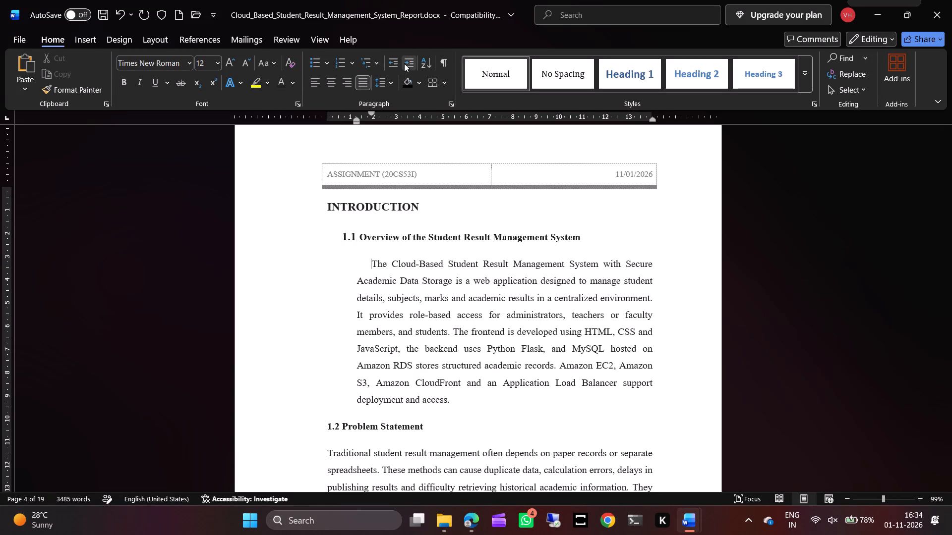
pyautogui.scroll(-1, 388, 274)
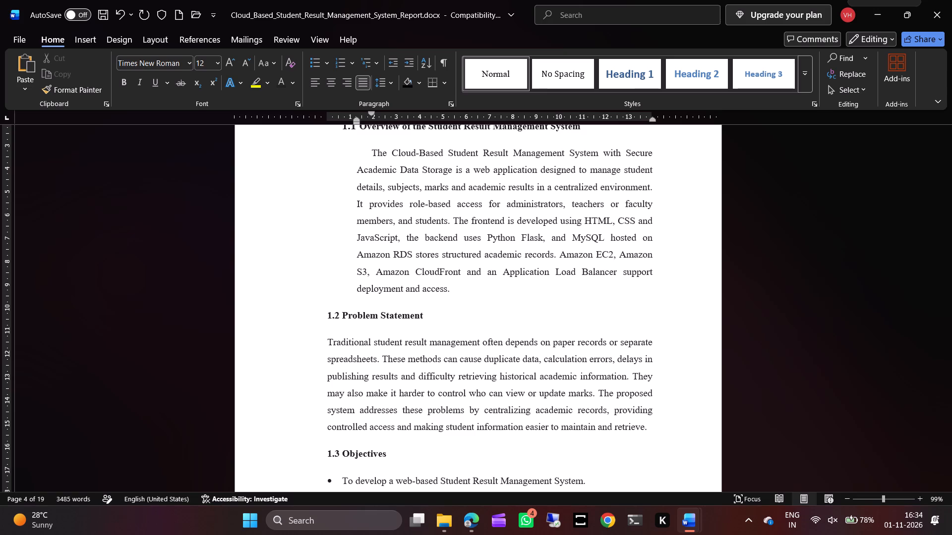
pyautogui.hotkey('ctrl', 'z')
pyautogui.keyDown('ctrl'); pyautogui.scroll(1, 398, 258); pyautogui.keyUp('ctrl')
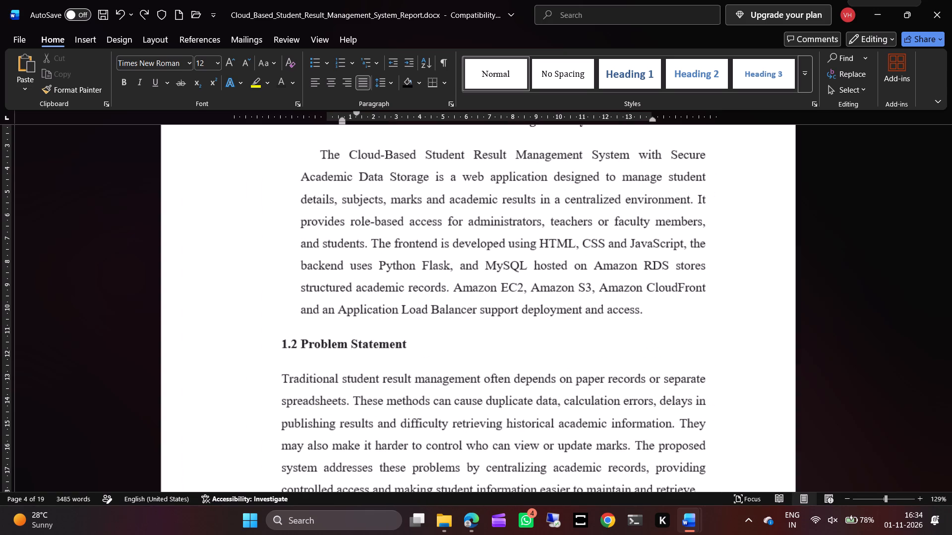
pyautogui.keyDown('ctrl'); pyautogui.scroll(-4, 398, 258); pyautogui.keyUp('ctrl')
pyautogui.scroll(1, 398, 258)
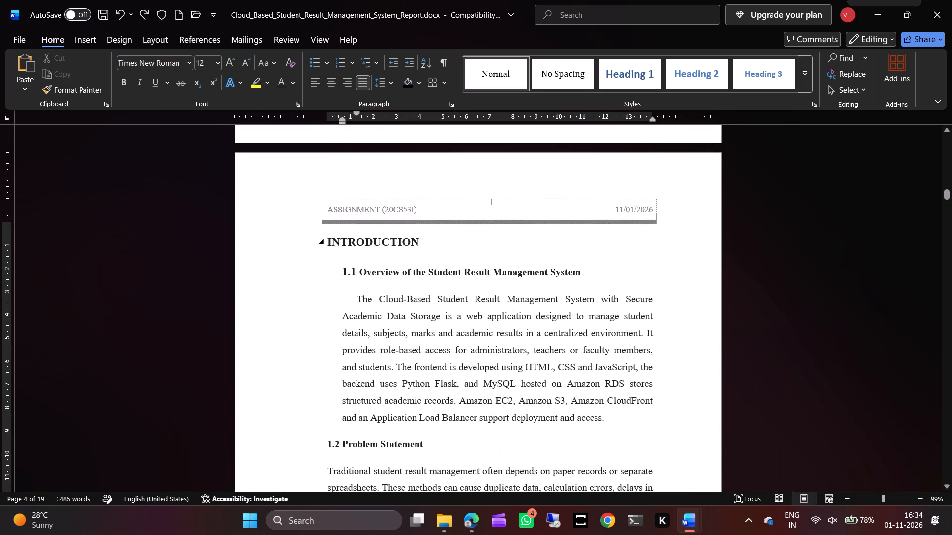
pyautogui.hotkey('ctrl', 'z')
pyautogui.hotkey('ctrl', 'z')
# Undo the automatic numbering of the Overview of the Student Result Management System heading and enter "1.1 " before it as plain text.
pyautogui.hotkey('ctrl', 'z')
pyautogui.hotkey('ctrl', 'z')
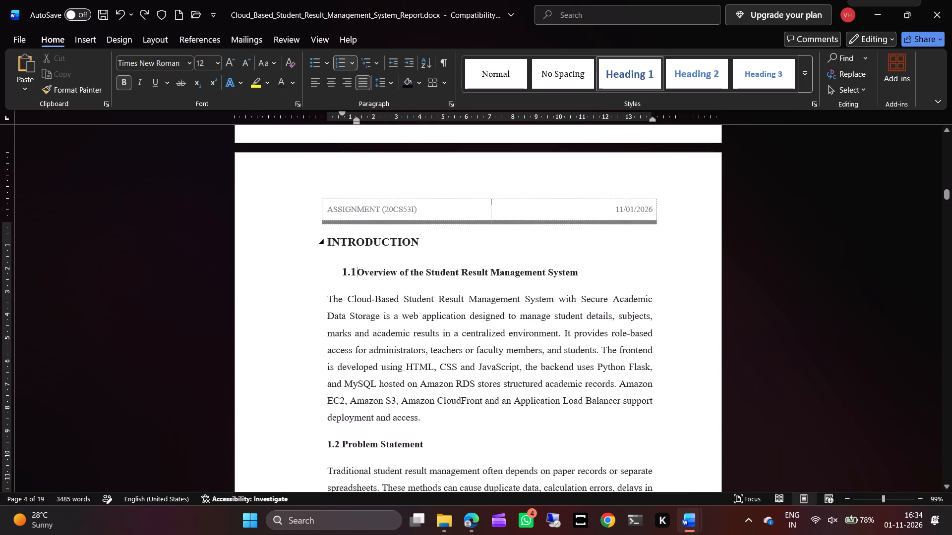
pyautogui.hotkey('ctrl', 'z')
pyautogui.press('Return')
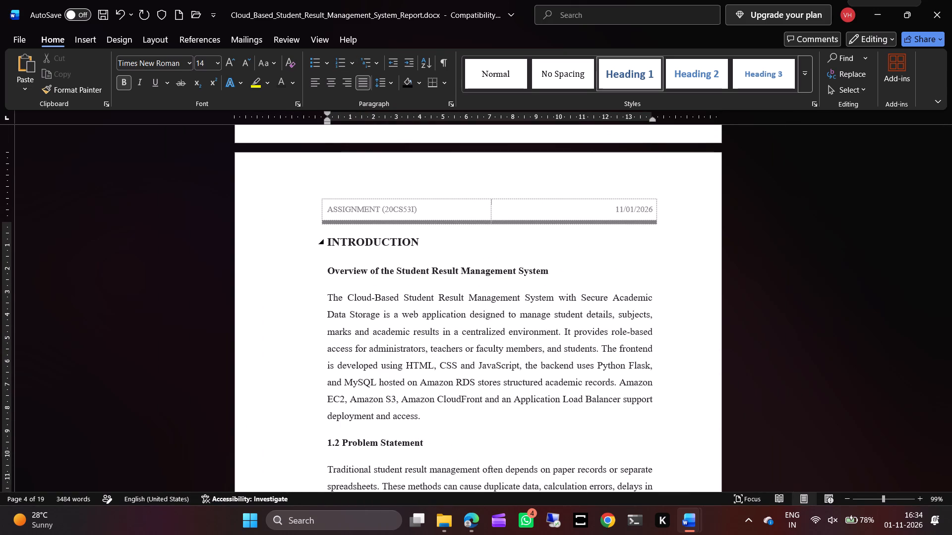
pyautogui.write('1,')
pyautogui.press('BackSpace')
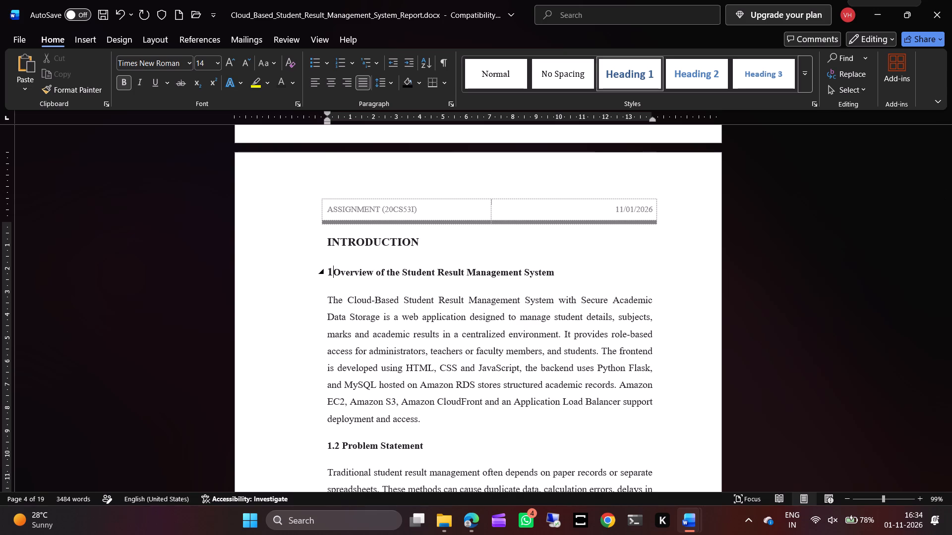
pyautogui.write('.1')
pyautogui.press('space')
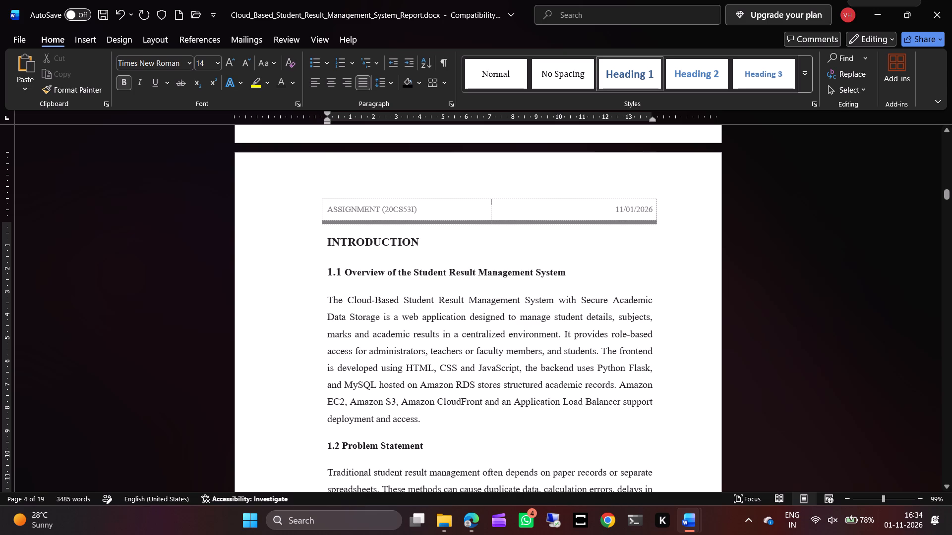
# Indent the first line of the overview paragraph under 1.1 and of the paragraph under 1.2 Problem Statement.
pyautogui.click(329, 301)
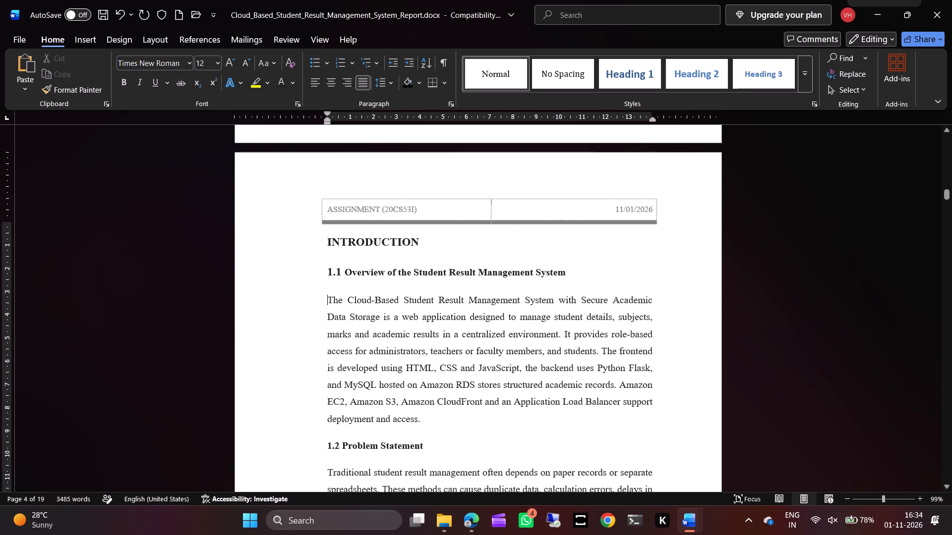
pyautogui.press('Tab')
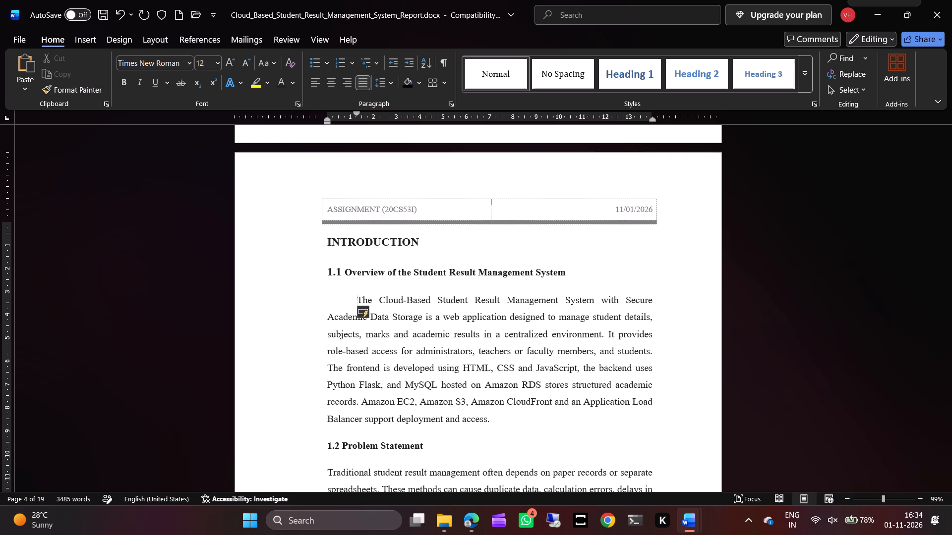
pyautogui.scroll(-1, 329, 301)
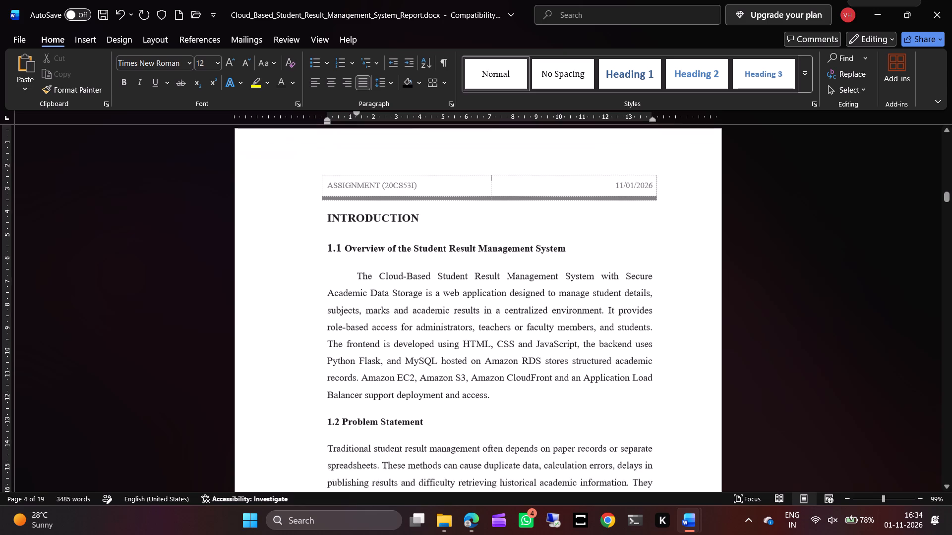
pyautogui.scroll(-1, 329, 301)
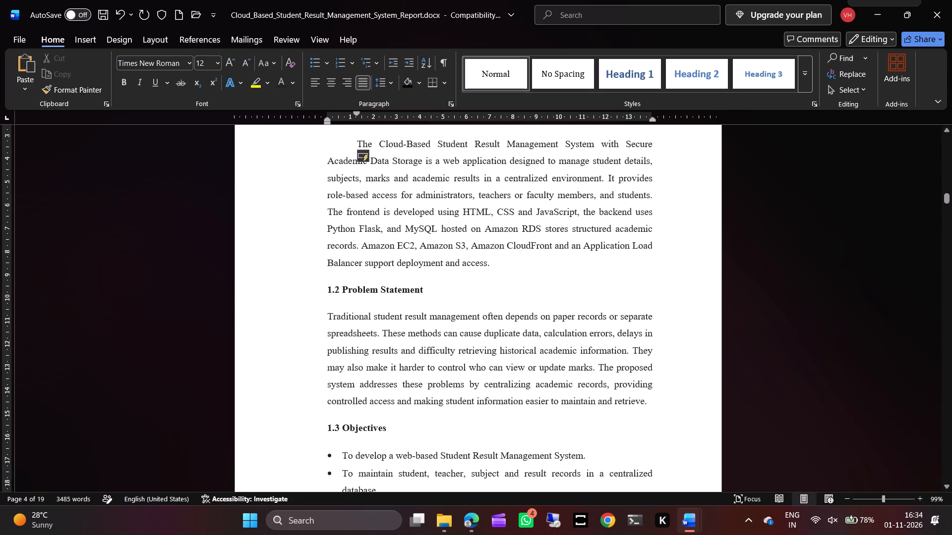
pyautogui.click(330, 314)
pyautogui.press('Tab')
# Remove the bullets and indents from all the objectives under 1.3, from "To develop a web-based" to "To improve accessibility".
pyautogui.scroll(-1, 402, 320)
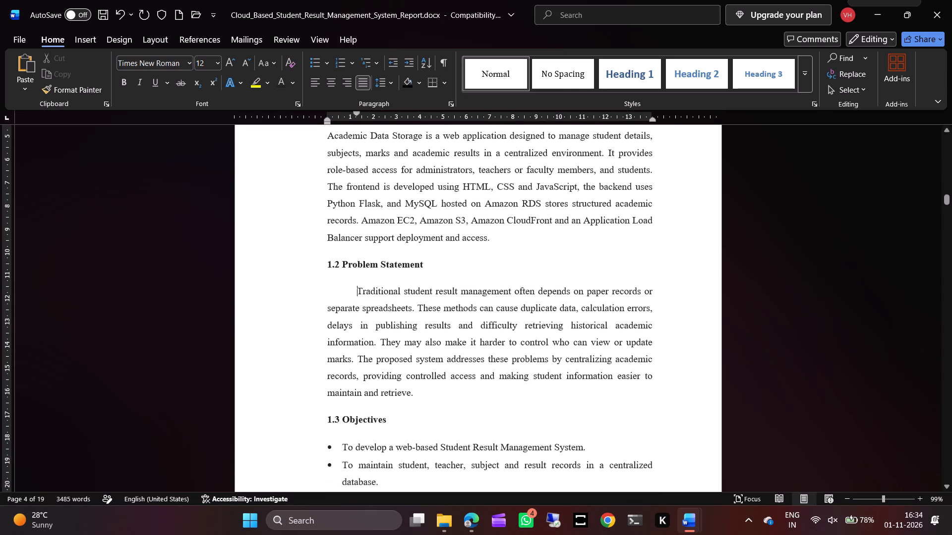
pyautogui.scroll(-1, 402, 320)
pyautogui.scroll(-1, 406, 369)
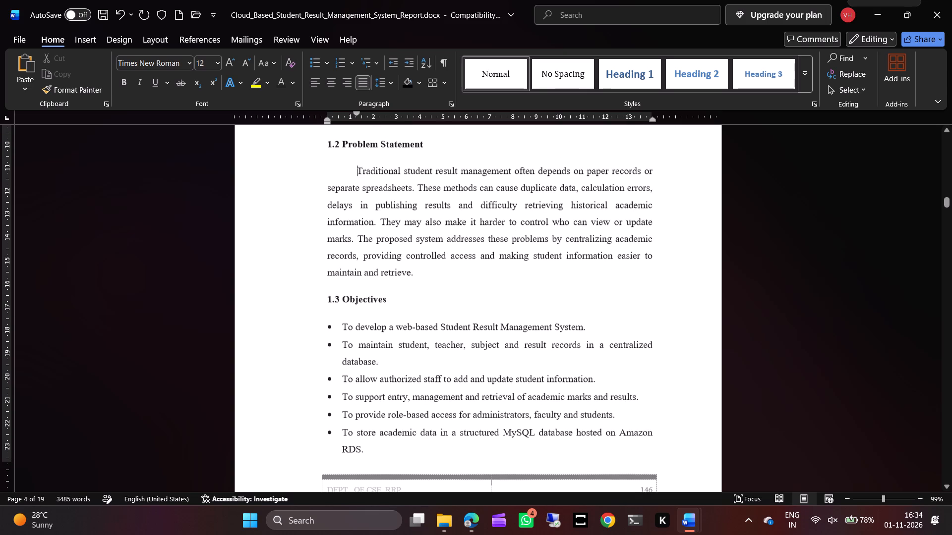
pyautogui.click(341, 322)
pyautogui.press('BackSpace')
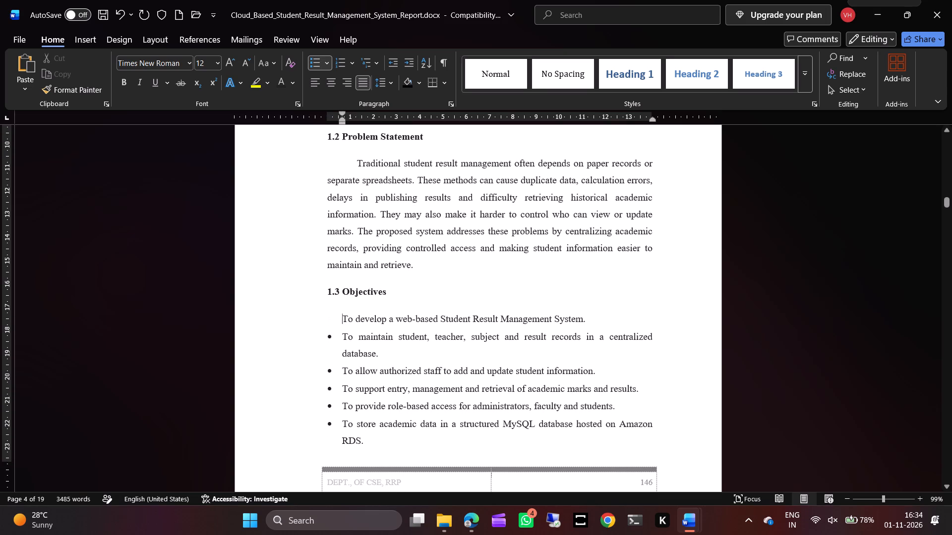
pyautogui.press('BackSpace')
pyautogui.press('BackSpace')
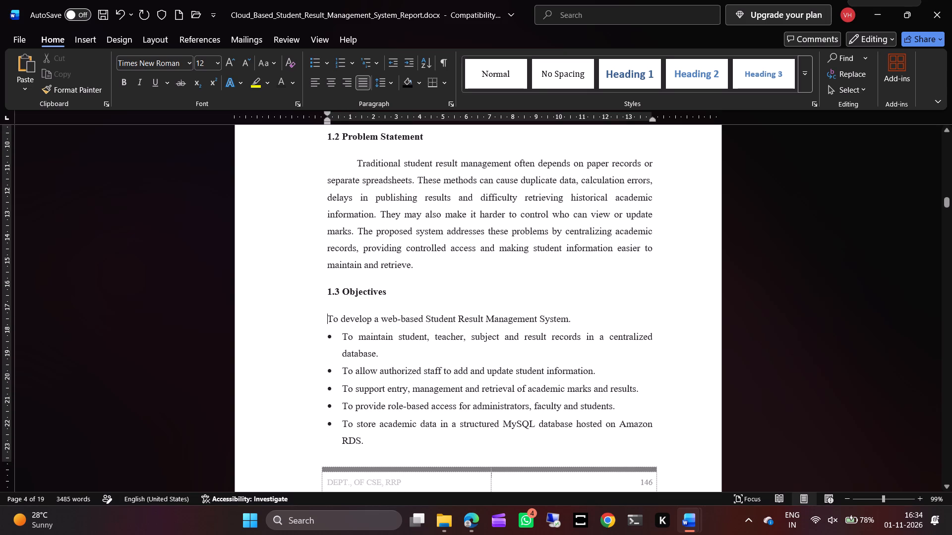
pyautogui.press('Down')
pyautogui.press('BackSpace')
pyautogui.press('BackSpace')
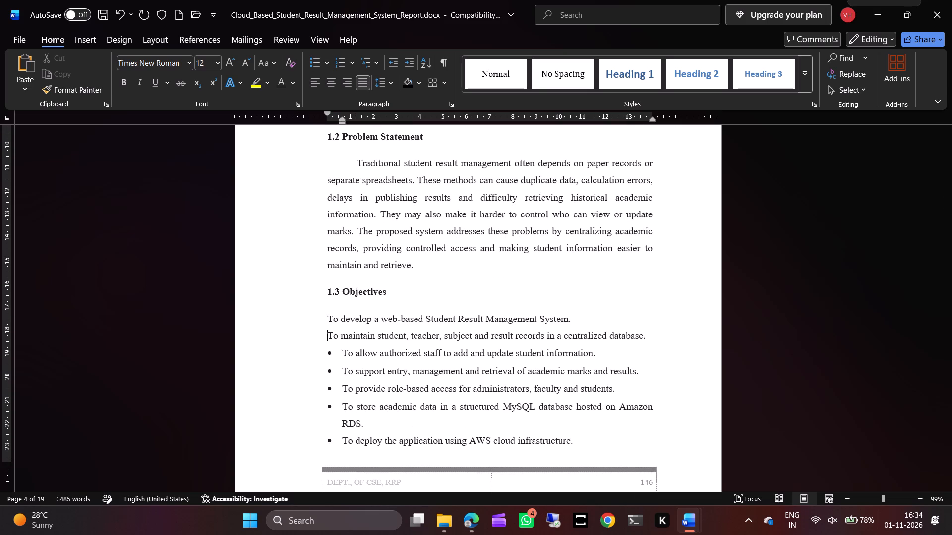
pyautogui.press('Down')
pyautogui.press('BackSpace')
pyautogui.press('BackSpace')
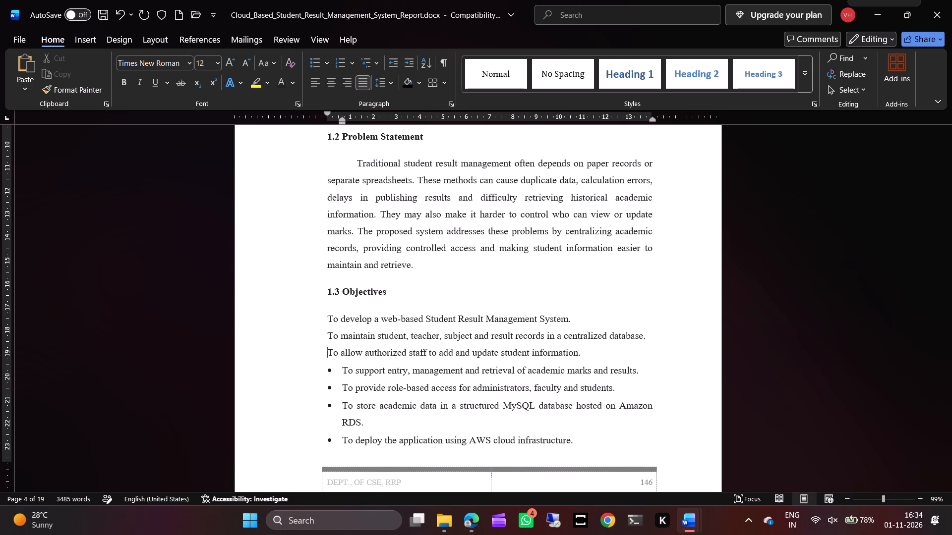
pyautogui.press('Down')
pyautogui.press('BackSpace')
pyautogui.press('BackSpace')
pyautogui.press('Down')
pyautogui.press('BackSpace')
pyautogui.press('BackSpace')
pyautogui.press('Down')
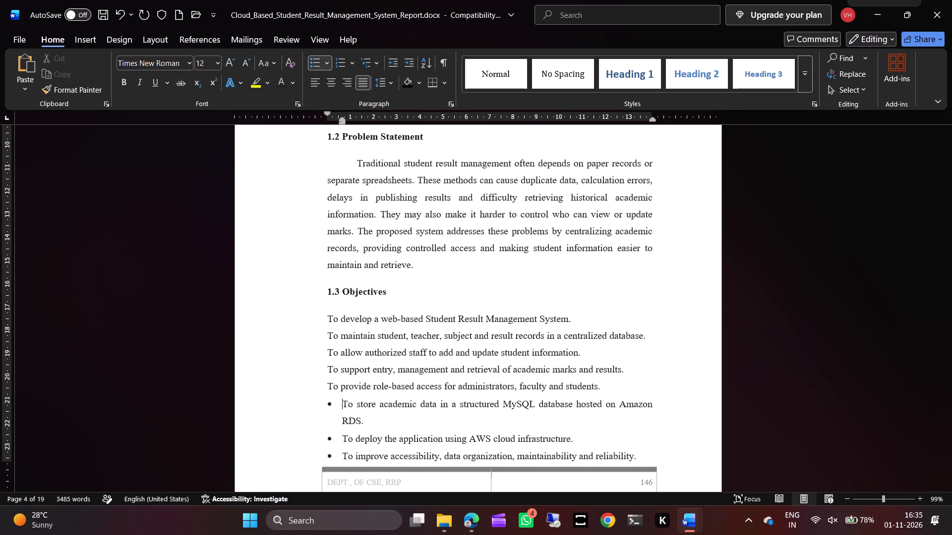
pyautogui.press('BackSpace')
pyautogui.press('BackSpace')
pyautogui.press('Down')
pyautogui.press('BackSpace')
pyautogui.press('BackSpace')
pyautogui.press('Down')
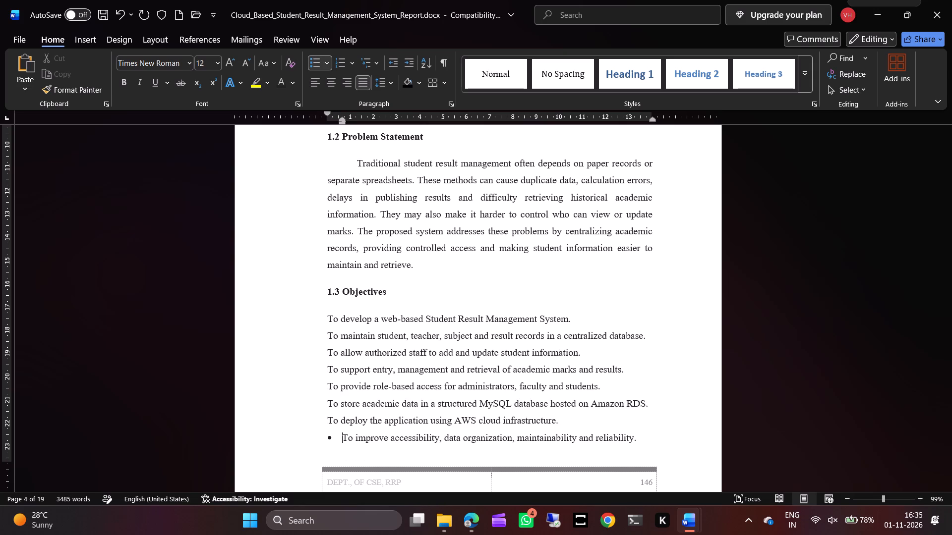
pyautogui.press('BackSpace')
pyautogui.press('BackSpace')
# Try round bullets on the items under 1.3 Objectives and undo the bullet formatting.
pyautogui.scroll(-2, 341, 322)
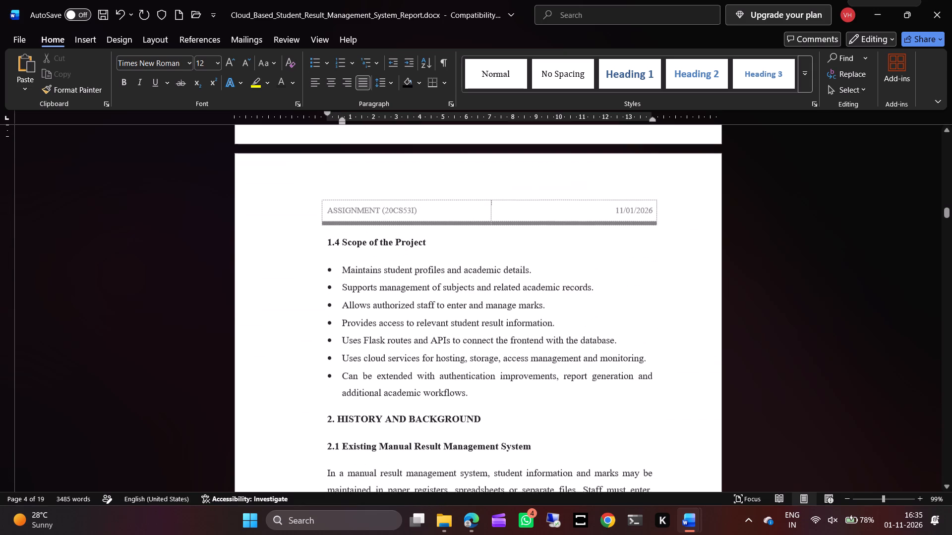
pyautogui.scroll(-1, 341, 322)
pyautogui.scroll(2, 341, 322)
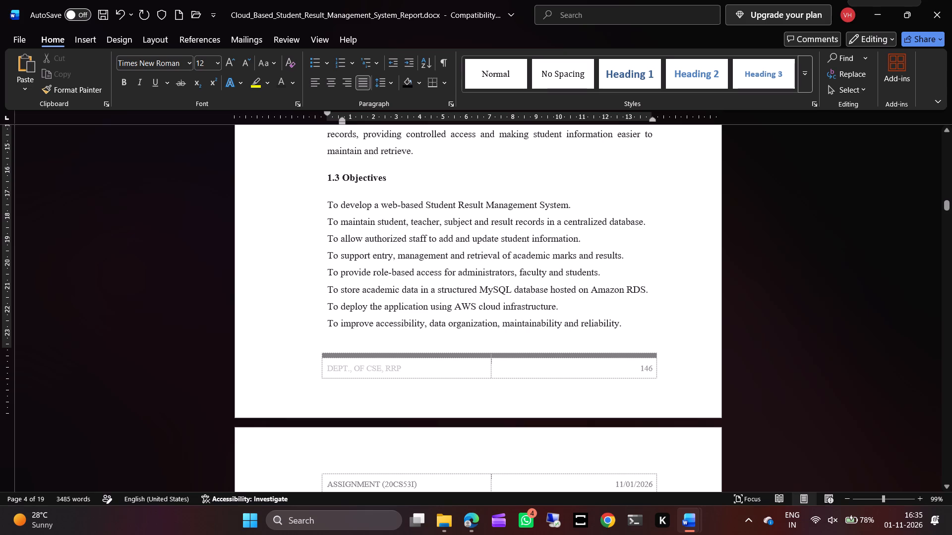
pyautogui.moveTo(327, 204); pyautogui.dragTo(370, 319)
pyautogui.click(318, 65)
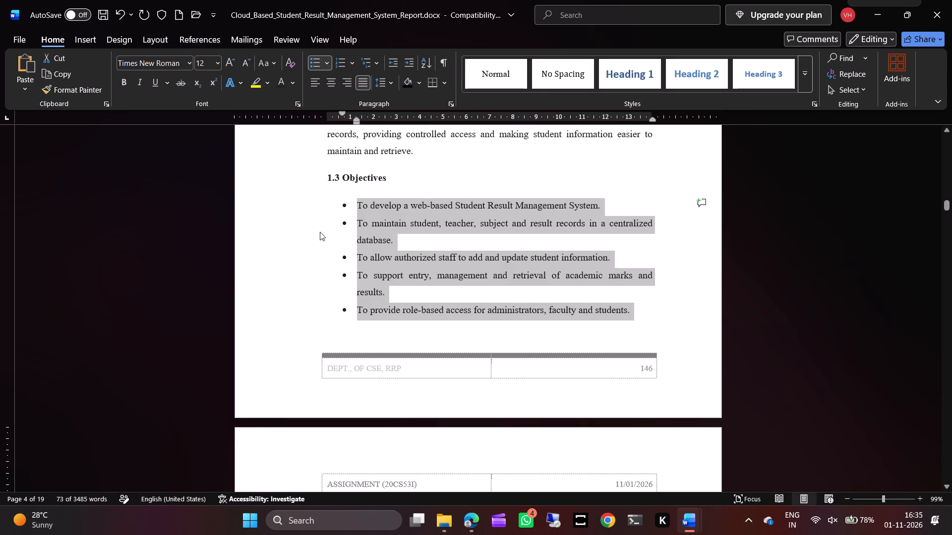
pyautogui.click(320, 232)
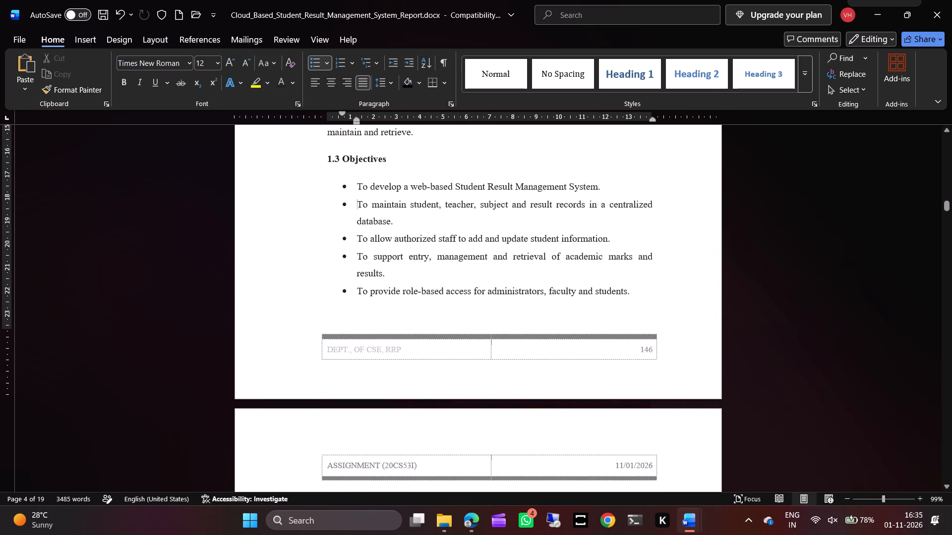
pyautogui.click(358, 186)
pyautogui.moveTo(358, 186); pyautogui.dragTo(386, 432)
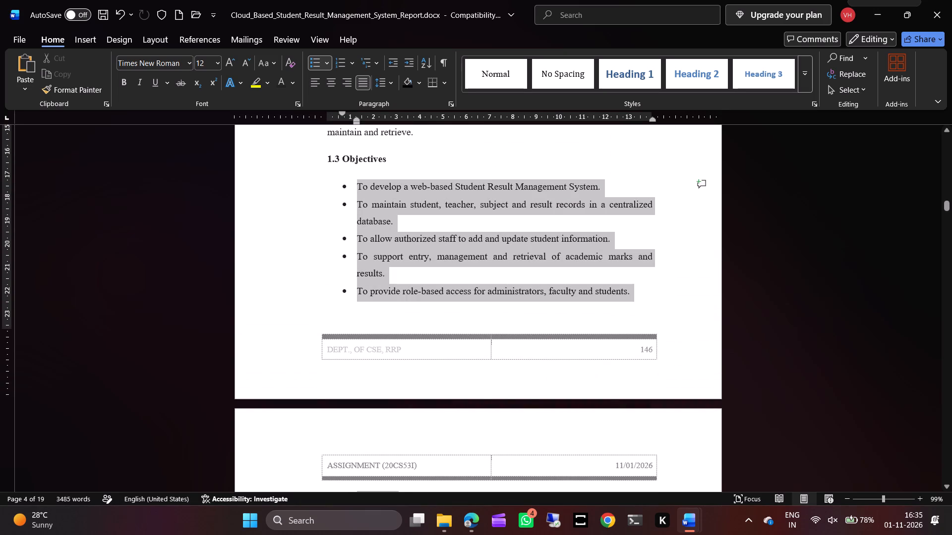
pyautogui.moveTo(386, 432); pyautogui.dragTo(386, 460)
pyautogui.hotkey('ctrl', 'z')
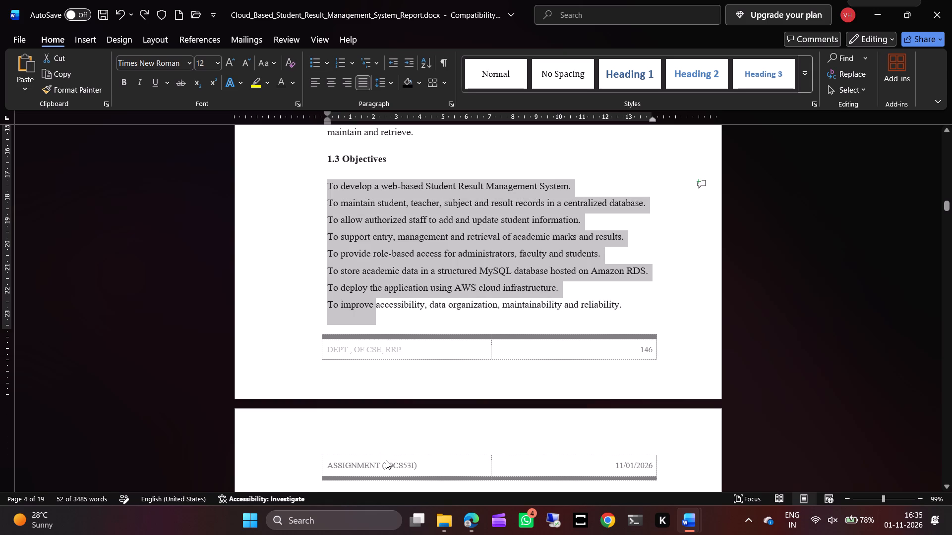
# Apply arrowhead bullets to all the items under 1.3 Objectives.
pyautogui.click(326, 60)
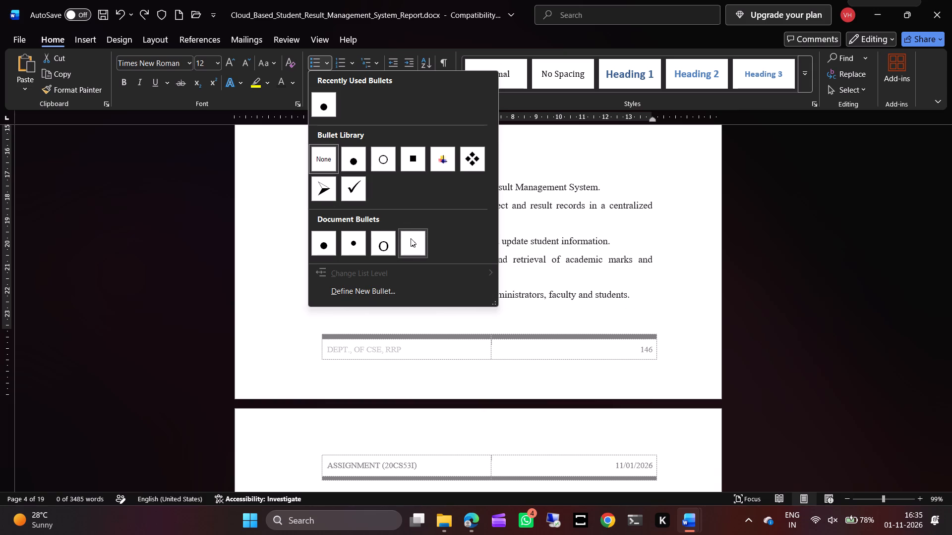
pyautogui.click(322, 191)
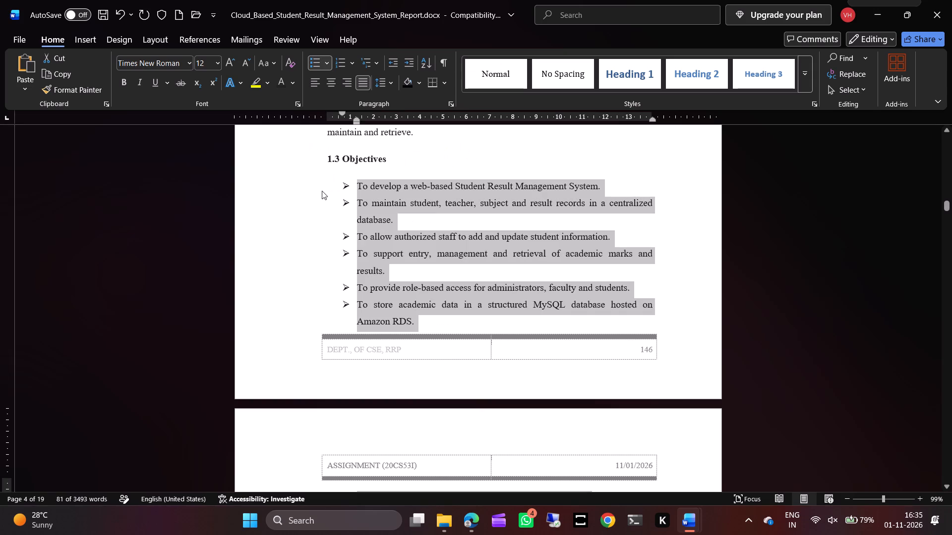
pyautogui.click(321, 211)
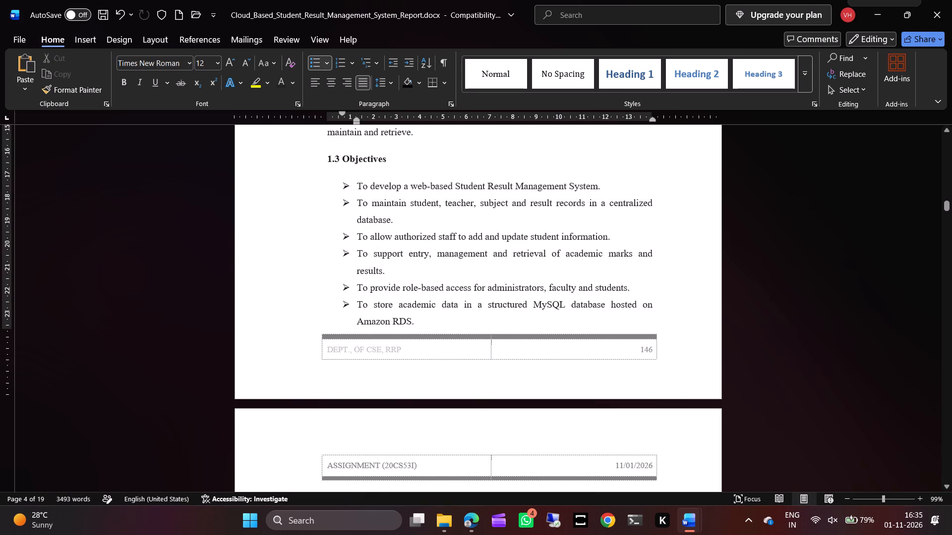
# Remove the bullets and indents from all the items under 1.4 Scope of the Project, from "Maintains student profiles" to "Can be extended".
pyautogui.scroll(-3, 431, 291)
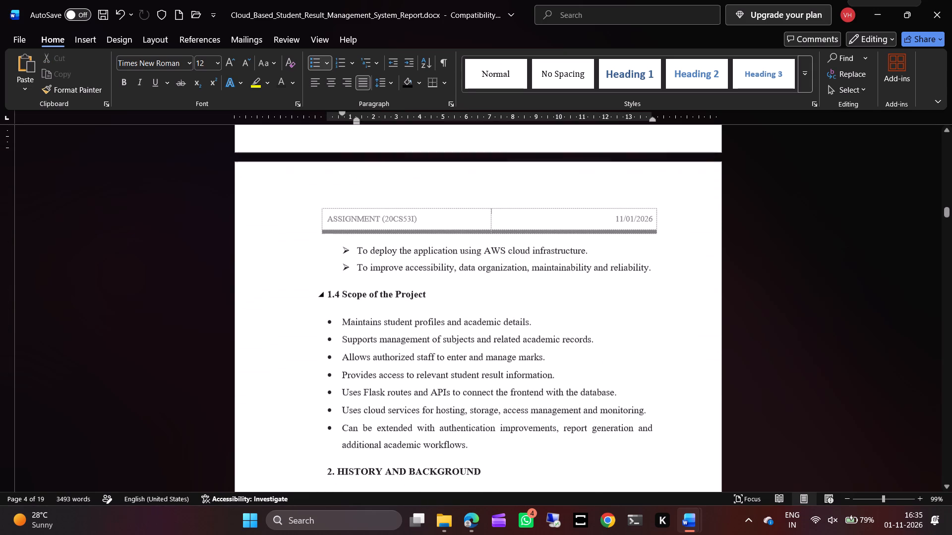
pyautogui.click(344, 322)
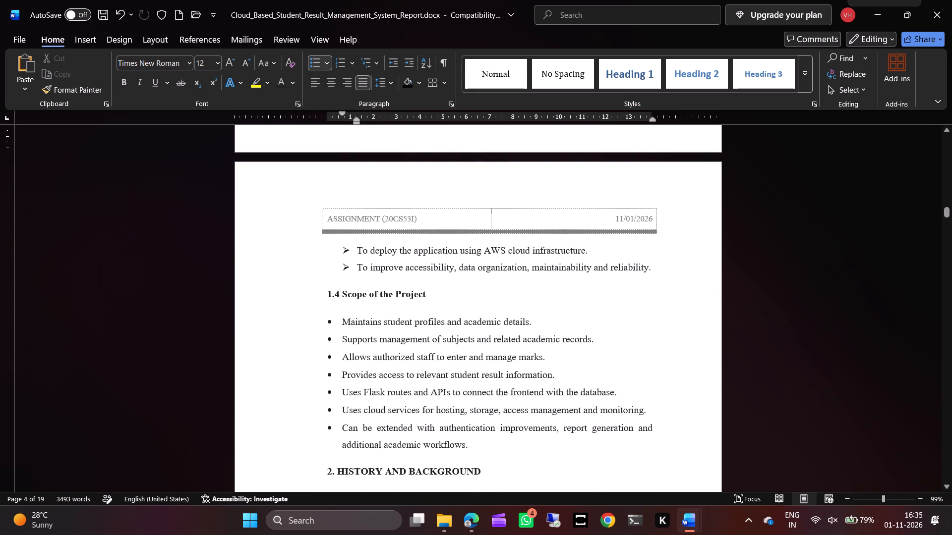
pyautogui.press('BackSpace')
pyautogui.press('BackSpace')
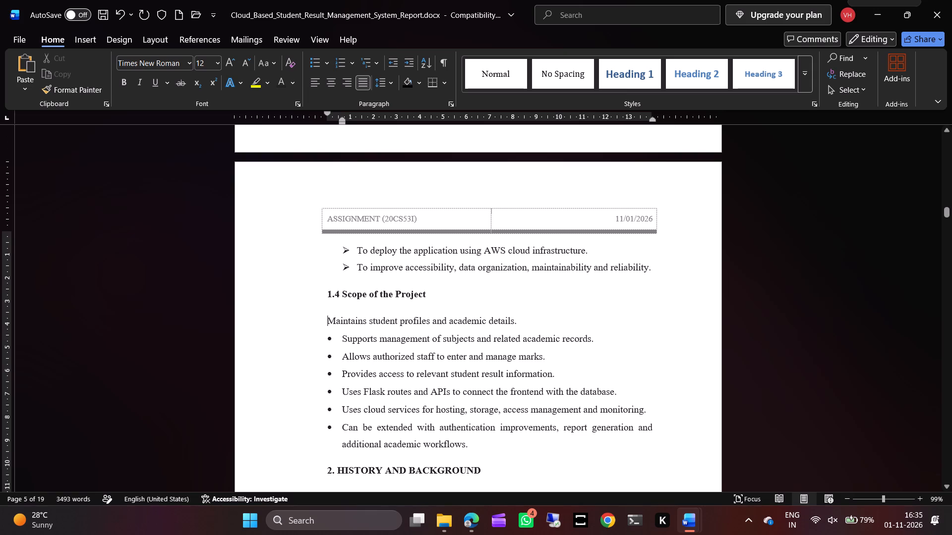
pyautogui.press('Down')
pyautogui.press('BackSpace')
pyautogui.press('BackSpace')
pyautogui.press('Down')
pyautogui.press('BackSpace')
pyautogui.press('BackSpace')
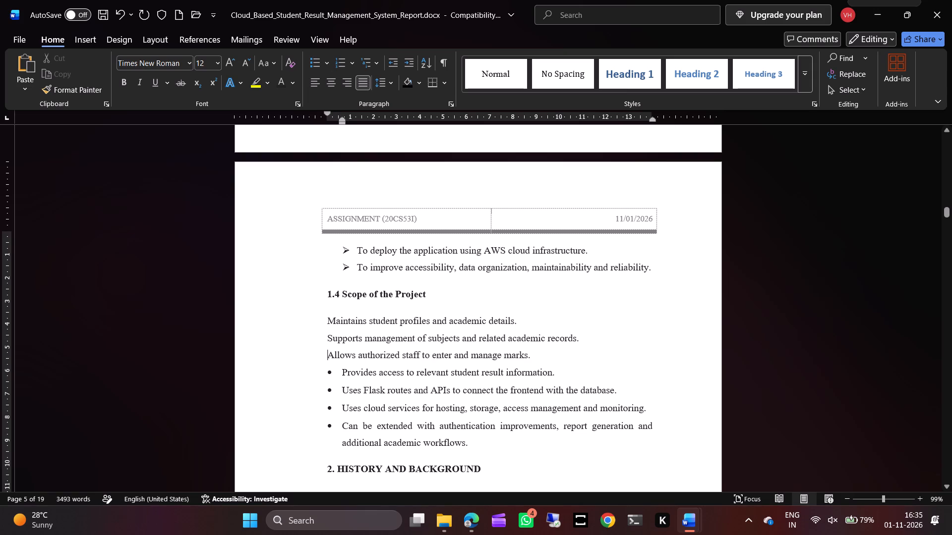
pyautogui.press('Down')
pyautogui.press('BackSpace')
pyautogui.press('BackSpace')
pyautogui.press('Down')
pyautogui.press('BackSpace')
pyautogui.press('BackSpace')
pyautogui.press('Down')
pyautogui.press('BackSpace')
pyautogui.press('BackSpace')
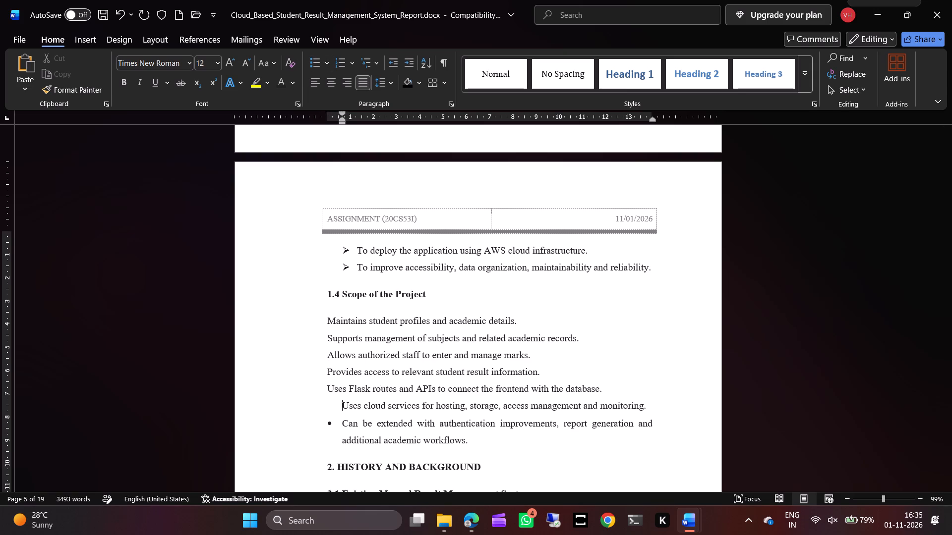
pyautogui.press('Down')
pyautogui.press('BackSpace')
pyautogui.press('BackSpace')
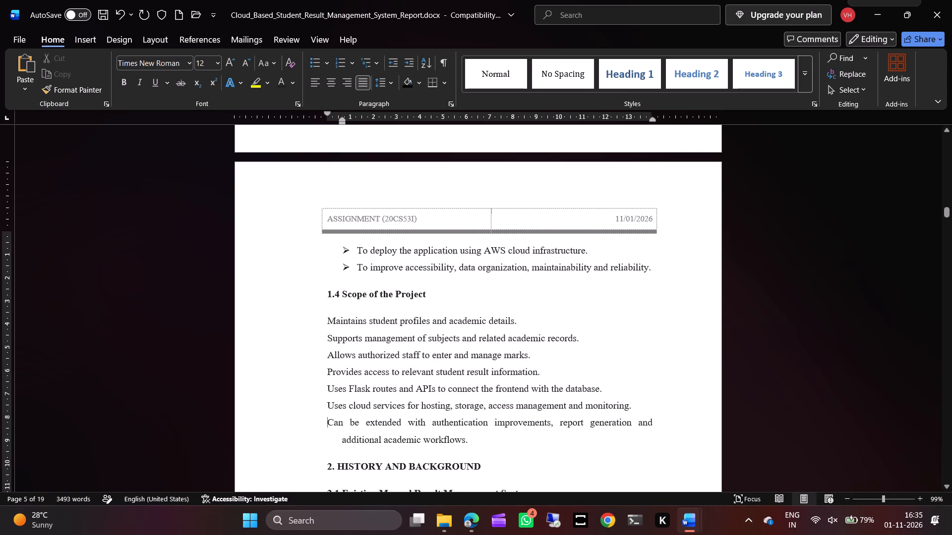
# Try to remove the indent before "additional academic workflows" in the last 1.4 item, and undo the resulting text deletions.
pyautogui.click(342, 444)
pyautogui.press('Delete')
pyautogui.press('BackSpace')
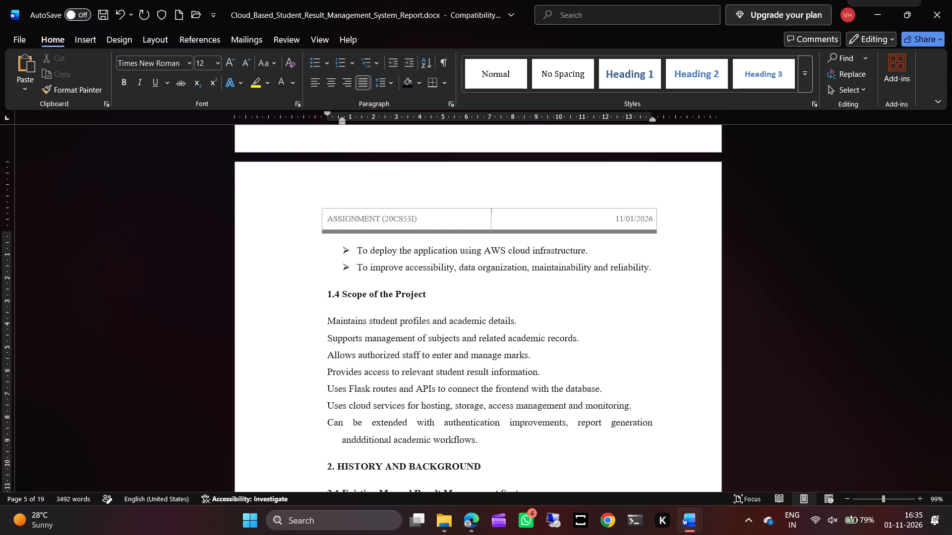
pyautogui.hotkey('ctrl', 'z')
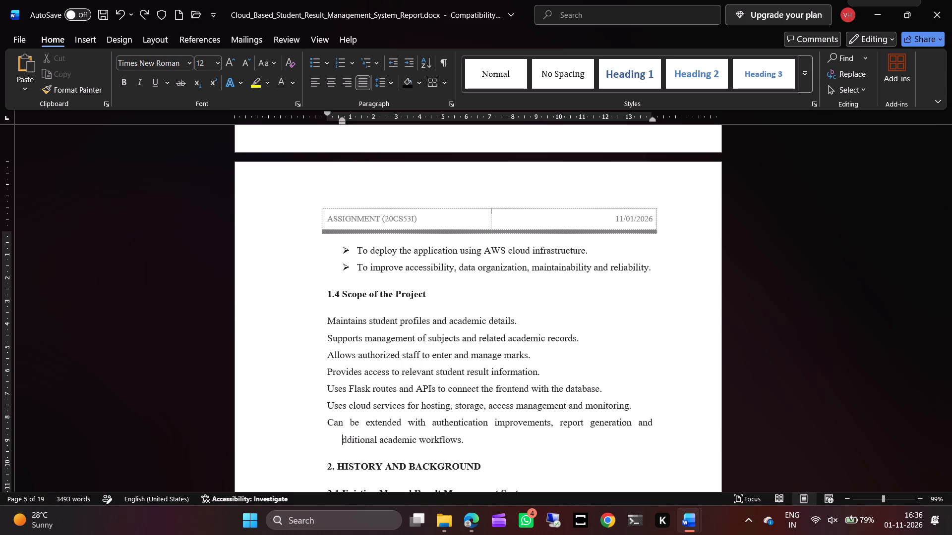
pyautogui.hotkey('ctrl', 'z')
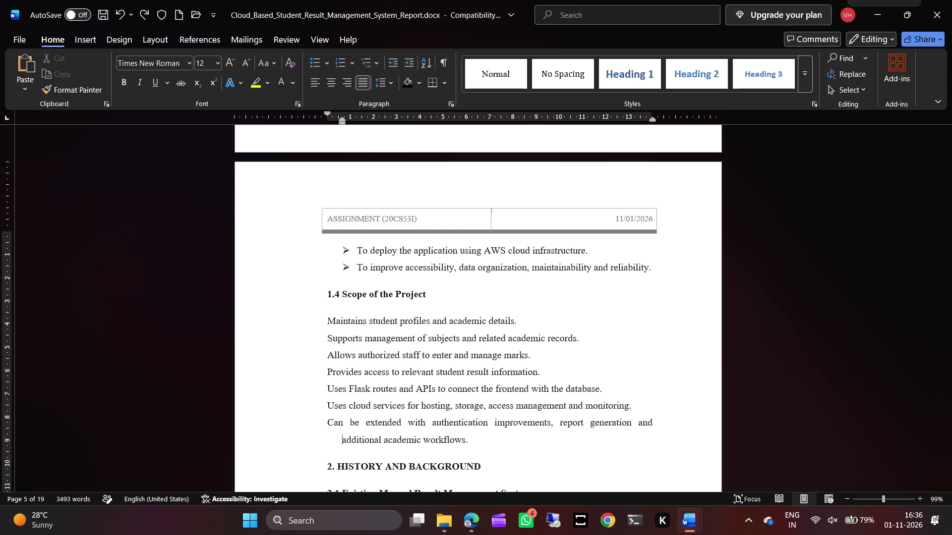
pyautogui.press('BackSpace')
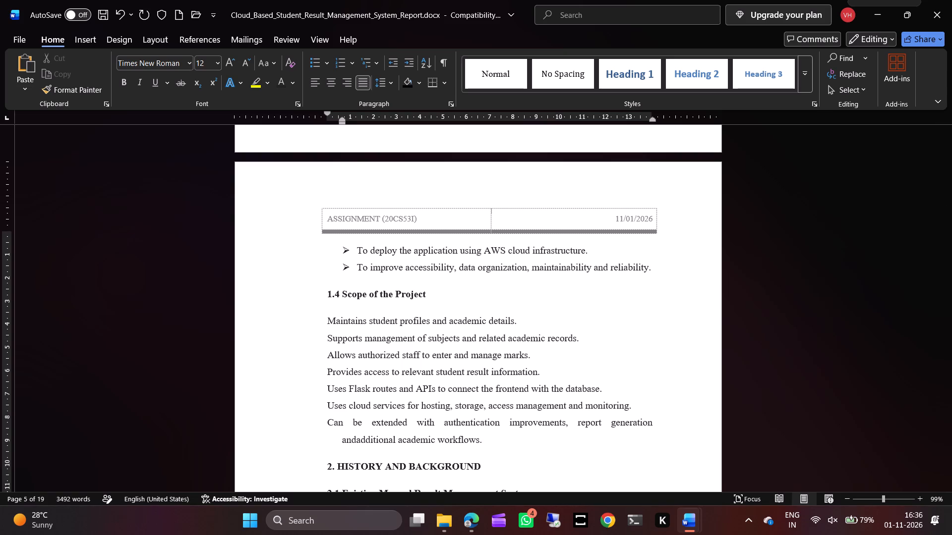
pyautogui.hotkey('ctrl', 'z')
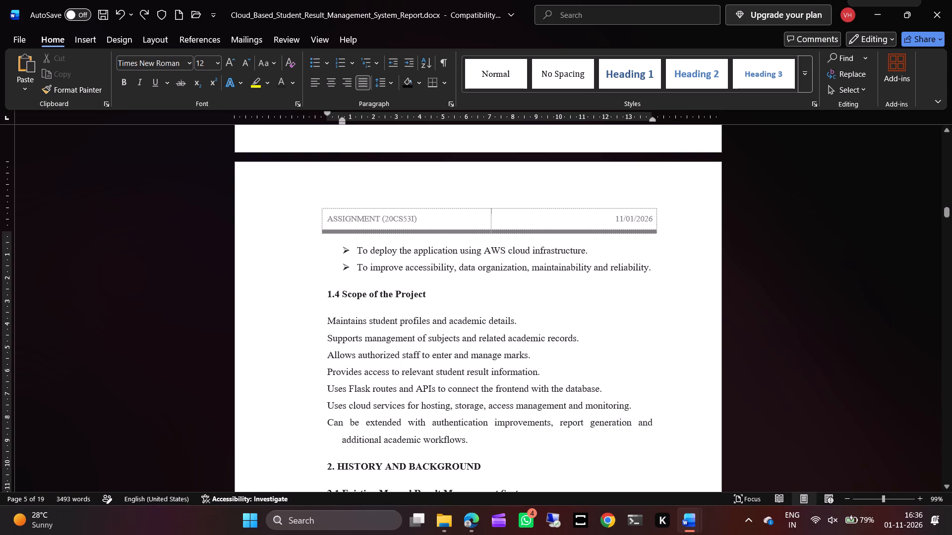
# Apply arrowhead bullets to all the items under 1.4 Scope of the Project.
pyautogui.moveTo(327, 317); pyautogui.dragTo(469, 437)
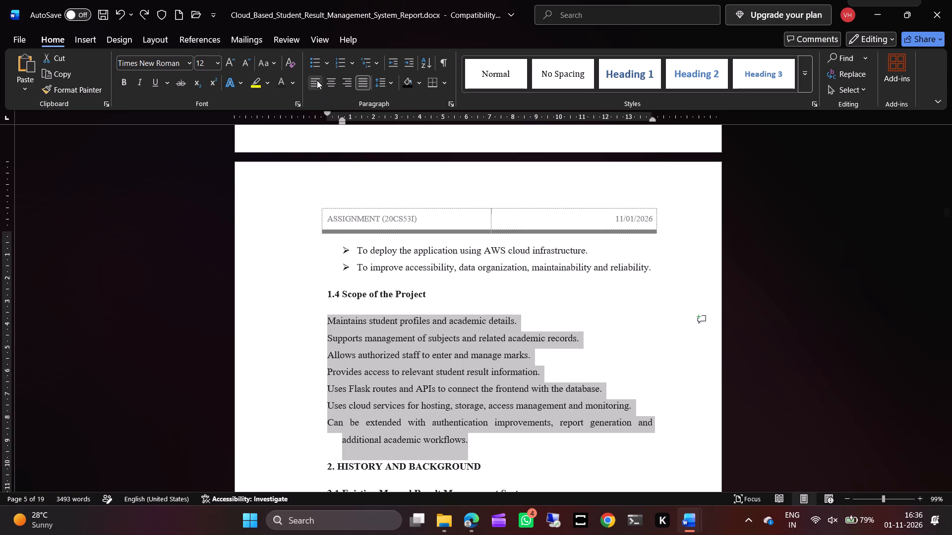
pyautogui.click(319, 65)
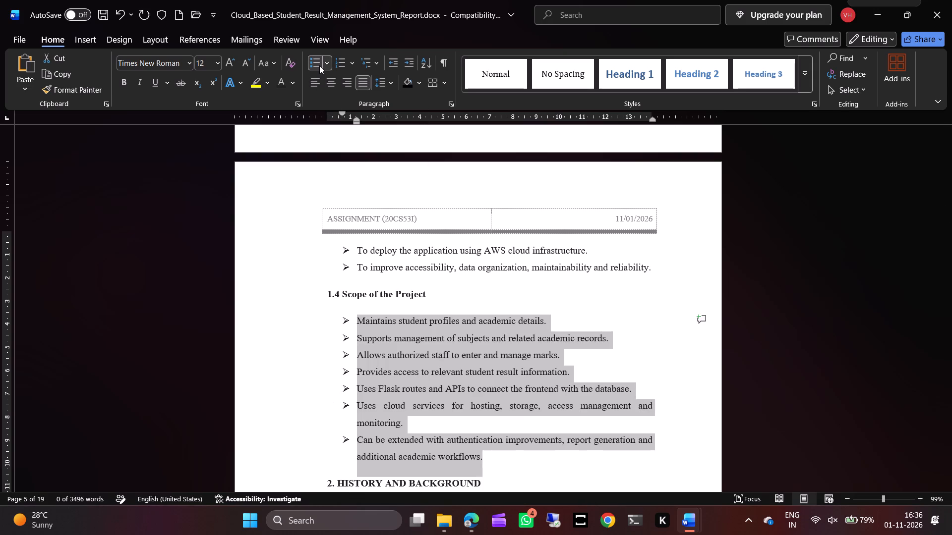
pyautogui.scroll(-1, 387, 376)
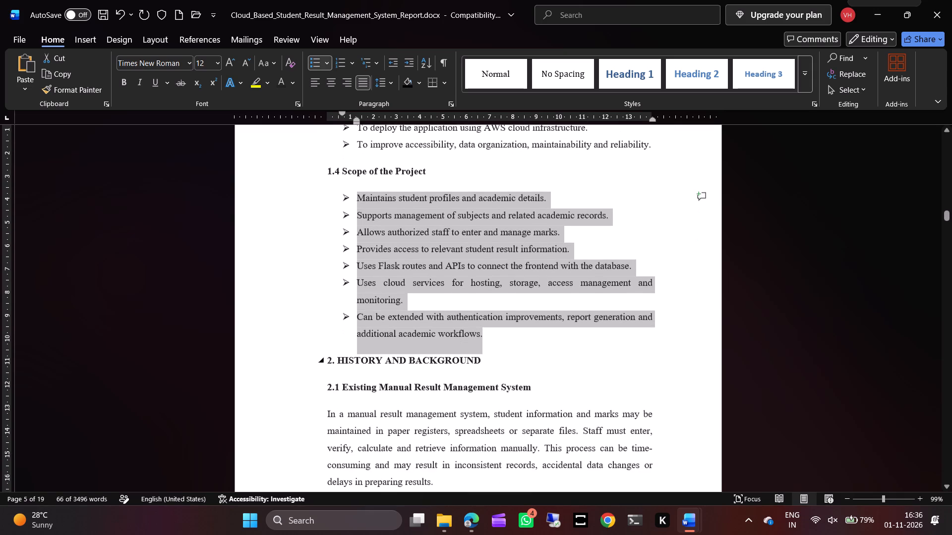
pyautogui.click(499, 376)
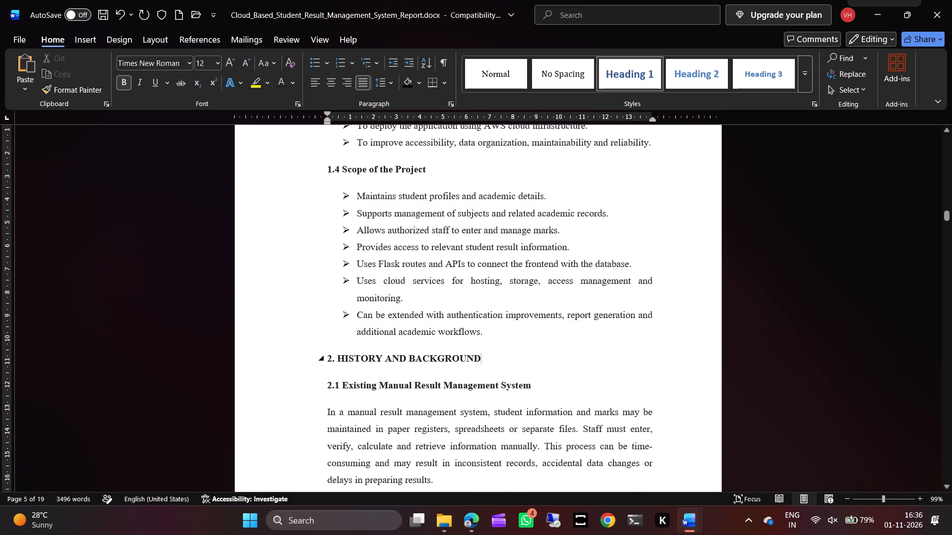
# Delete the number "2." from the HISTORY AND BACKGROUND heading and join its text to the last 1.4 item.
pyautogui.scroll(1, 521, 355)
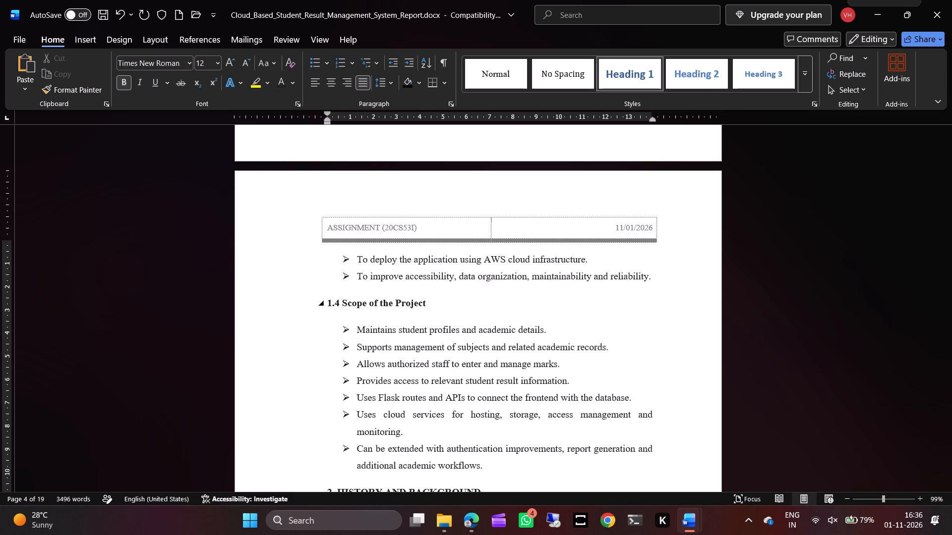
pyautogui.scroll(-1, 557, 330)
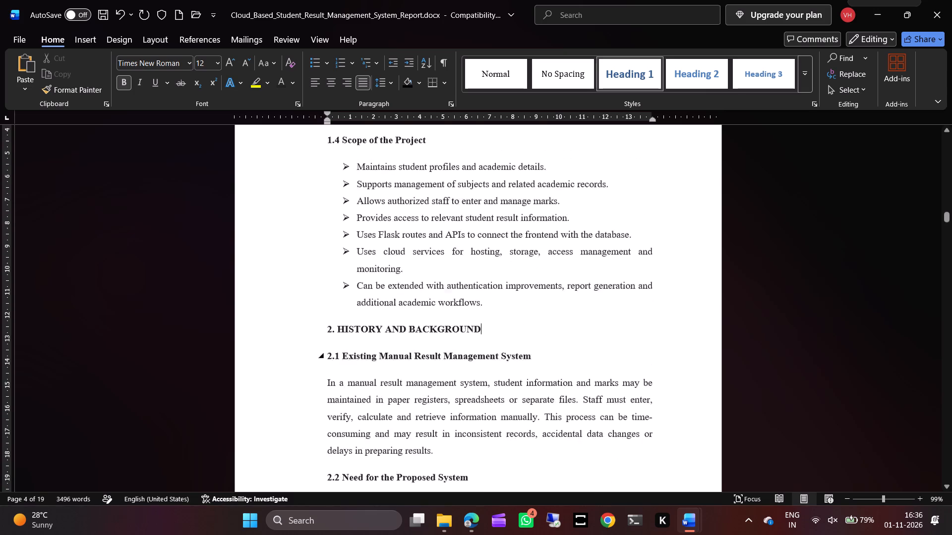
pyautogui.scroll(-1, 557, 330)
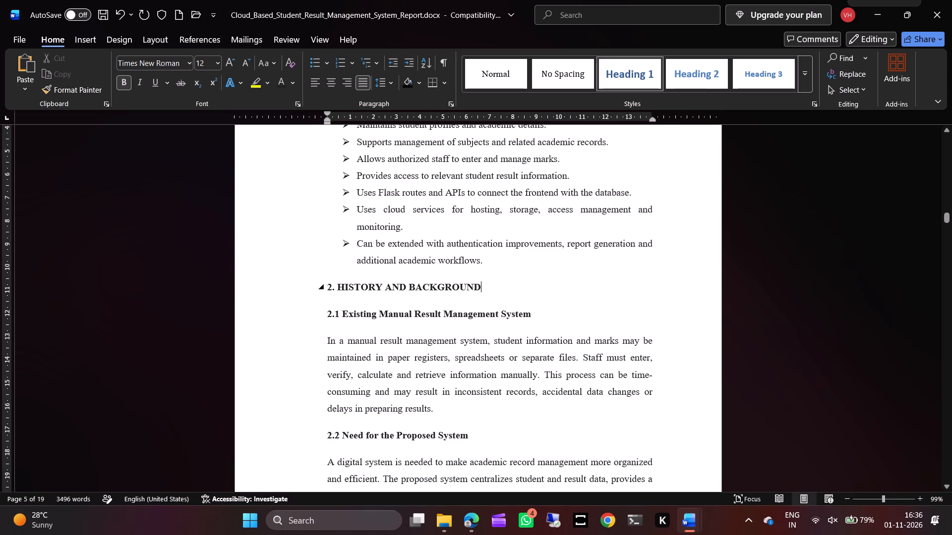
pyautogui.click(337, 283)
pyautogui.scroll(-1, 337, 283)
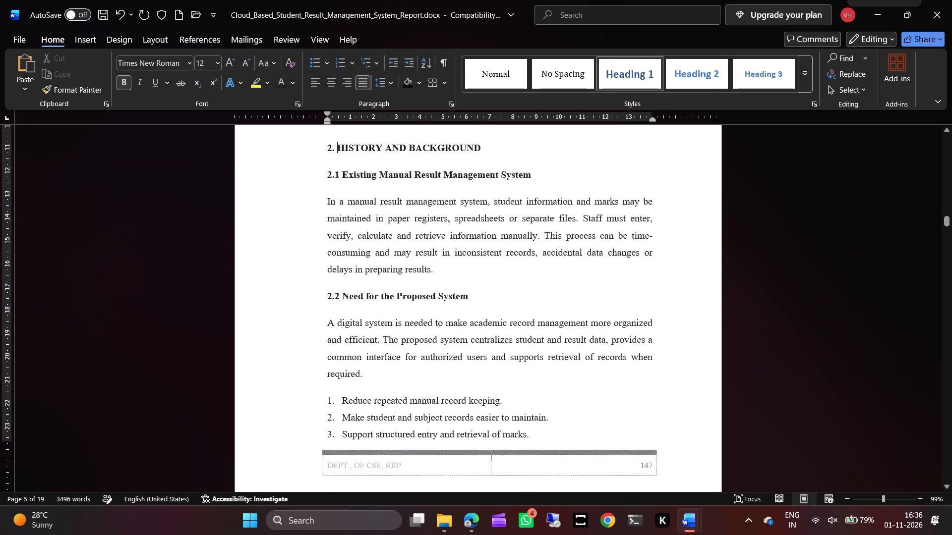
pyautogui.scroll(-1, 337, 283)
pyautogui.press('BackSpace')
pyautogui.press('BackSpace')
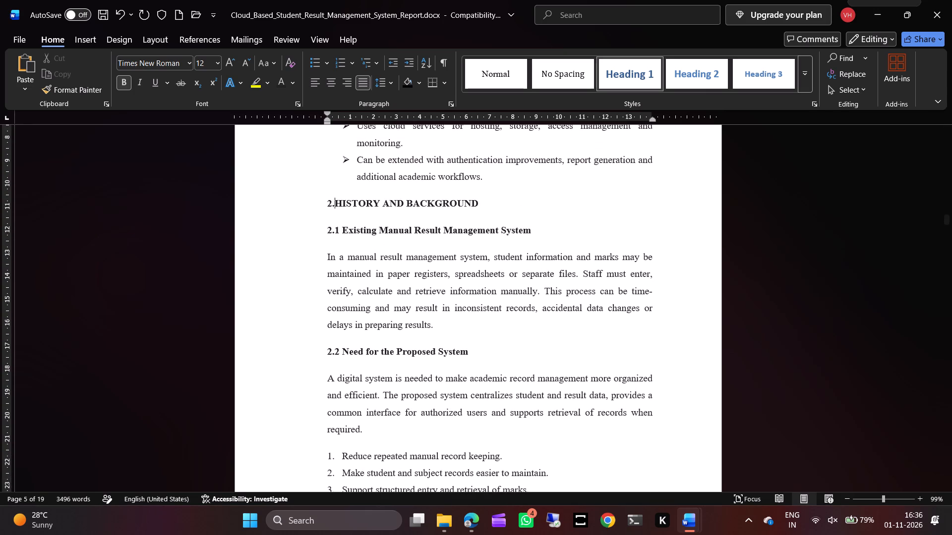
pyautogui.press('BackSpace')
pyautogui.press('BackSpace')
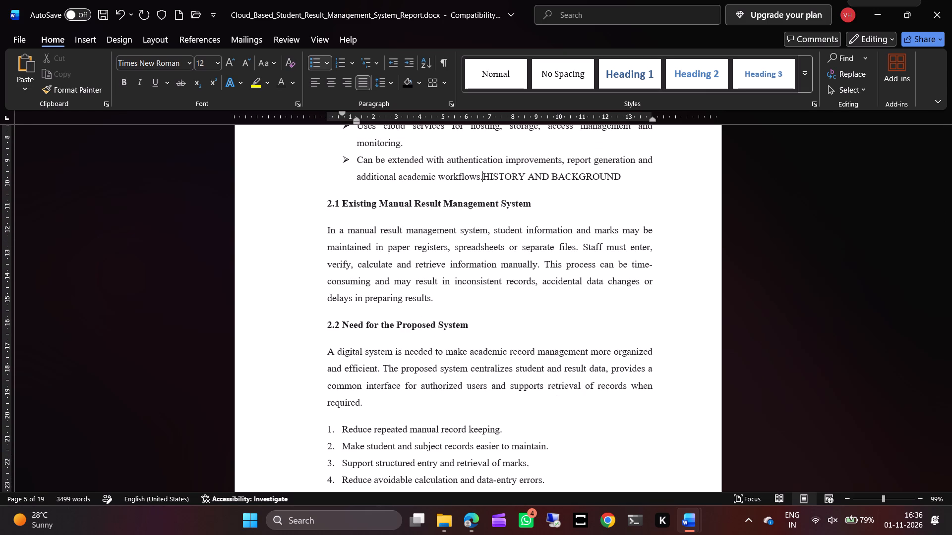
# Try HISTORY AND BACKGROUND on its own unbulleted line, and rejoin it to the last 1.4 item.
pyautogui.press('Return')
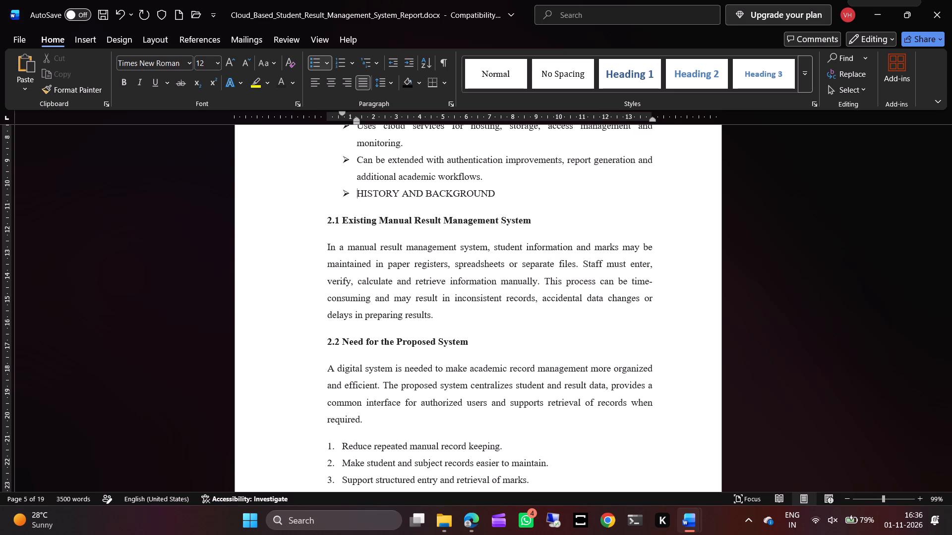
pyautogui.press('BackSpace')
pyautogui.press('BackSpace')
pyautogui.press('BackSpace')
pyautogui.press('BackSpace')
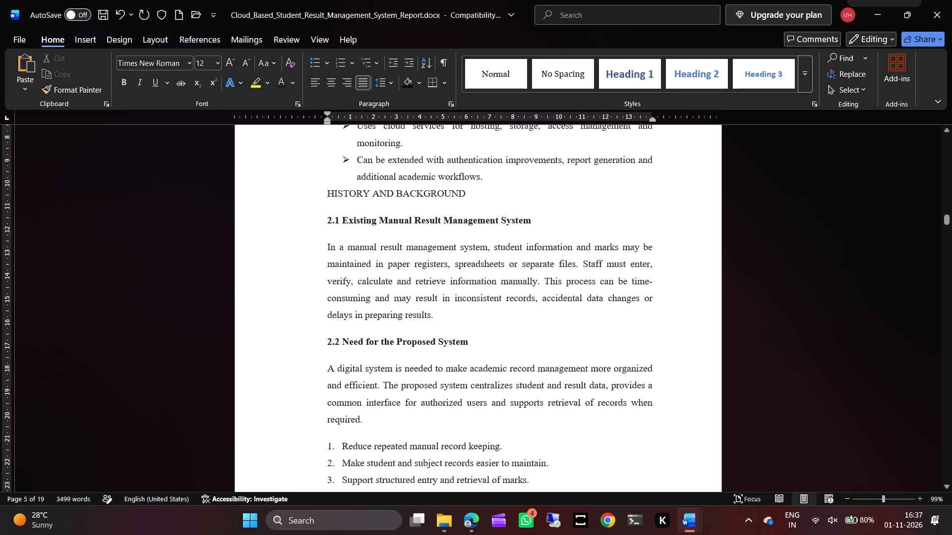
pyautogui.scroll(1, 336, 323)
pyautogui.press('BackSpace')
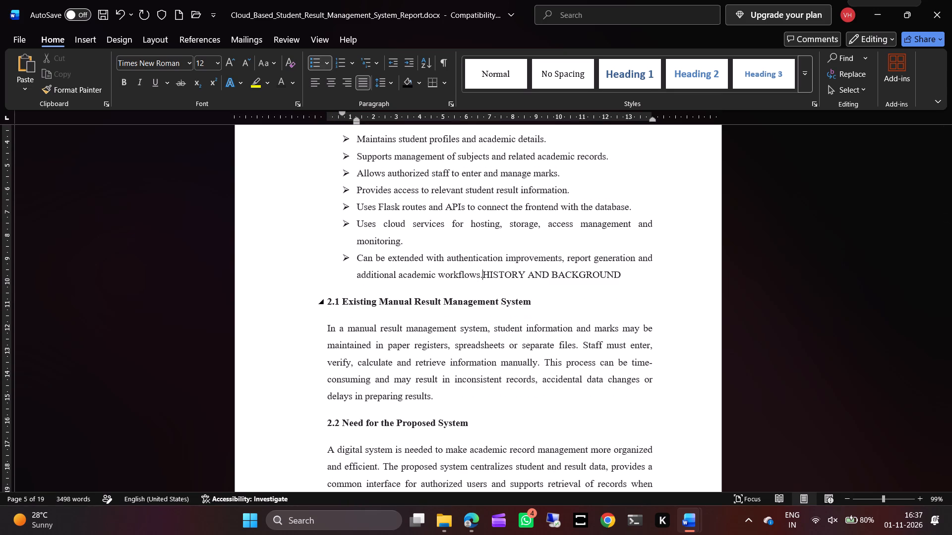
# Move HISTORY AND BACKGROUND to its own line below the 1.4 list, without a bullet, indent or blank line above.
pyautogui.press('Return')
pyautogui.press('Return')
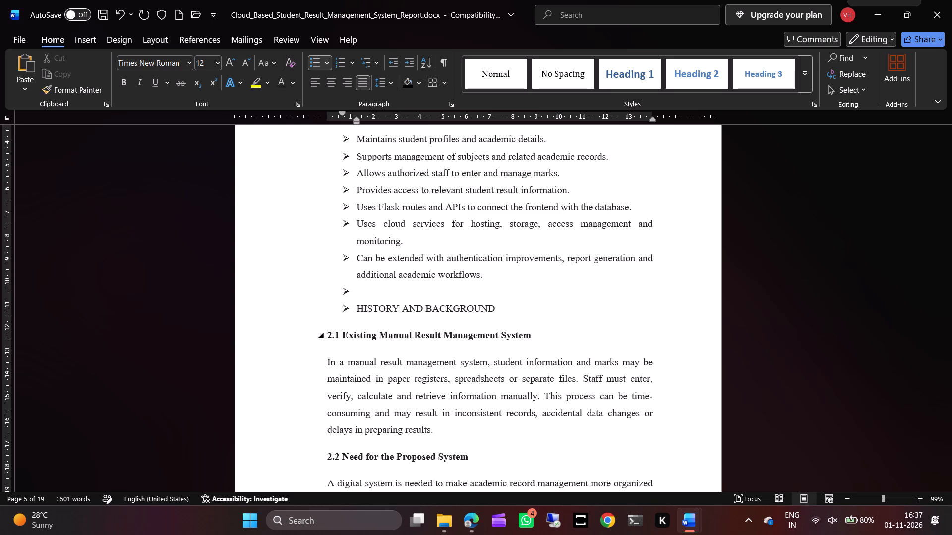
pyautogui.press('BackSpace')
pyautogui.press('BackSpace')
pyautogui.press('BackSpace')
pyautogui.press('BackSpace')
pyautogui.press('BackSpace')
pyautogui.press('BackSpace')
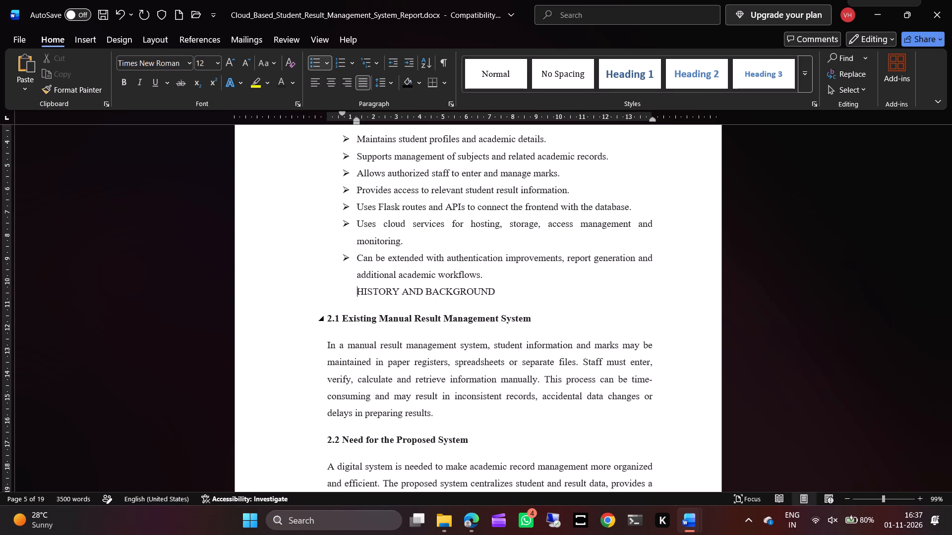
pyautogui.press('BackSpace')
pyautogui.press('BackSpace')
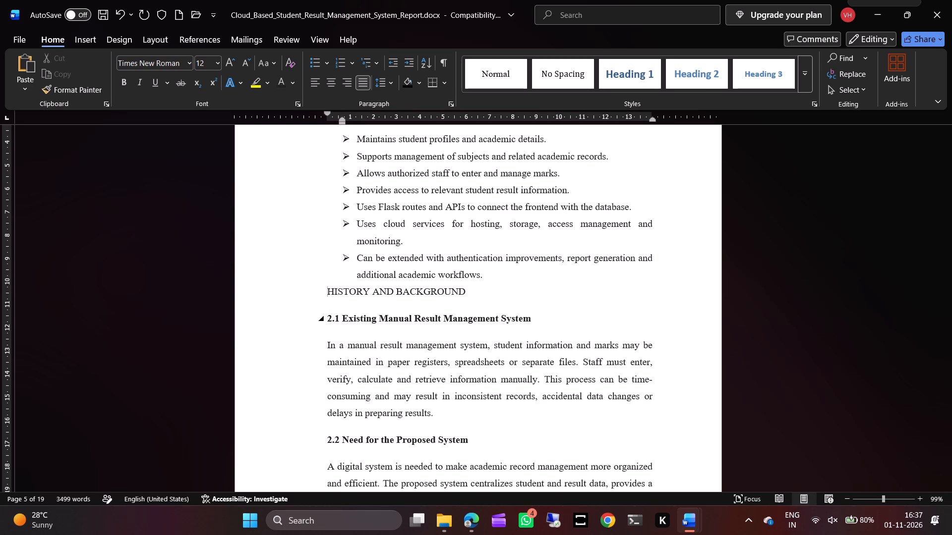
# Make the HISTORY AND BACKGROUND line bold.
pyautogui.scroll(-1, 336, 323)
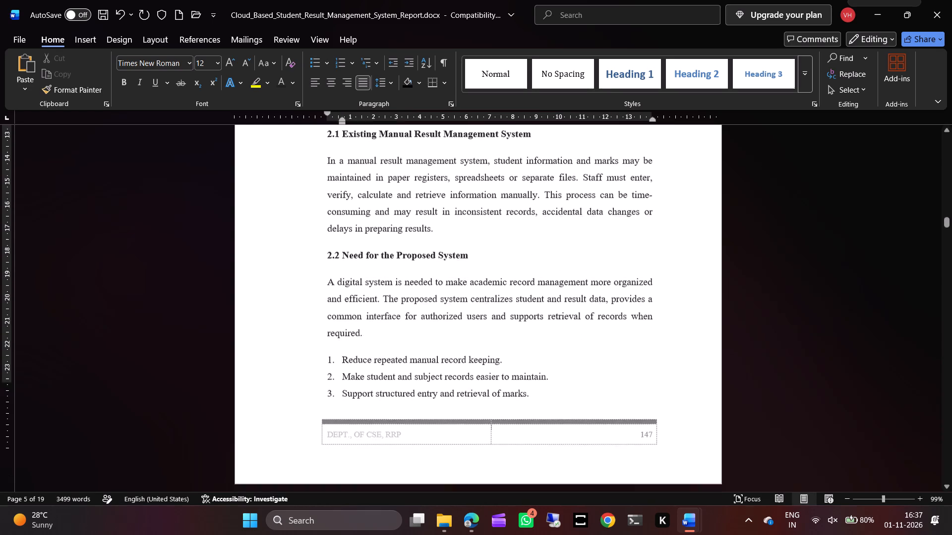
pyautogui.scroll(-1, 336, 323)
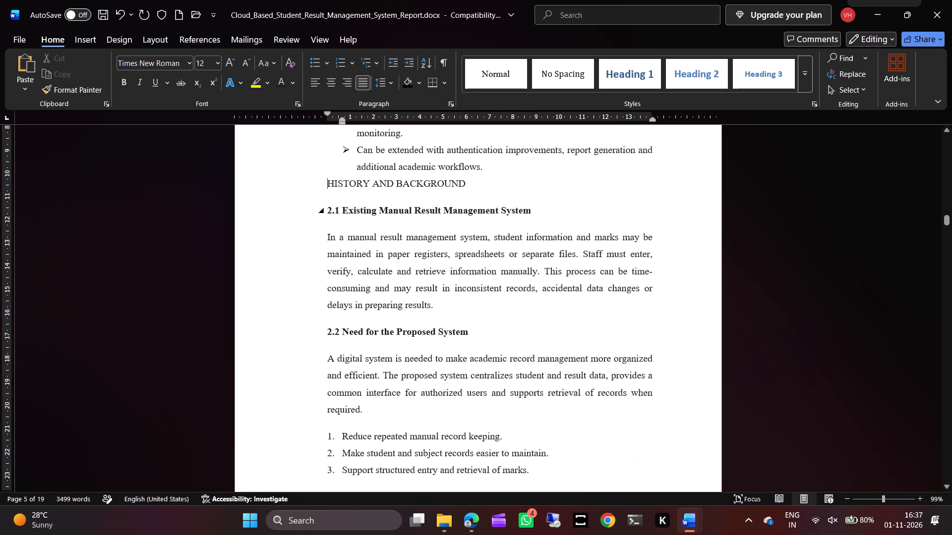
pyautogui.moveTo(327, 182); pyautogui.dragTo(459, 177)
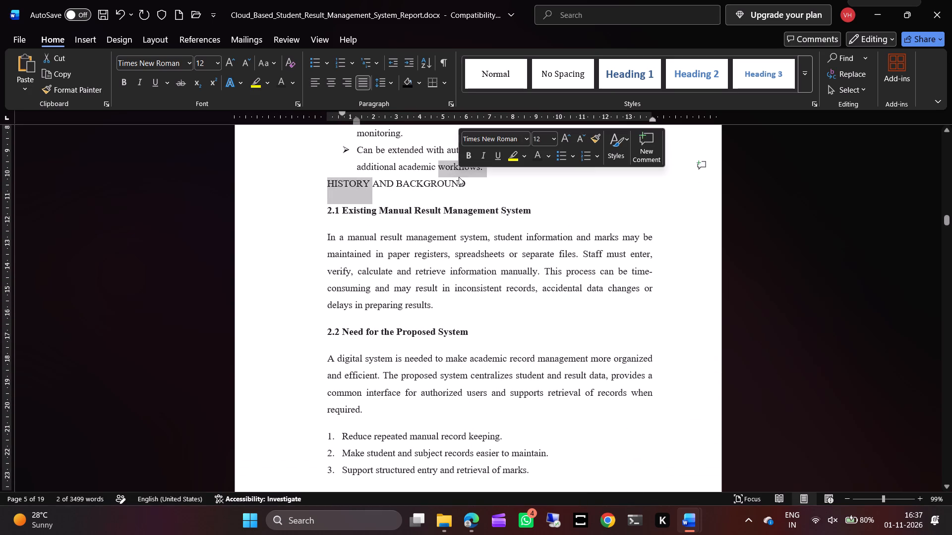
pyautogui.moveTo(468, 184); pyautogui.dragTo(335, 192)
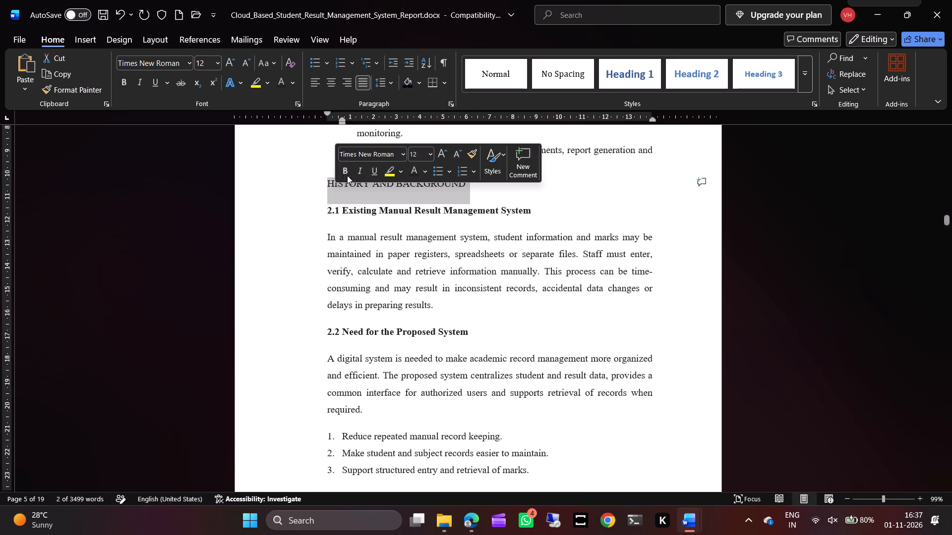
pyautogui.click(346, 170)
pyautogui.click(365, 190)
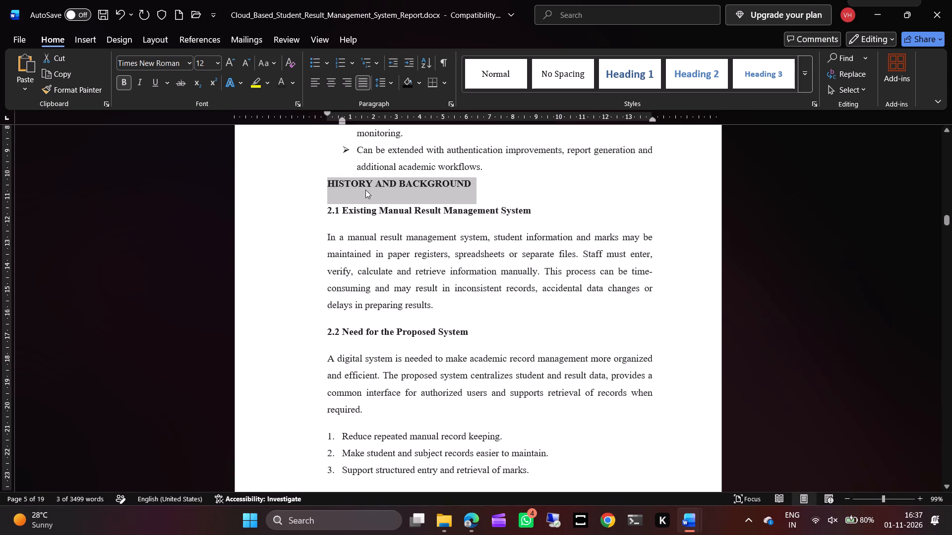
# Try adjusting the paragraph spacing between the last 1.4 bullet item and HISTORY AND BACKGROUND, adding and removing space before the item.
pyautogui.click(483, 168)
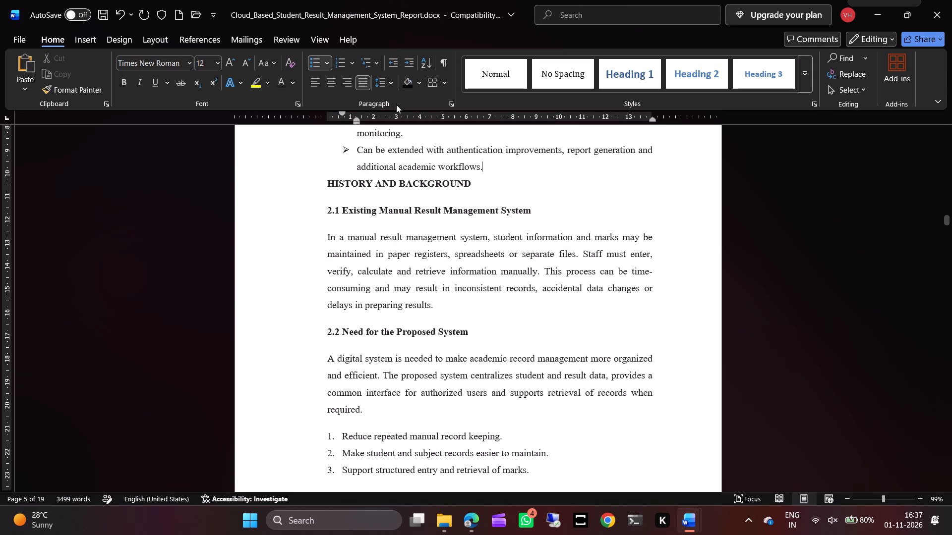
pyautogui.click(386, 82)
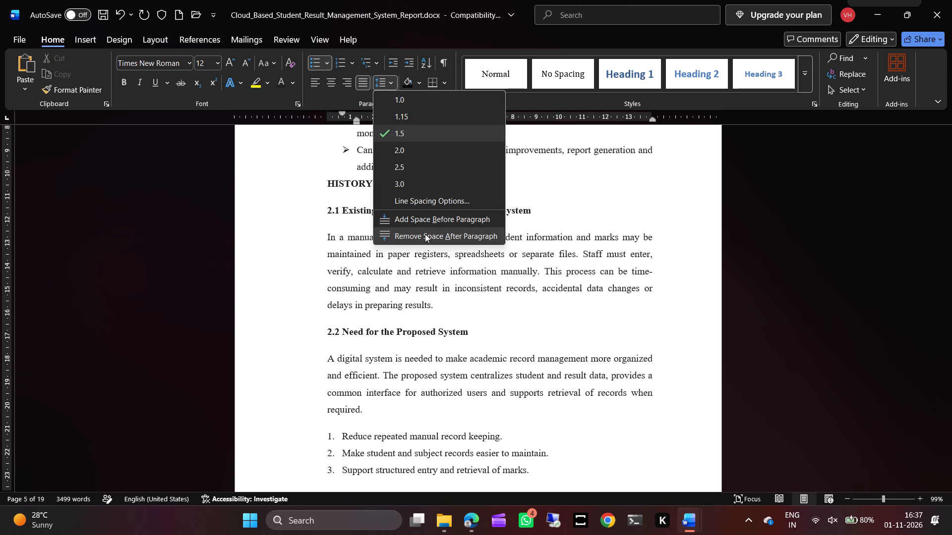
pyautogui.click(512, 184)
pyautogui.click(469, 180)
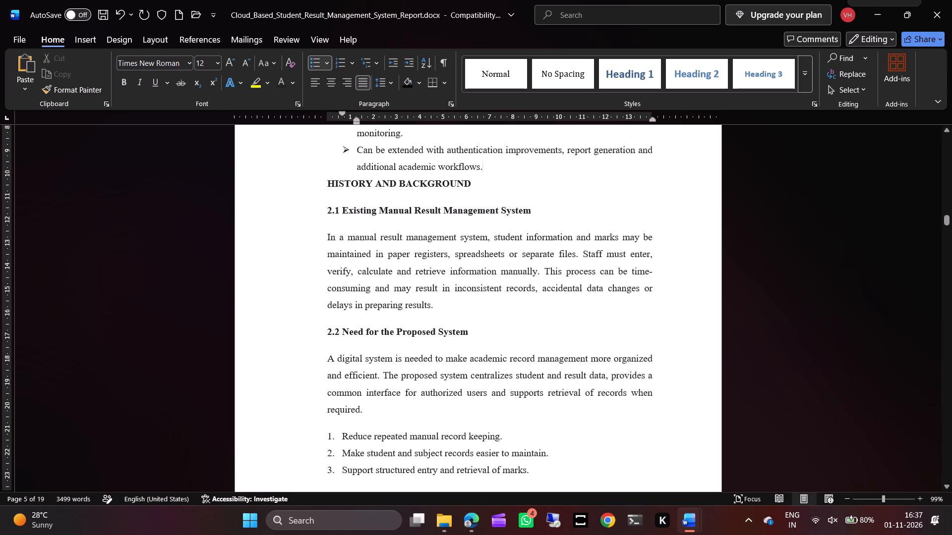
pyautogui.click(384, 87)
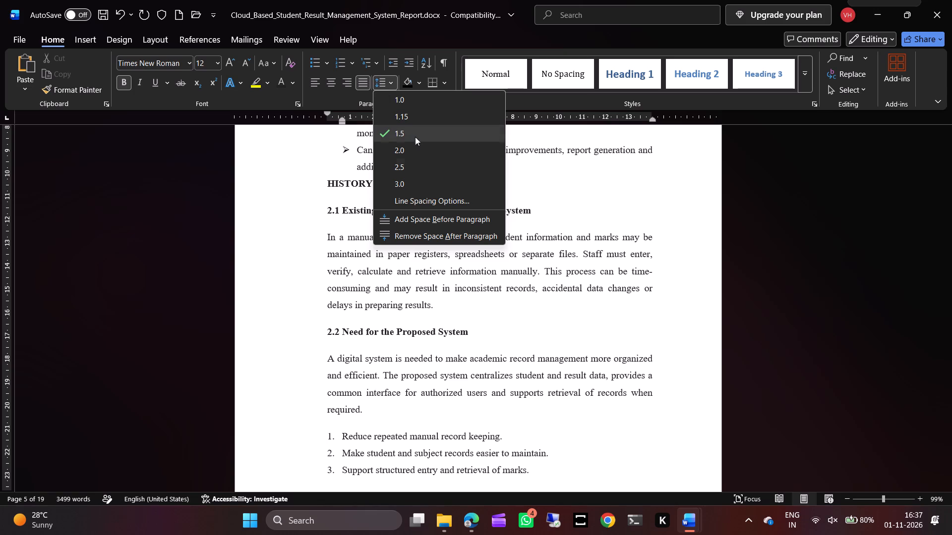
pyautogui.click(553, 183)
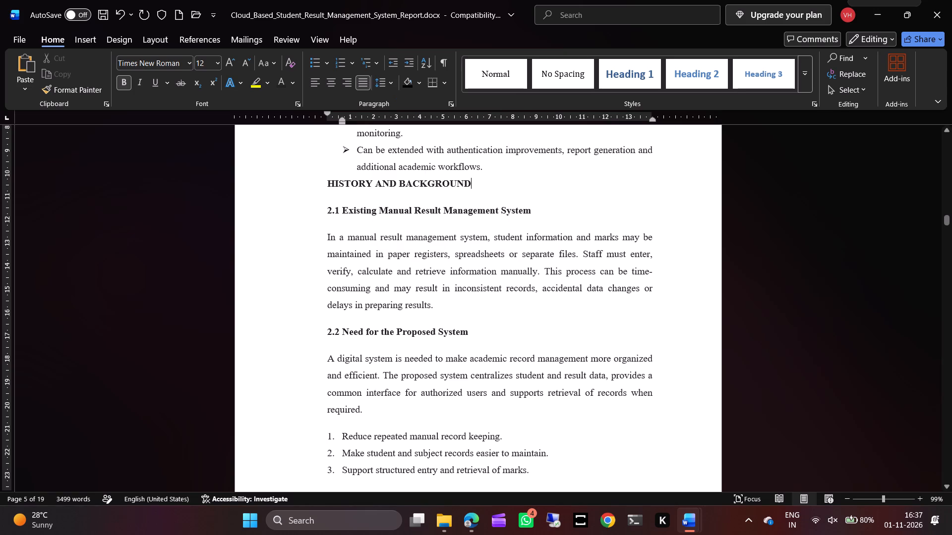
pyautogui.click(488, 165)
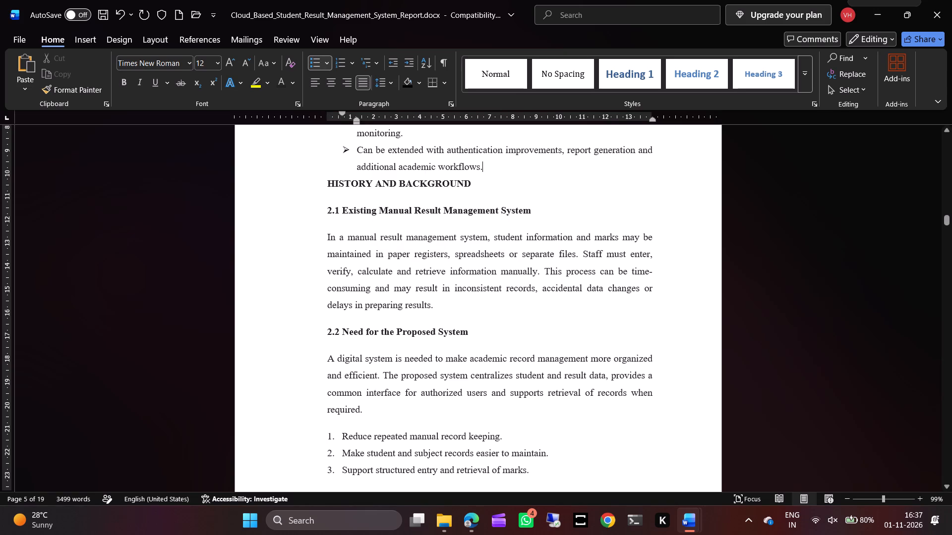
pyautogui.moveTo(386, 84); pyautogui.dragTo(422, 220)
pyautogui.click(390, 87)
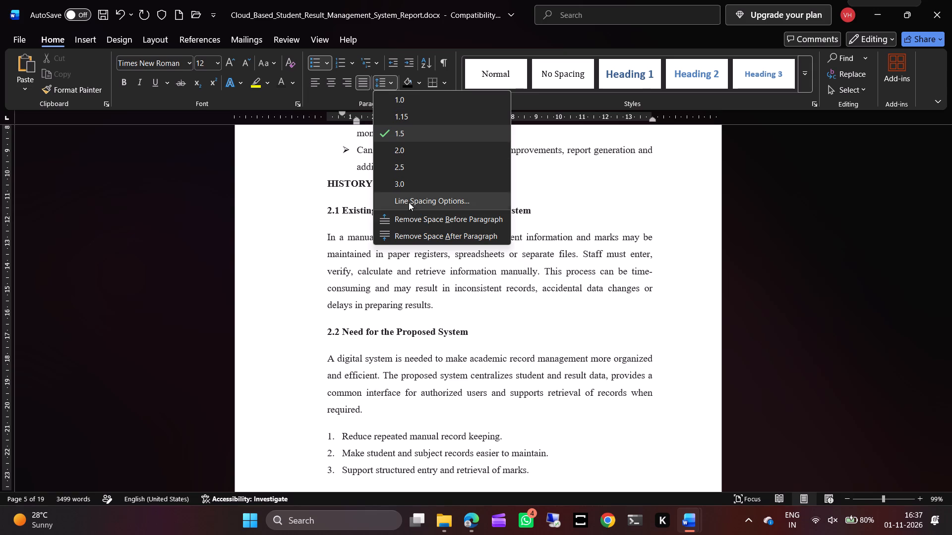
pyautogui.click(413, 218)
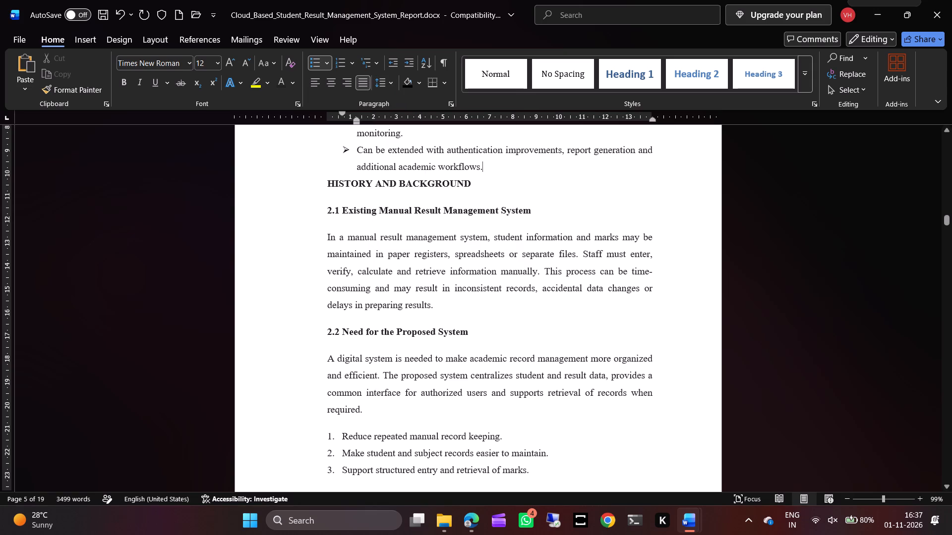
# Examine the report's headings, paragraph indents and list formatting from the list of figures through 3.4 Non-Functional Requirements.
pyautogui.scroll(-7, 478, 186)
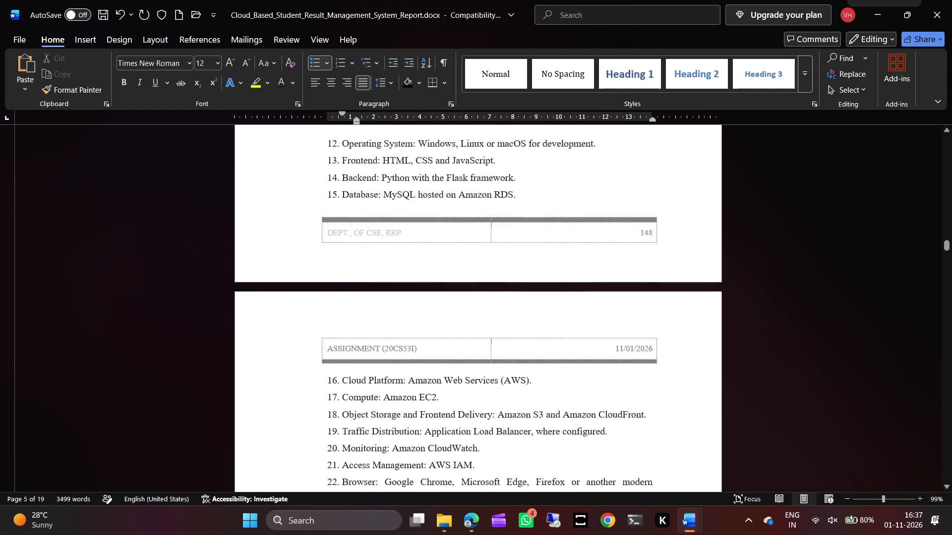
pyautogui.scroll(-3, 478, 186)
pyautogui.scroll(15, 478, 186)
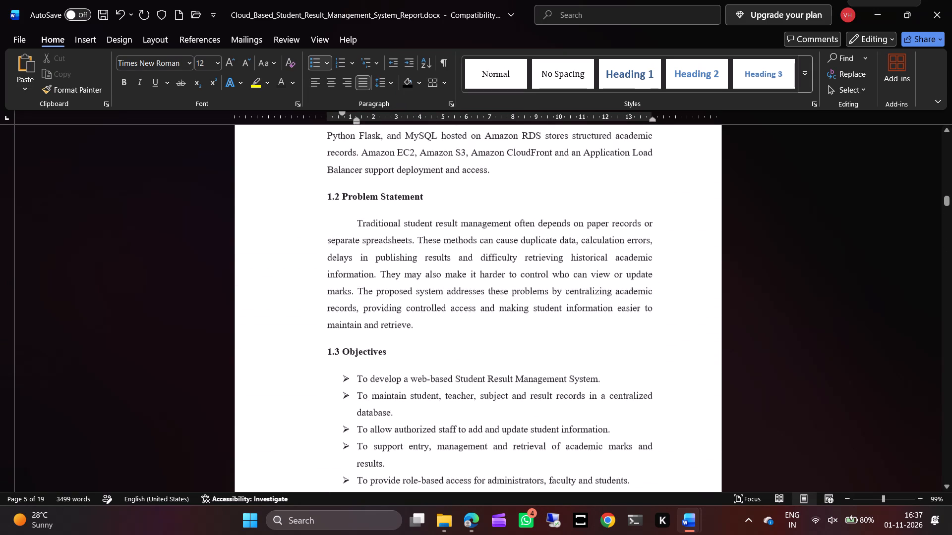
pyautogui.scroll(8, 478, 186)
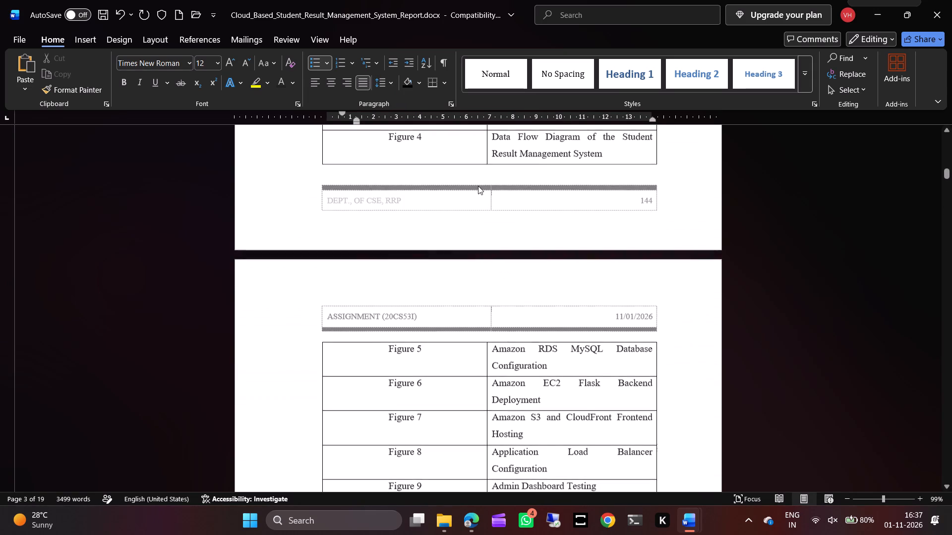
pyautogui.scroll(-5, 478, 186)
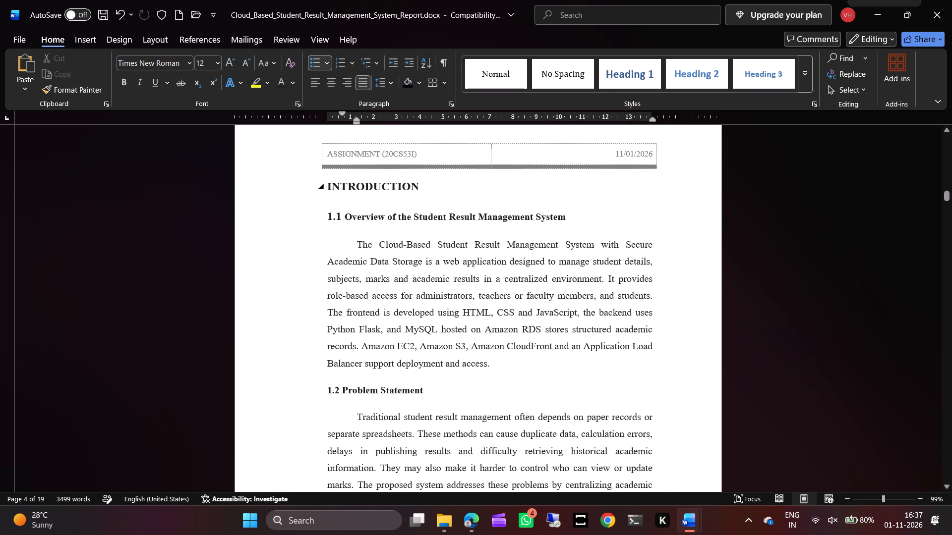
pyautogui.hscroll(1, 478, 186)
pyautogui.scroll(-3, 478, 186)
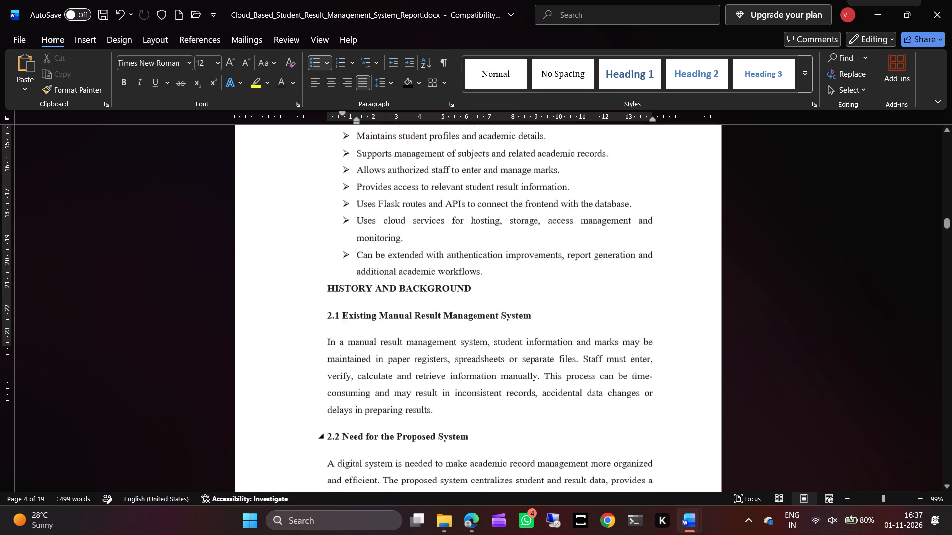
pyautogui.scroll(-8, 478, 186)
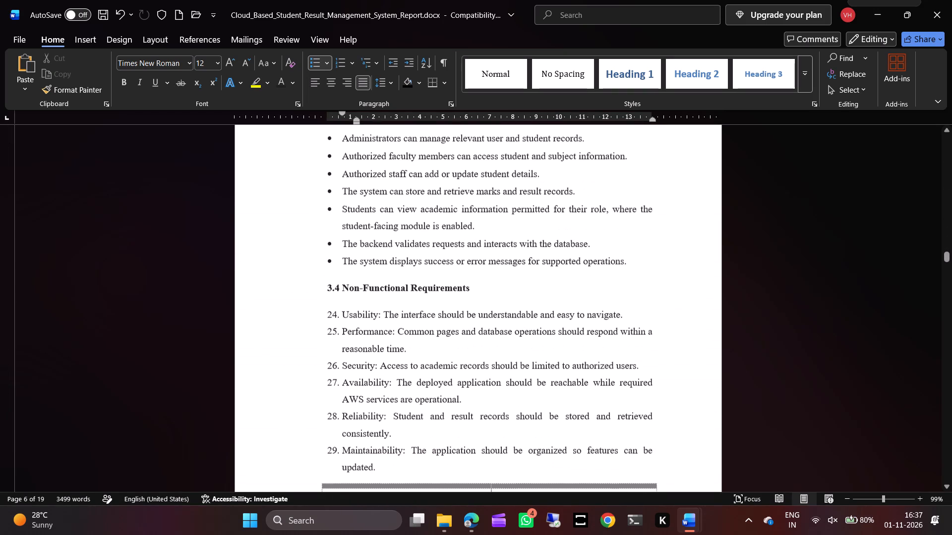
pyautogui.scroll(5, 478, 186)
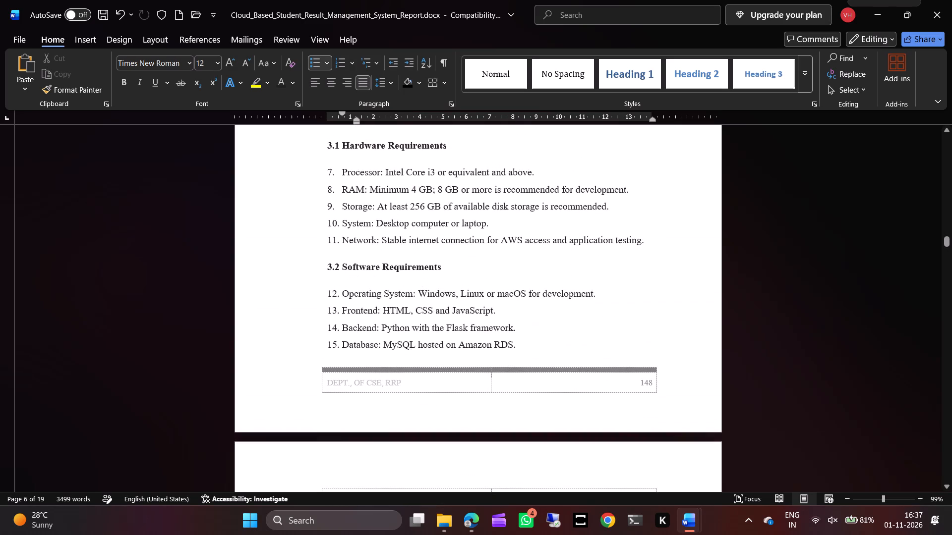
pyautogui.scroll(12, 478, 186)
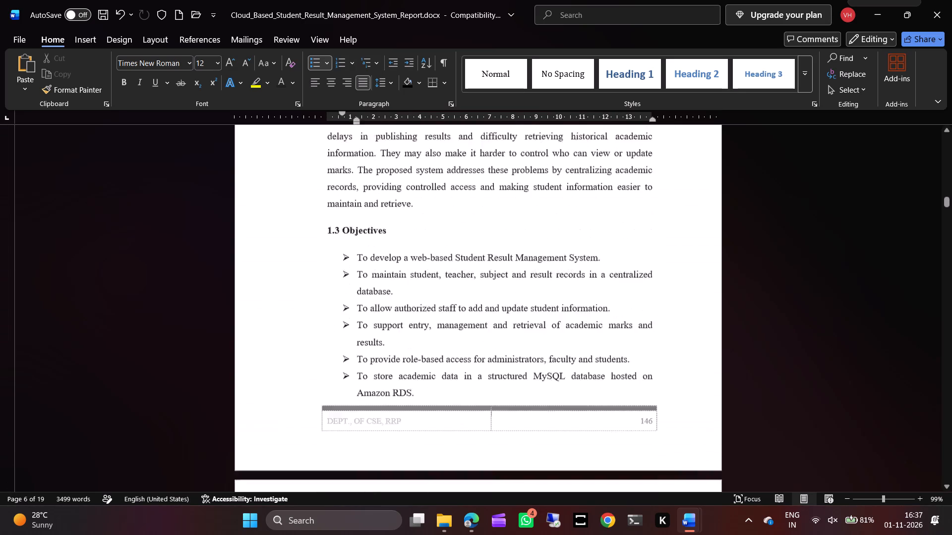
pyautogui.scroll(2, 478, 186)
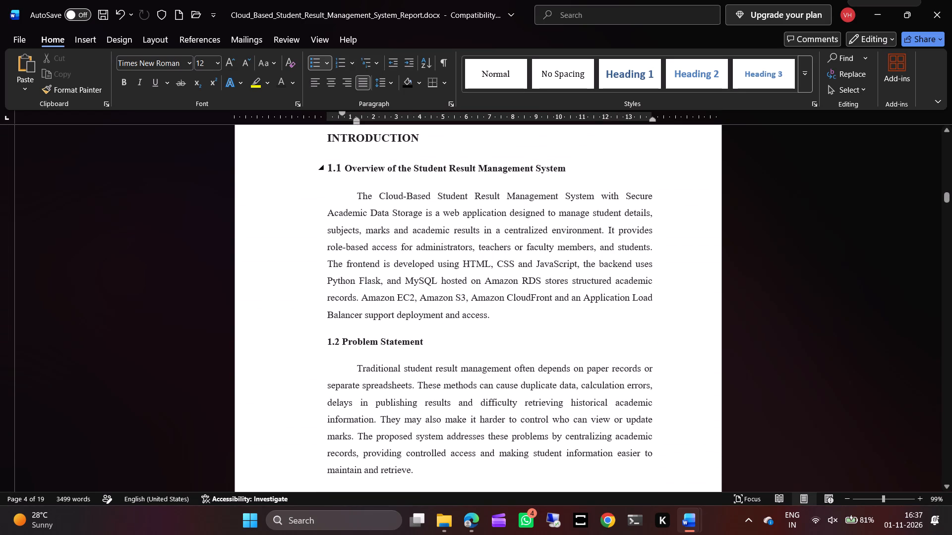
pyautogui.scroll(-6, 478, 186)
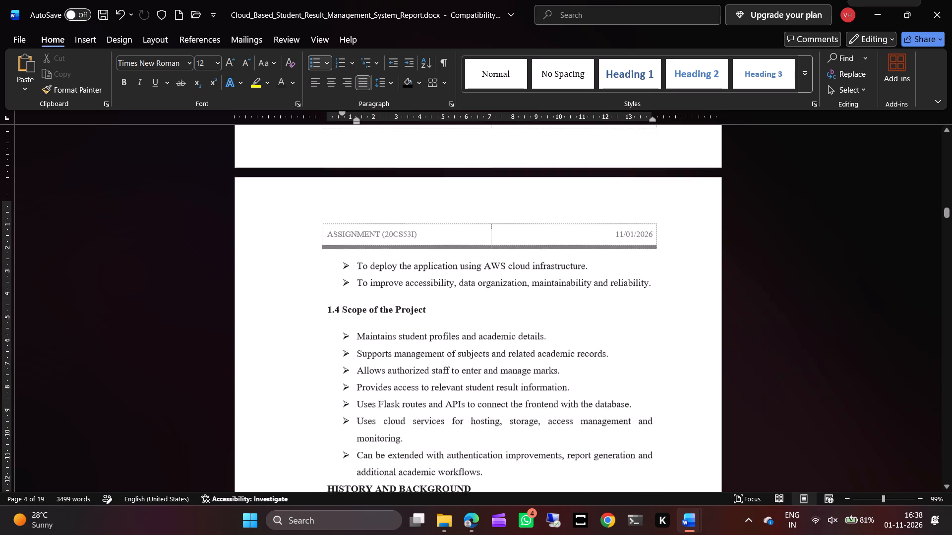
# Undo the recent edits around HISTORY AND BACKGROUND back to the unnumbered bold Heading 1 line below the 1.4 list.
pyautogui.scroll(-1, 478, 186)
pyautogui.hotkey('ctrl', 'z')
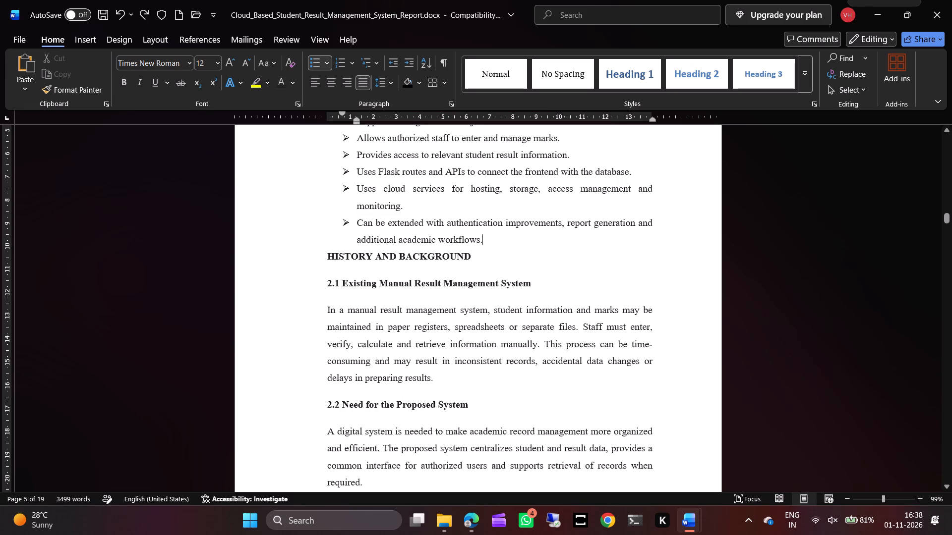
pyautogui.hotkey('ctrl', 'z')
pyautogui.hotkey('ctrl', 'z')
pyautogui.hotkey('ctrl', 'z')
pyautogui.hotkey('ctrl', 'z')
pyautogui.hotkey('ctrl', 'z')
pyautogui.hotkey('ctrl', 'z')
pyautogui.hotkey('ctrl', 'z')
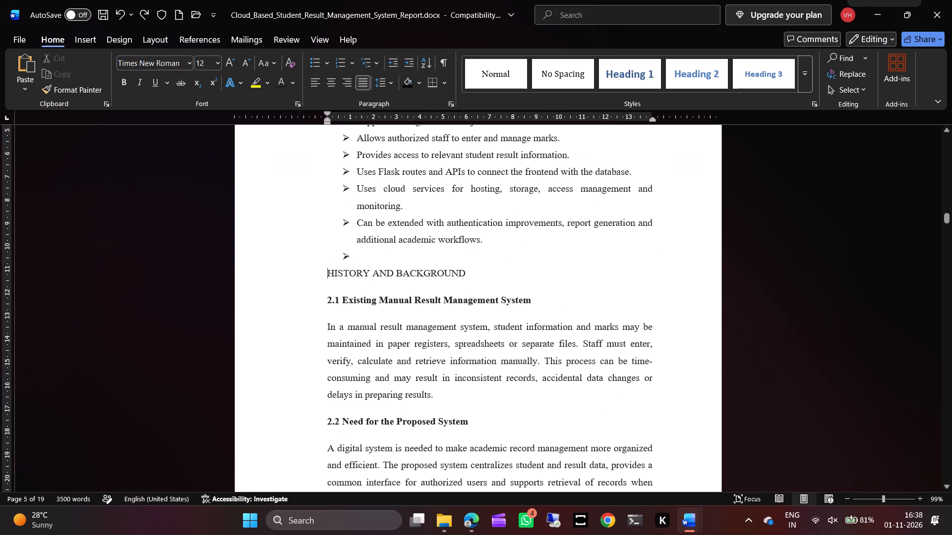
pyautogui.hotkey('ctrl', 'z')
pyautogui.hotkey('ctrl', 'z')
pyautogui.hotkey('ctrl', 'z')
pyautogui.hotkey('ctrl', 'z')
pyautogui.hotkey('ctrl', 'z')
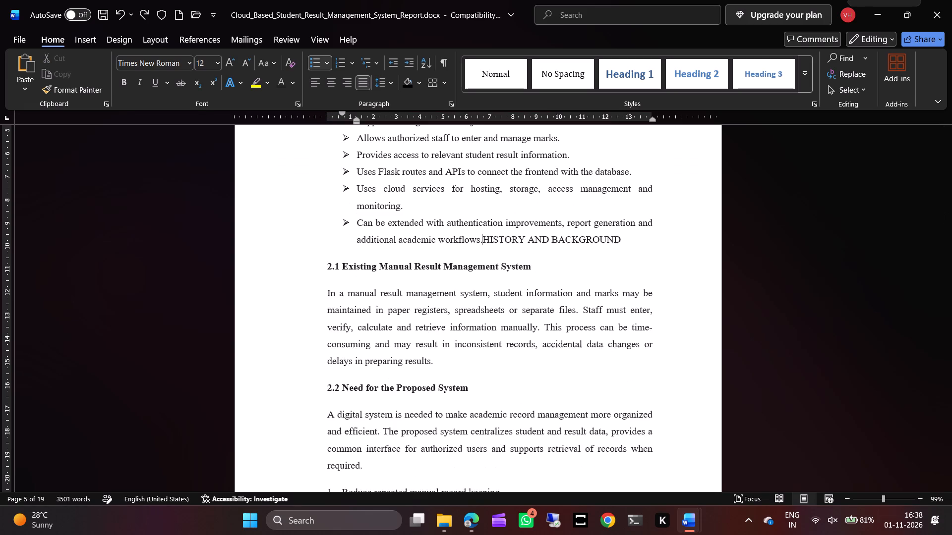
pyautogui.hotkey('ctrl', 'z')
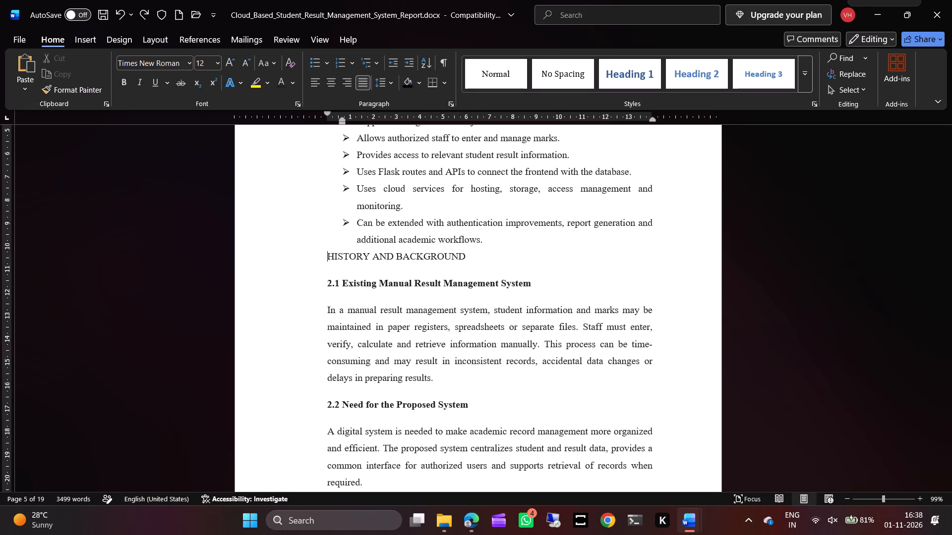
pyautogui.hotkey('ctrl', 'z')
pyautogui.hotkey('ctrl', 'z')
pyautogui.hotkey('ctrl', 'z')
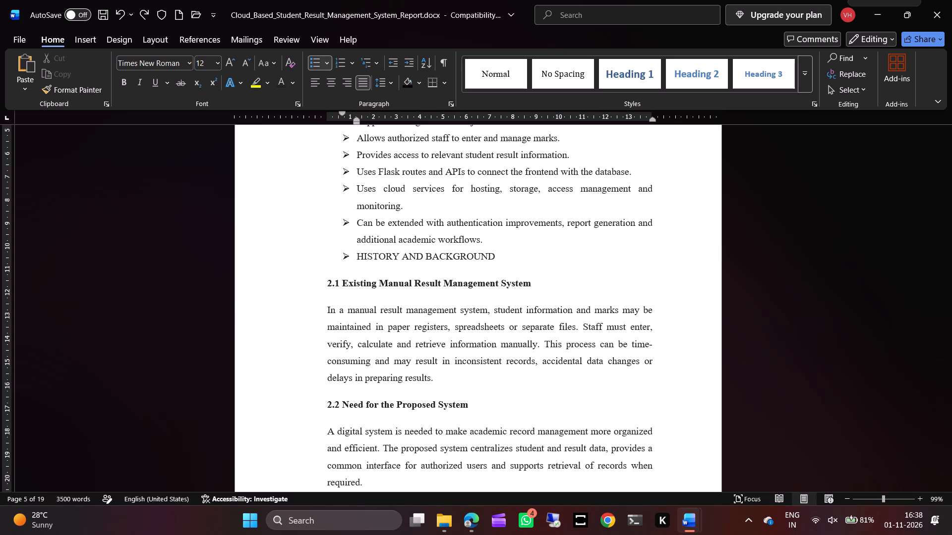
pyautogui.hotkey('ctrl', 'z')
pyautogui.hotkey('ctrl', 'z')
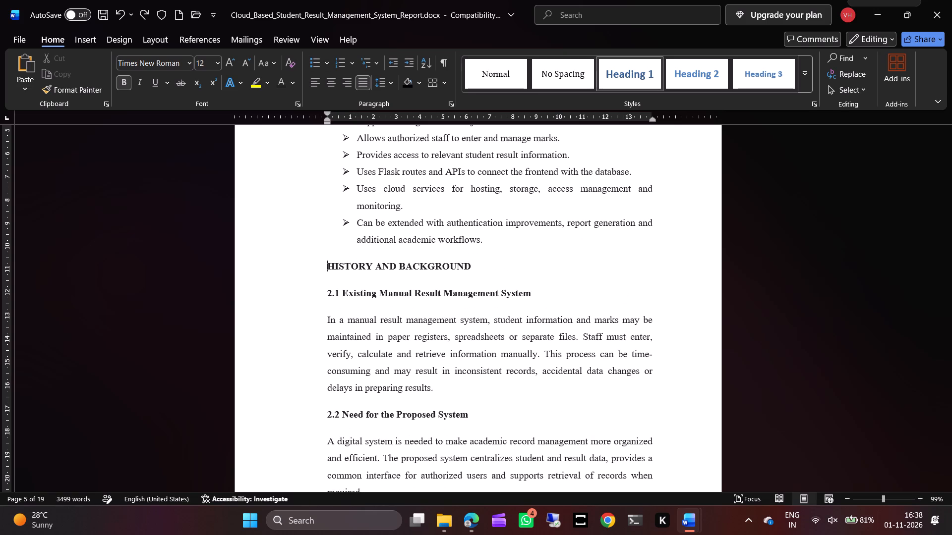
# Indent the first line of the body paragraphs under 2.1 Existing Manual Result Management System and 2.2 Need for the Proposed System.
pyautogui.click(337, 296)
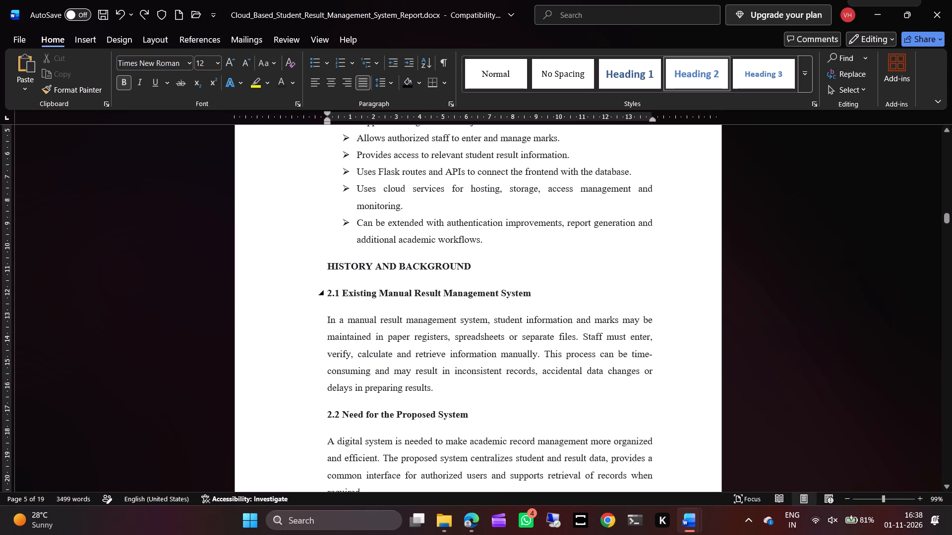
pyautogui.click(327, 324)
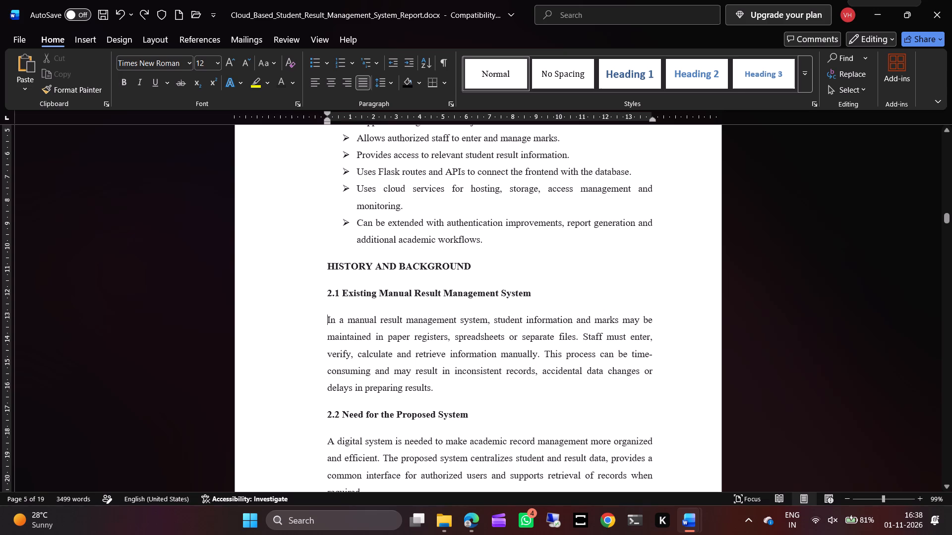
pyautogui.press('Tab')
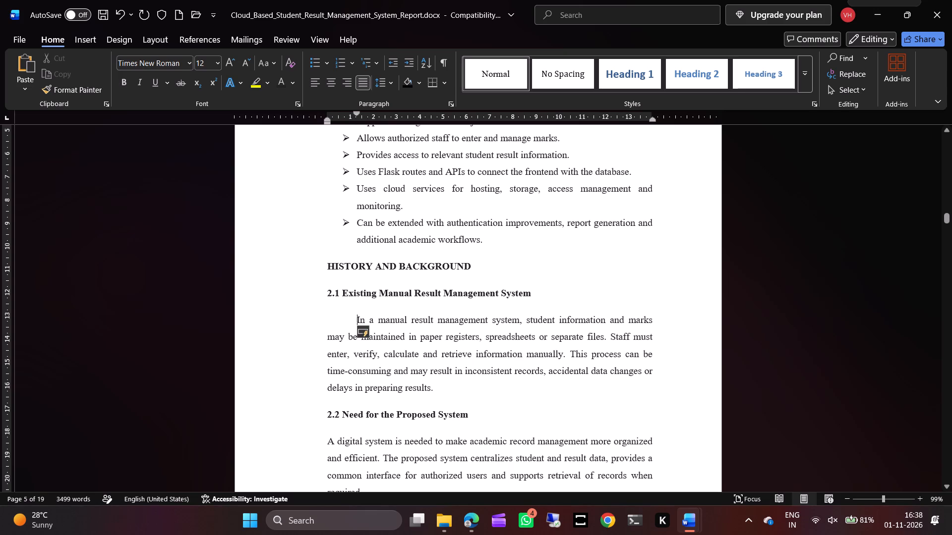
pyautogui.click(330, 441)
pyautogui.press('Tab')
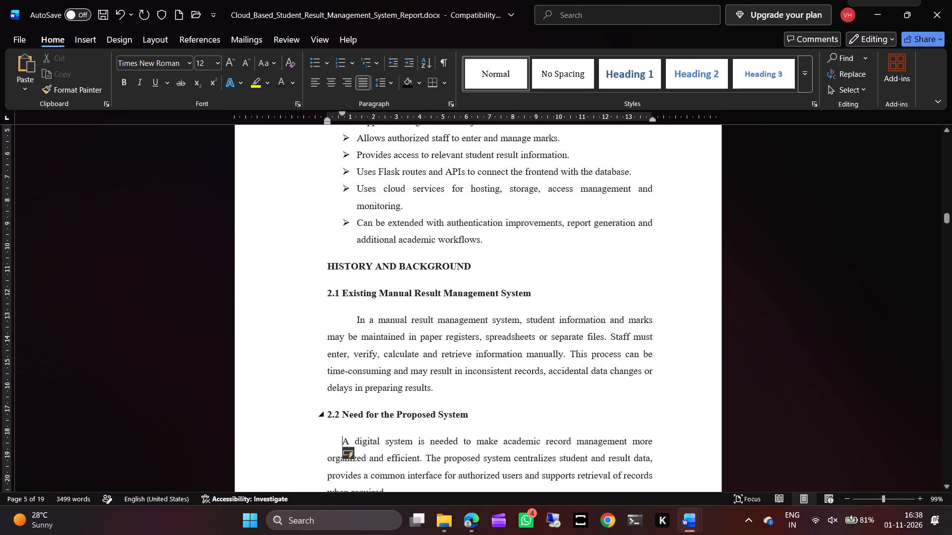
# Remove the numbering and indent from the first three list items under 2.2, from Reduce repeated manual record keeping through Support structured entry.
pyautogui.scroll(-1, 418, 392)
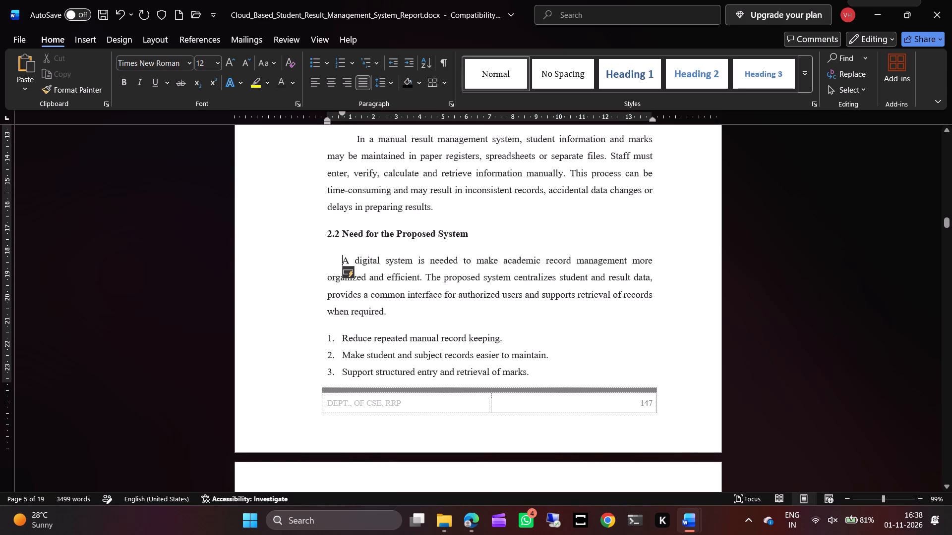
pyautogui.click(343, 342)
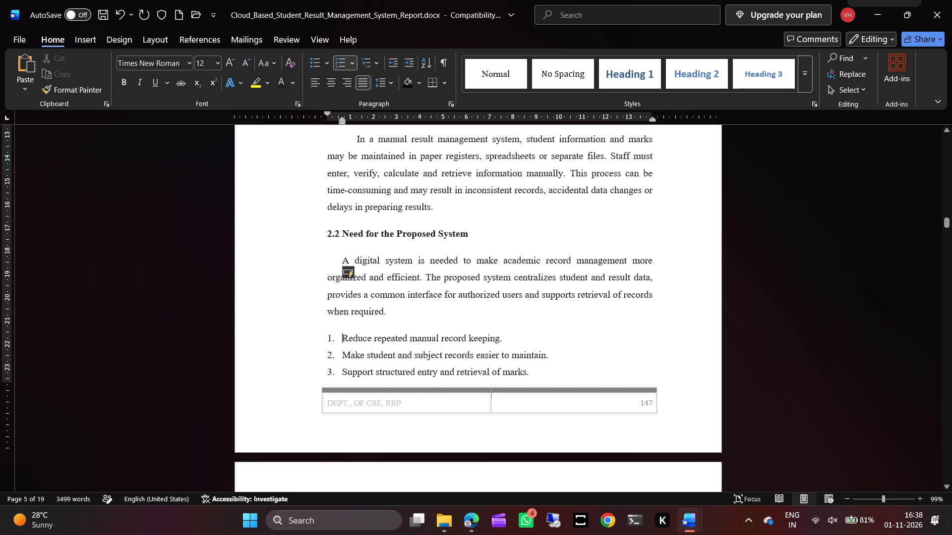
pyautogui.press('BackSpace')
pyautogui.press('BackSpace')
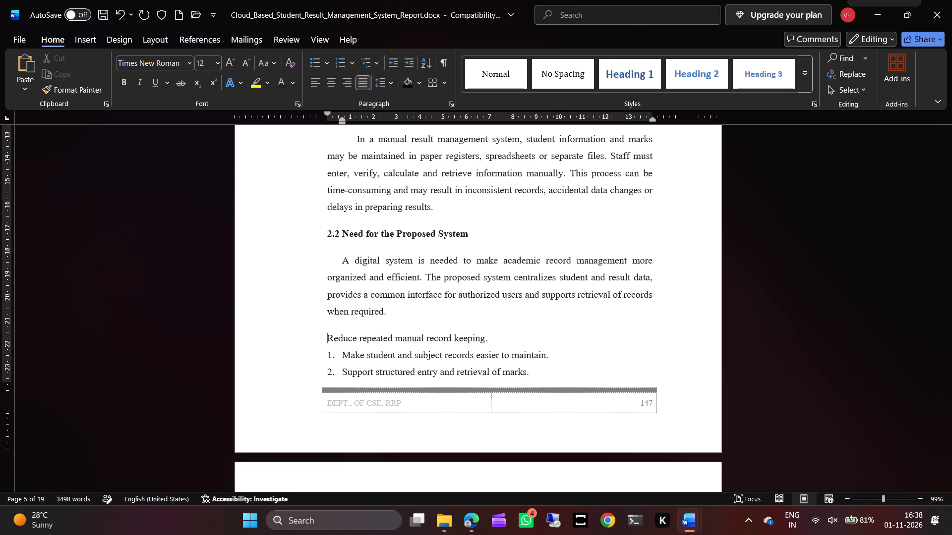
pyautogui.press('BackSpace')
pyautogui.press('BackSpace')
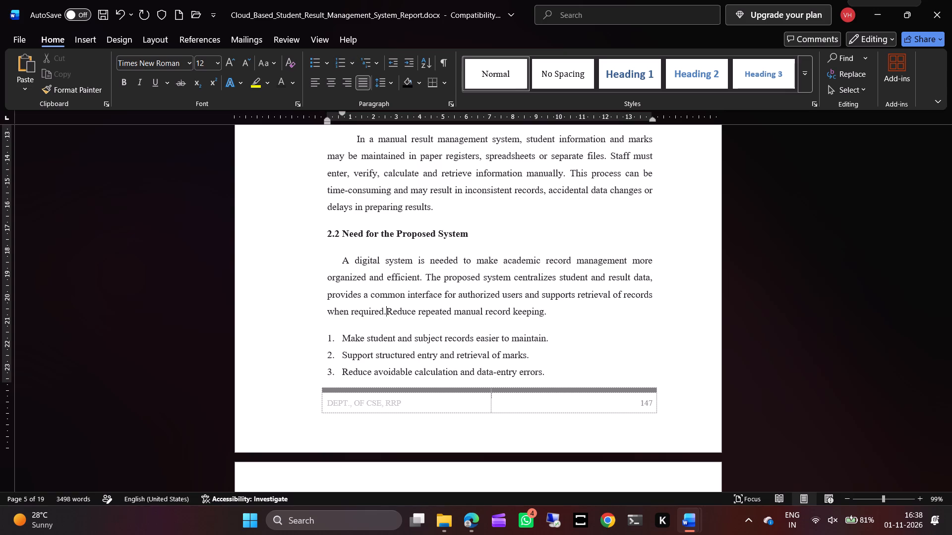
pyautogui.press('Return')
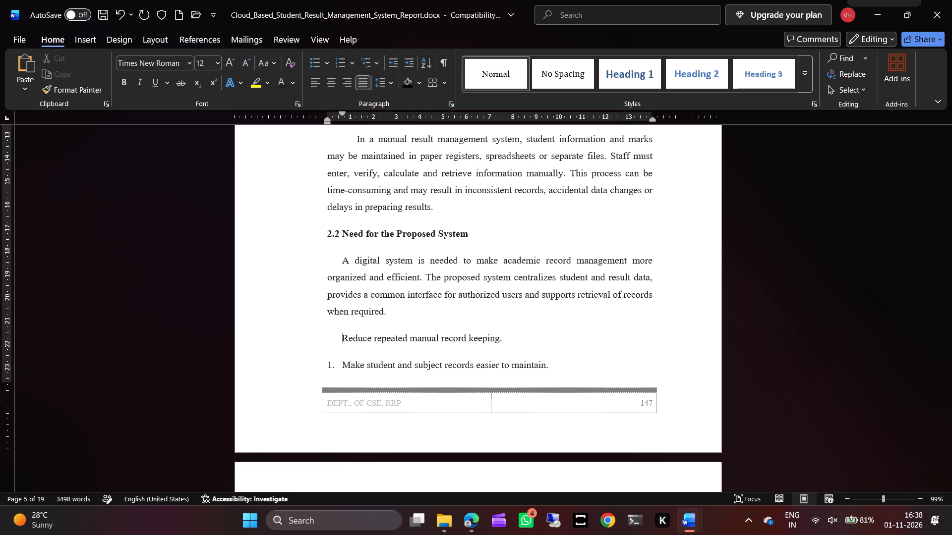
pyautogui.press('Down')
pyautogui.press('BackSpace')
pyautogui.press('Down')
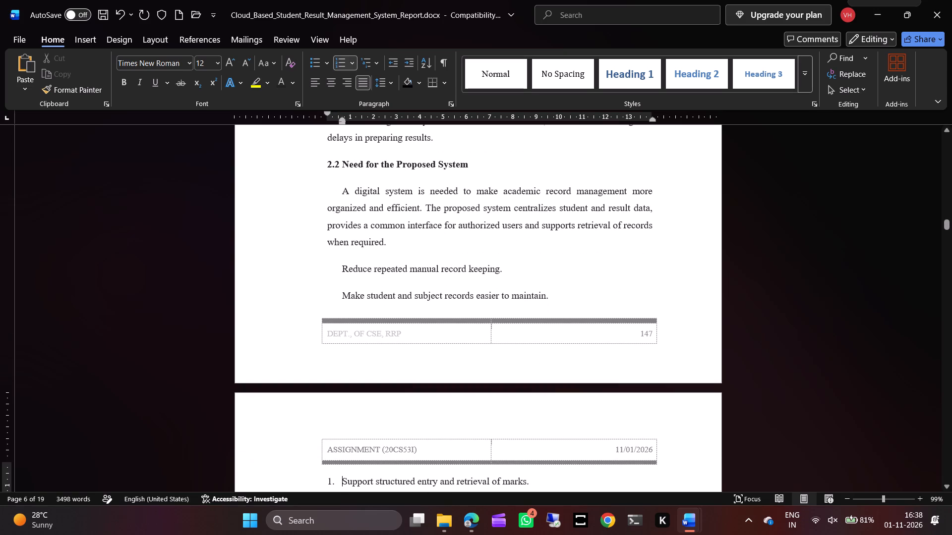
pyautogui.press('BackSpace')
pyautogui.press('BackSpace')
pyautogui.press('Up')
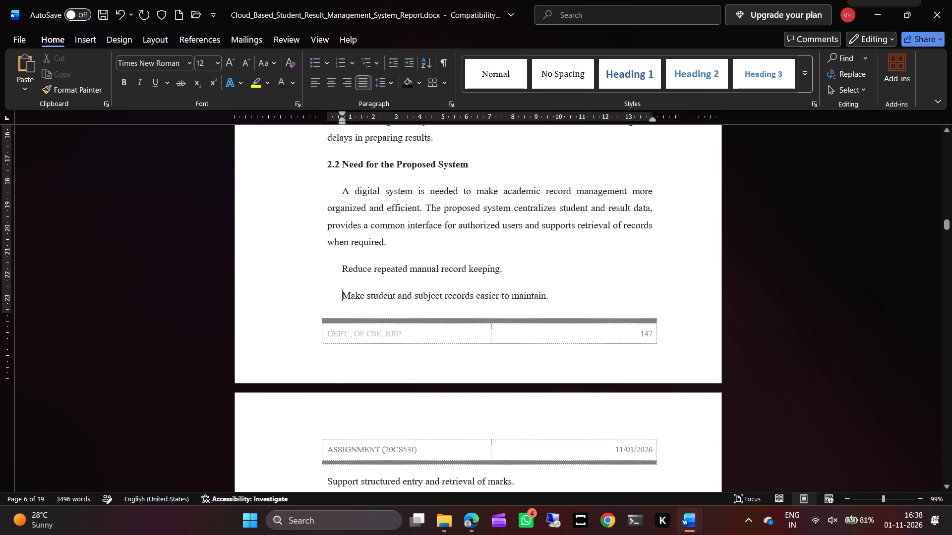
pyautogui.press('BackSpace')
pyautogui.press('Up')
pyautogui.press('BackSpace')
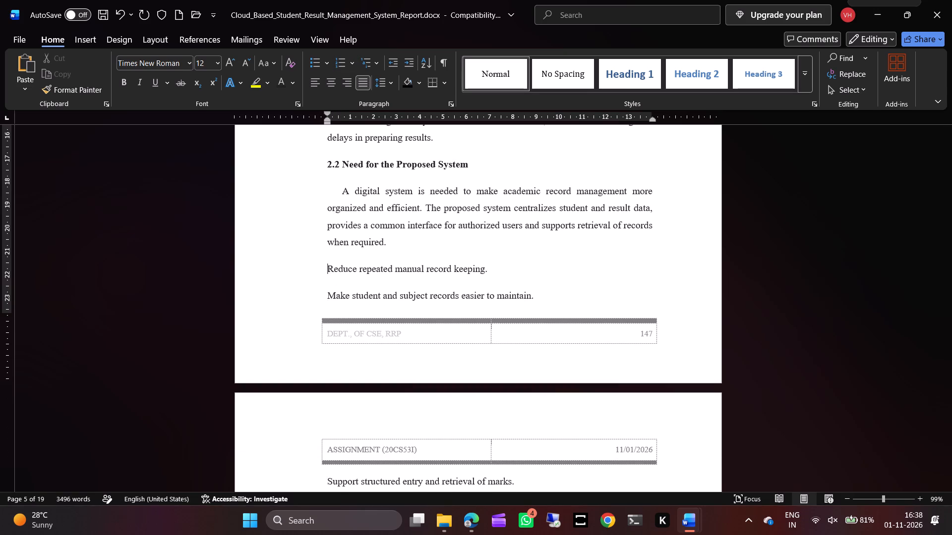
# Remove the numbering and indent from the remaining three 2.2 list items, from Reduce avoidable calculation through Provide a foundation for cloud-based access.
pyautogui.press('Down')
pyautogui.press('Down')
pyautogui.press('Down')
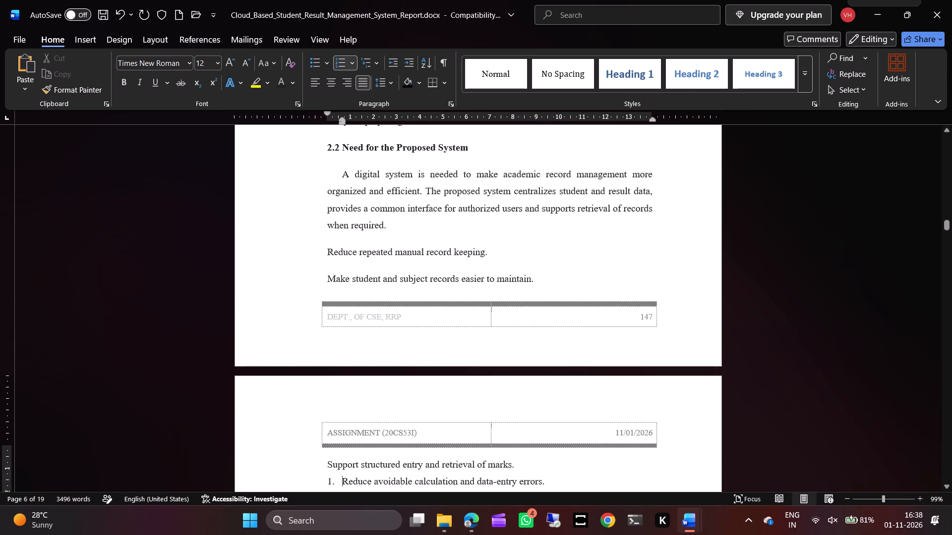
pyautogui.press('BackSpace')
pyautogui.press('BackSpace')
pyautogui.press('Down')
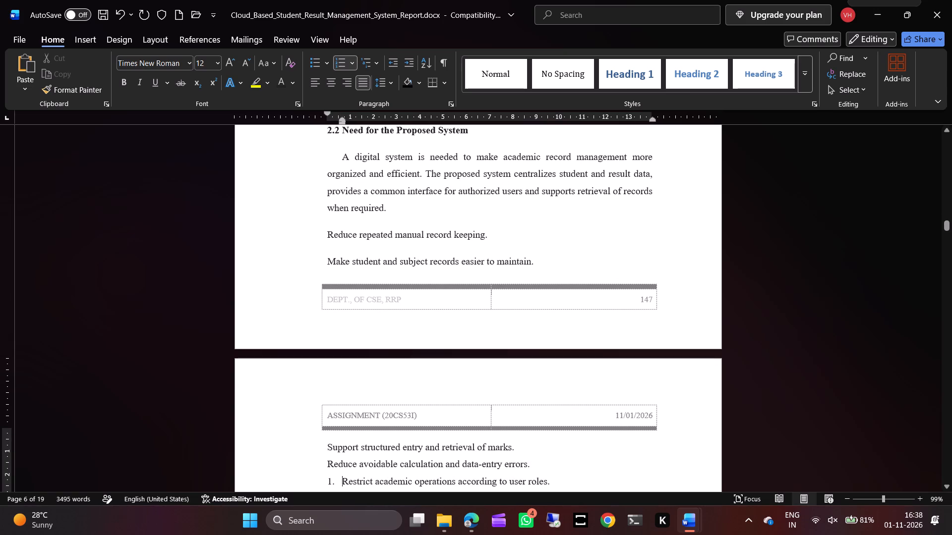
pyautogui.press('BackSpace')
pyautogui.press('BackSpace')
pyautogui.press('Down')
pyautogui.press('BackSpace')
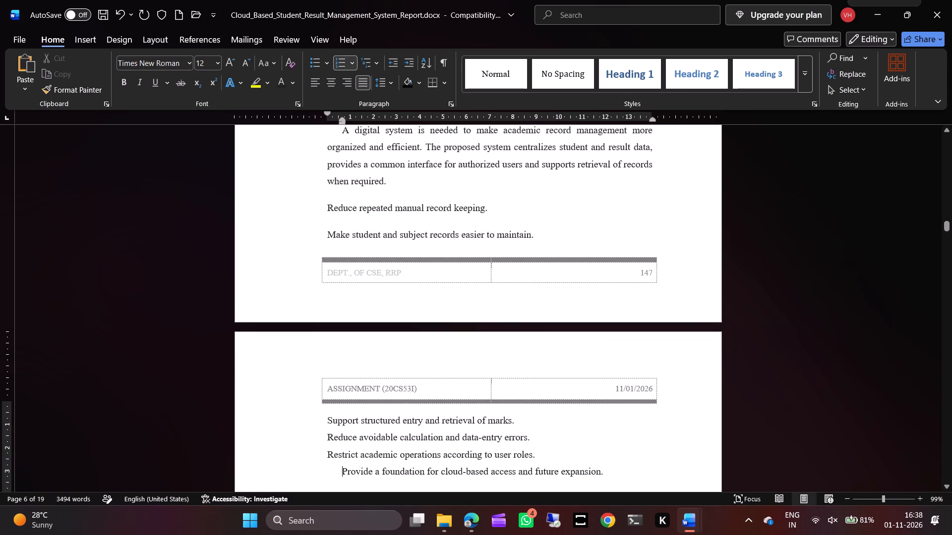
pyautogui.press('BackSpace')
pyautogui.press('Down')
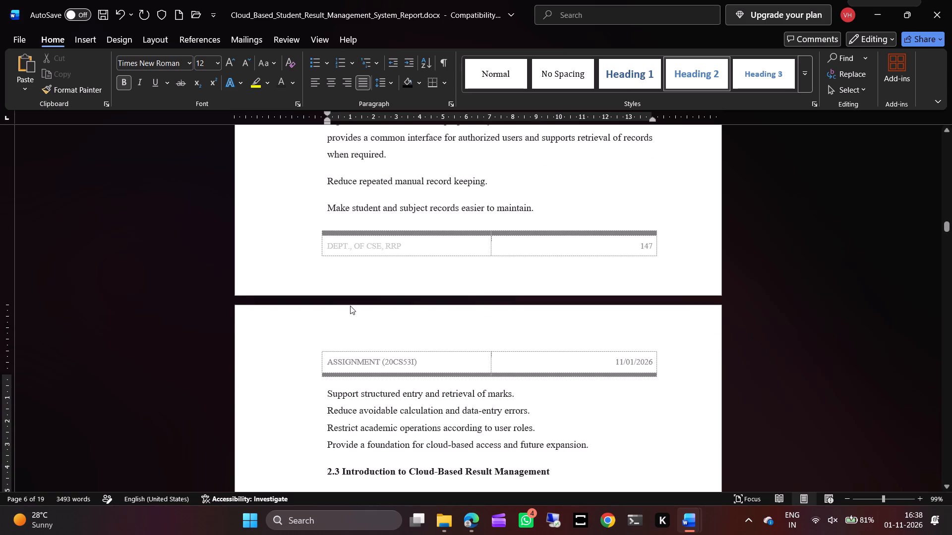
# Apply automatic numbering to all six unnumbered lines between the 2.2 body paragraph and heading 2.3.
pyautogui.scroll(1, 350, 306)
pyautogui.moveTo(325, 241); pyautogui.dragTo(409, 483)
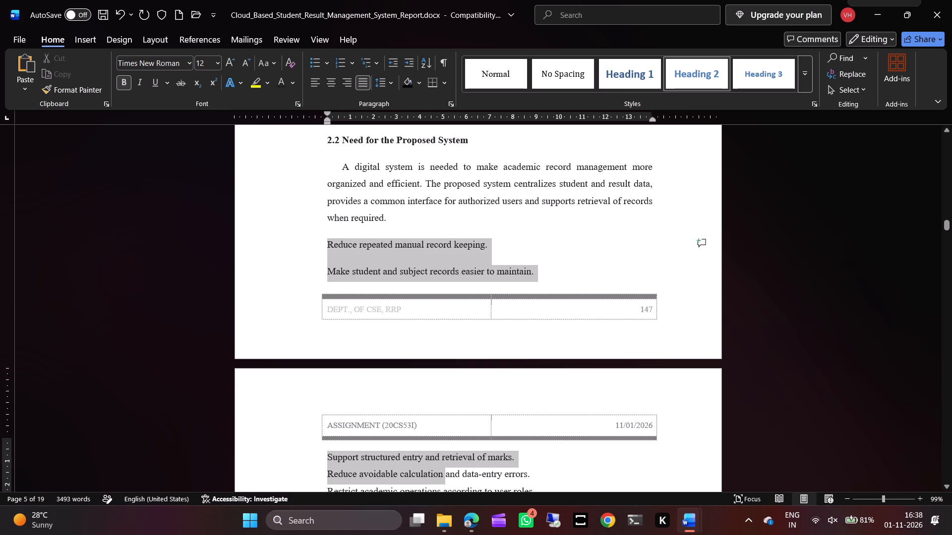
pyautogui.moveTo(409, 483); pyautogui.dragTo(542, 399)
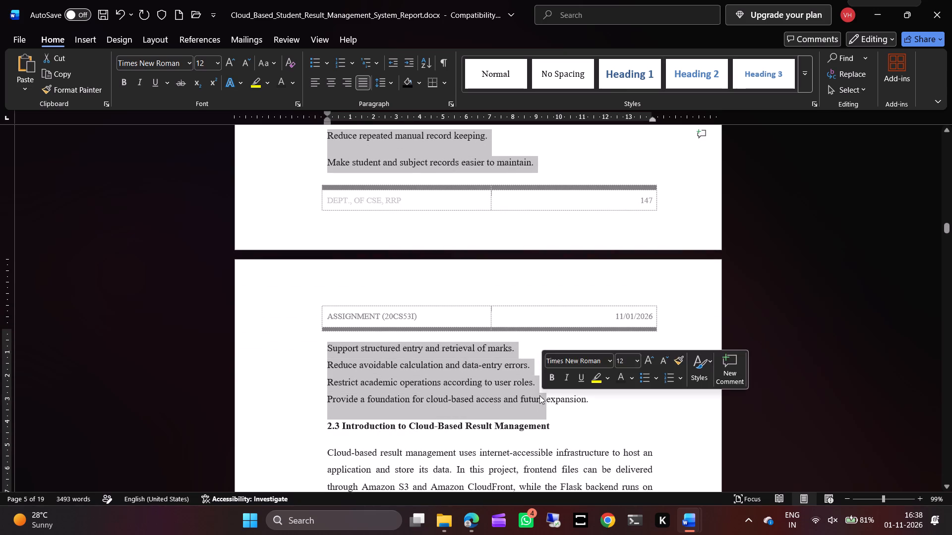
pyautogui.click(338, 63)
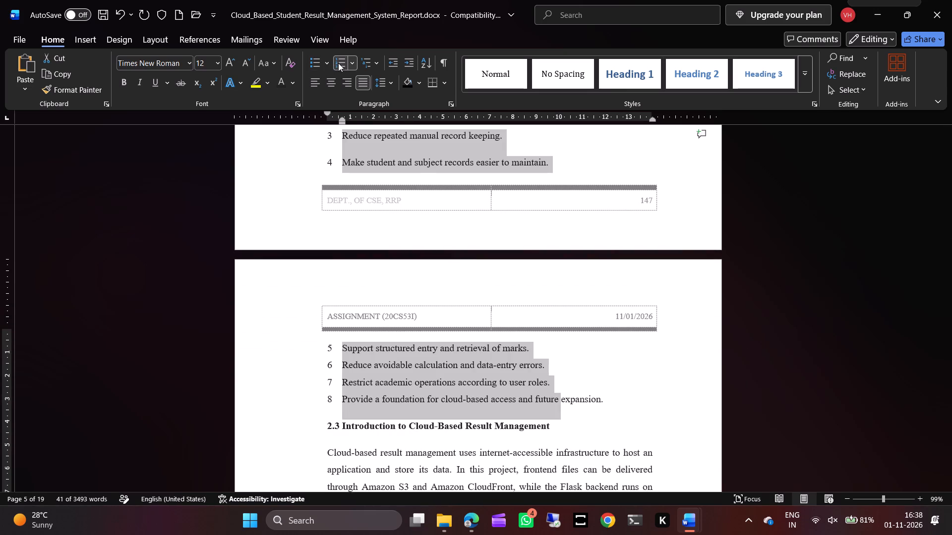
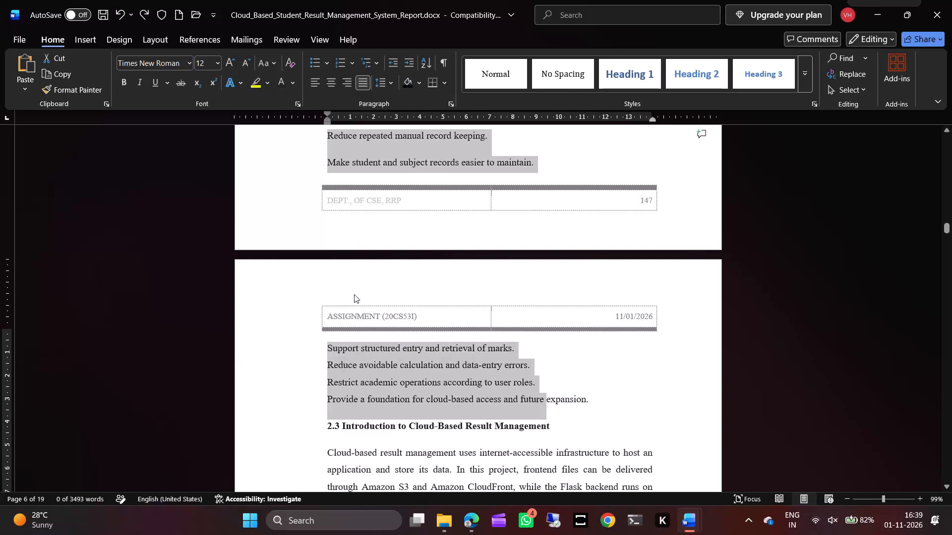
# Undo the recent list edits under 2.2 Need for the Proposed System, back to the original six-item numbered list.
pyautogui.hotkey('ctrl', 'z')
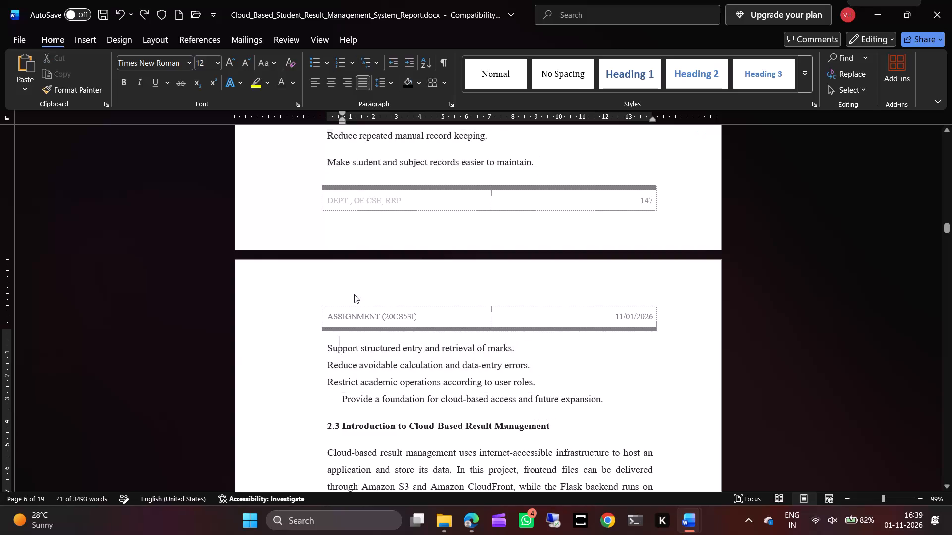
pyautogui.hotkey('ctrl', 'z')
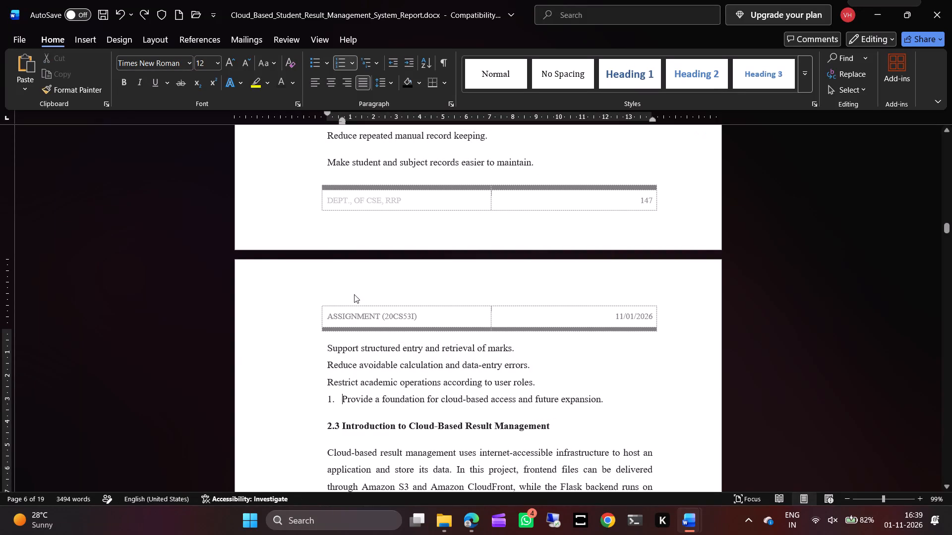
pyautogui.hotkey('ctrl', 'z')
pyautogui.hotkey('ctrl', 'z')
pyautogui.hotkey('ctrl', 'z')
pyautogui.hotkey('ctrl', 'z')
pyautogui.hotkey('ctrl', 'z')
pyautogui.hotkey('ctrl', 'z')
pyautogui.hotkey('ctrl', 'z')
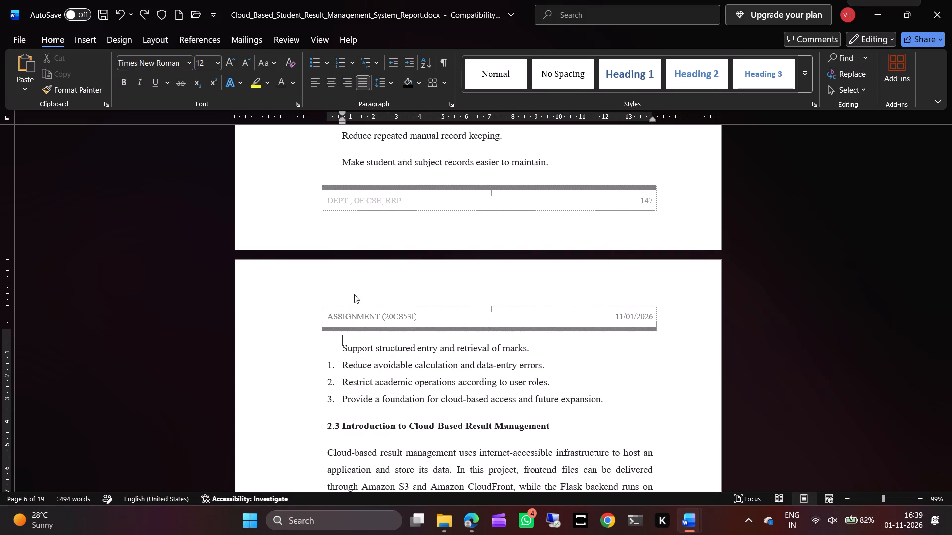
pyautogui.hotkey('ctrl', 'z')
pyautogui.hotkey('ctrl', 'z')
pyautogui.hotkey('ctrl', 'z')
pyautogui.hotkey('ctrl', 'z')
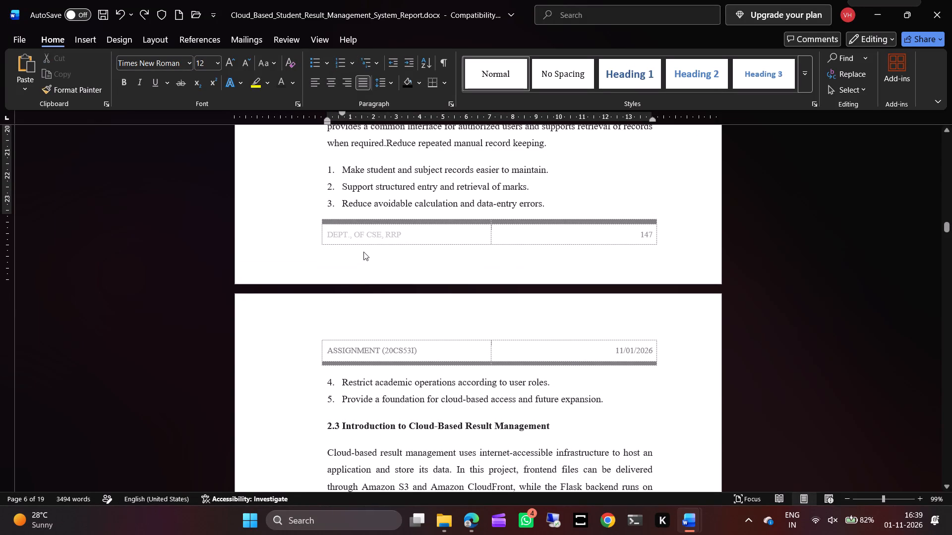
pyautogui.scroll(1, 363, 252)
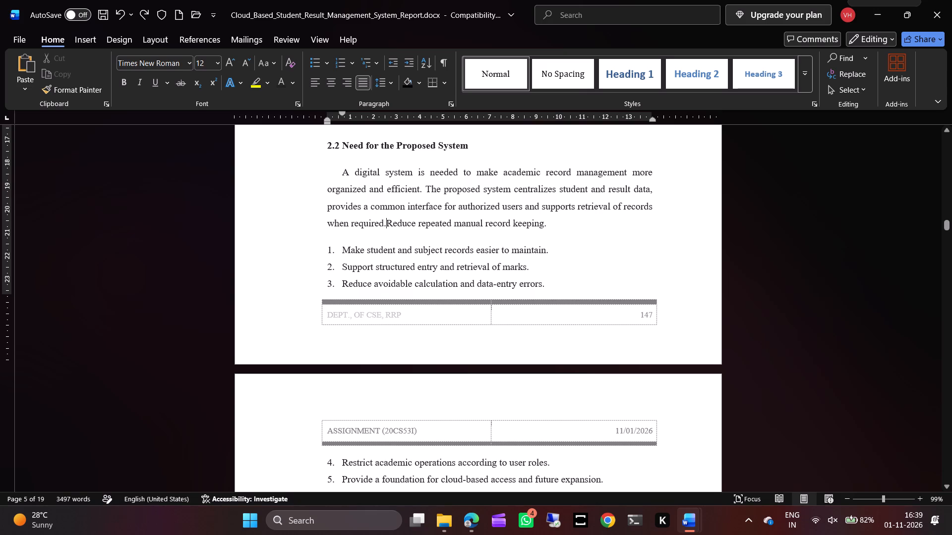
pyautogui.hotkey('ctrl', 'z')
pyautogui.hotkey('ctrl', 'z')
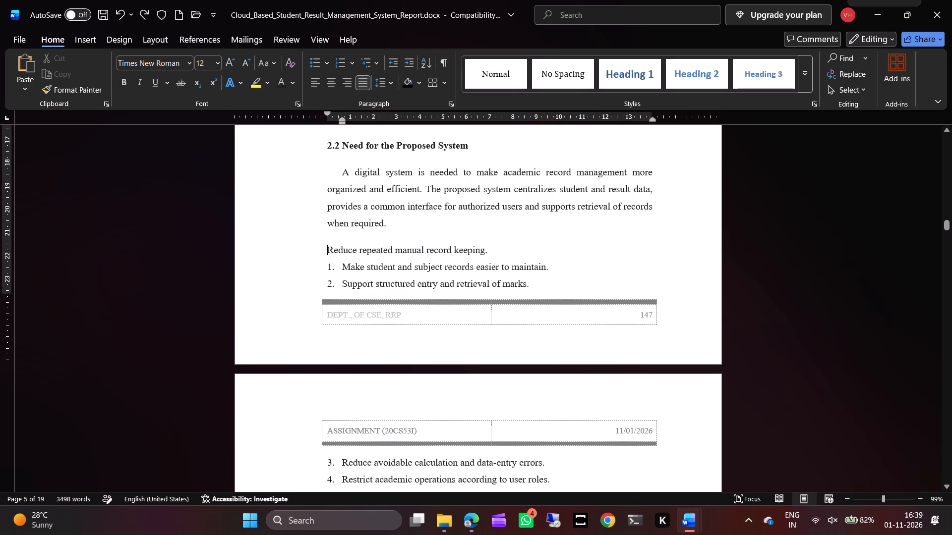
pyautogui.hotkey('ctrl', 'z')
pyautogui.hotkey('ctrl', 'z')
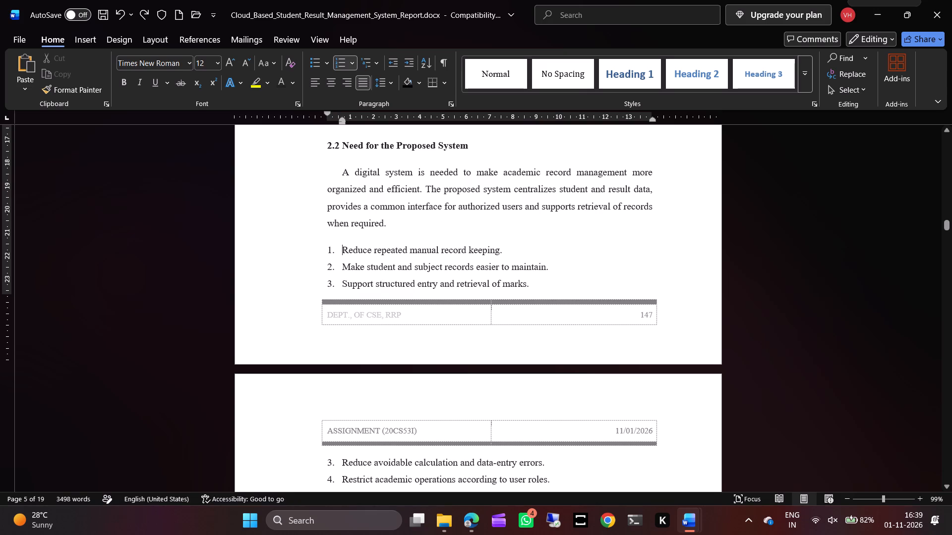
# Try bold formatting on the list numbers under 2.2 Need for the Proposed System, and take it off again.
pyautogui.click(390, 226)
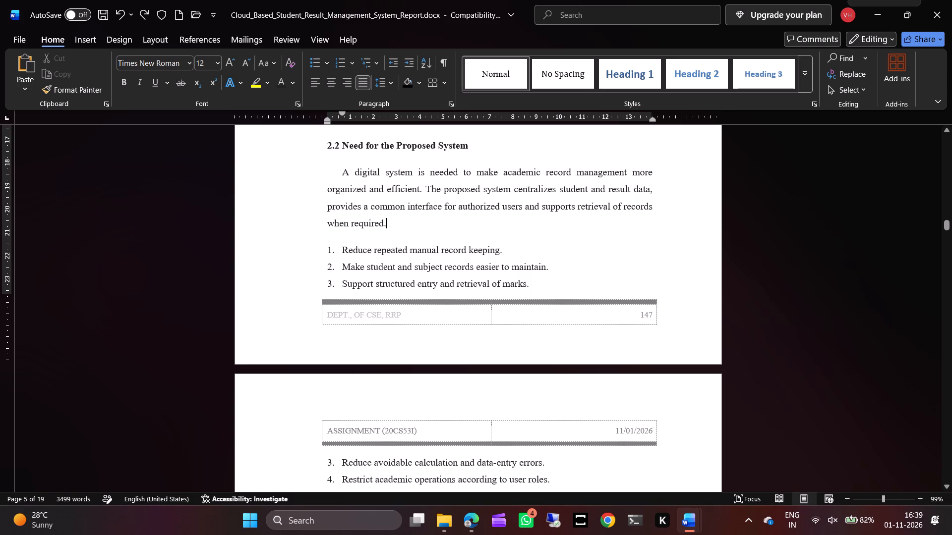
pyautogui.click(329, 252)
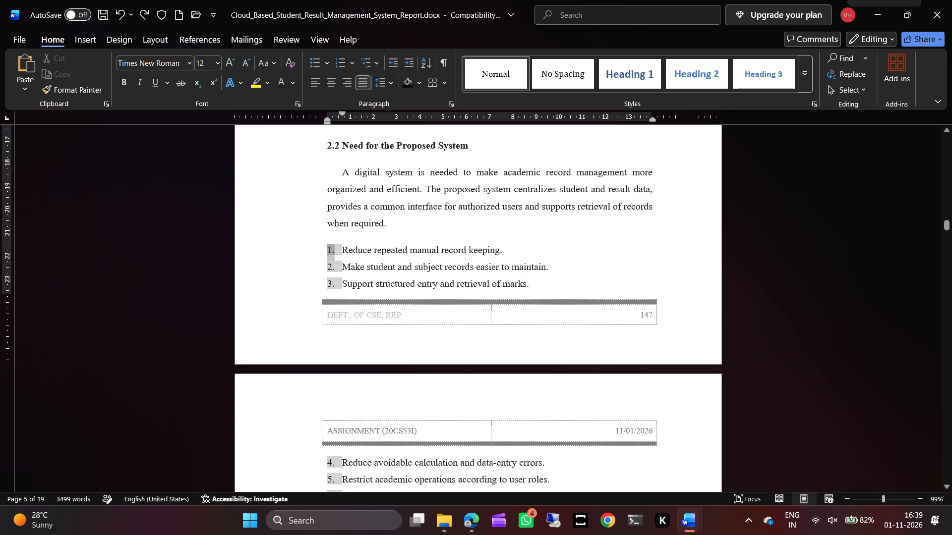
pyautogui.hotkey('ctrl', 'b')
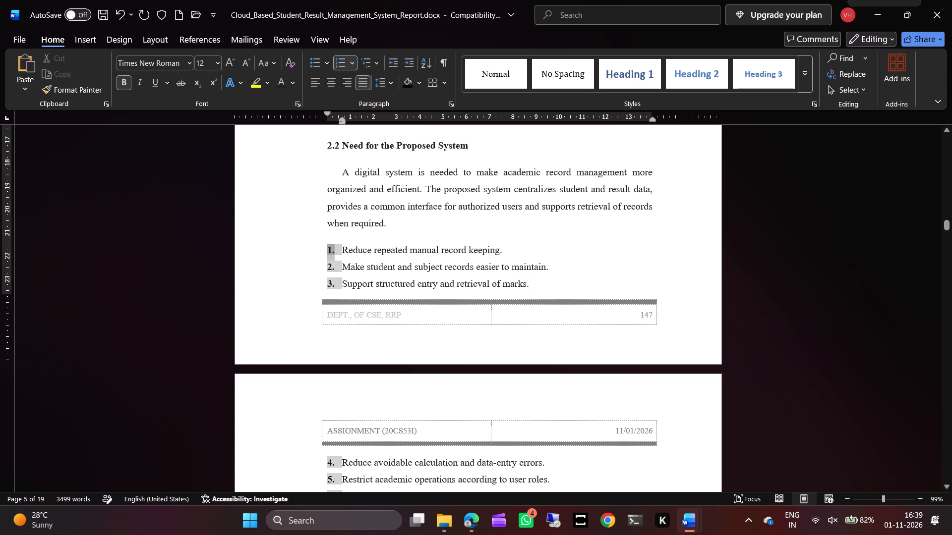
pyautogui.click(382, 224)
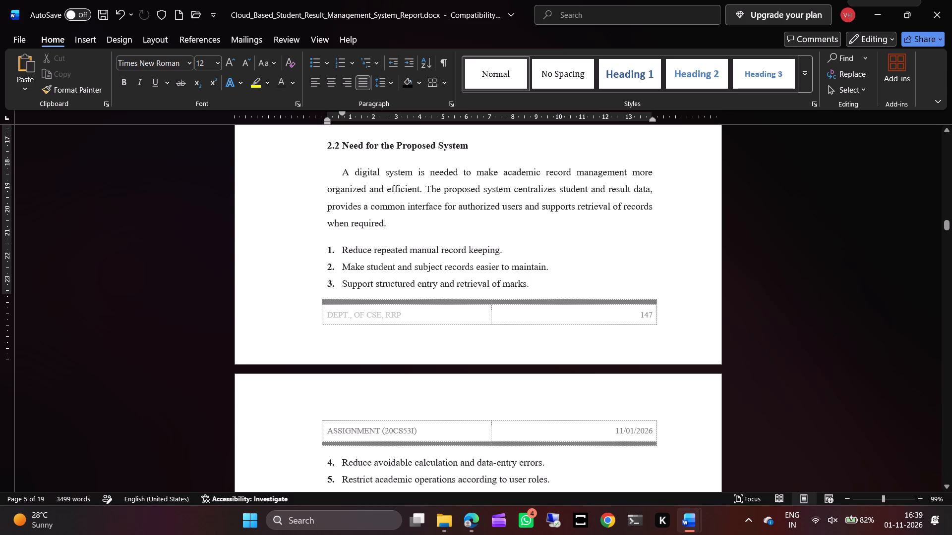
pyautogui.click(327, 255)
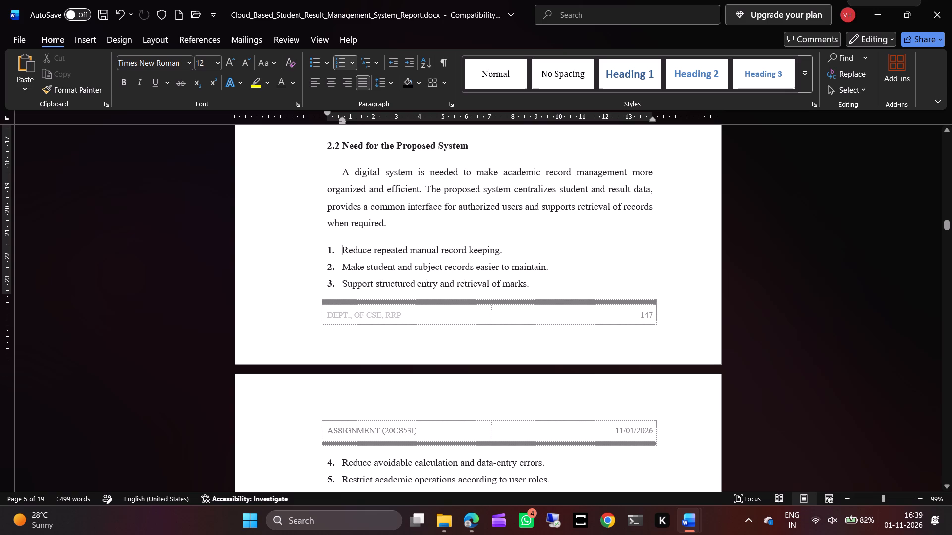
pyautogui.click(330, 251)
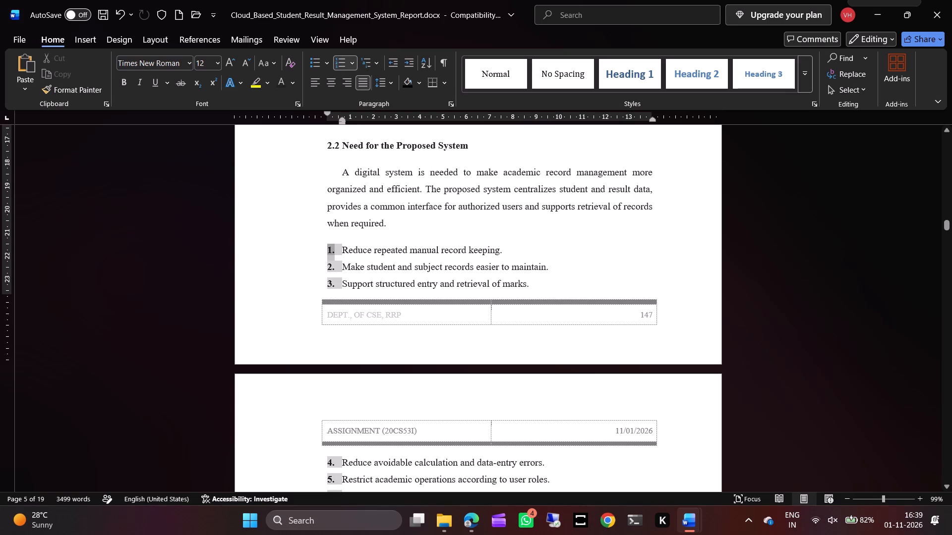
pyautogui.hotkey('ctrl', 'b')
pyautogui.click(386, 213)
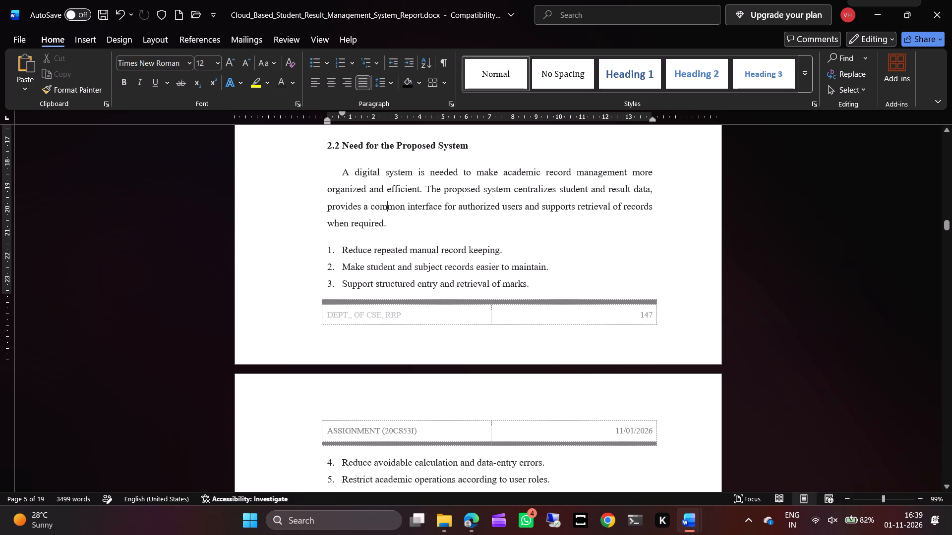
# Increase the indent of all six numbered items under 2.2, from Reduce repeated manual record keeping through Provide a foundation for cloud-based access, by one level.
pyautogui.moveTo(344, 250); pyautogui.dragTo(430, 463)
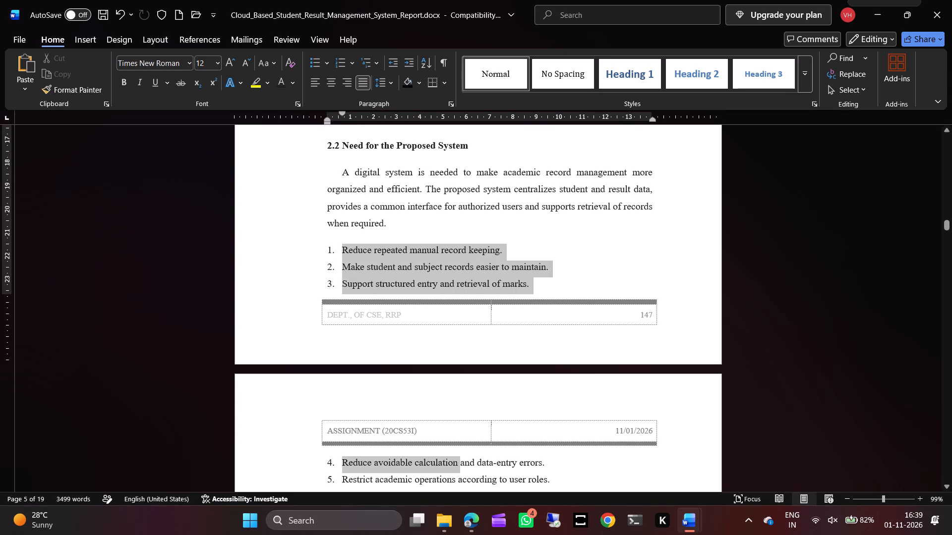
pyautogui.moveTo(430, 463); pyautogui.dragTo(590, 239)
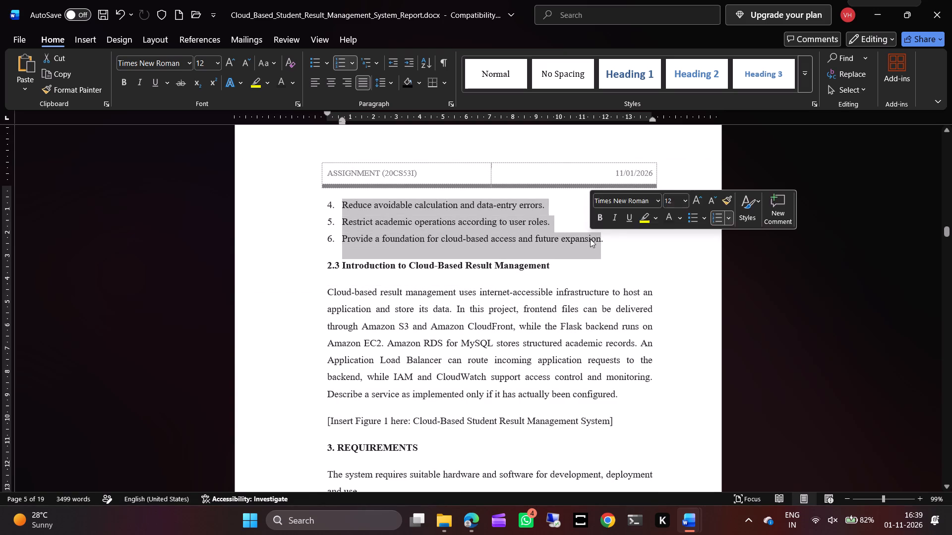
pyautogui.scroll(2, 590, 239)
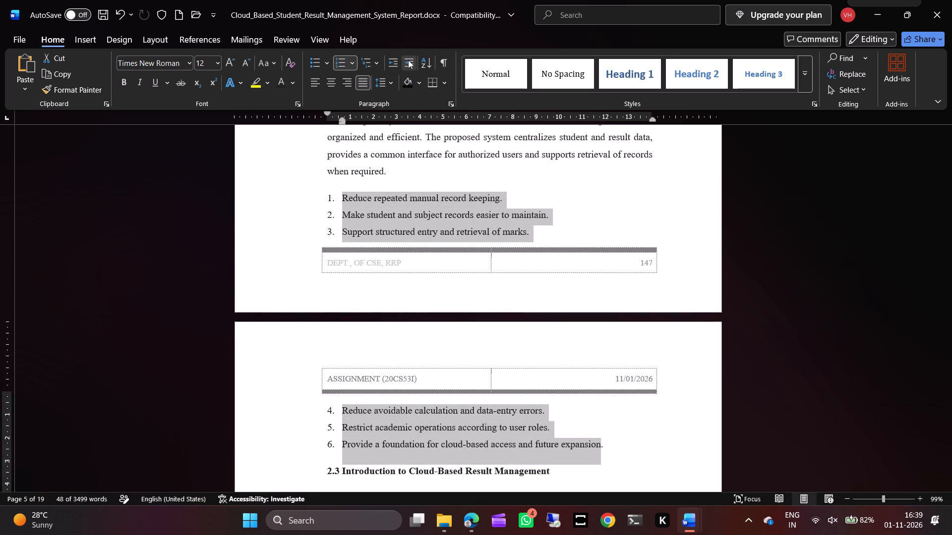
pyautogui.click(408, 60)
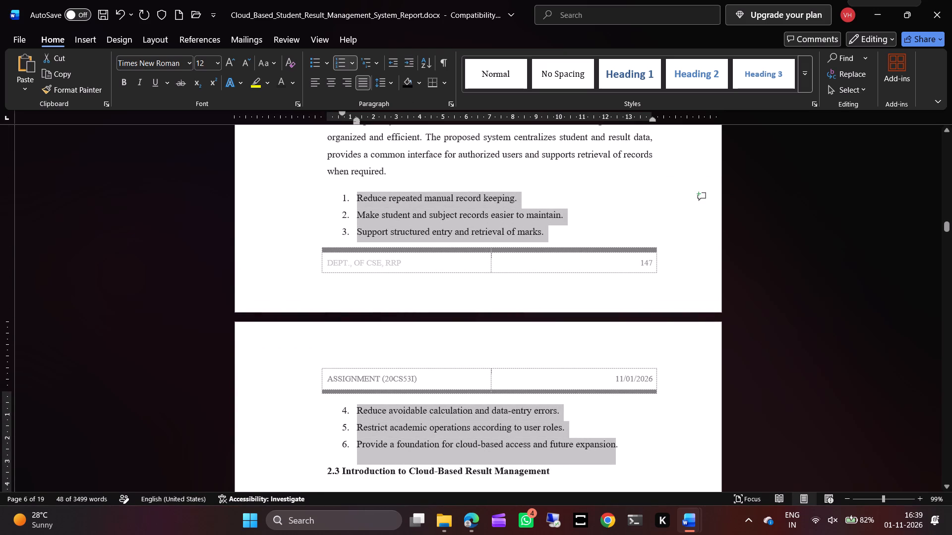
pyautogui.click(417, 174)
pyautogui.click(344, 205)
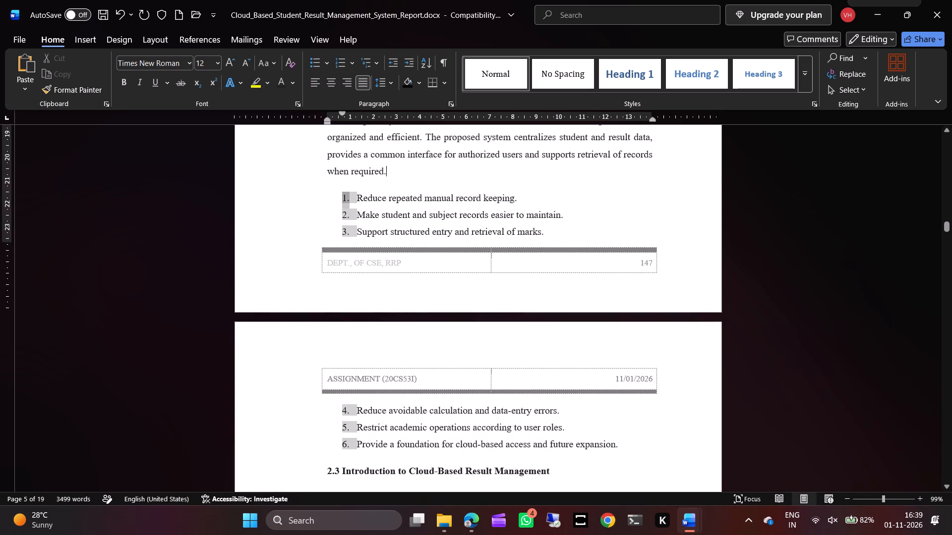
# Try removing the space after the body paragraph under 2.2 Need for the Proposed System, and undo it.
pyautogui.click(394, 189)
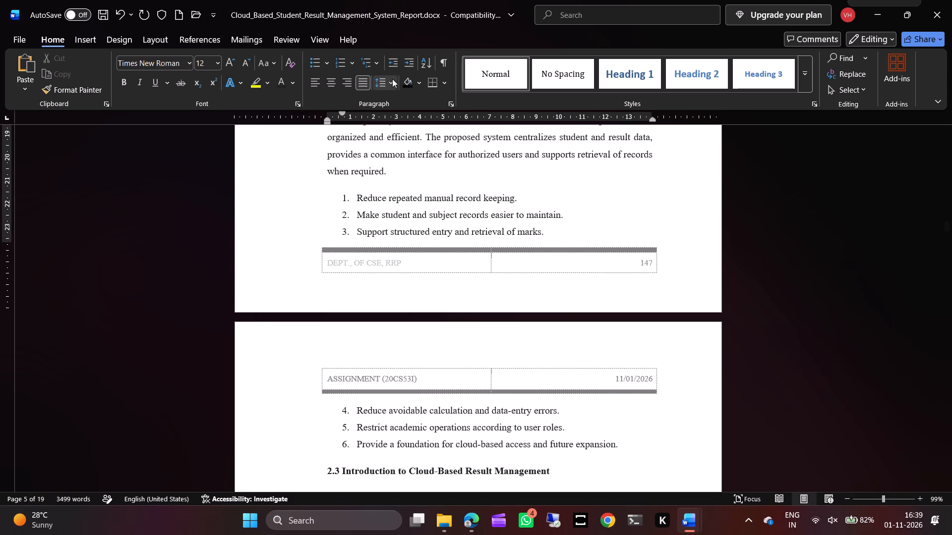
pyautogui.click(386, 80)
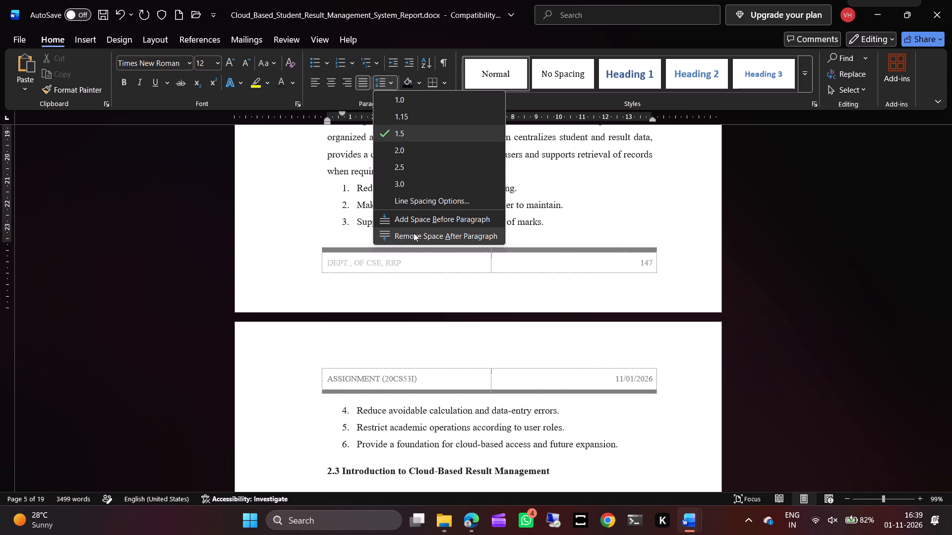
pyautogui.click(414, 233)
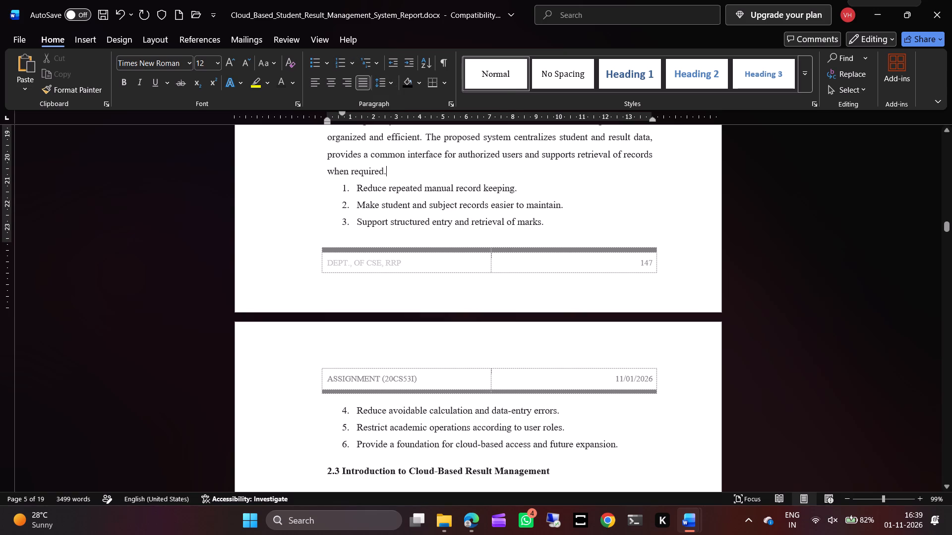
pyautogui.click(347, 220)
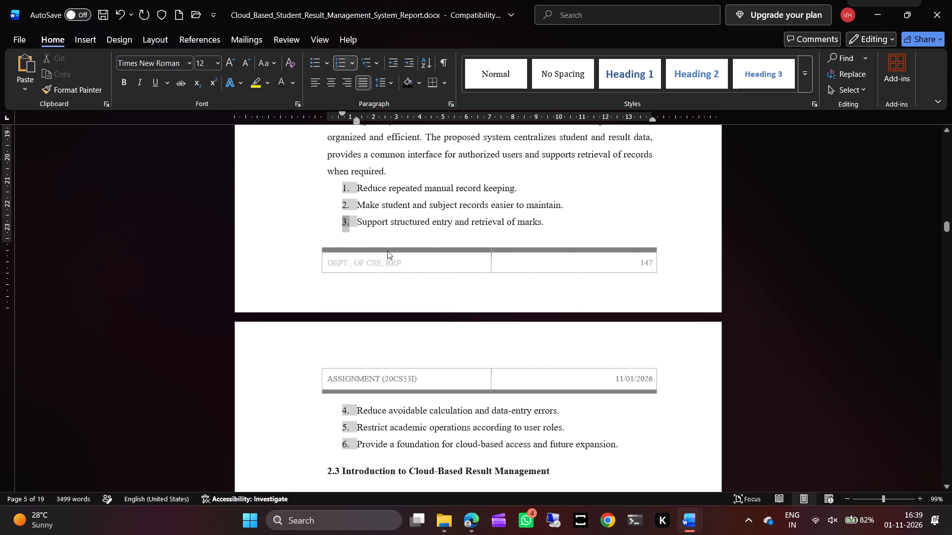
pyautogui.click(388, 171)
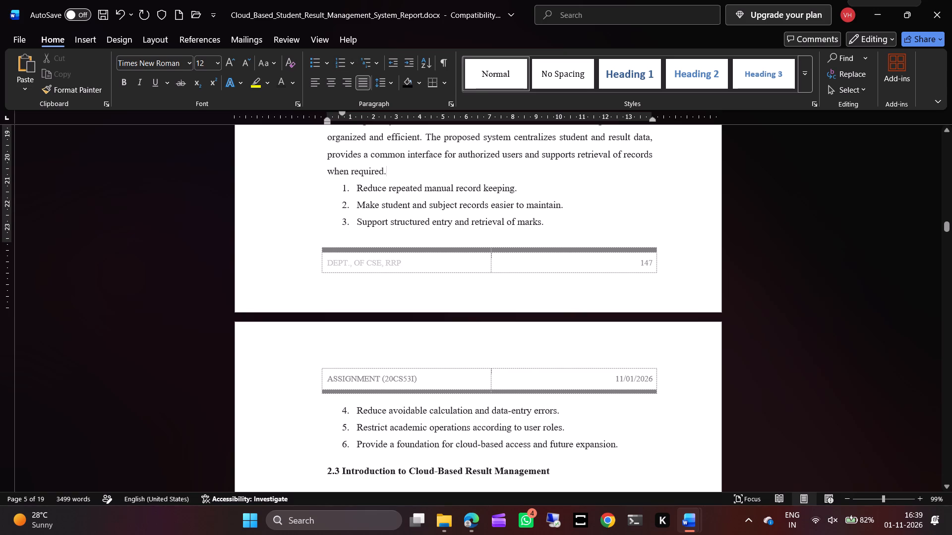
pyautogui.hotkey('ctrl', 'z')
# Indent the first line of the body paragraph under 2.3 Introduction to Cloud-Based Result Management.
pyautogui.scroll(-1, 409, 221)
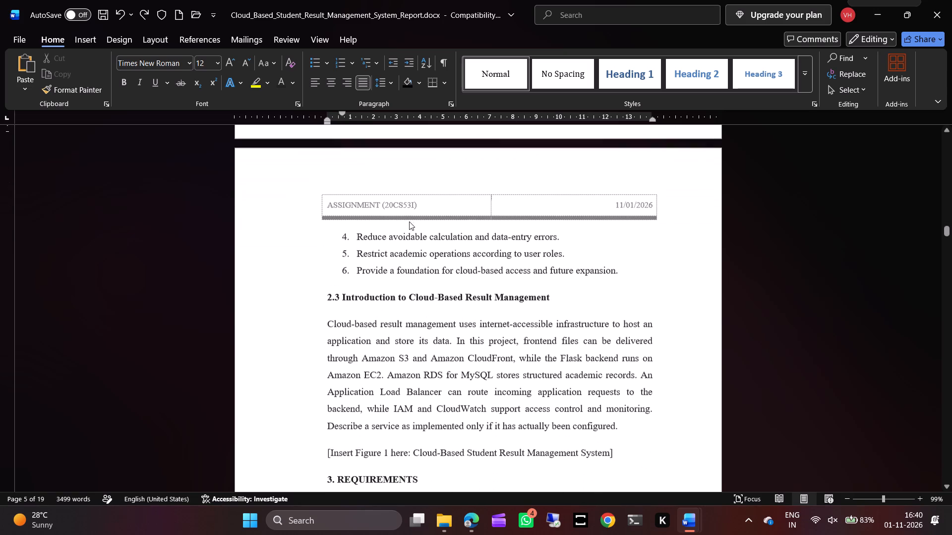
pyautogui.scroll(-1, 409, 221)
pyautogui.click(331, 323)
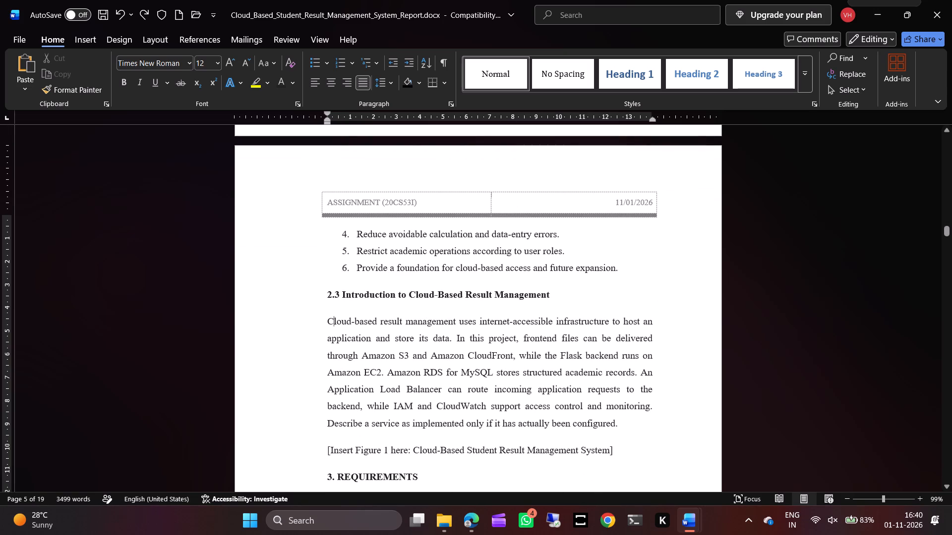
pyautogui.press('Left')
pyautogui.press('Tab')
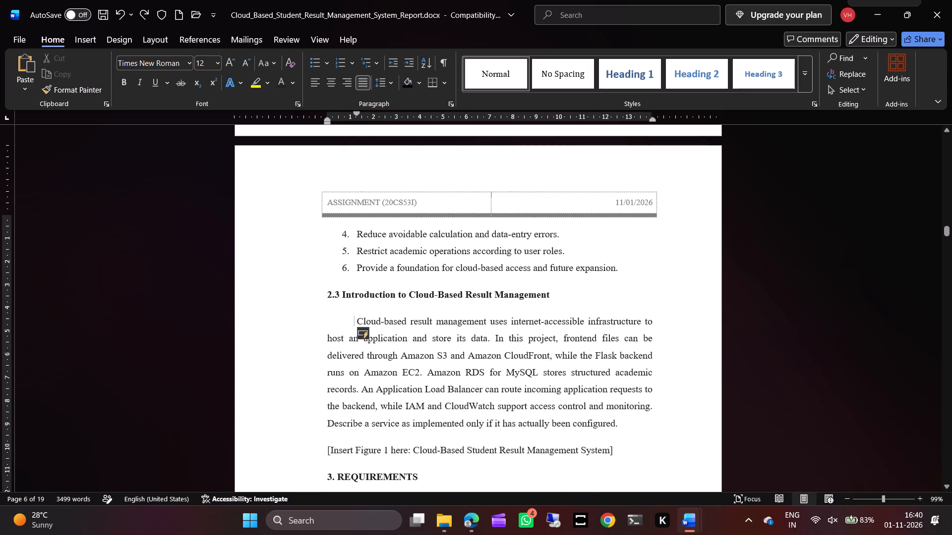
# Copy the title Cloud-Based Student Result Management System from the Insert Figure 1 placeholder line above 3. REQUIREMENTS.
pyautogui.scroll(-1, 383, 417)
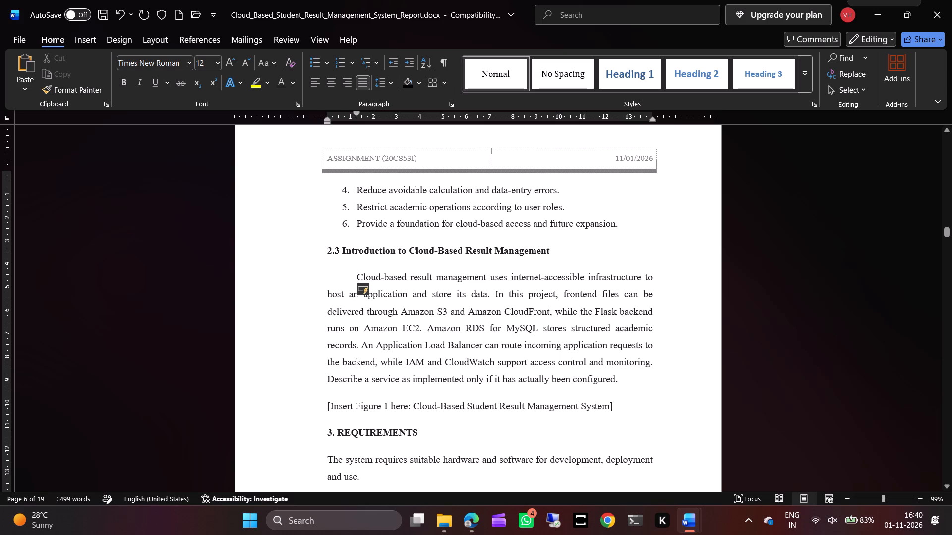
pyautogui.moveTo(412, 405); pyautogui.dragTo(594, 405)
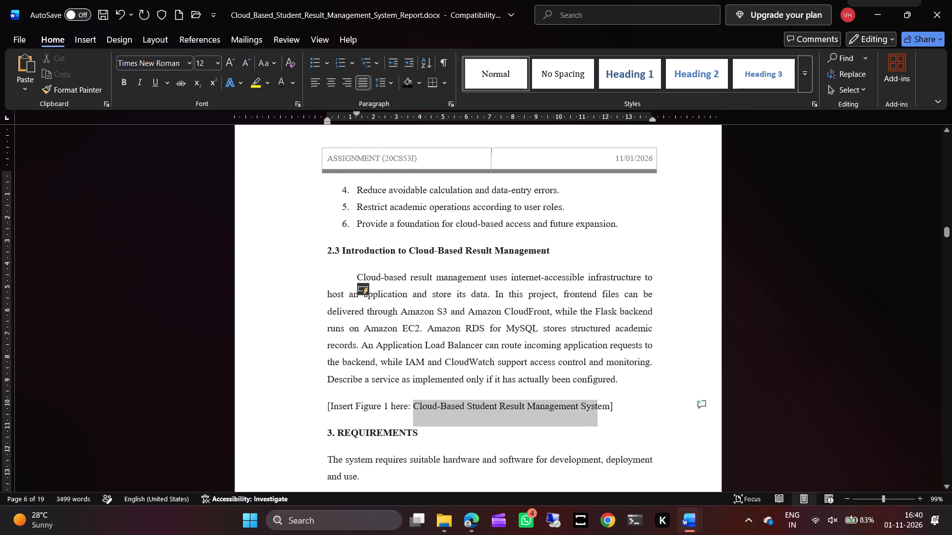
pyautogui.moveTo(594, 405); pyautogui.dragTo(601, 405)
pyautogui.hotkey('ctrl', 'c')
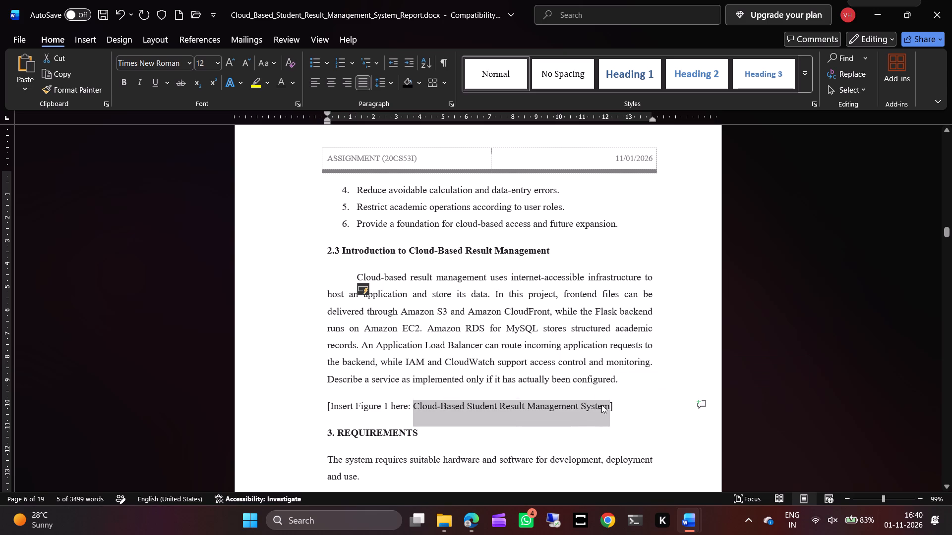
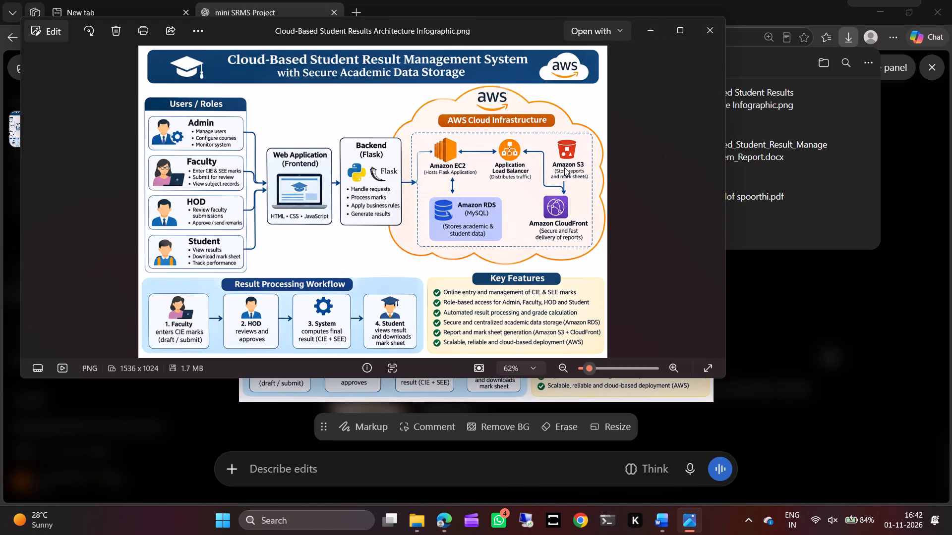
pyautogui.hotkey('ctrl', 'c')
pyautogui.click(815, 317)
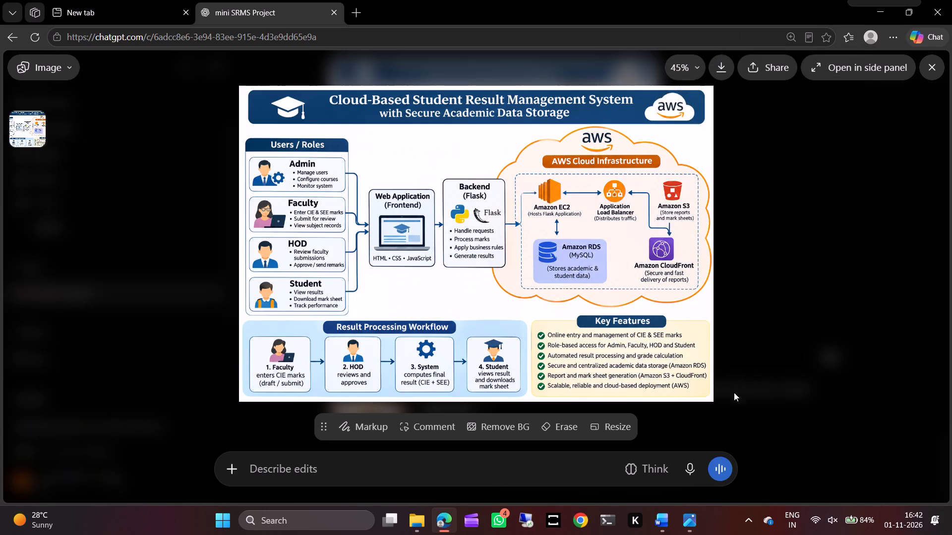
# Switch to the Cloud_Based_Student_Result_Management_System_Report document in Word and paste the image on a new line below the 2.3 body paragraph.
pyautogui.click(656, 516)
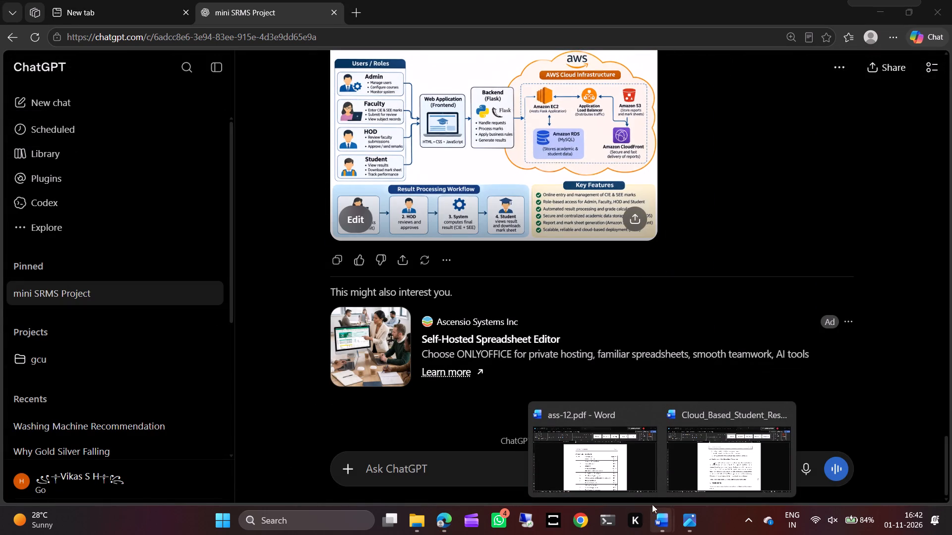
pyautogui.click(696, 454)
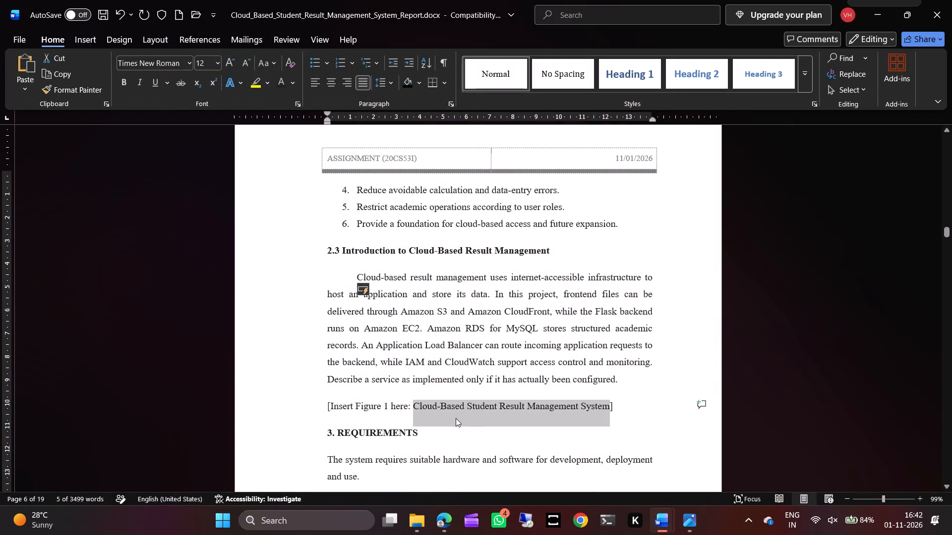
pyautogui.click(628, 377)
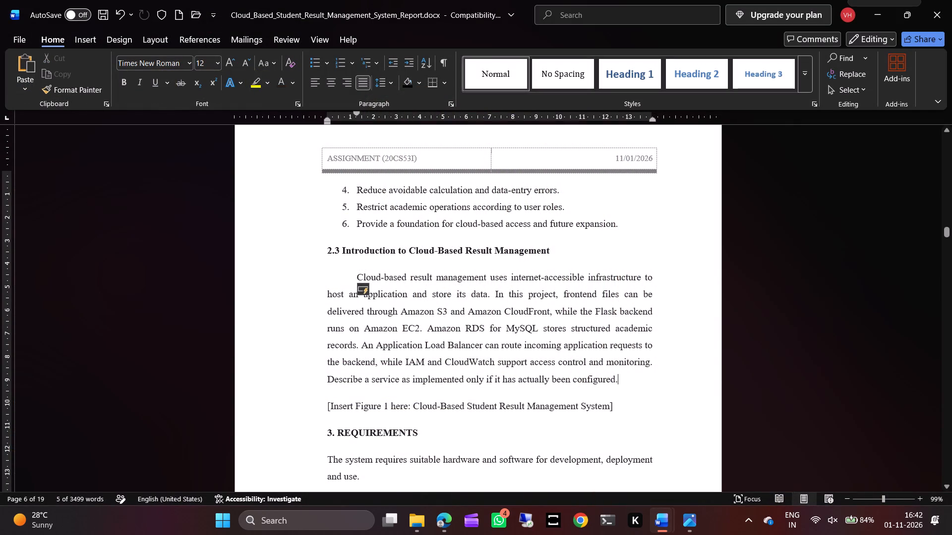
pyautogui.press('Return')
pyautogui.press('BackSpace')
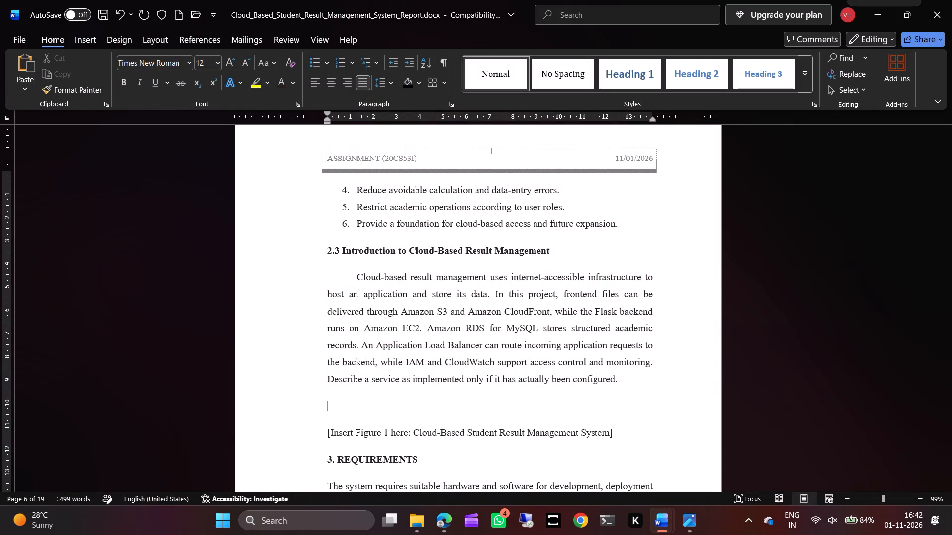
pyautogui.hotkey('ctrl', 'v')
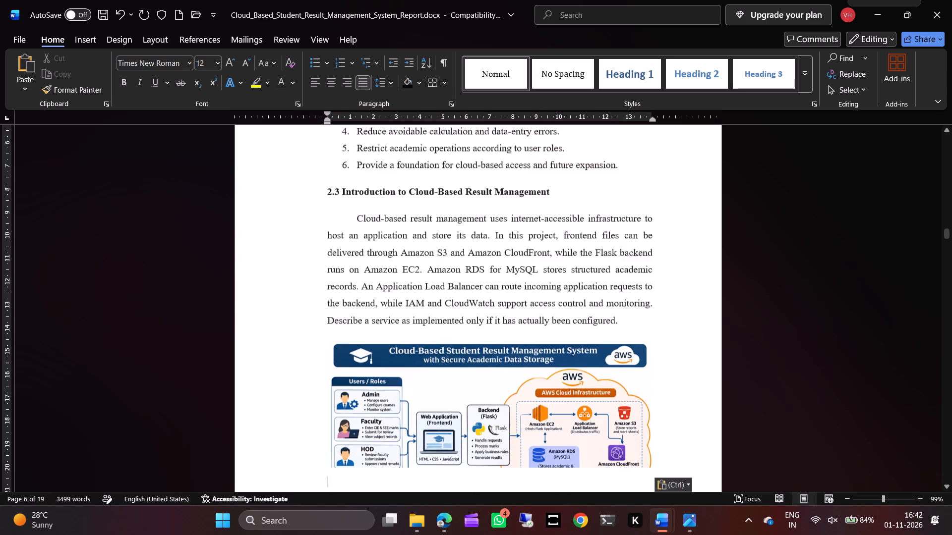
# Copy the title Cloud-Based Student Result Management System from the Insert Figure 1 placeholder, and delete the placeholder line and blank lines below the image.
pyautogui.scroll(-2, 562, 383)
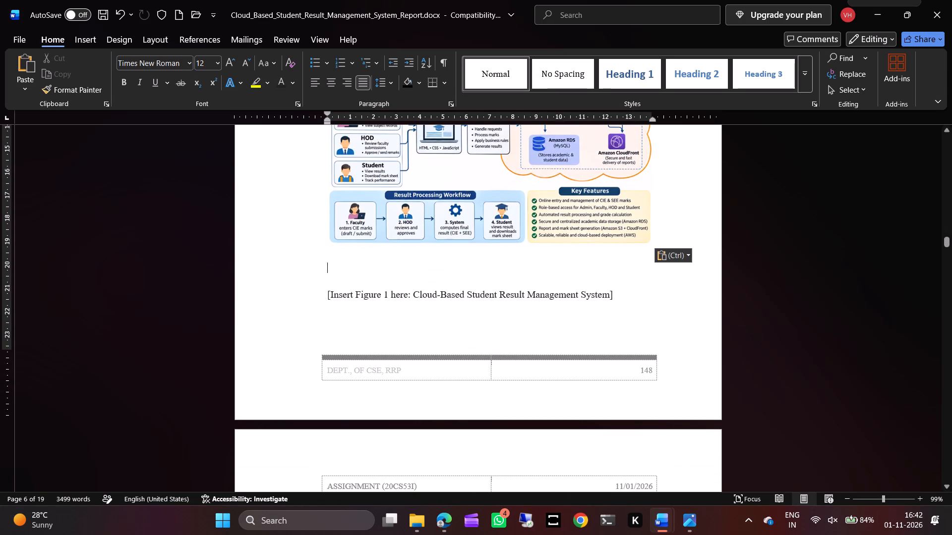
pyautogui.moveTo(415, 292); pyautogui.dragTo(522, 284)
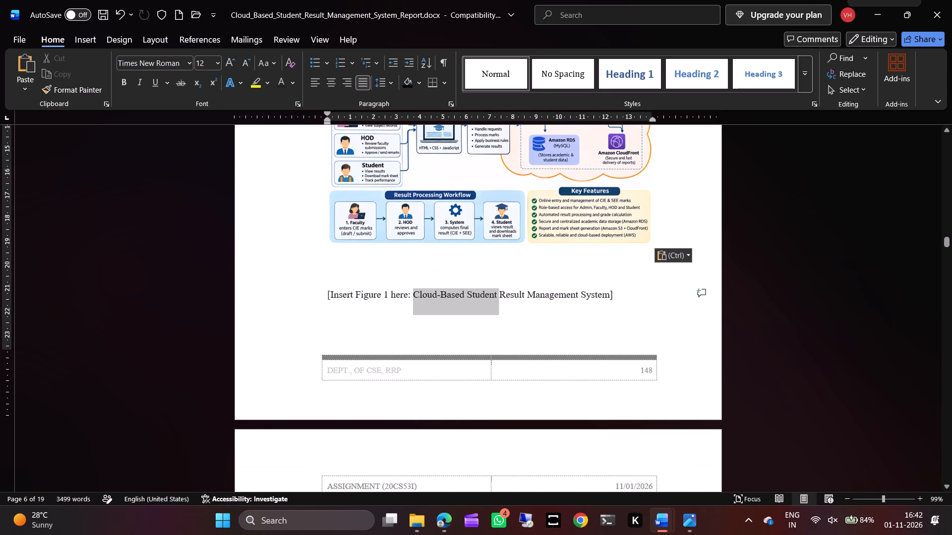
pyautogui.moveTo(522, 284); pyautogui.dragTo(606, 297)
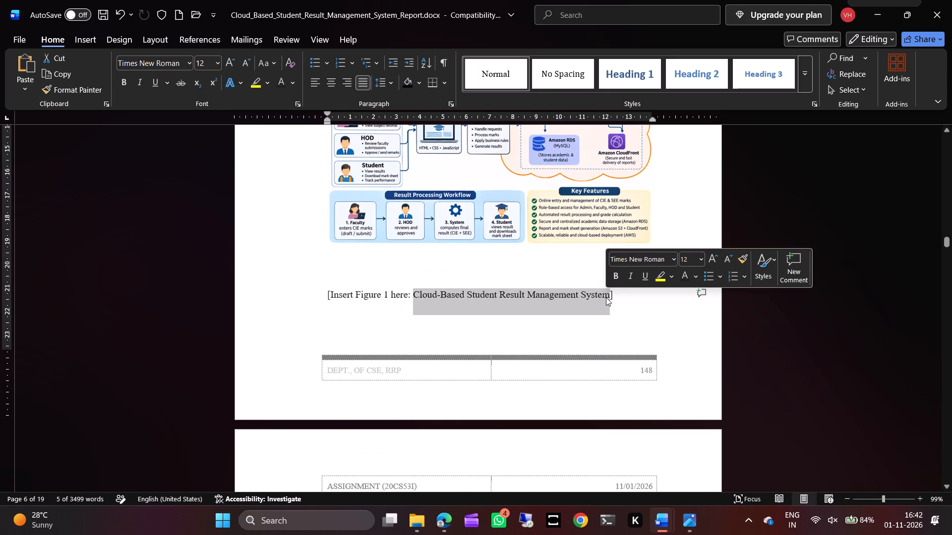
pyautogui.hotkey('ctrl', 'c')
pyautogui.press('BackSpace')
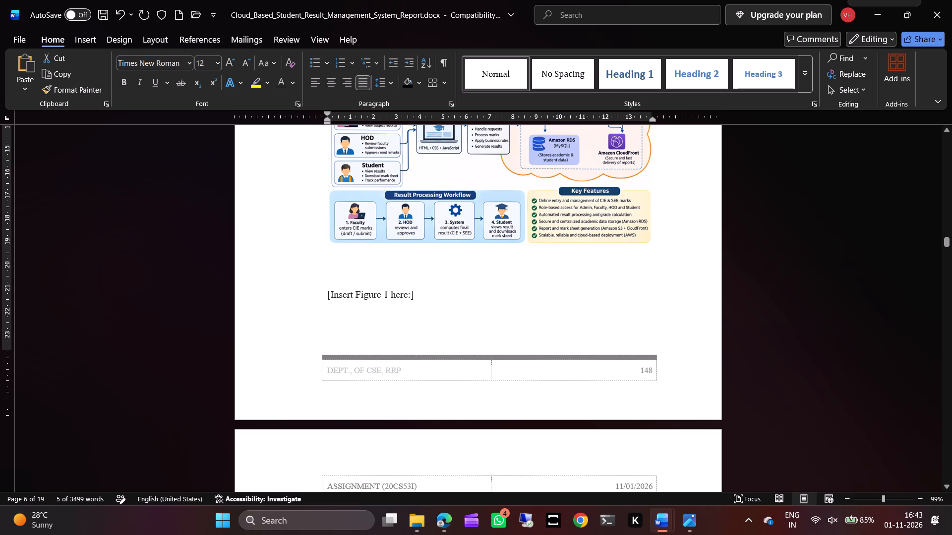
pyautogui.press('Right')
pyautogui.press('BackSpace')
pyautogui.press('BackSpace')
pyautogui.press('BackSpace')
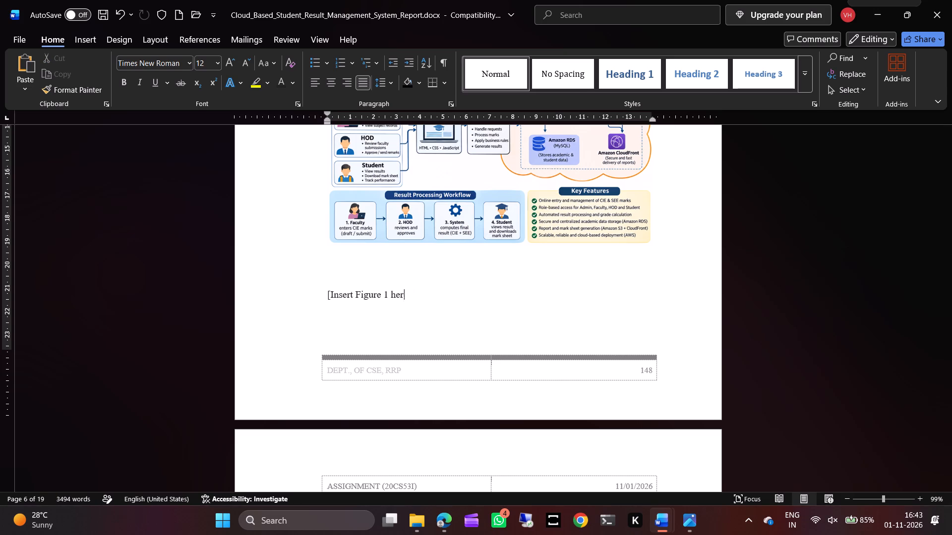
pyautogui.press('BackSpace')
pyautogui.press('BackSpace')
pyautogui.press('BackSpace')
pyautogui.press('BackSpace')
pyautogui.press('BackSpace')
pyautogui.press('BackSpace')
pyautogui.press('BackSpace')
pyautogui.press('BackSpace')
pyautogui.press('BackSpace')
pyautogui.press('BackSpace')
pyautogui.press('BackSpace')
pyautogui.press('BackSpace')
pyautogui.press('BackSpace')
pyautogui.press('BackSpace')
pyautogui.press('BackSpace')
pyautogui.press('BackSpace')
pyautogui.press('BackSpace')
pyautogui.press('BackSpace')
pyautogui.press('BackSpace')
pyautogui.press('BackSpace')
pyautogui.press('BackSpace')
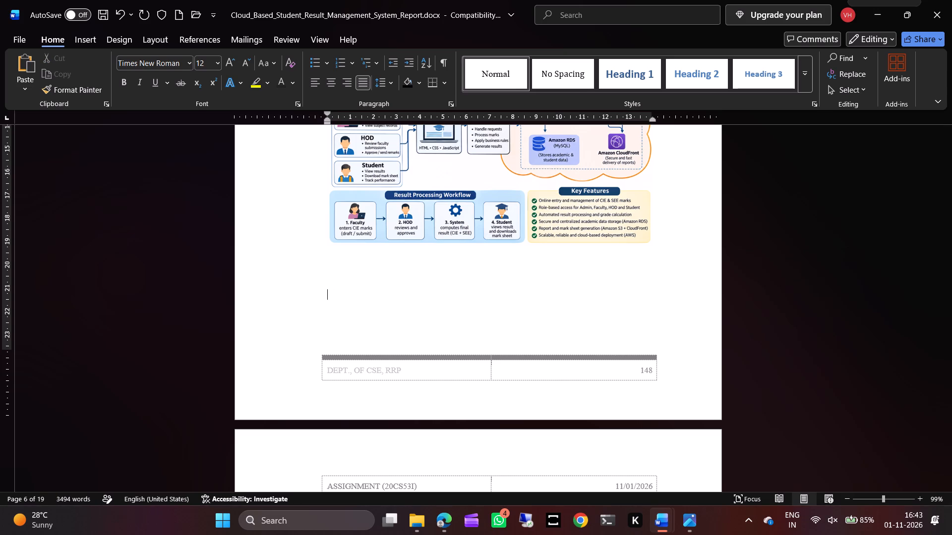
pyautogui.press('BackSpace')
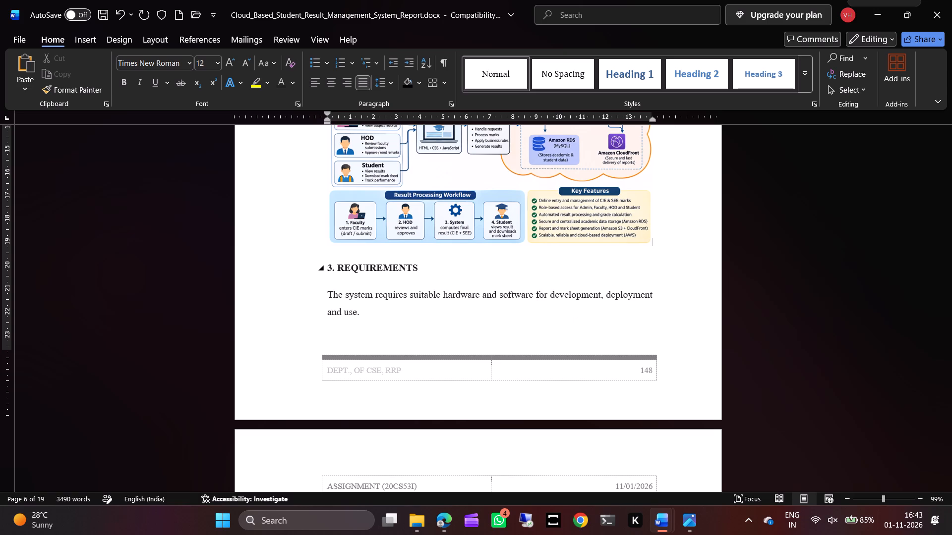
# Add the caption "Fig 1: Cloud-Based Student Result Management System" on a new line below the image, using the copied title.
pyautogui.press('Return')
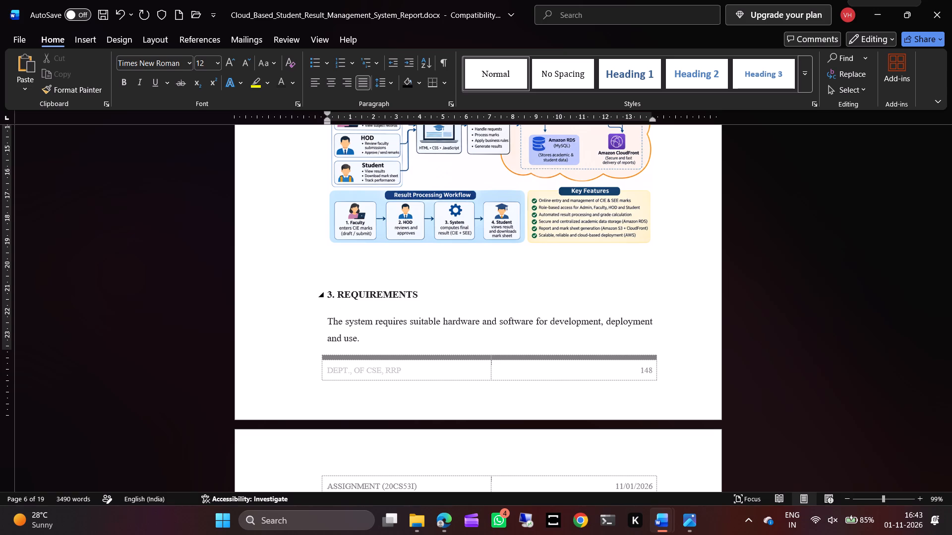
pyautogui.hotkey('ctrl', 'v')
pyautogui.press('Left')
pyautogui.press('Left')
pyautogui.press('Left')
pyautogui.press('Left')
pyautogui.press('Left')
pyautogui.press('Left')
pyautogui.press('Left')
pyautogui.press('Left')
pyautogui.press('Left')
pyautogui.press('Left')
pyautogui.press('Left')
pyautogui.press('Left')
pyautogui.press('Left')
pyautogui.press('Left')
pyautogui.press('Left')
pyautogui.press('Left')
pyautogui.press('Left')
pyautogui.press('Left')
pyautogui.press('Left')
pyautogui.press('Left')
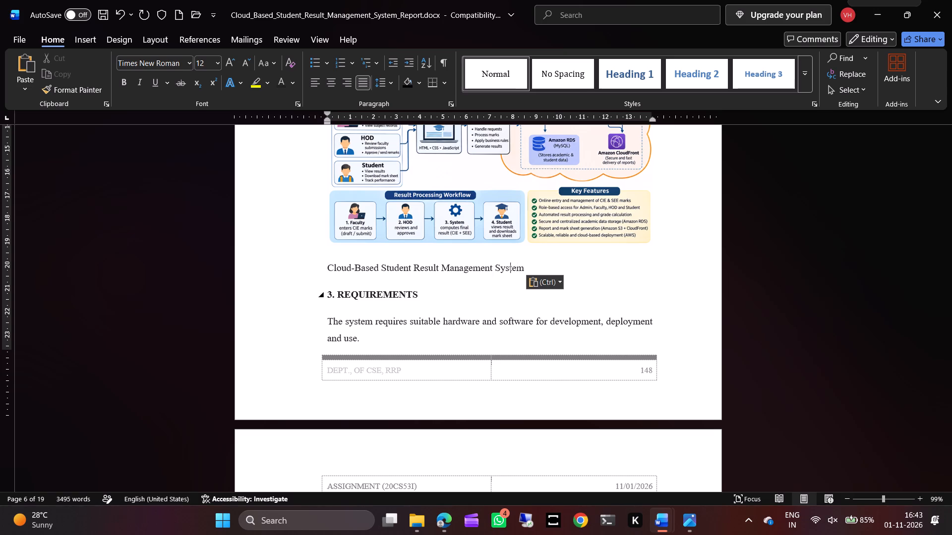
pyautogui.press('Left')
pyautogui.press('Left')
pyautogui.press('Left')
pyautogui.press('Left')
pyautogui.press('Left')
pyautogui.press('Left')
pyautogui.write('fig')
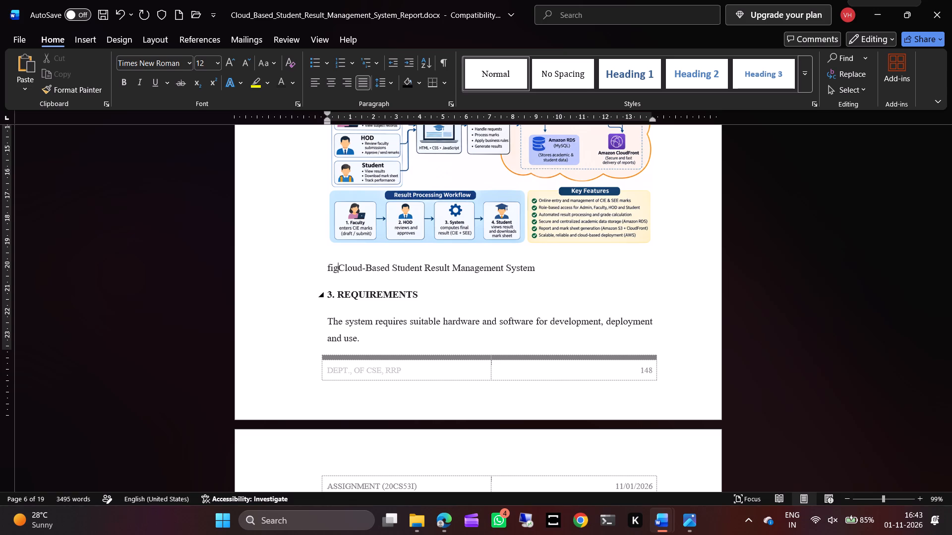
pyautogui.press('space')
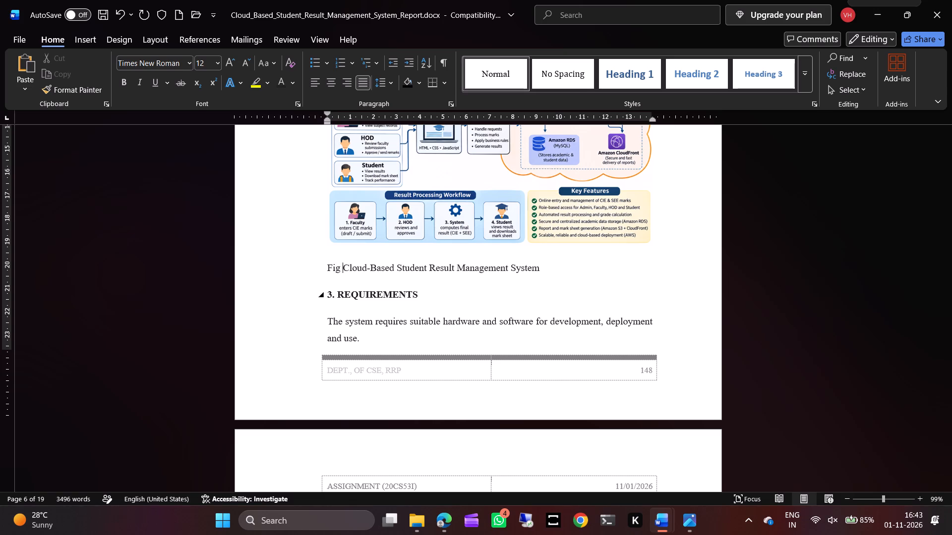
pyautogui.write('1')
pyautogui.write(':')
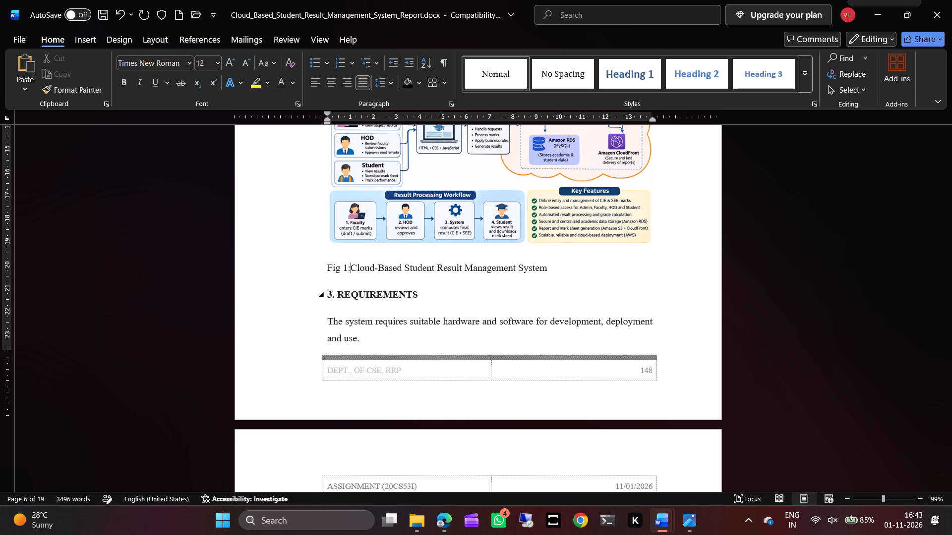
pyautogui.press('space')
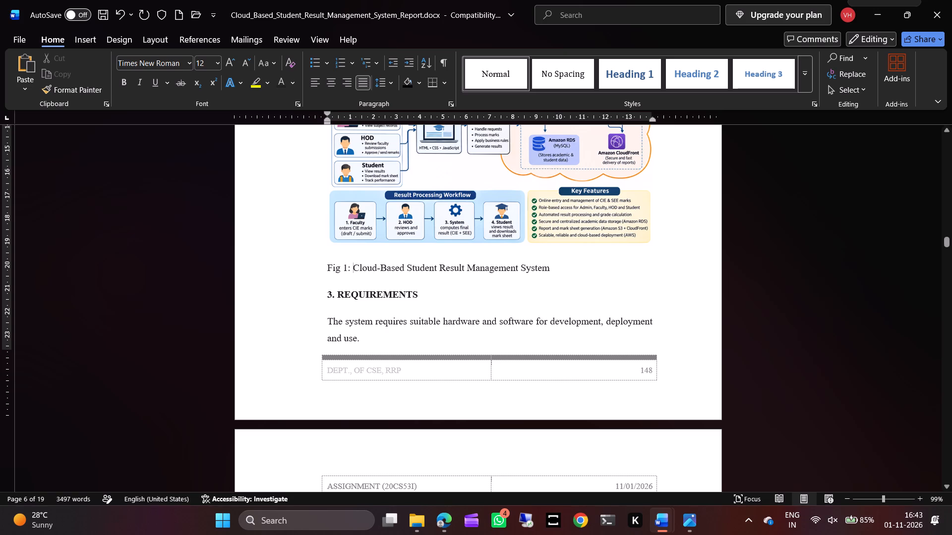
# Make the Fig 1 caption bold and center it under the image.
pyautogui.moveTo(327, 265); pyautogui.dragTo(540, 273)
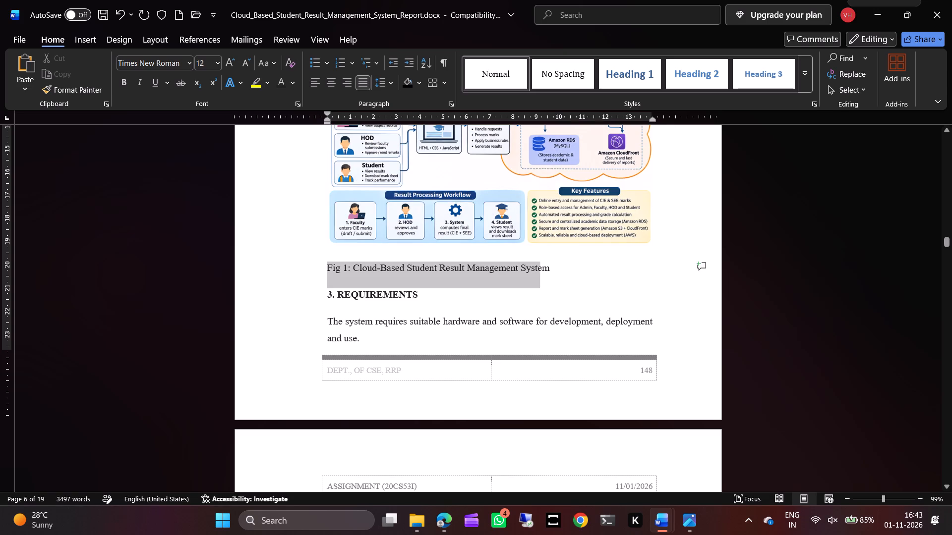
pyautogui.moveTo(540, 273); pyautogui.dragTo(595, 269)
pyautogui.click(605, 253)
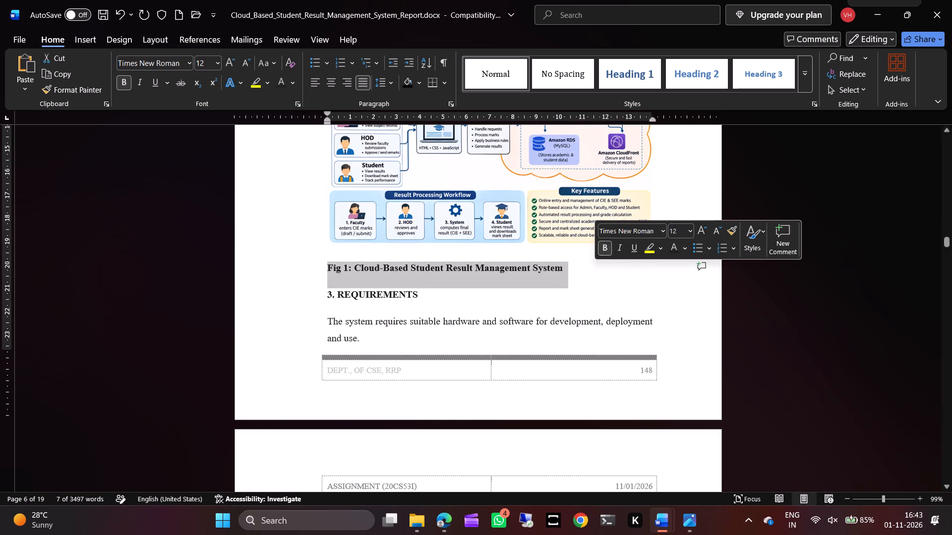
pyautogui.click(330, 80)
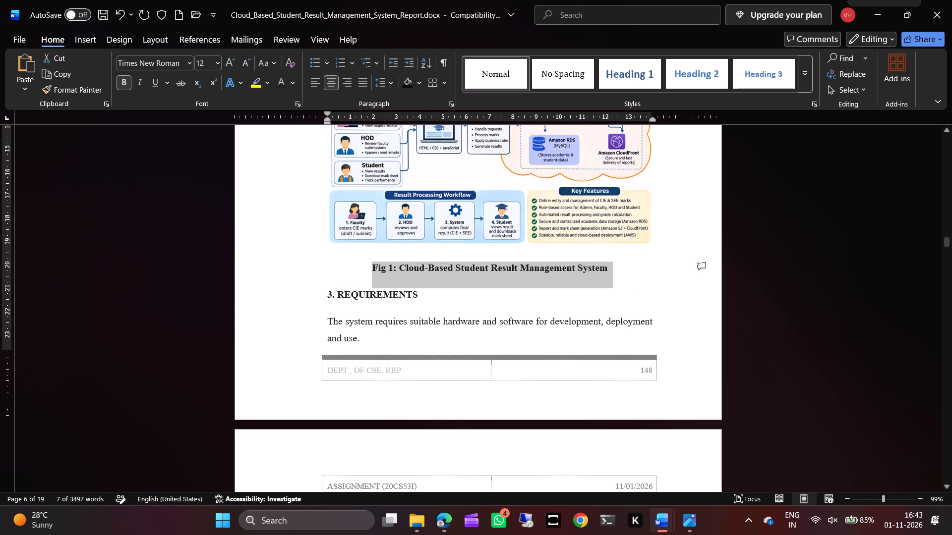
pyautogui.click(648, 278)
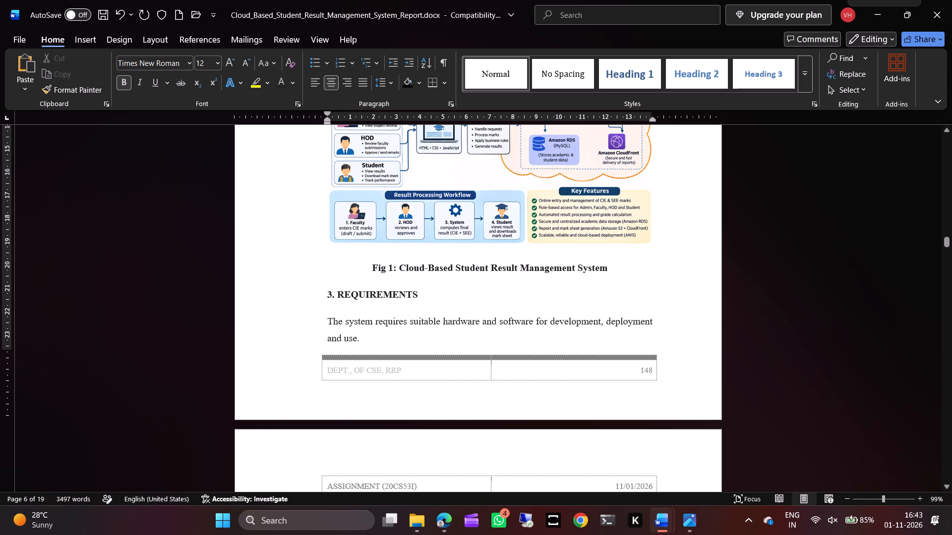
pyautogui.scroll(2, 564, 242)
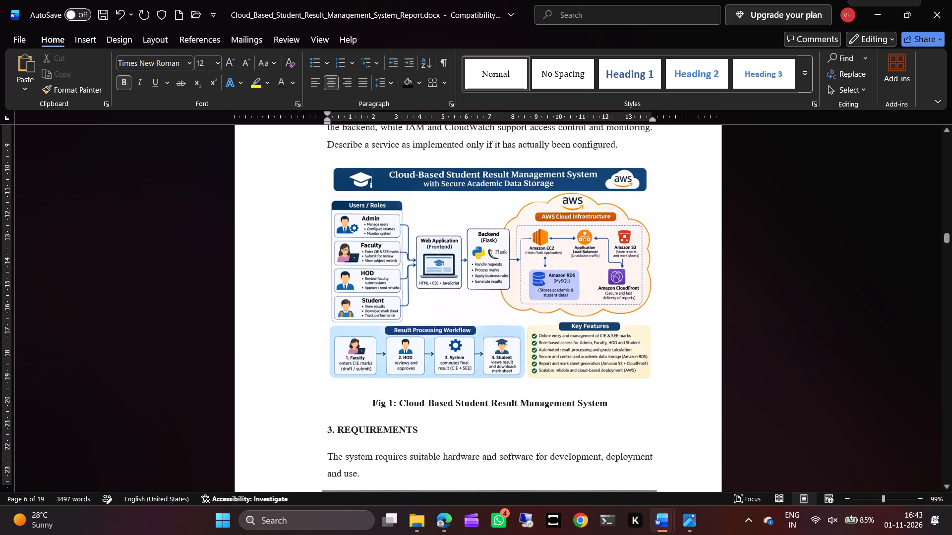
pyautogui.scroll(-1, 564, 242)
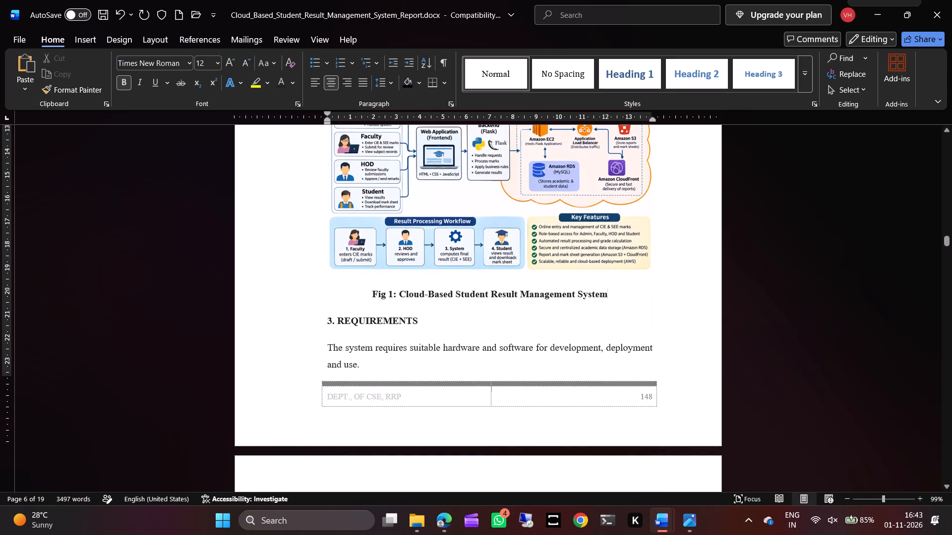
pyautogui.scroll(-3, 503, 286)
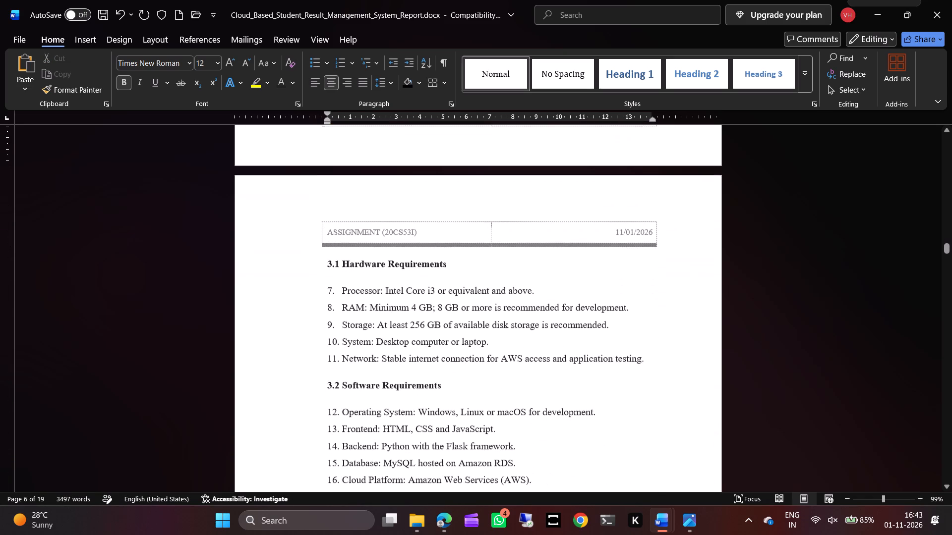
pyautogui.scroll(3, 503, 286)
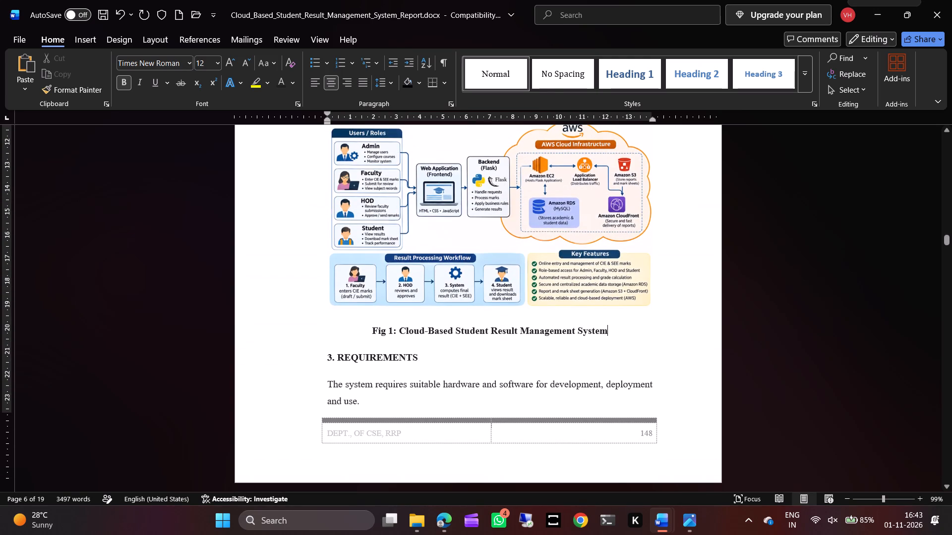
# Stretch the Figure 1 image slightly taller by extending its bottom edge toward the caption, keeping its width.
pyautogui.click(496, 268)
pyautogui.moveTo(489, 311); pyautogui.dragTo(492, 330)
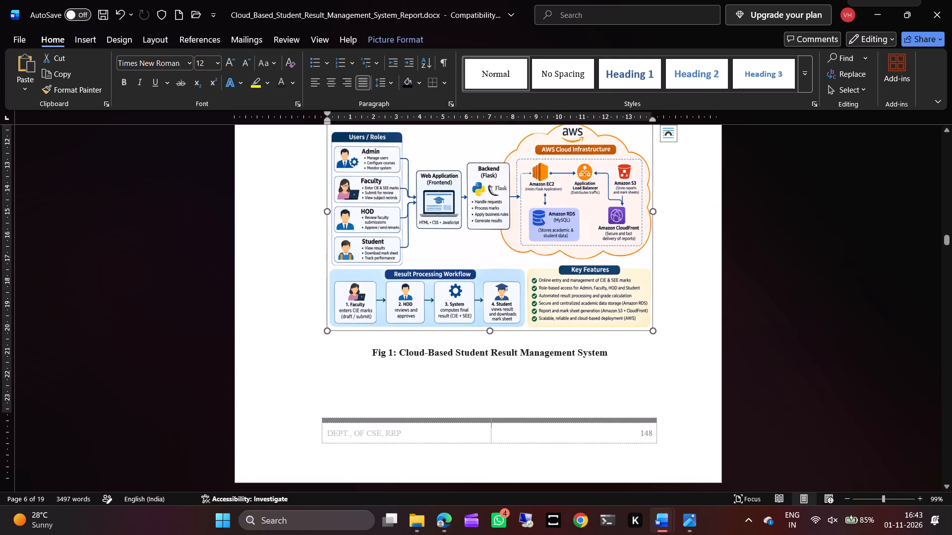
pyautogui.scroll(1, 465, 275)
pyautogui.click(328, 269)
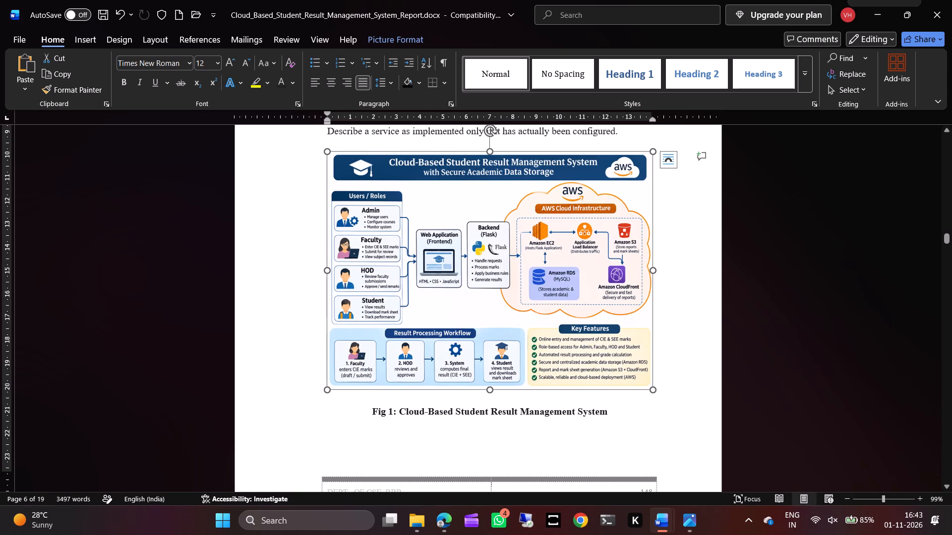
# Remove the number "3." from the REQUIREMENTS heading, keeping the heading on its own line.
pyautogui.scroll(-1, 607, 425)
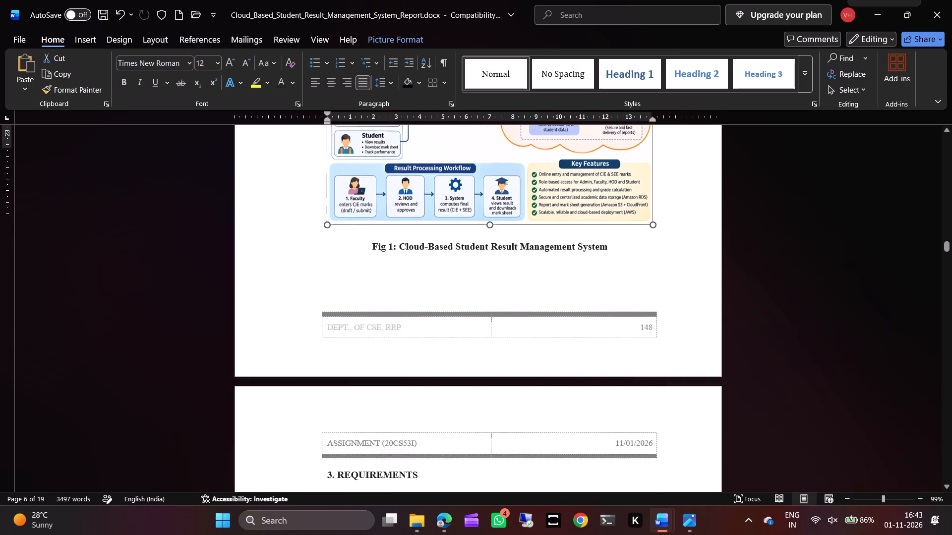
pyautogui.scroll(-1, 607, 425)
pyautogui.click(339, 274)
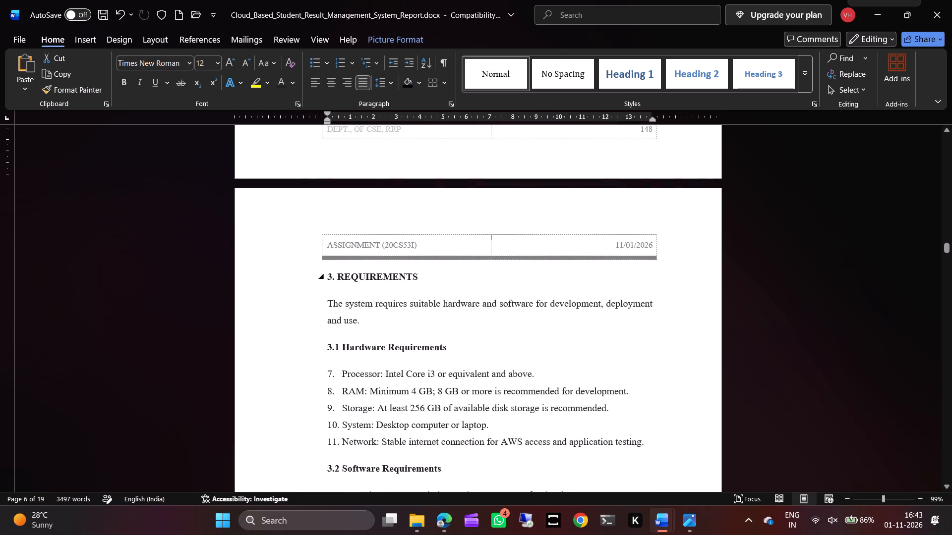
pyautogui.press('BackSpace')
pyautogui.press('BackSpace')
pyautogui.press('BackSpace')
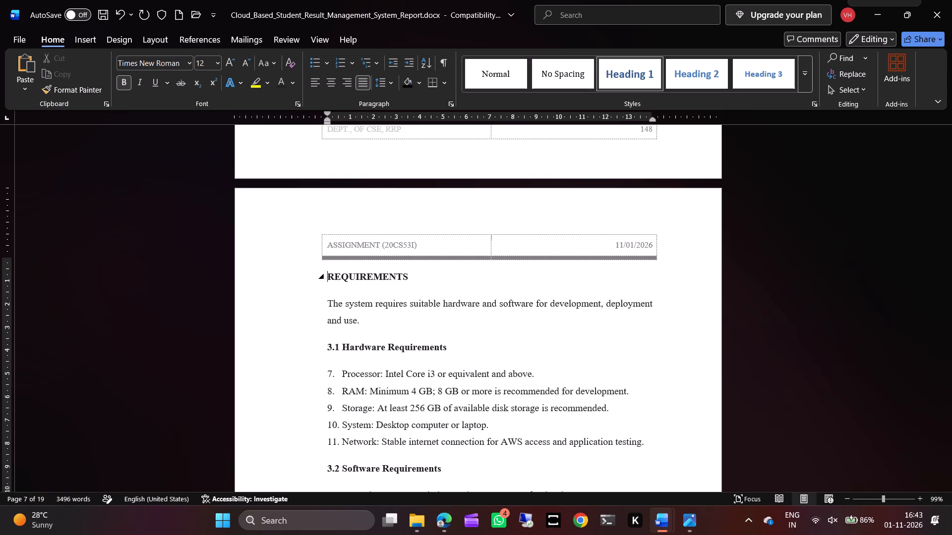
pyautogui.press('BackSpace')
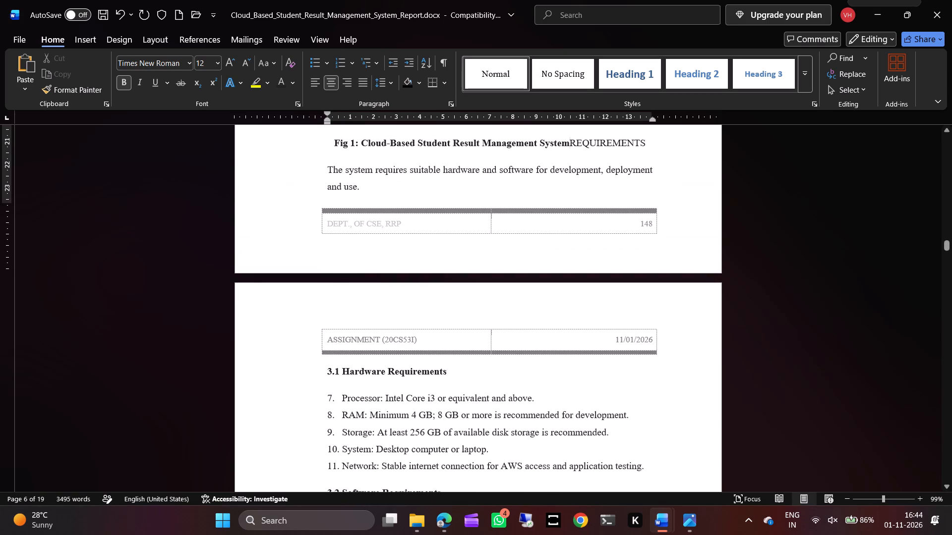
pyautogui.hotkey('ctrl', 'z')
# Place the insertion point before "The system requires" in the paragraph under the REQUIREMENTS heading.
pyautogui.scroll(-1, 450, 330)
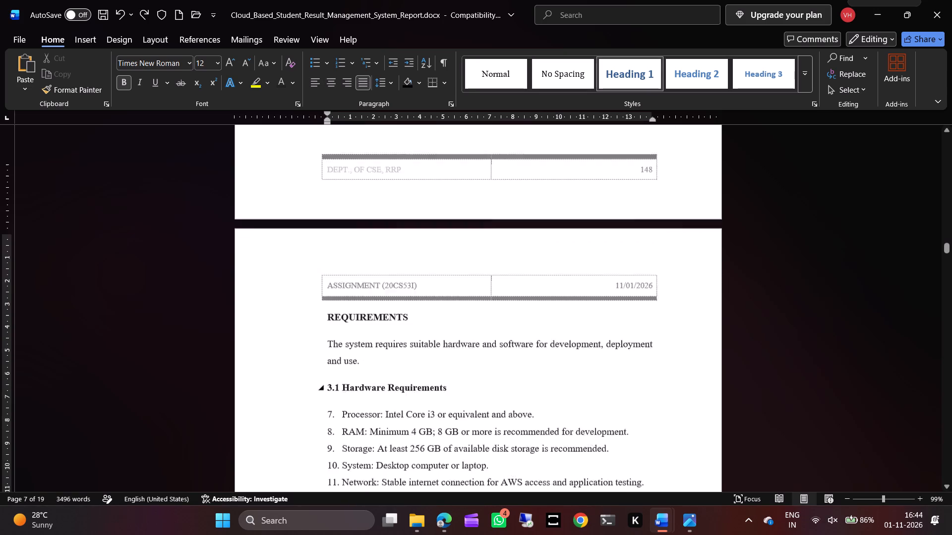
pyautogui.scroll(-1, 450, 330)
pyautogui.click(330, 277)
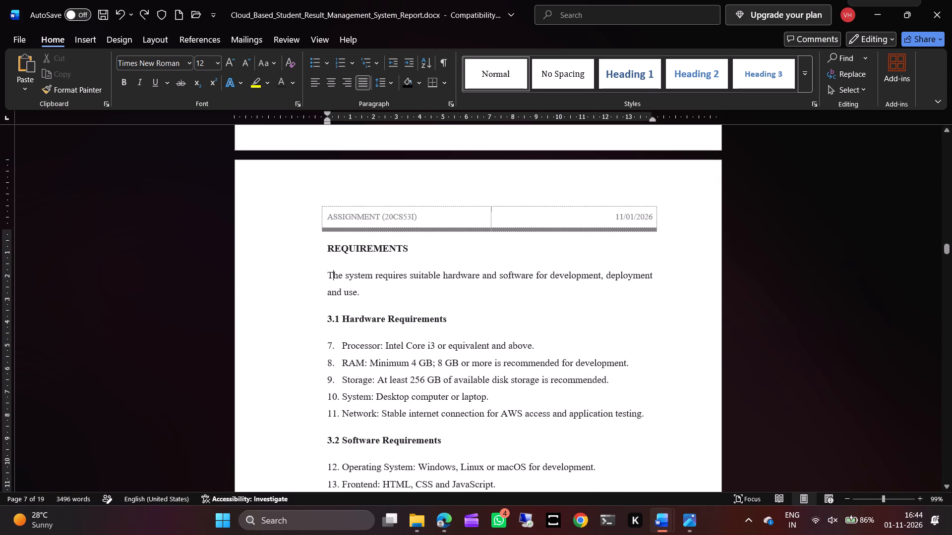
pyautogui.press('Left')
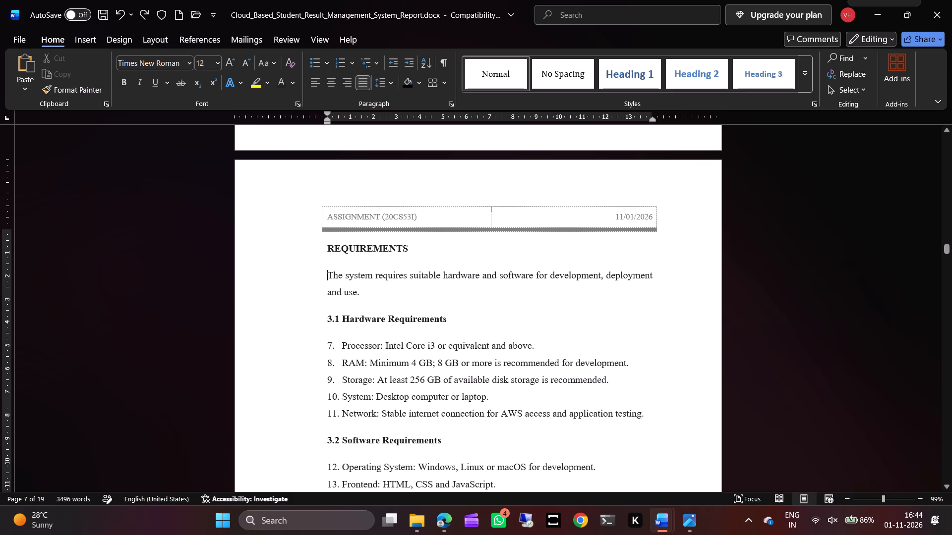
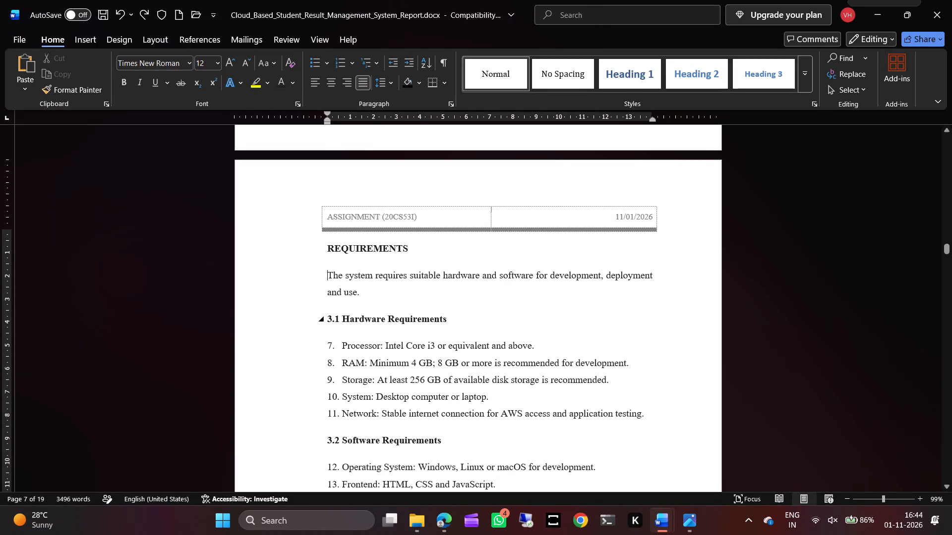
# Remove the list numbers and indentation from the five items under 3.1 Hardware Requirements, from Processor to Network.
pyautogui.click(343, 349)
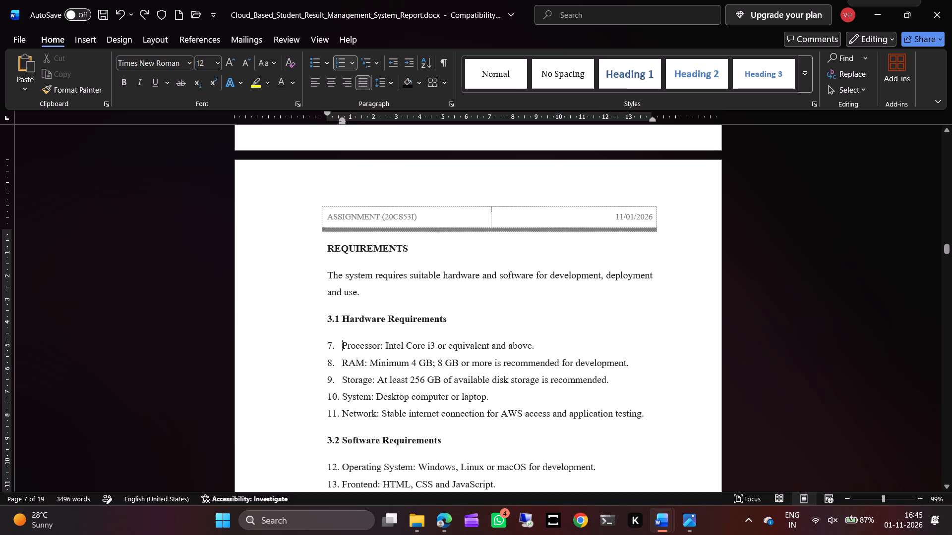
pyautogui.press('BackSpace')
pyautogui.press('BackSpace')
pyautogui.press('Down')
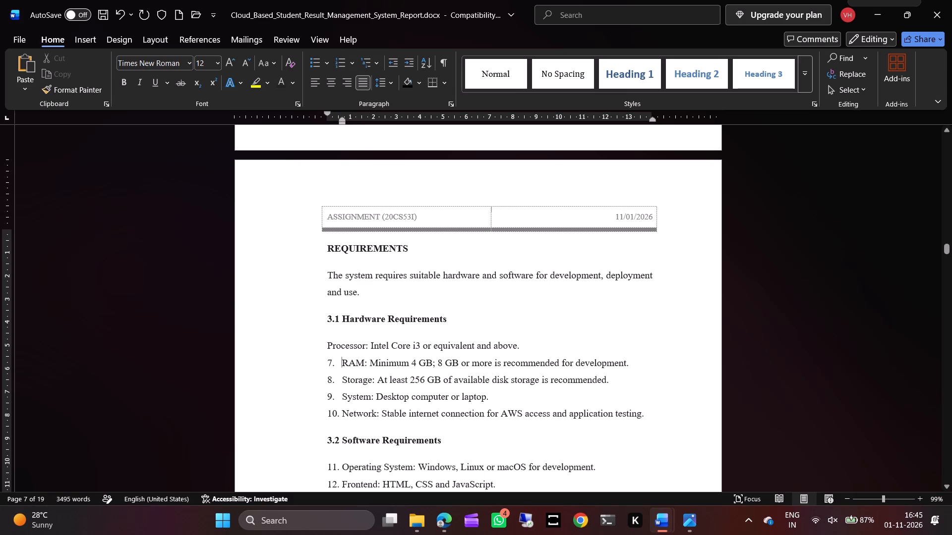
pyautogui.press('BackSpace')
pyautogui.press('BackSpace')
pyautogui.press('Down')
pyautogui.press('BackSpace')
pyautogui.press('BackSpace')
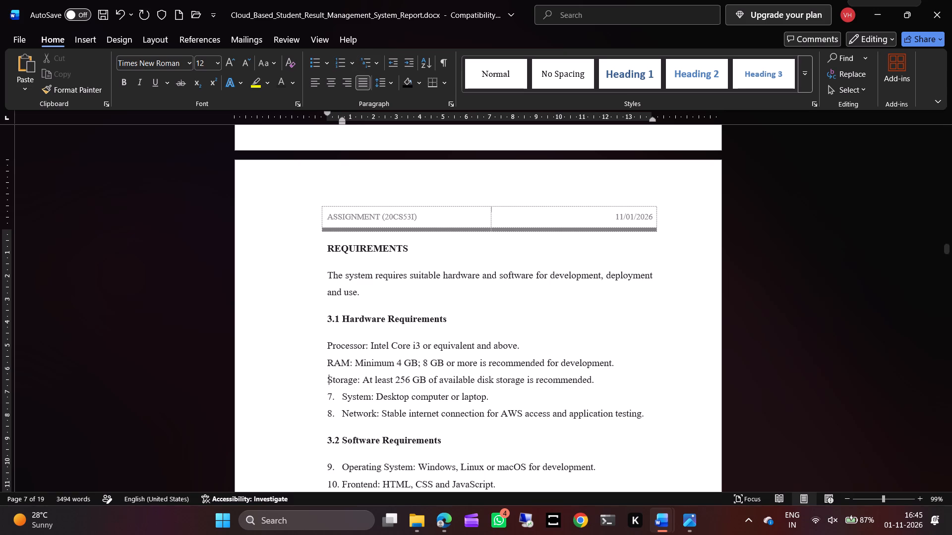
pyautogui.press('Down')
pyautogui.press('BackSpace')
pyautogui.press('BackSpace')
pyautogui.press('Down')
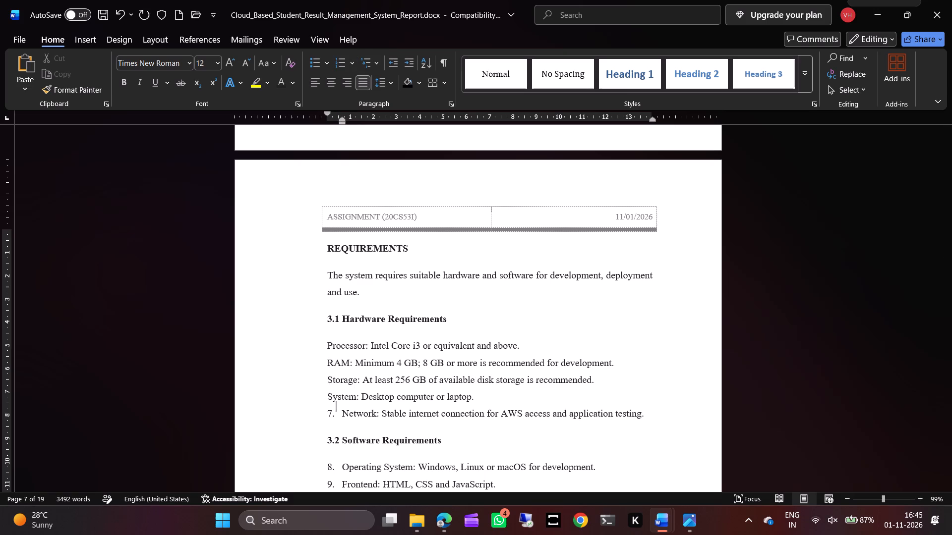
pyautogui.press('BackSpace')
pyautogui.press('BackSpace')
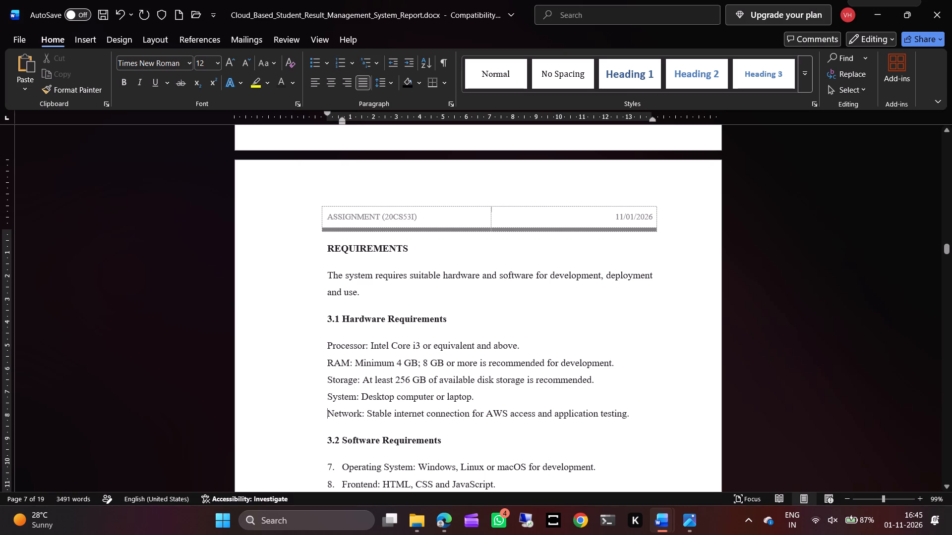
# Make the labels Processor:, RAM:, Storage:, System: and Network: bold in the Hardware Requirements items.
pyautogui.moveTo(367, 347); pyautogui.dragTo(335, 349)
pyautogui.hotkey('ctrl', 'b')
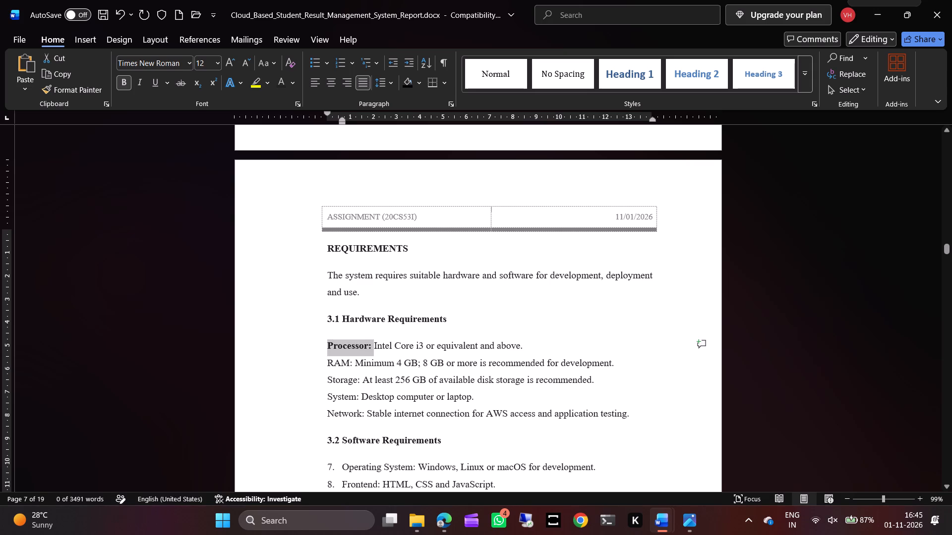
pyautogui.moveTo(351, 365); pyautogui.dragTo(326, 366)
pyautogui.hotkey('ctrl', 'b')
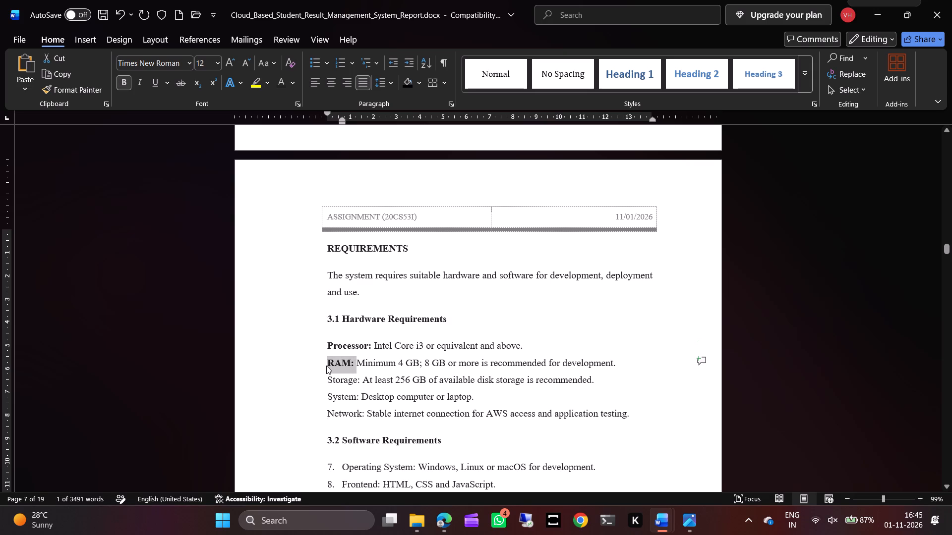
pyautogui.moveTo(358, 383); pyautogui.dragTo(324, 387)
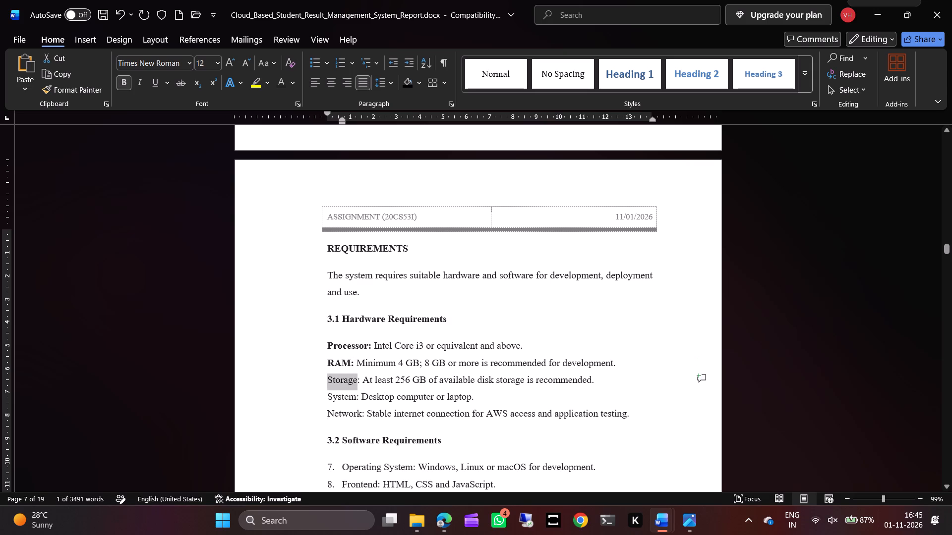
pyautogui.moveTo(324, 387); pyautogui.dragTo(323, 387)
pyautogui.click(323, 387)
pyautogui.moveTo(359, 380); pyautogui.dragTo(325, 380)
pyautogui.hotkey('ctrl', 'b')
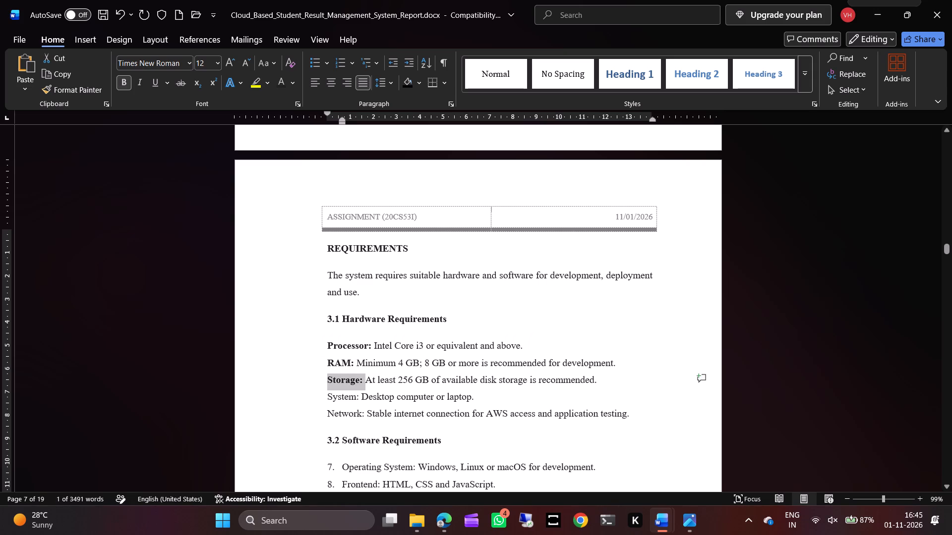
pyautogui.moveTo(359, 397); pyautogui.dragTo(327, 397)
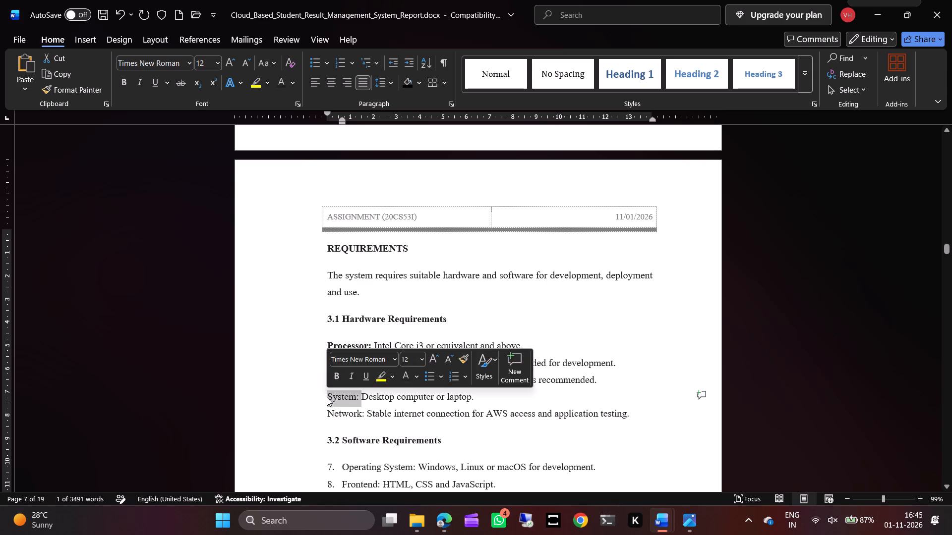
pyautogui.hotkey('ctrl', 'b')
pyautogui.moveTo(365, 412); pyautogui.dragTo(361, 413)
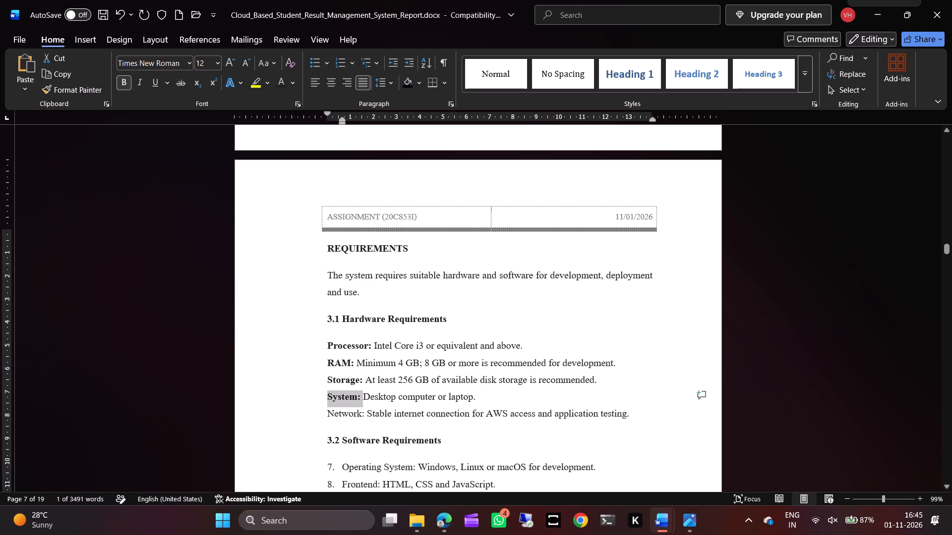
pyautogui.moveTo(361, 413); pyautogui.dragTo(320, 418)
pyautogui.hotkey('ctrl', 'b')
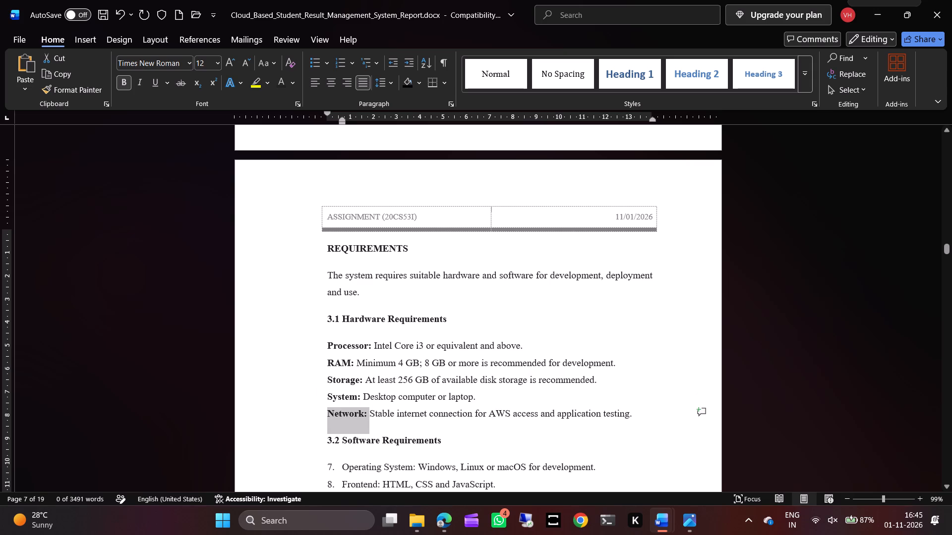
# Format the five Hardware Requirements items, Processor through Network, as a bulleted list with arrowhead bullets.
pyautogui.moveTo(326, 345); pyautogui.dragTo(373, 405)
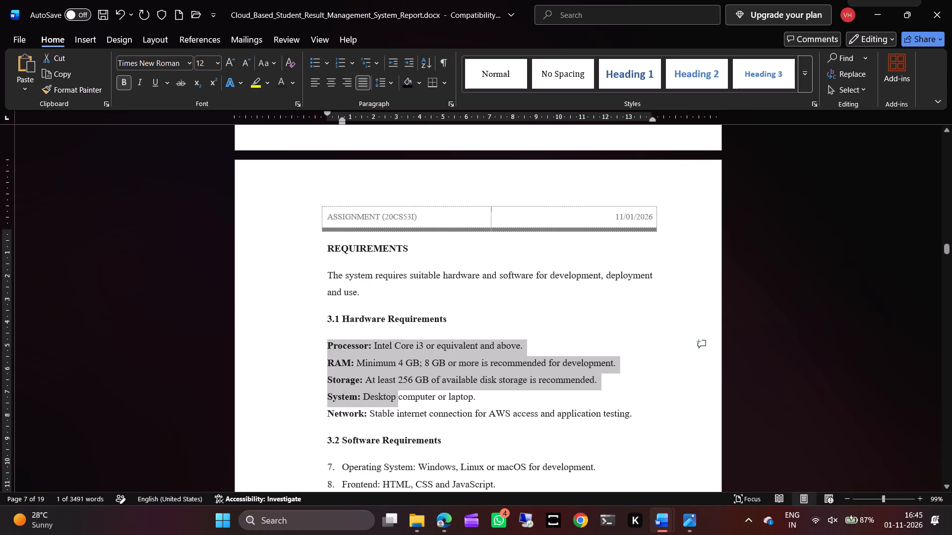
pyautogui.moveTo(373, 405); pyautogui.dragTo(375, 410)
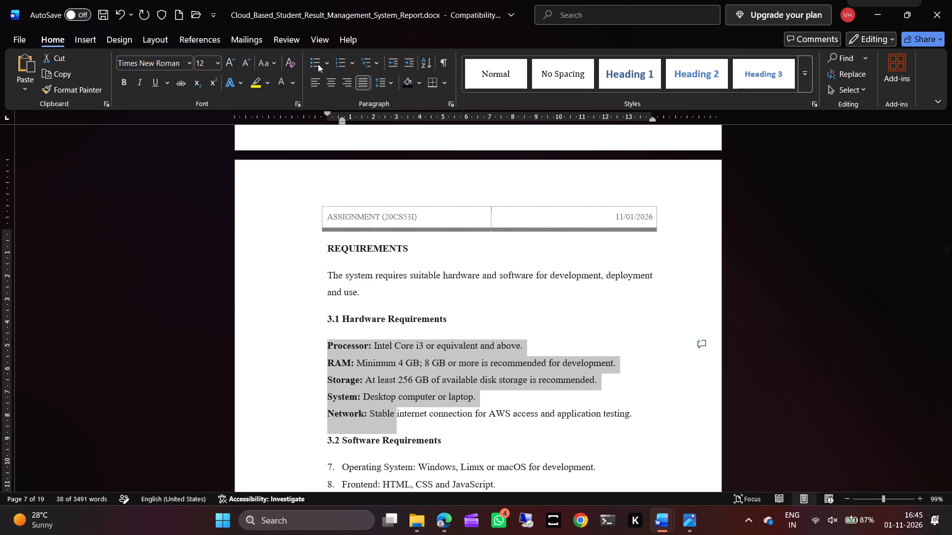
pyautogui.click(318, 64)
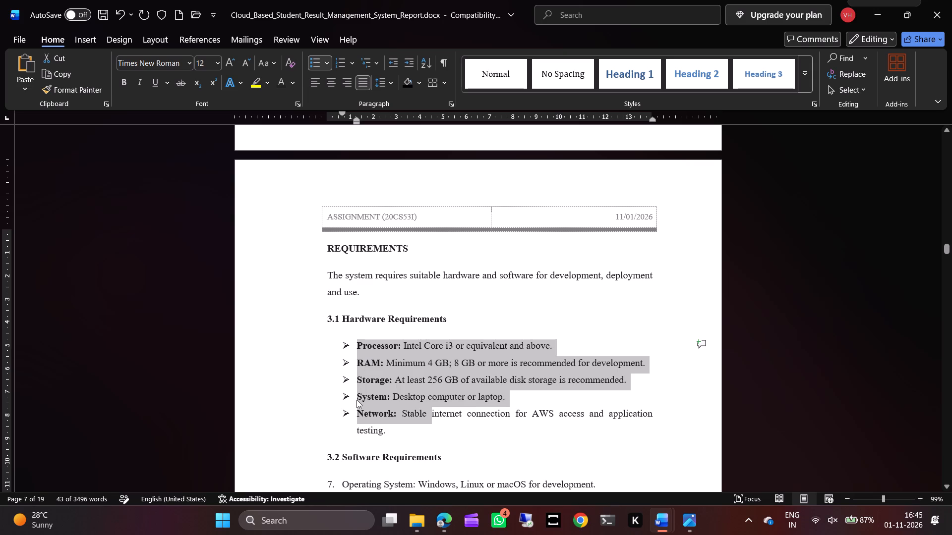
pyautogui.click(335, 398)
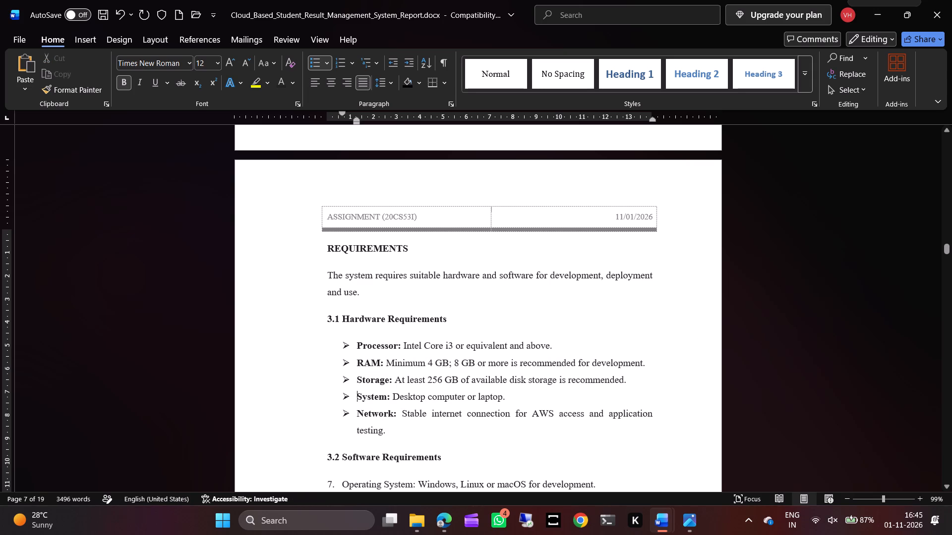
# Replace the colon after Processor and after RAM in the Hardware Requirements list with a spaced hyphen.
pyautogui.click(403, 347)
pyautogui.press('BackSpace')
pyautogui.press('BackSpace')
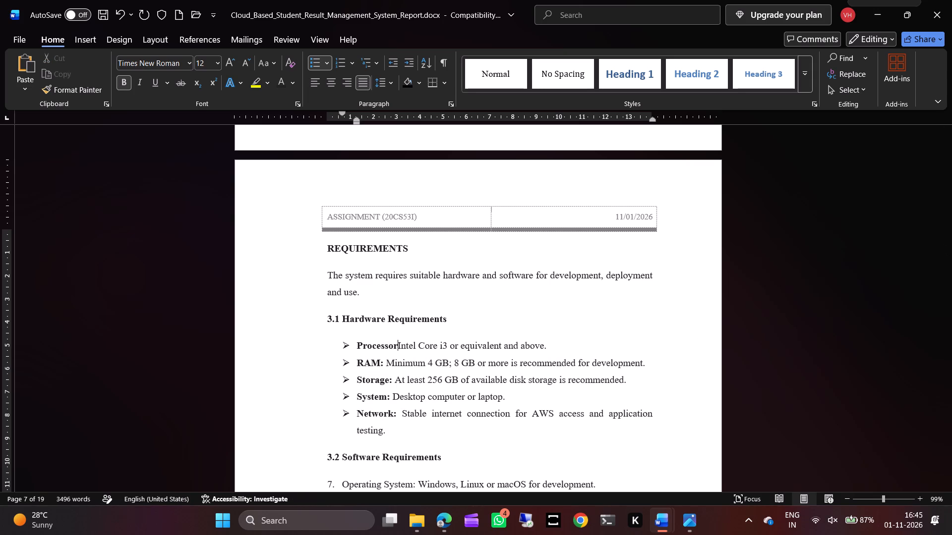
pyautogui.press('space')
pyautogui.write('-')
pyautogui.press('space')
pyautogui.press('Down')
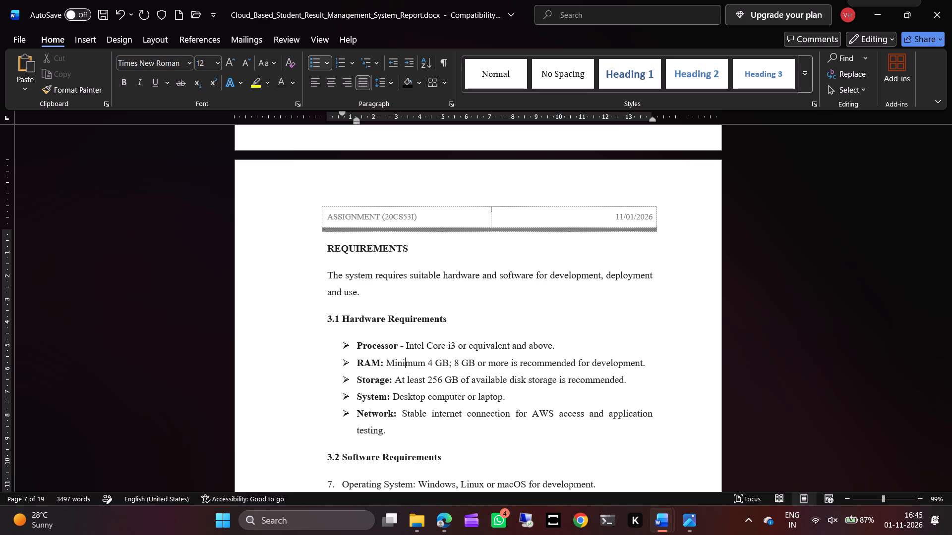
pyautogui.press('Left')
pyautogui.press('Left')
pyautogui.press('Left')
pyautogui.press('Left')
pyautogui.press('Left')
pyautogui.press('BackSpace')
pyautogui.press('space')
pyautogui.write('-')
# Replace the colon after Storage and after System in the Hardware Requirements list with a spaced hyphen.
pyautogui.press('Down')
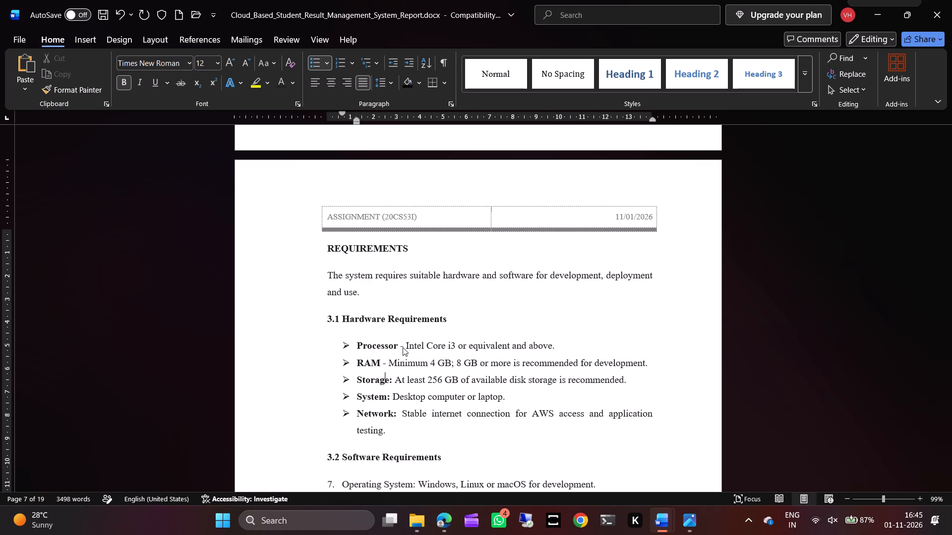
pyautogui.press('Down')
pyautogui.press('Up')
pyautogui.press('Right')
pyautogui.press('Right')
pyautogui.press('BackSpace')
pyautogui.press('space')
pyautogui.write('-')
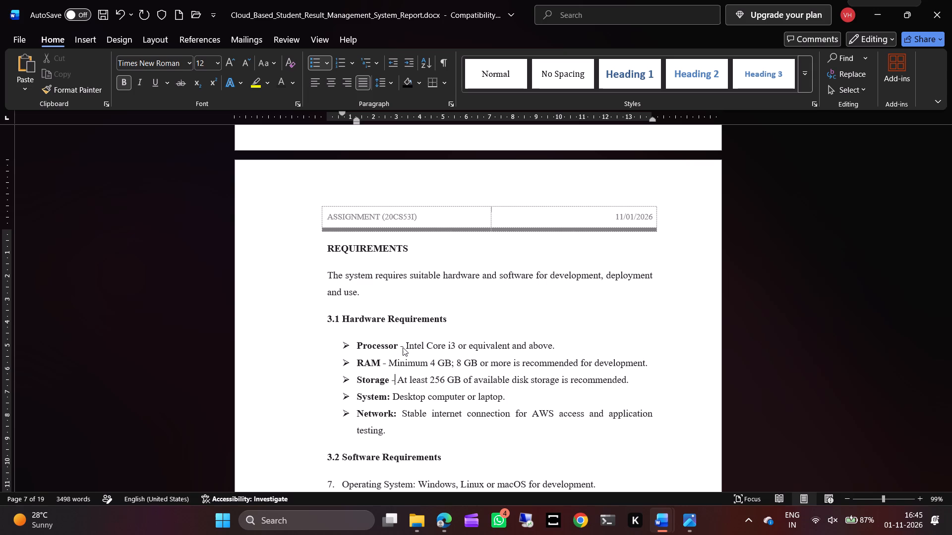
pyautogui.press('Down')
pyautogui.press('BackSpace')
pyautogui.press('BackSpace')
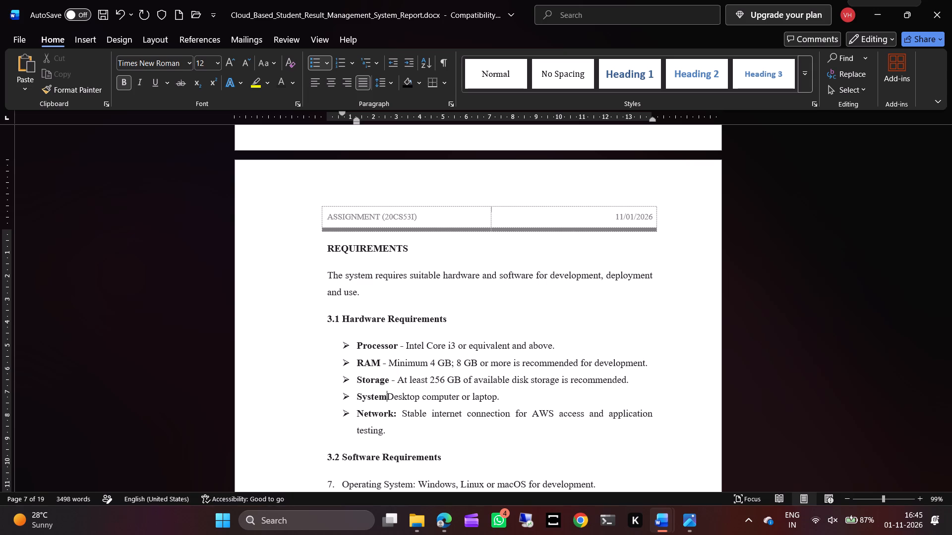
pyautogui.press('space')
pyautogui.write('-')
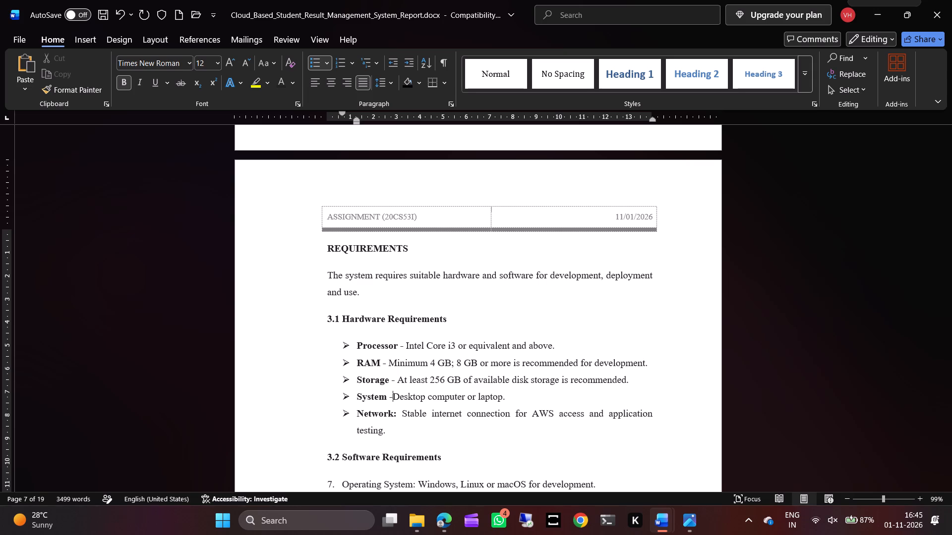
pyautogui.press('space')
# Replace the colon after Network in the Hardware Requirements list with a spaced hyphen.
pyautogui.press('Down')
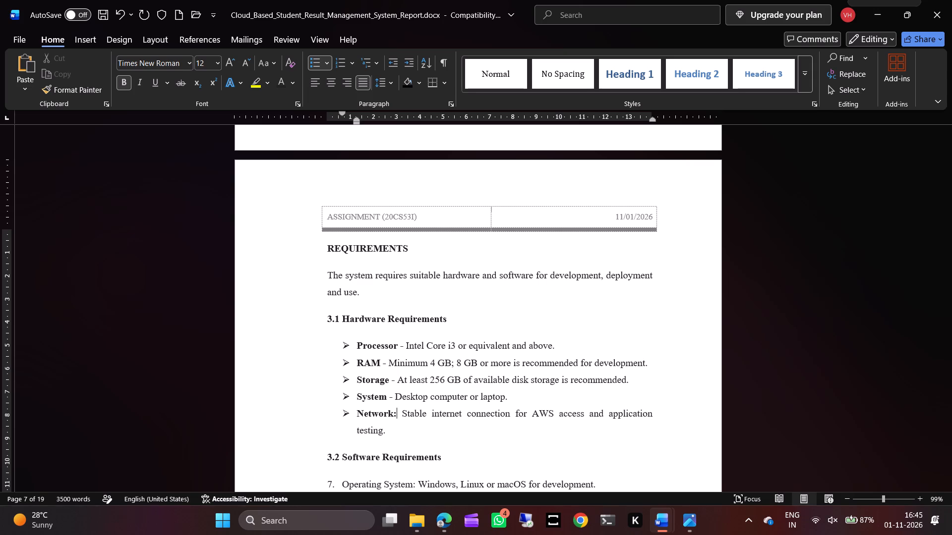
pyautogui.press('Right')
pyautogui.press('BackSpace')
pyautogui.press('BackSpace')
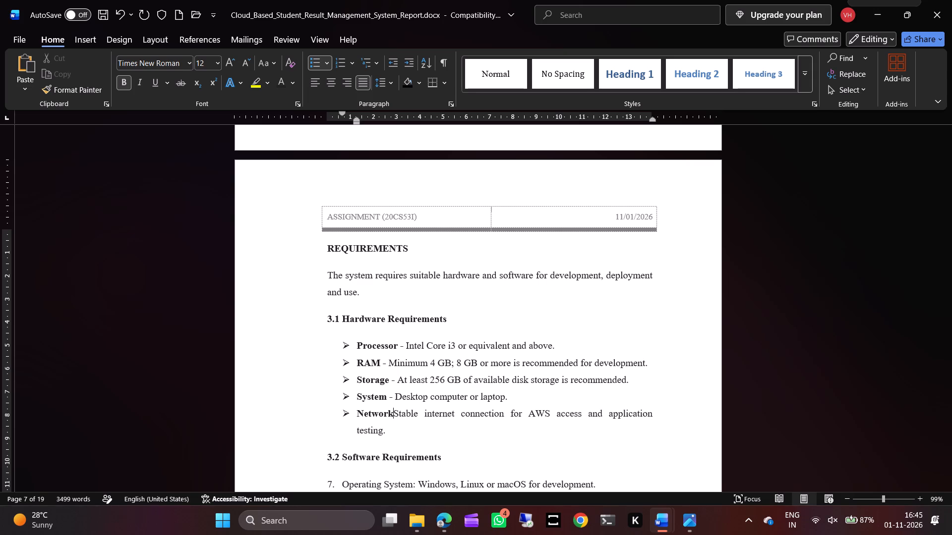
pyautogui.press('space')
pyautogui.write('-')
pyautogui.press('space')
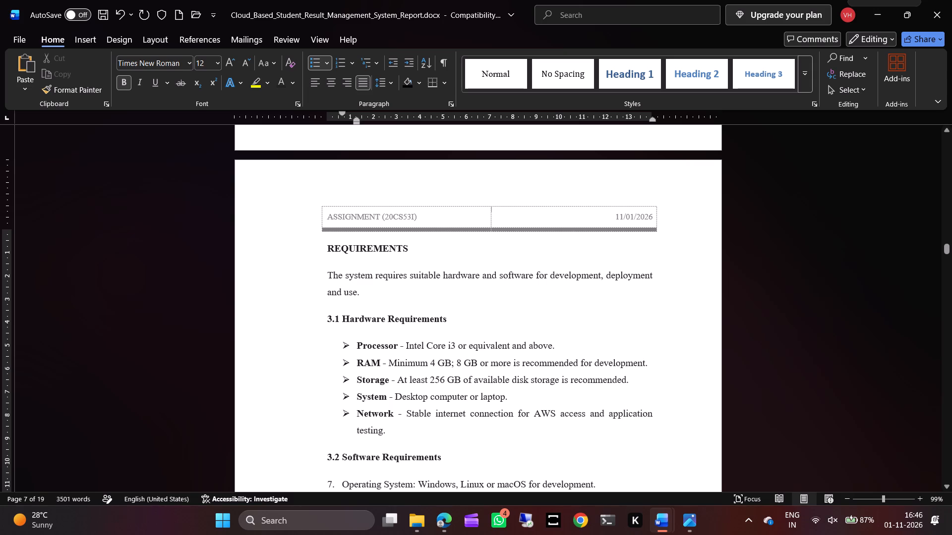
# Remove the list numbers and indentation from the Operating System, Frontend, Backend and Database items under 3.2 Software Requirements.
pyautogui.scroll(-1, 421, 395)
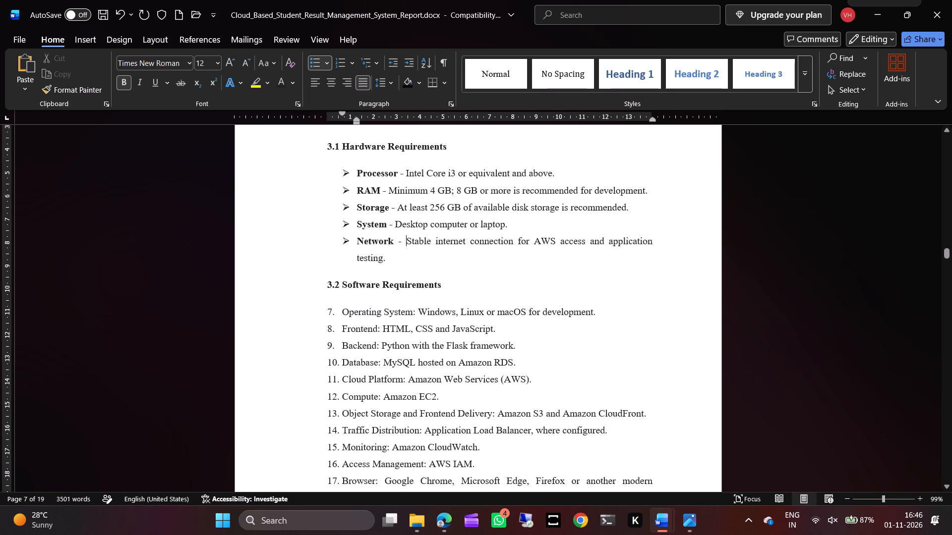
pyautogui.click(341, 312)
pyautogui.press('BackSpace')
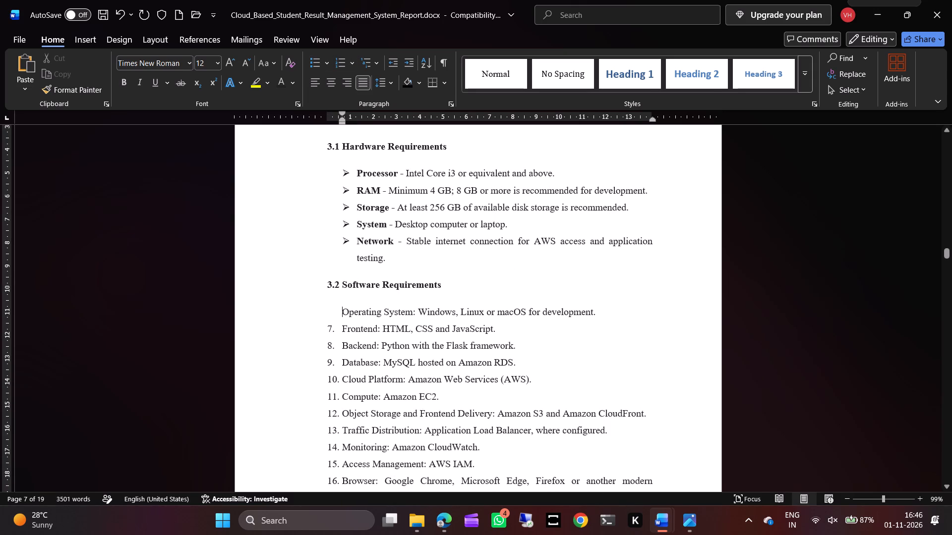
pyautogui.press('BackSpace')
pyautogui.press('Down')
pyautogui.press('BackSpace')
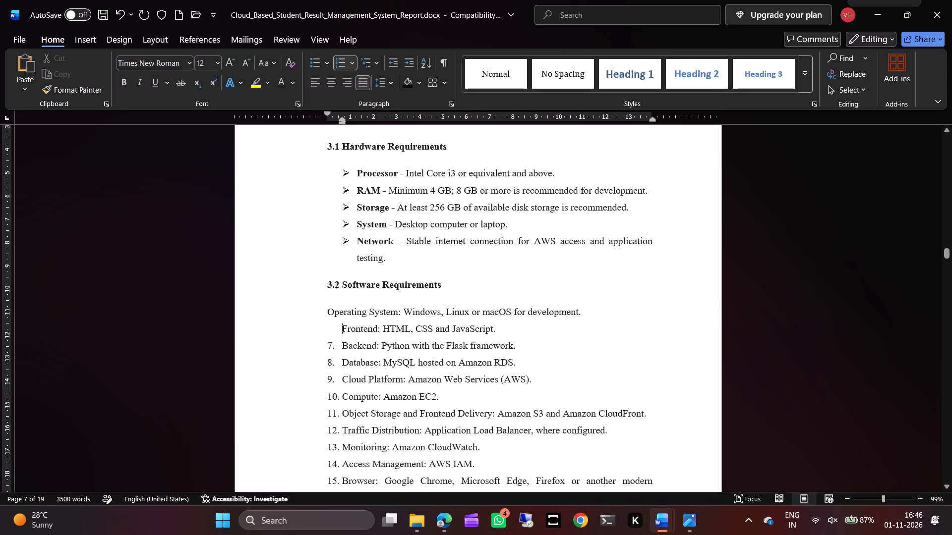
pyautogui.press('BackSpace')
pyautogui.press('Down')
pyautogui.press('BackSpace')
pyautogui.press('BackSpace')
pyautogui.press('Down')
pyautogui.press('BackSpace')
pyautogui.press('BackSpace')
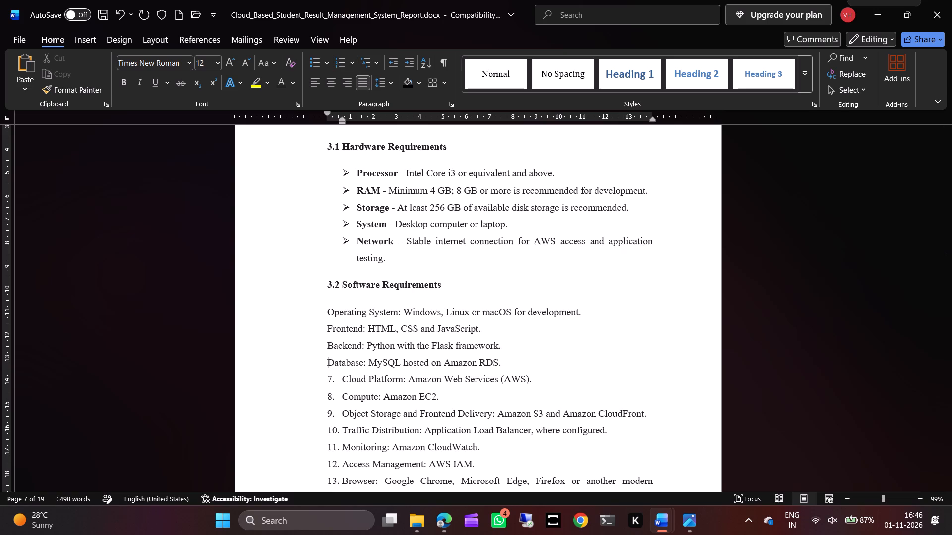
# Remove the numbers and indentation from the Cloud Platform, Compute, Object Storage, Traffic Distribution and Monitoring items under Software Requirements.
pyautogui.press('Down')
pyautogui.press('BackSpace')
pyautogui.press('BackSpace')
pyautogui.press('Down')
pyautogui.press('BackSpace')
pyautogui.press('BackSpace')
pyautogui.press('Down')
pyautogui.press('BackSpace')
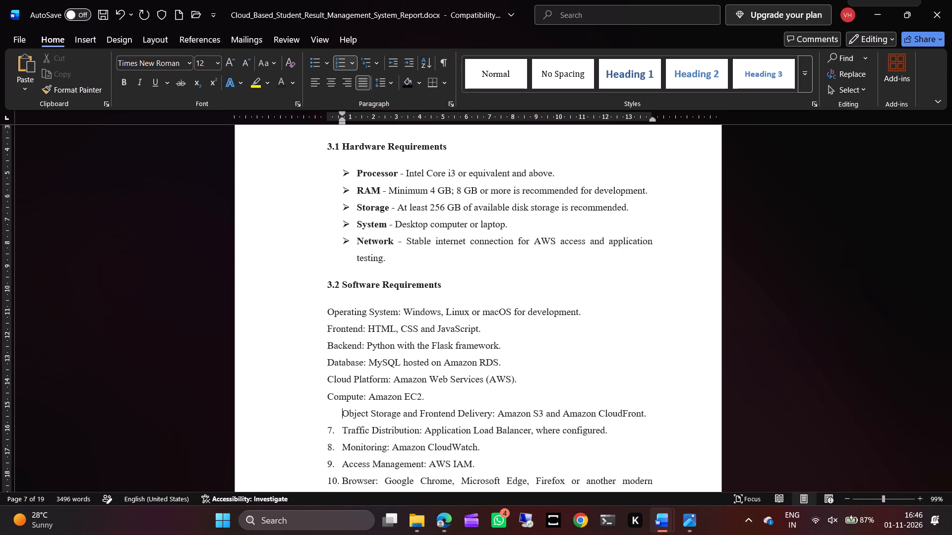
pyautogui.press('BackSpace')
pyautogui.press('Down')
pyautogui.press('BackSpace')
pyautogui.press('BackSpace')
pyautogui.press('Down')
pyautogui.press('BackSpace')
pyautogui.press('BackSpace')
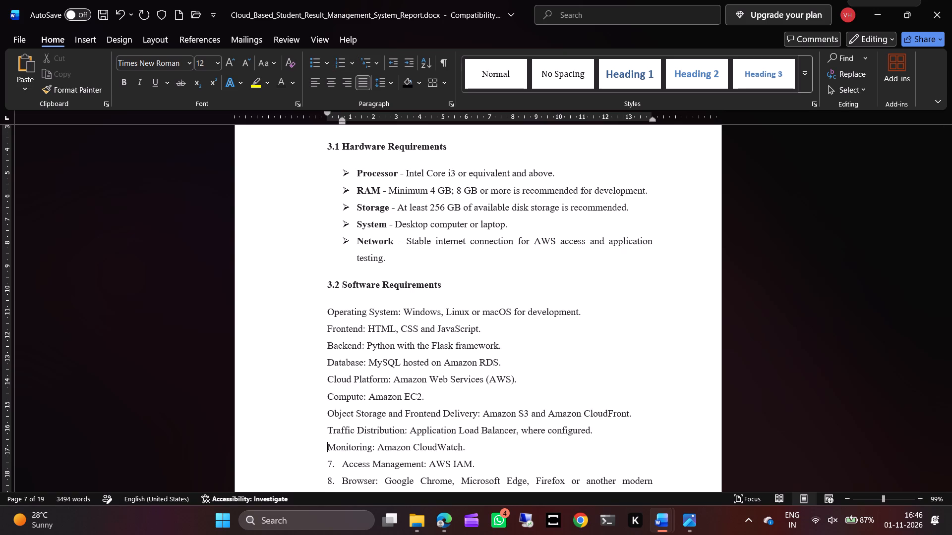
# Remove the list numbers and indentation from the Access Management, Browser and Code Editor items under 3.2 Software Requirements.
pyautogui.press('Down')
pyautogui.press('BackSpace')
pyautogui.press('BackSpace')
pyautogui.press('Down')
pyautogui.press('BackSpace')
pyautogui.press('BackSpace')
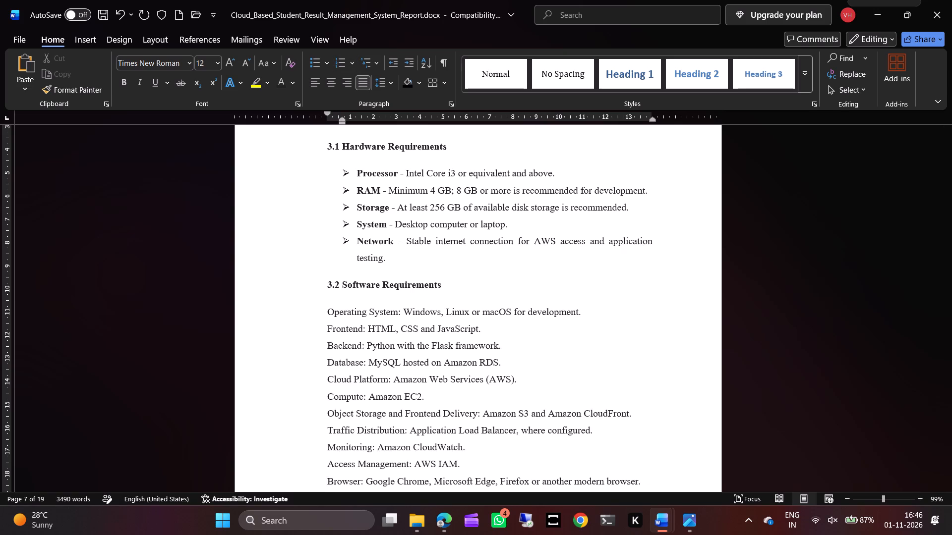
pyautogui.scroll(-1, 341, 312)
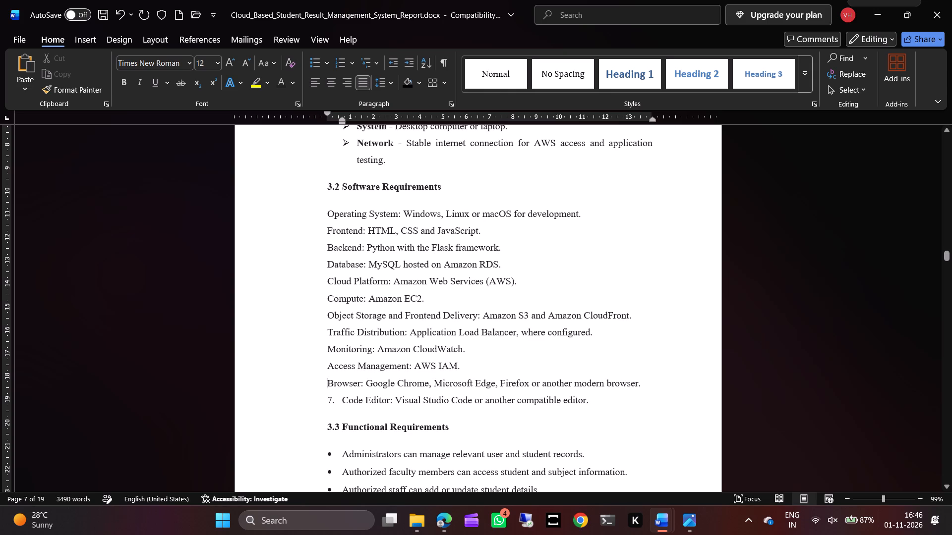
pyautogui.press('Down')
pyautogui.press('BackSpace')
pyautogui.press('BackSpace')
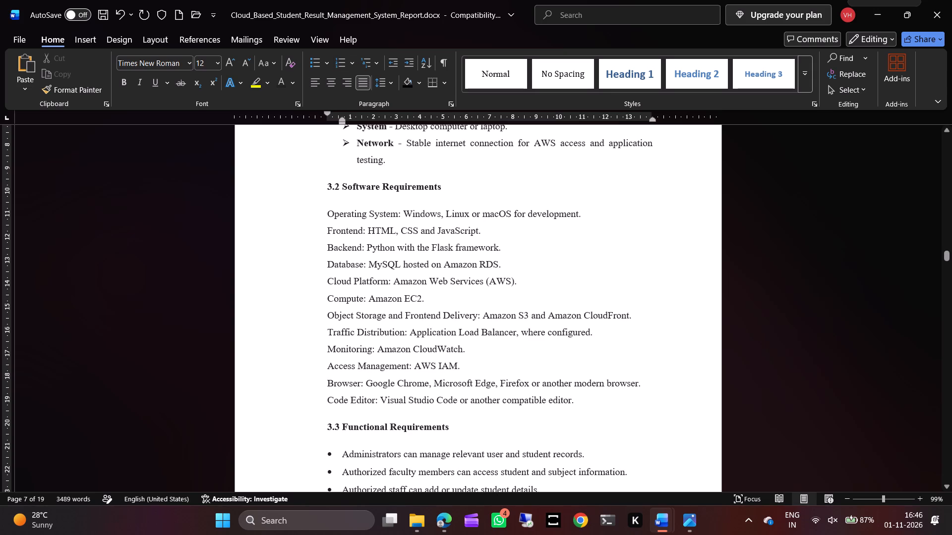
# Make the Operating System label bold in the Software Requirements list.
pyautogui.moveTo(400, 214); pyautogui.dragTo(353, 214)
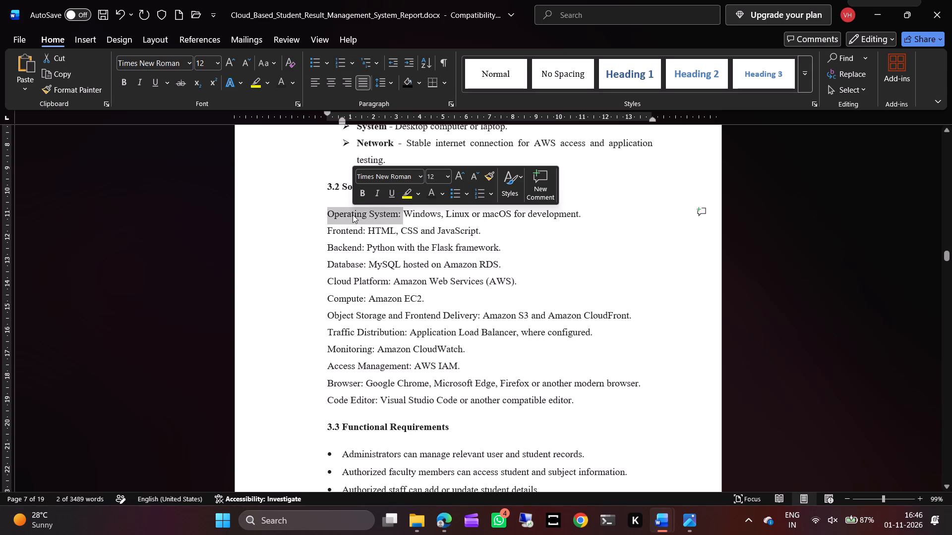
pyautogui.click(360, 194)
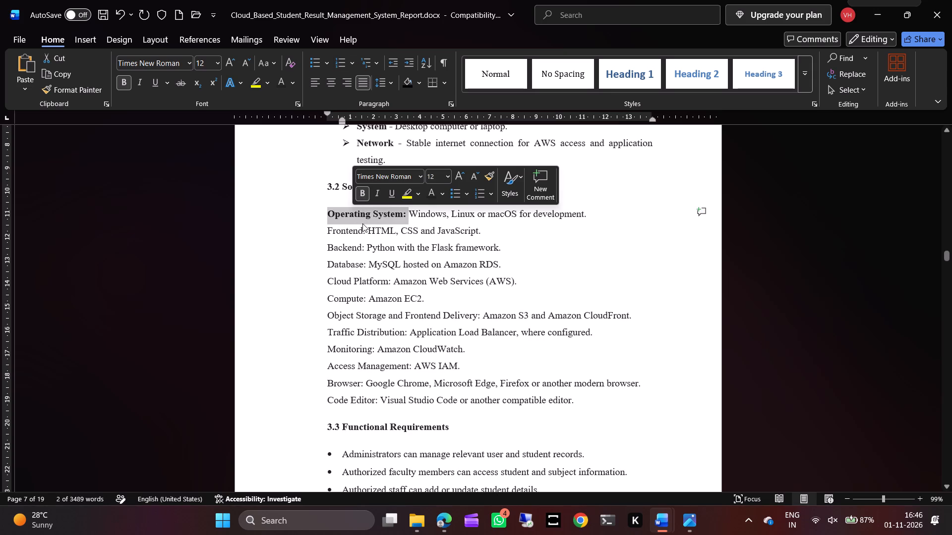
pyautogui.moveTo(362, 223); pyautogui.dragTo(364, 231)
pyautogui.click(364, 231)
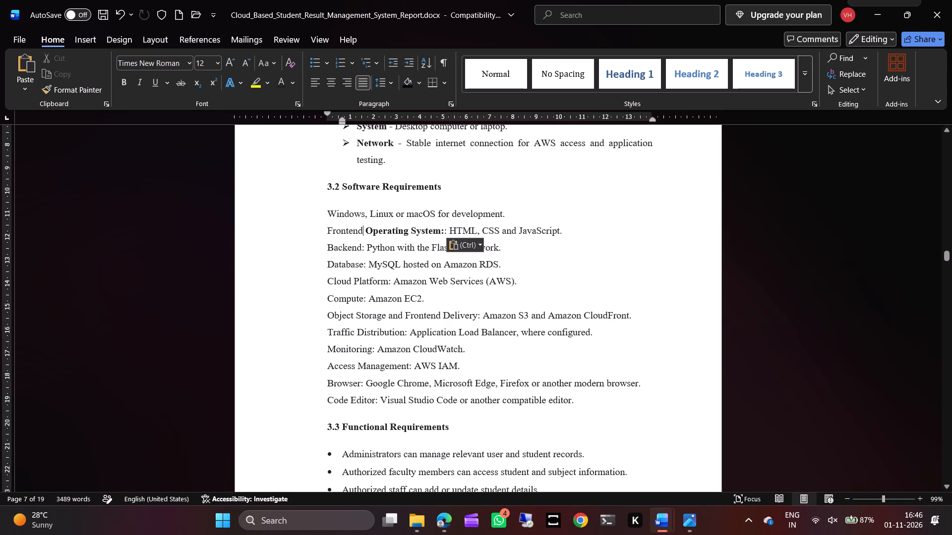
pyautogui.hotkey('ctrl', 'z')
# Make the Frontend, Backend and Database labels bold in the Software Requirements list.
pyautogui.moveTo(366, 230); pyautogui.dragTo(338, 230)
pyautogui.click(345, 218)
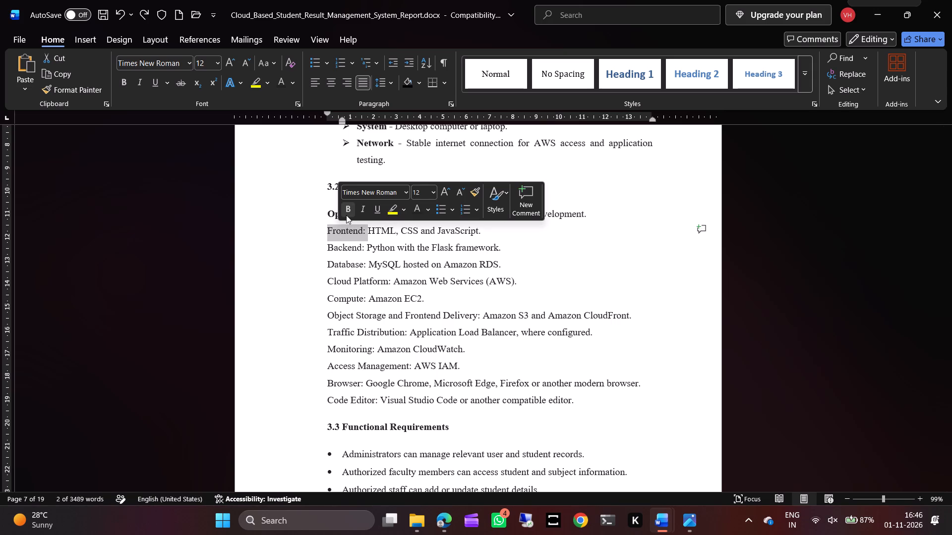
pyautogui.click(346, 215)
pyautogui.moveTo(364, 247); pyautogui.dragTo(326, 252)
pyautogui.click(333, 235)
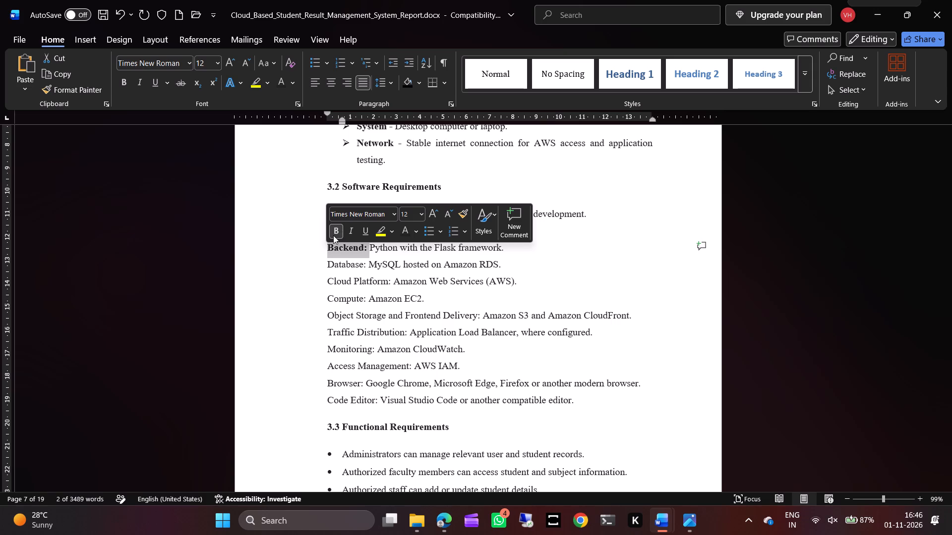
pyautogui.moveTo(366, 264); pyautogui.dragTo(338, 264)
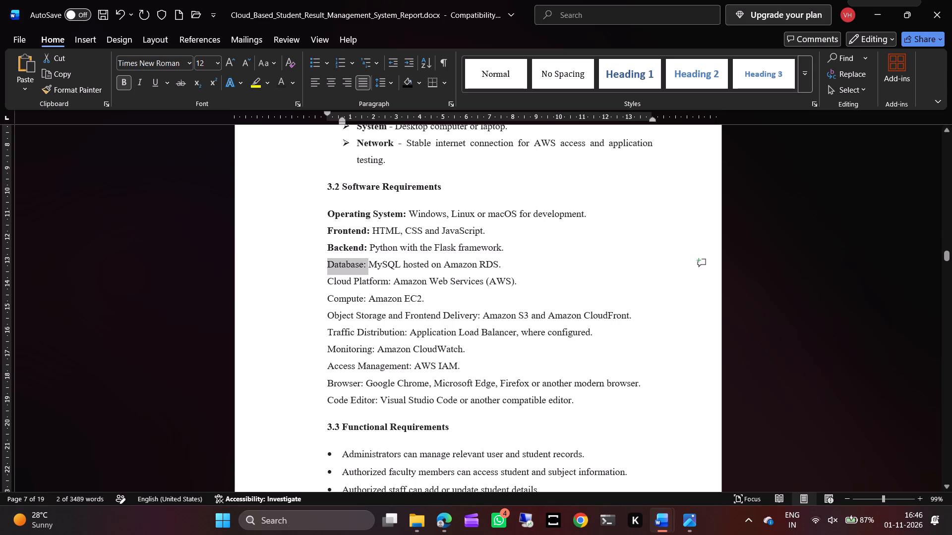
pyautogui.moveTo(338, 264); pyautogui.dragTo(336, 264)
pyautogui.click(343, 247)
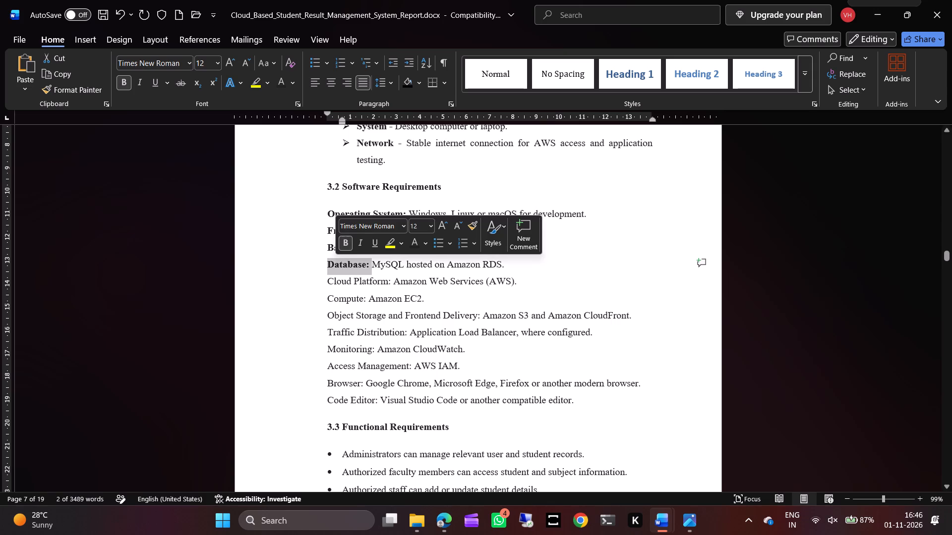
# Bold the Cloud Platform, Compute, Object Storage and Frontend Delivery, Traffic Distribution and Monitoring labels under Software Requirements.
pyautogui.moveTo(389, 283); pyautogui.dragTo(342, 286)
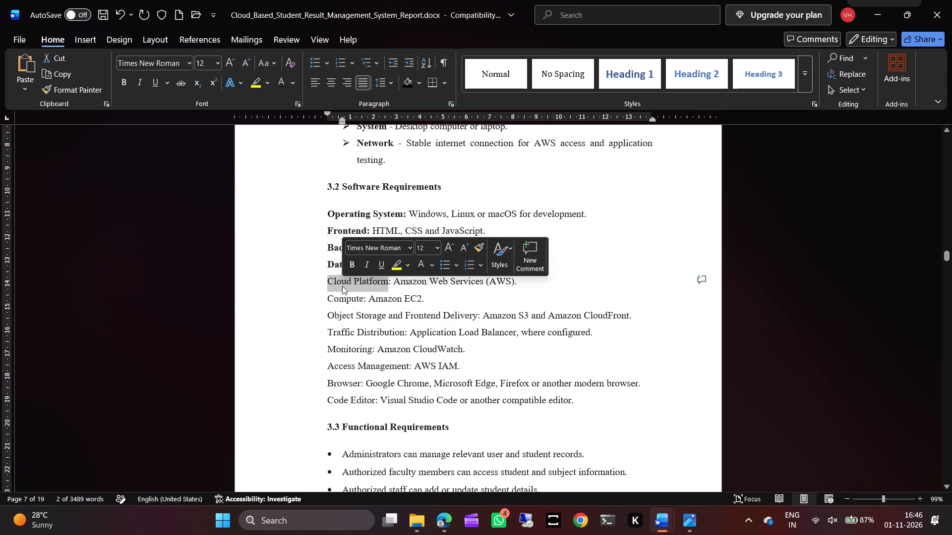
pyautogui.click(350, 266)
pyautogui.moveTo(366, 296); pyautogui.dragTo(330, 304)
pyautogui.click(339, 290)
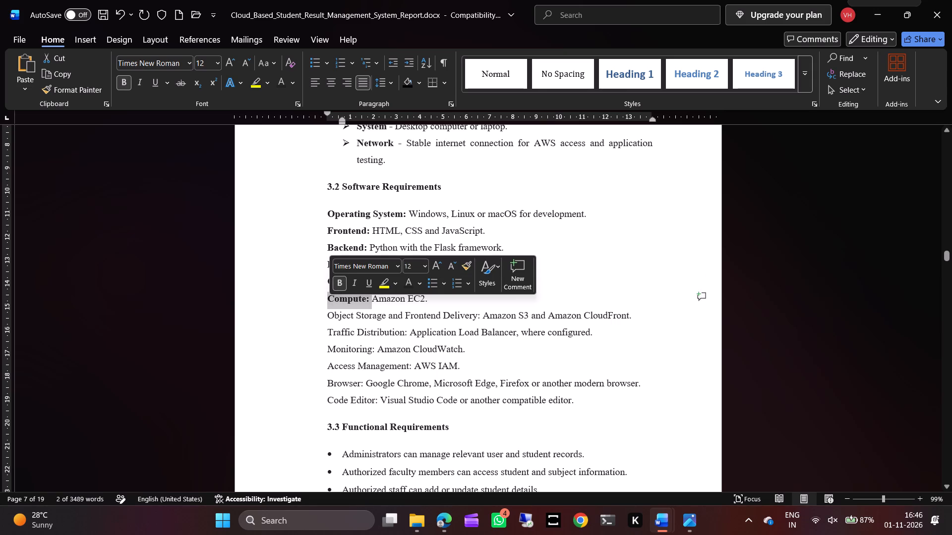
pyautogui.moveTo(482, 315); pyautogui.dragTo(333, 322)
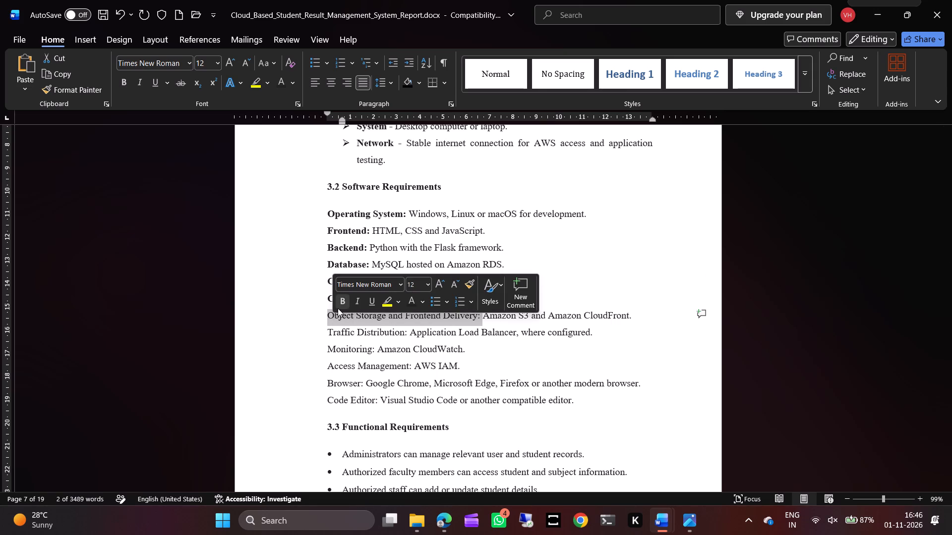
pyautogui.click(338, 308)
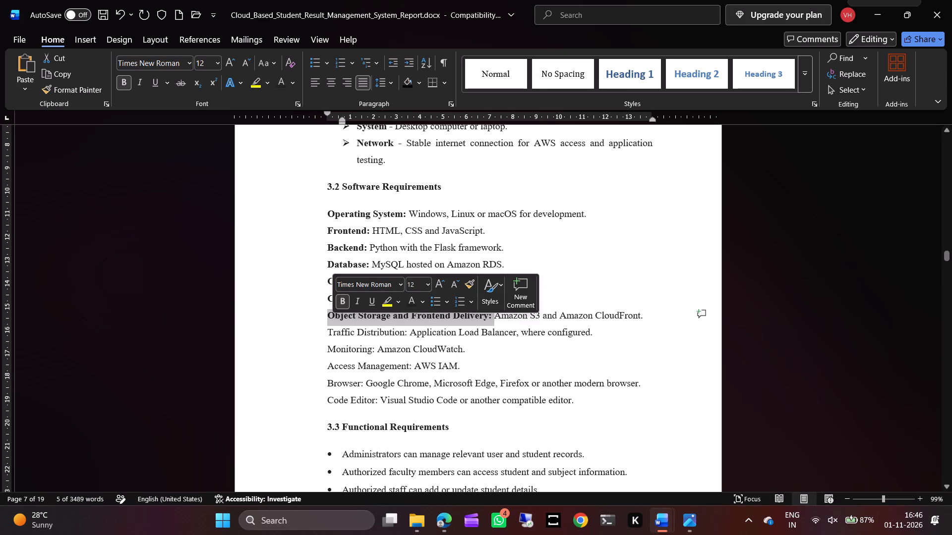
pyautogui.moveTo(407, 332); pyautogui.dragTo(338, 337)
pyautogui.click(346, 317)
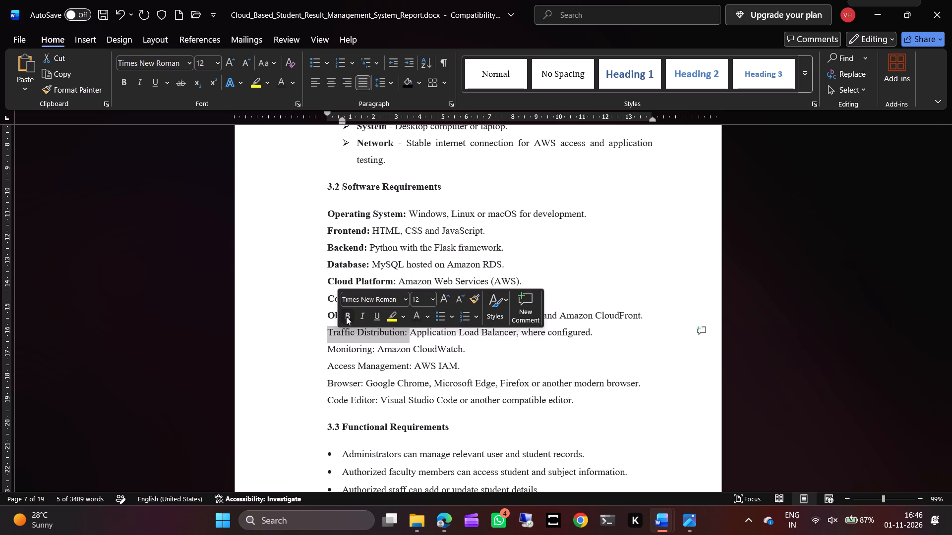
pyautogui.moveTo(375, 348); pyautogui.dragTo(331, 349)
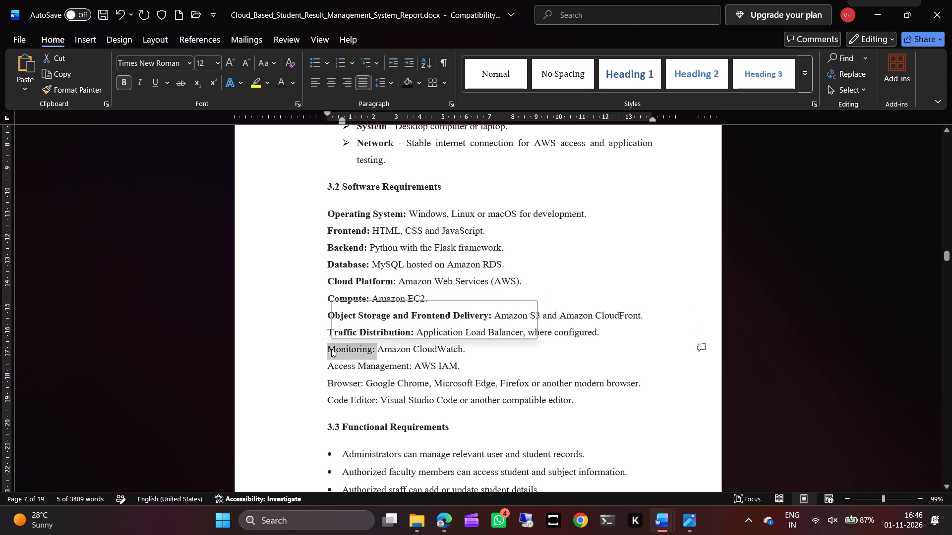
pyautogui.click(340, 329)
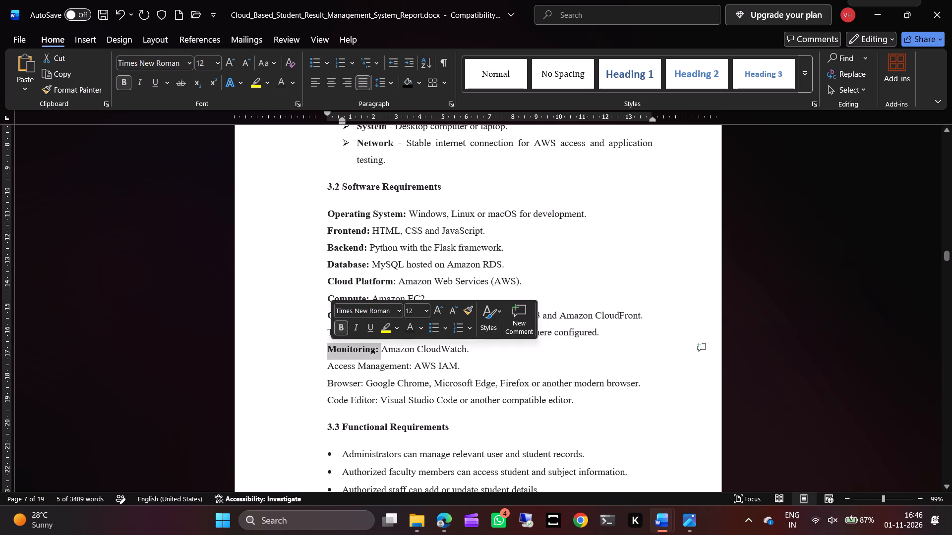
# Make the Access Management, Browser and Code Editor labels bold in the Software Requirements list.
pyautogui.moveTo(410, 365); pyautogui.dragTo(317, 360)
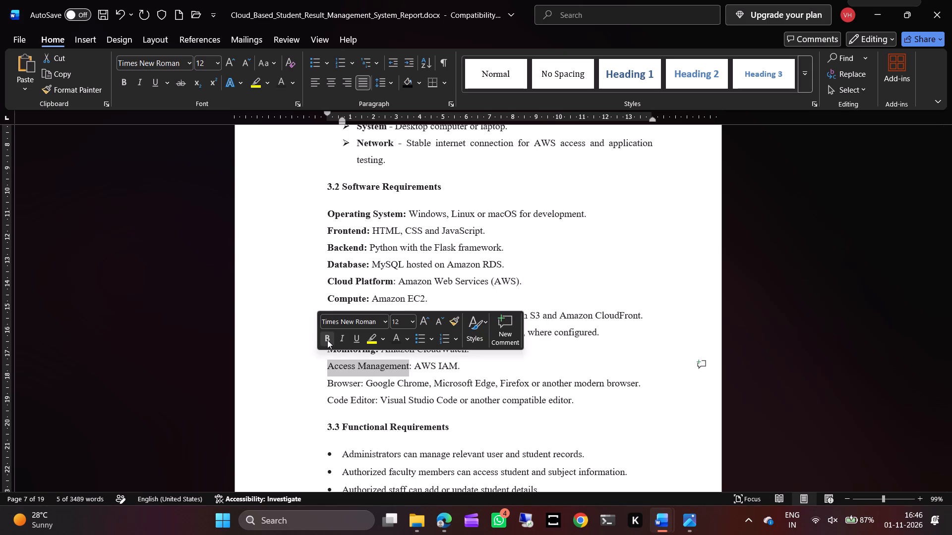
pyautogui.click(327, 340)
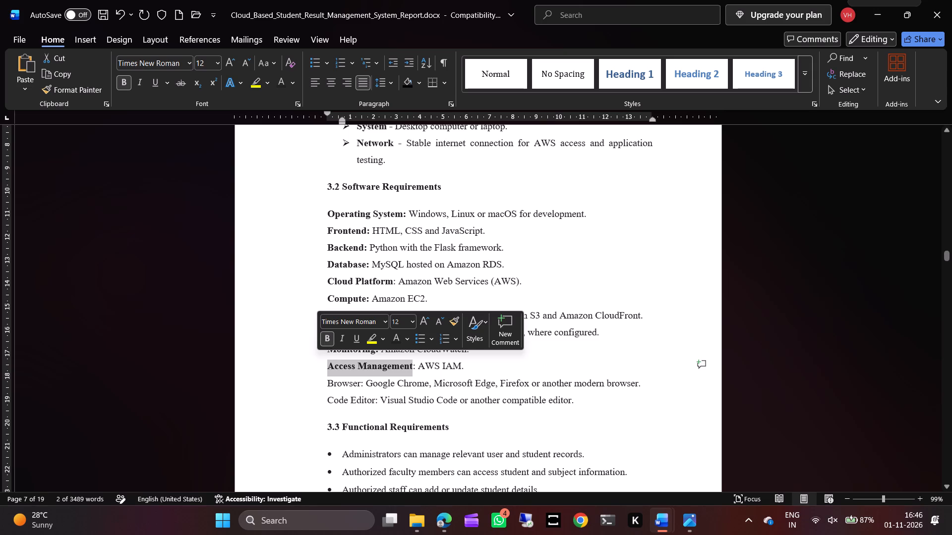
pyautogui.moveTo(361, 384); pyautogui.dragTo(327, 384)
pyautogui.click(333, 367)
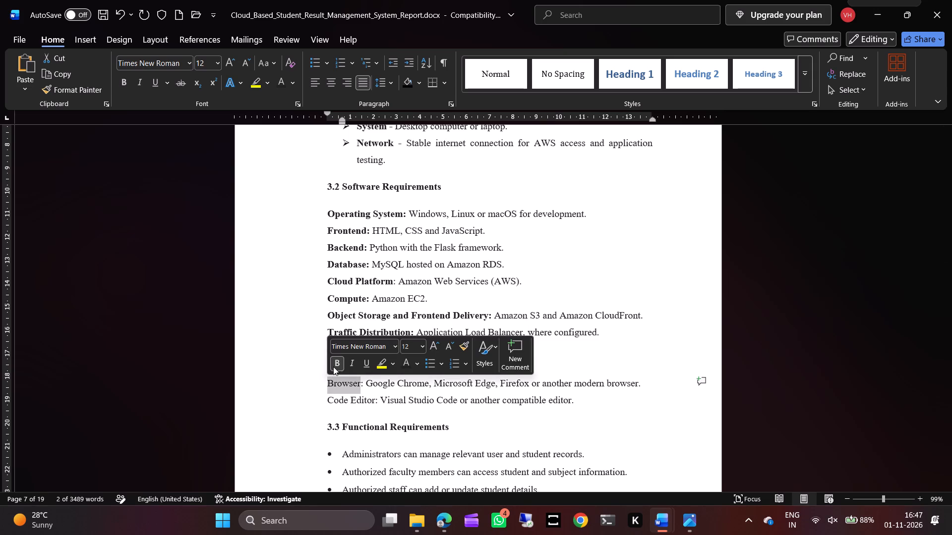
pyautogui.moveTo(377, 401); pyautogui.dragTo(329, 402)
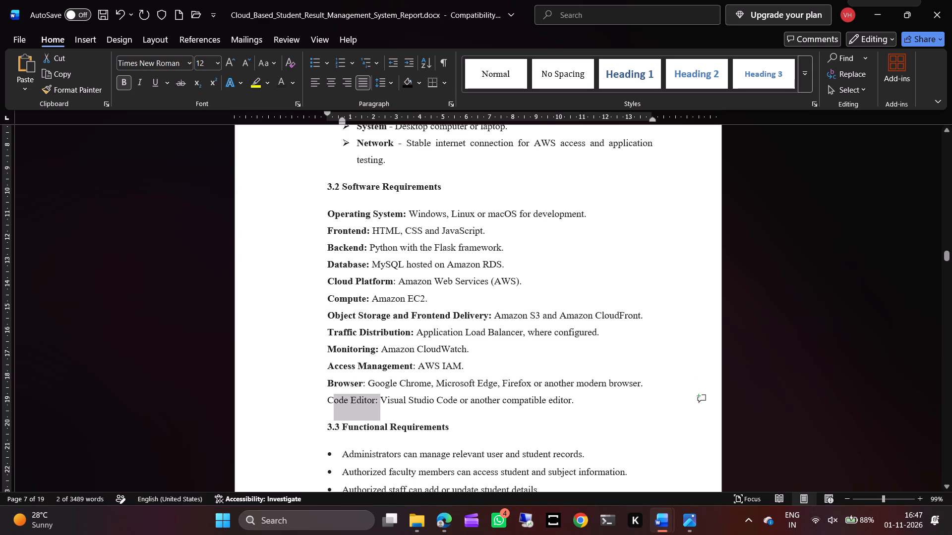
pyautogui.moveTo(329, 402); pyautogui.dragTo(325, 402)
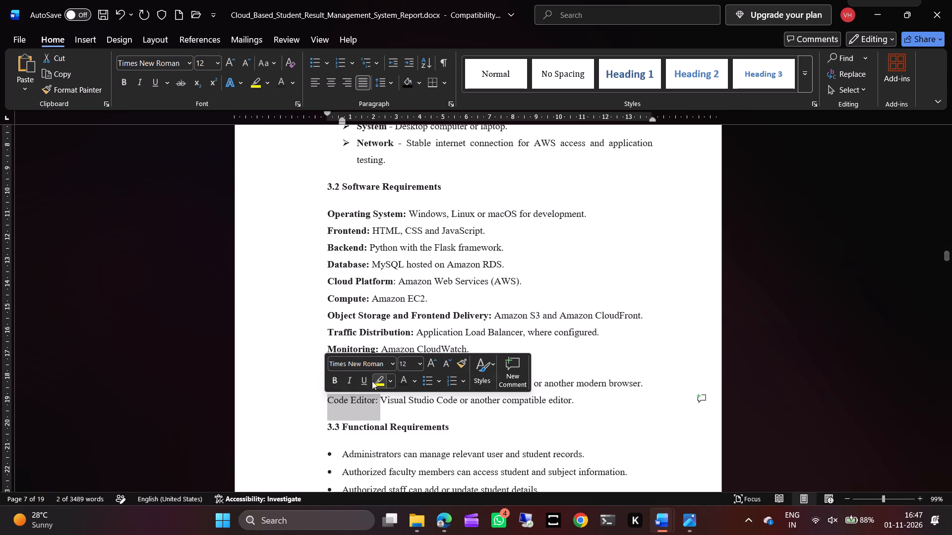
pyautogui.click(335, 380)
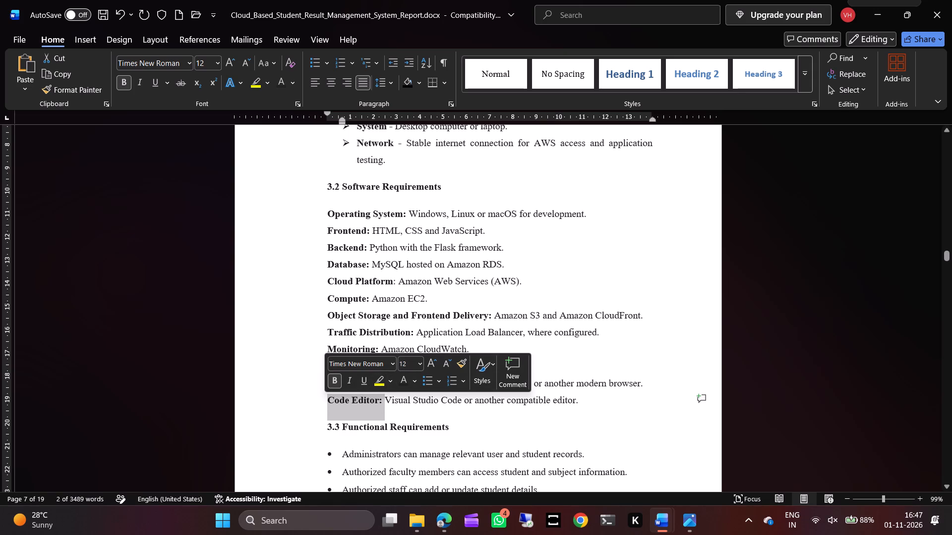
pyautogui.click(447, 416)
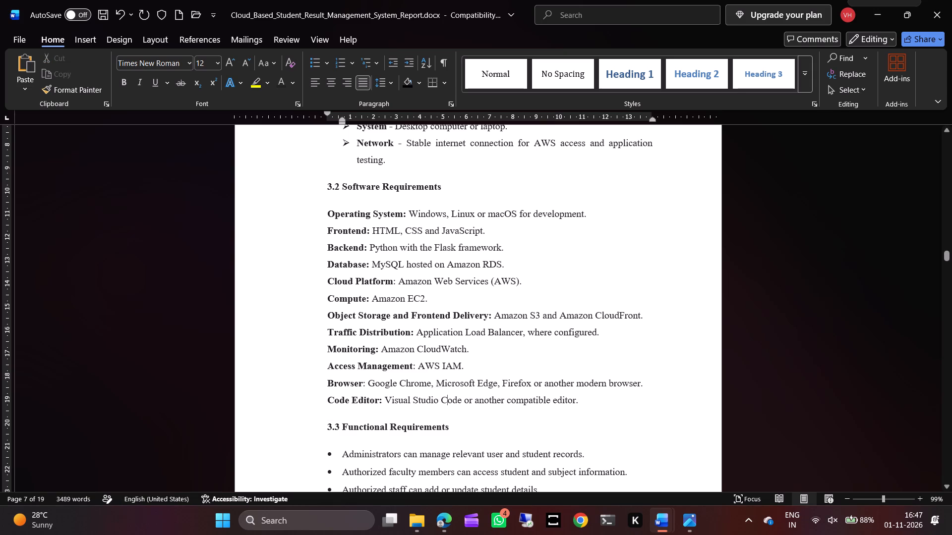
# Apply arrow bullets to all the Software Requirements items, from Operating System through Code Editor.
pyautogui.moveTo(329, 214); pyautogui.dragTo(462, 394)
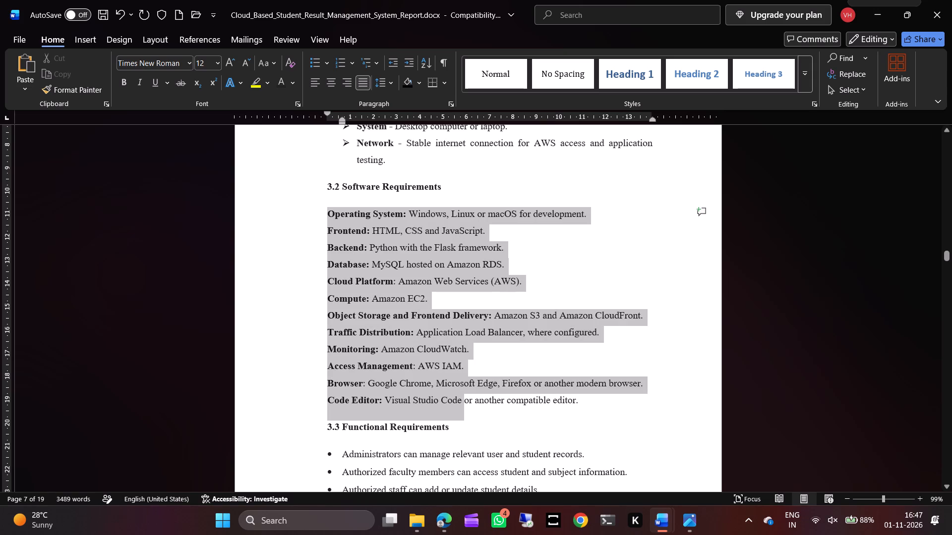
pyautogui.moveTo(462, 394); pyautogui.dragTo(463, 397)
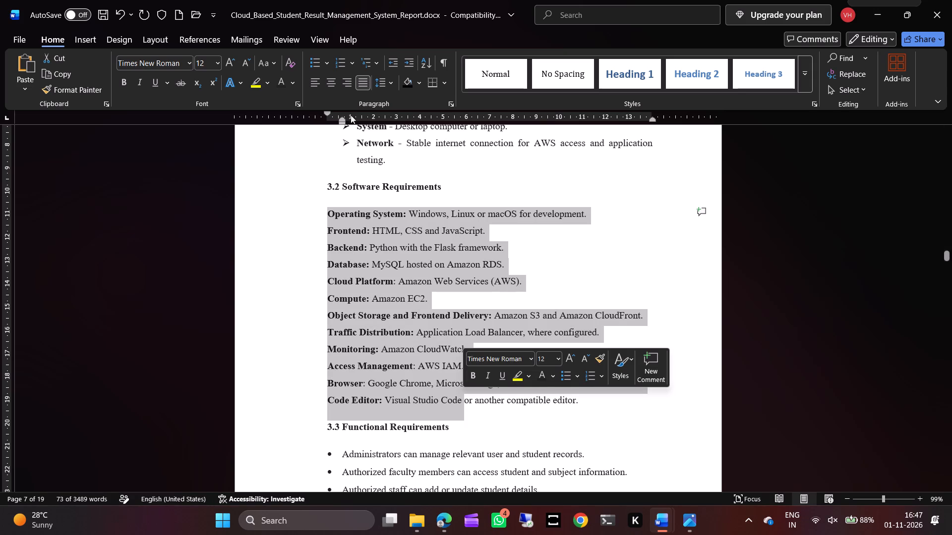
pyautogui.click(314, 59)
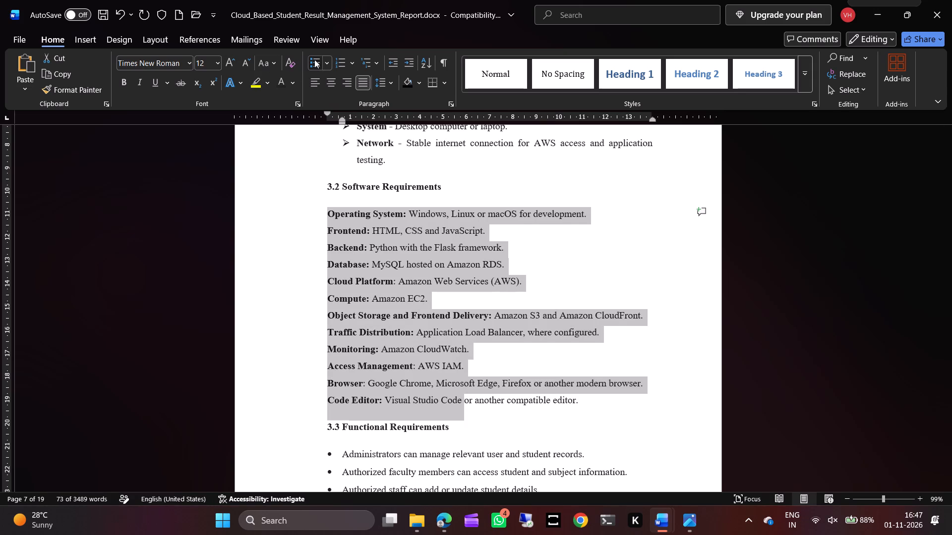
pyautogui.click(323, 279)
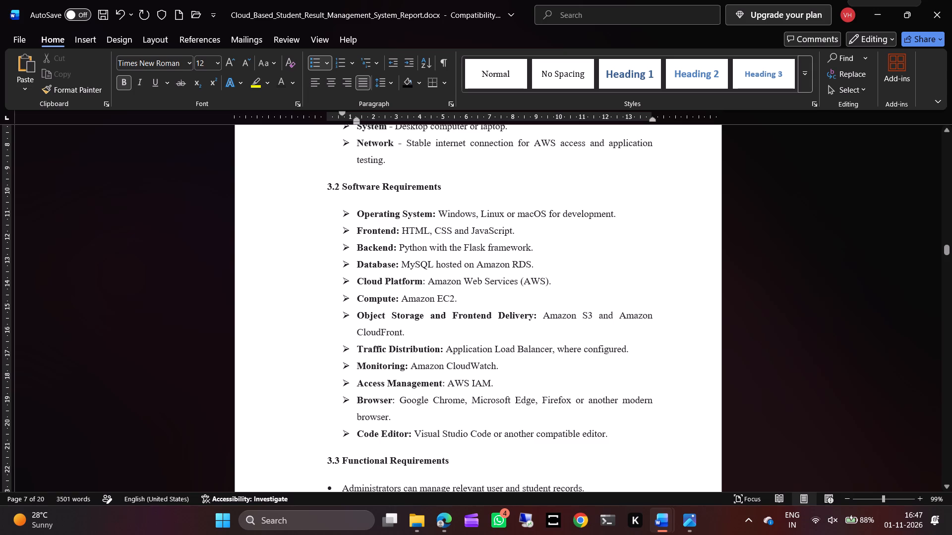
# Replace the colon after Operating System in the Software Requirements list with a spaced hyphen.
pyautogui.click(435, 217)
pyautogui.press('BackSpace')
pyautogui.press('space')
pyautogui.write('-')
# Replace the colon after Backend in the Software Requirements list with a spaced hyphen.
pyautogui.press('Down')
pyautogui.press('Down')
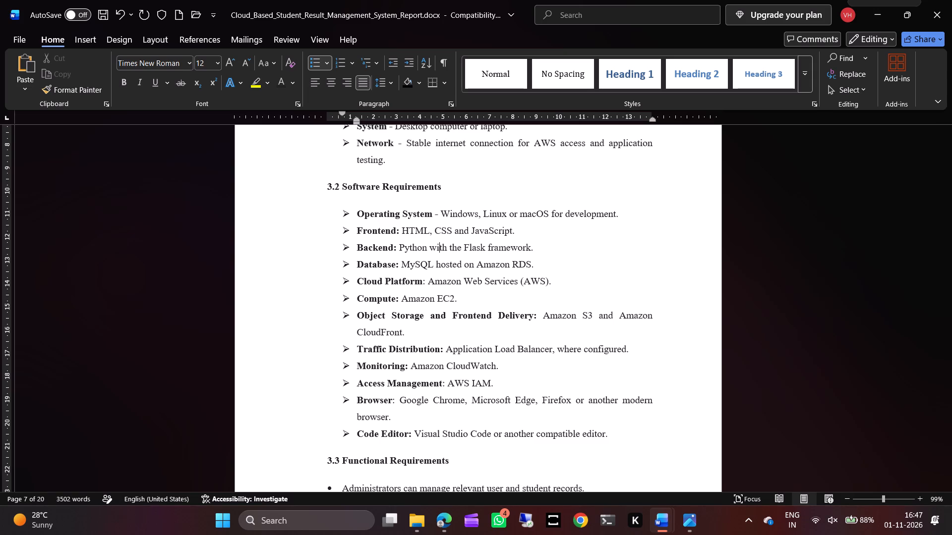
pyautogui.press('Left')
pyautogui.press('Left')
pyautogui.press('Left')
pyautogui.press('Left')
pyautogui.press('Left')
pyautogui.press('Left')
pyautogui.press('Left')
pyautogui.press('Left')
pyautogui.press('Left')
pyautogui.press('Left')
pyautogui.press('BackSpace')
pyautogui.press('space')
pyautogui.write('-')
# Replace the colons after Frontend and Database in the Software Requirements list with spaced hyphens.
pyautogui.press('Up')
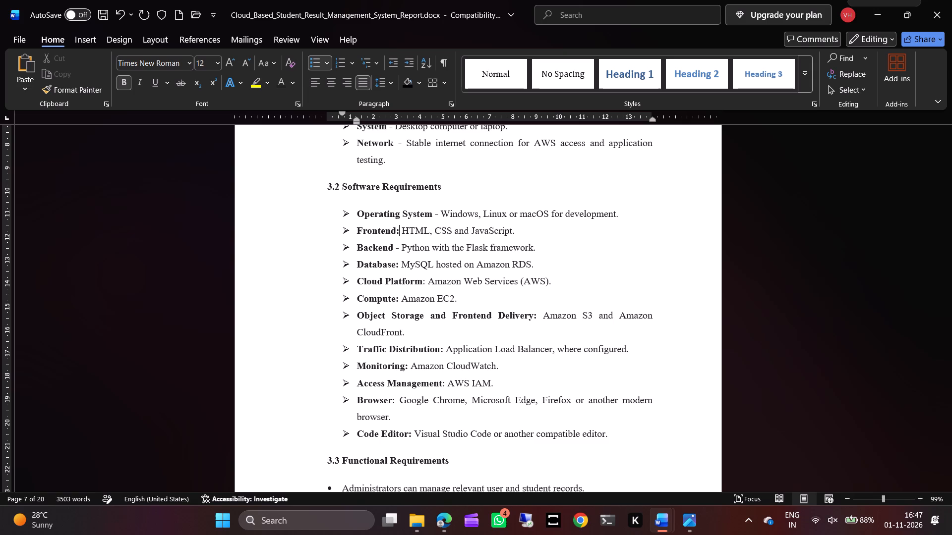
pyautogui.press('BackSpace')
pyautogui.press('space')
pyautogui.write('-')
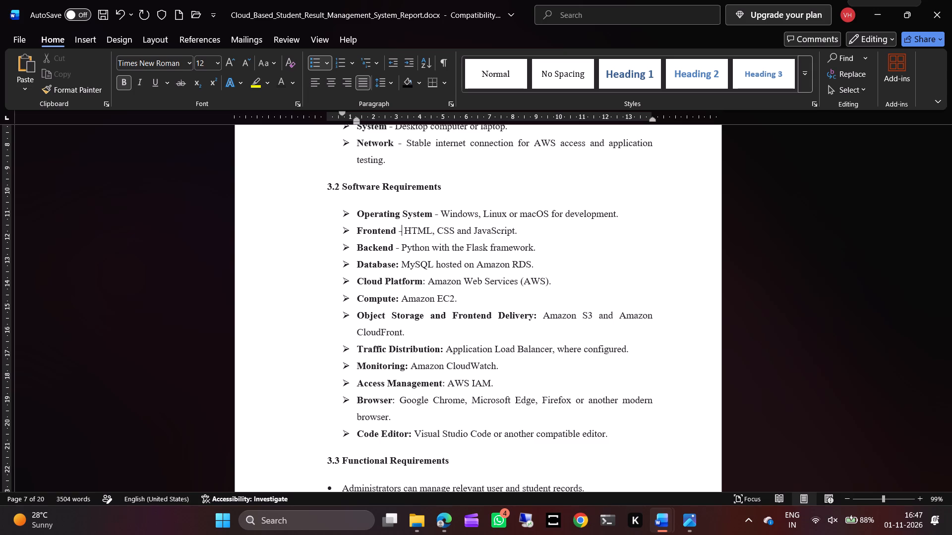
pyautogui.press('Down')
pyautogui.press('Down')
pyautogui.press('Down')
pyautogui.press('Up')
pyautogui.press('BackSpace')
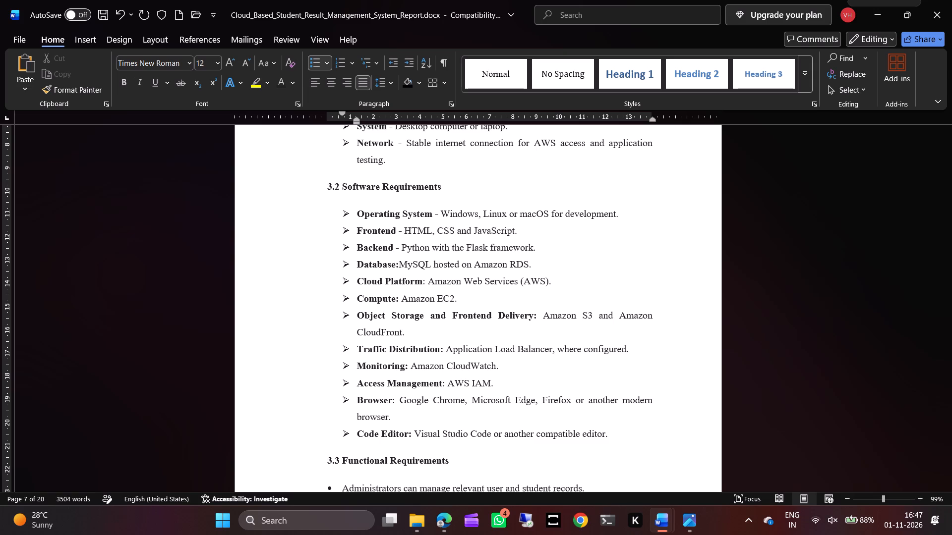
pyautogui.press('BackSpace')
pyautogui.press('space')
pyautogui.write('-')
pyautogui.press('space')
# Replace the colon after Cloud Platform in the Software Requirements list with a spaced hyphen.
pyautogui.press('Down')
pyautogui.press('Right')
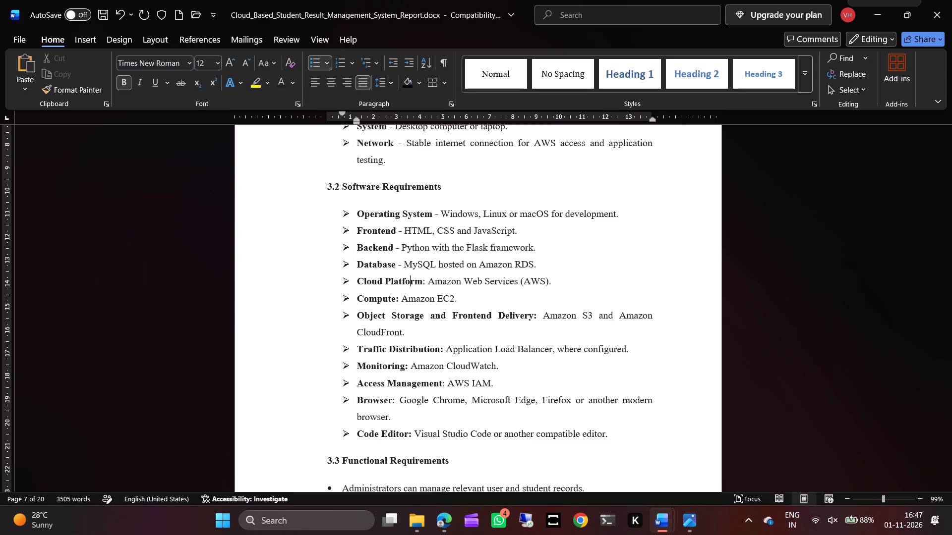
pyautogui.press('Right')
pyautogui.press('Right')
pyautogui.press('Right')
pyautogui.press('BackSpace')
pyautogui.press('space')
pyautogui.write('-')
pyautogui.press('space')
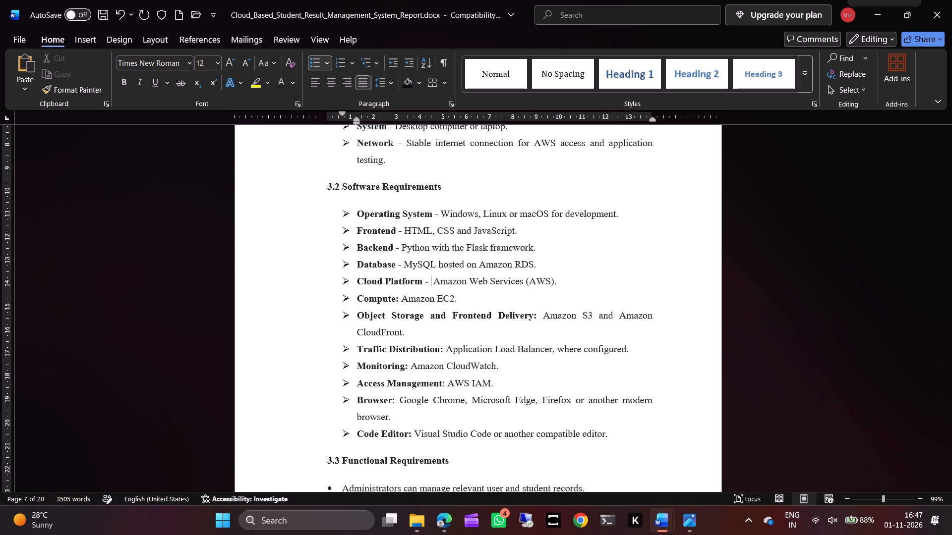
pyautogui.press('BackSpace')
# Replace the colon after Compute in the Software Requirements list with a spaced hyphen.
pyautogui.press('Down')
pyautogui.press('Down')
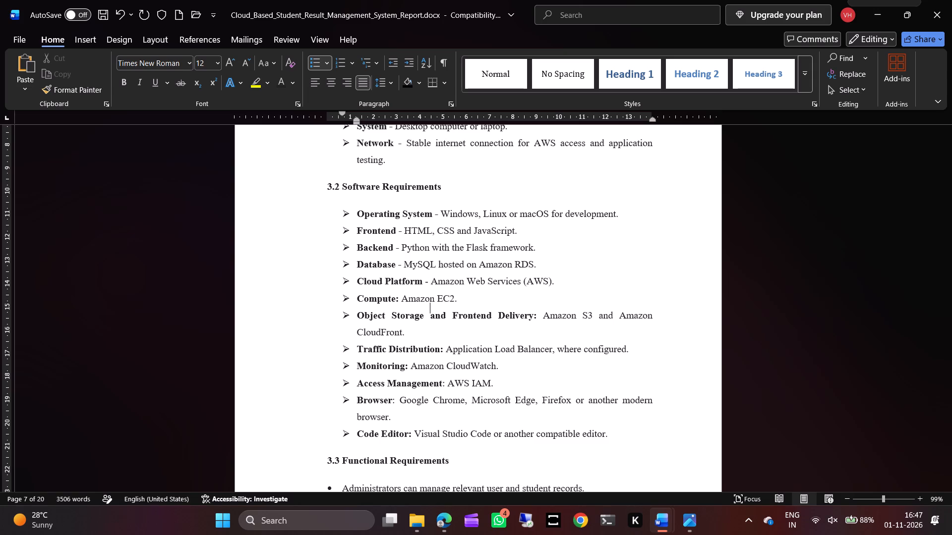
pyautogui.press('Left')
pyautogui.press('Left')
pyautogui.press('Left')
pyautogui.press('Left')
pyautogui.press('Up')
pyautogui.press('Up')
pyautogui.press('Left')
pyautogui.press('Left')
pyautogui.press('Down')
pyautogui.press('Left')
pyautogui.press('BackSpace')
pyautogui.press('space')
pyautogui.press('-')
# Replace the colon after Object Storage and Frontend Delivery in the Software Requirements list with a spaced hyphen.
pyautogui.press('Down')
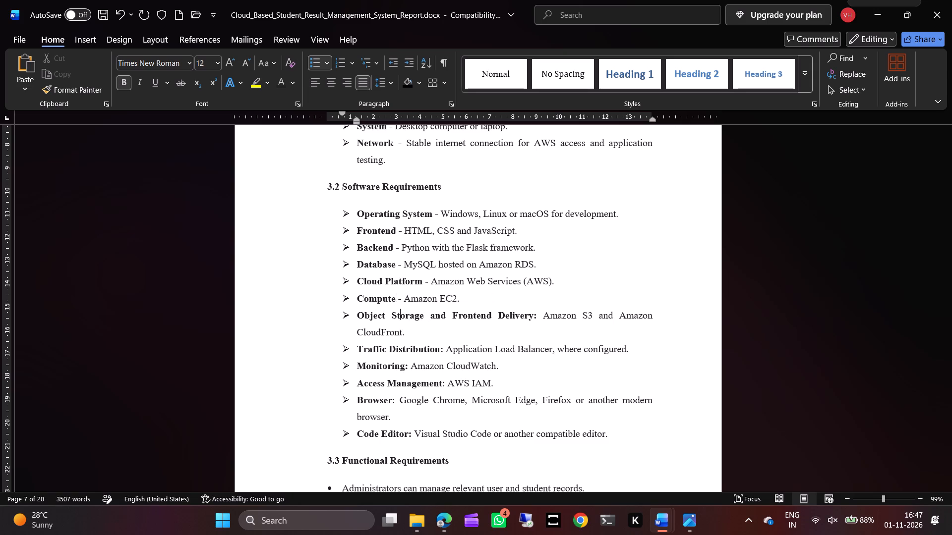
pyautogui.press('Right')
pyautogui.press('Right')
pyautogui.press('Right')
pyautogui.press('Right')
pyautogui.press('Right')
pyautogui.press('Right')
pyautogui.press('Right')
pyautogui.press('Right')
pyautogui.press('Right')
pyautogui.press('Right')
pyautogui.press('Right')
pyautogui.press('Right')
pyautogui.press('Right')
pyautogui.press('Right')
pyautogui.press('Right')
pyautogui.press('Right')
pyautogui.press('Right')
pyautogui.press('Right')
pyautogui.press('Right')
pyautogui.press('Right')
pyautogui.press('Right')
pyautogui.press('Right')
pyautogui.press('Right')
pyautogui.press('Right')
pyautogui.press('Right')
pyautogui.press('Right')
pyautogui.press('BackSpace')
pyautogui.press('space')
pyautogui.write('-')
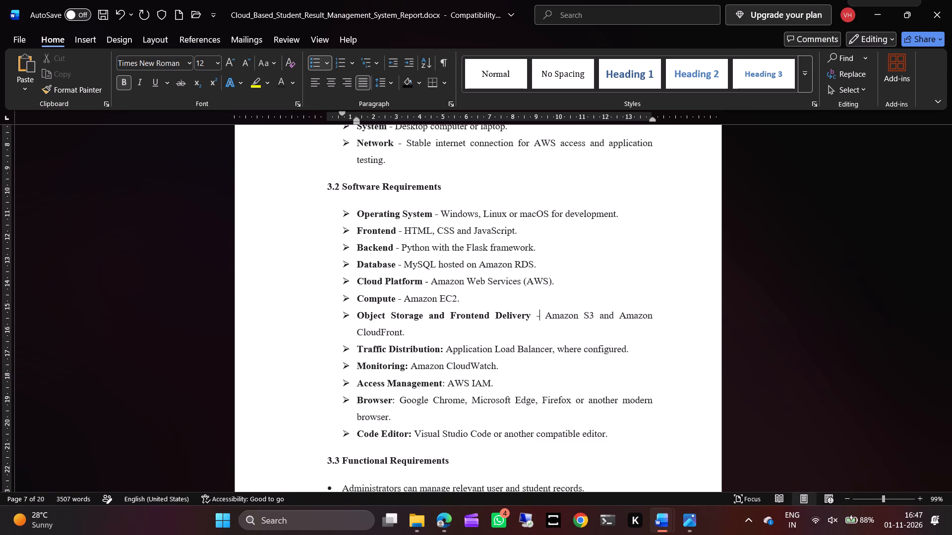
# Replace the colon after Traffic Distribution in the Software Requirements list with a spaced hyphen.
pyautogui.press('Down')
pyautogui.press('Down')
pyautogui.press('Right')
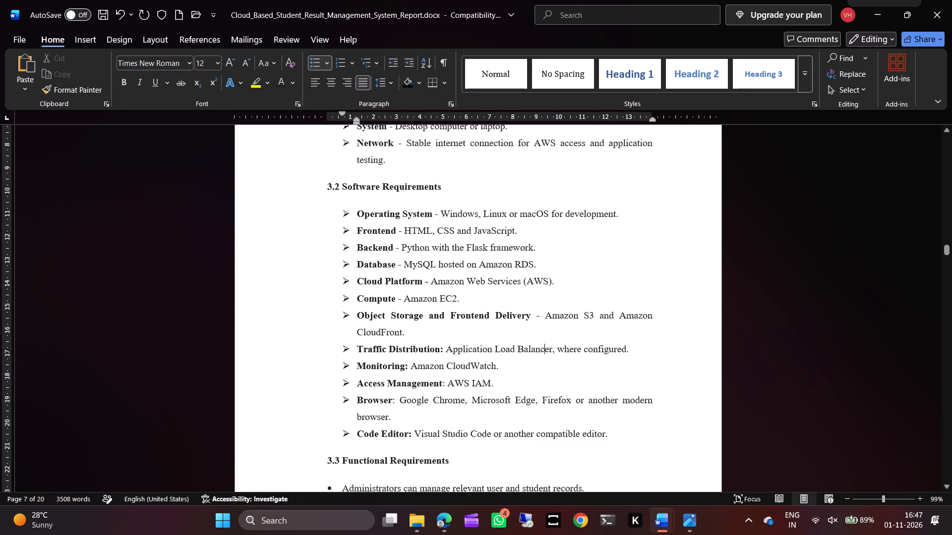
pyautogui.click(446, 348)
pyautogui.press('Left')
pyautogui.press('\\')
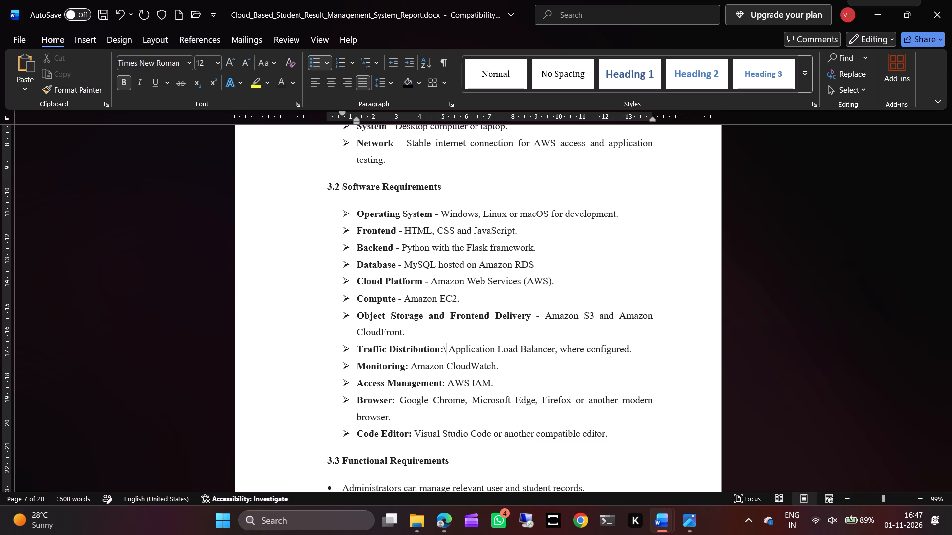
pyautogui.press('BackSpace')
pyautogui.press('BackSpace')
pyautogui.press('space')
pyautogui.write('-')
# Replace the colon after Monitoring in the Software Requirements list with a spaced hyphen.
pyautogui.press('Down')
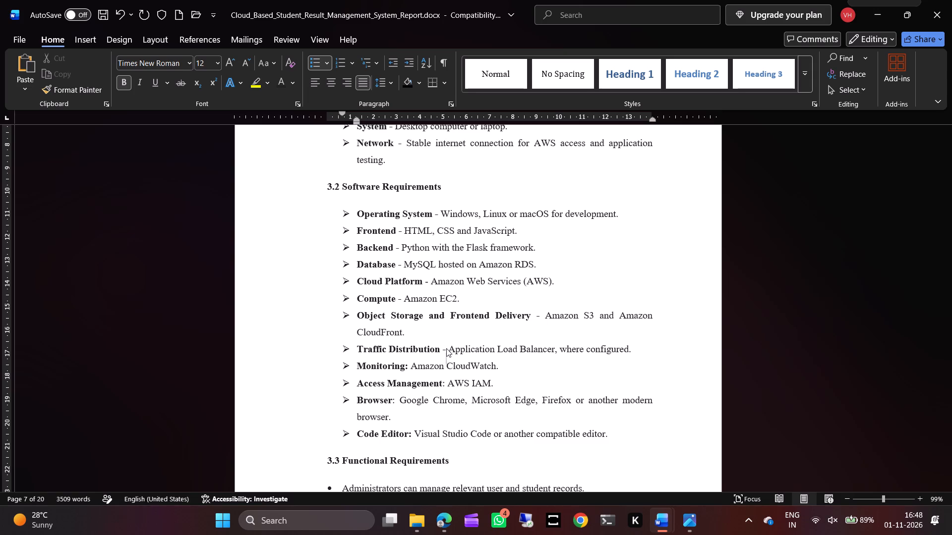
pyautogui.press('Left')
pyautogui.press('Left')
pyautogui.press('Left')
pyautogui.press('Left')
pyautogui.press('Left')
pyautogui.press('Left')
pyautogui.press('Left')
pyautogui.press('Left')
pyautogui.press('Left')
pyautogui.press('Right')
pyautogui.press('BackSpace')
pyautogui.press('space')
pyautogui.write('-')
# Replace the colon after Access Management in the Software Requirements list with a spaced hyphen.
pyautogui.press('Down')
pyautogui.press('Right')
pyautogui.press('Right')
pyautogui.press('Right')
pyautogui.press('Right')
pyautogui.press('Right')
pyautogui.press('Right')
pyautogui.press('Right')
pyautogui.press('BackSpace')
pyautogui.press('space')
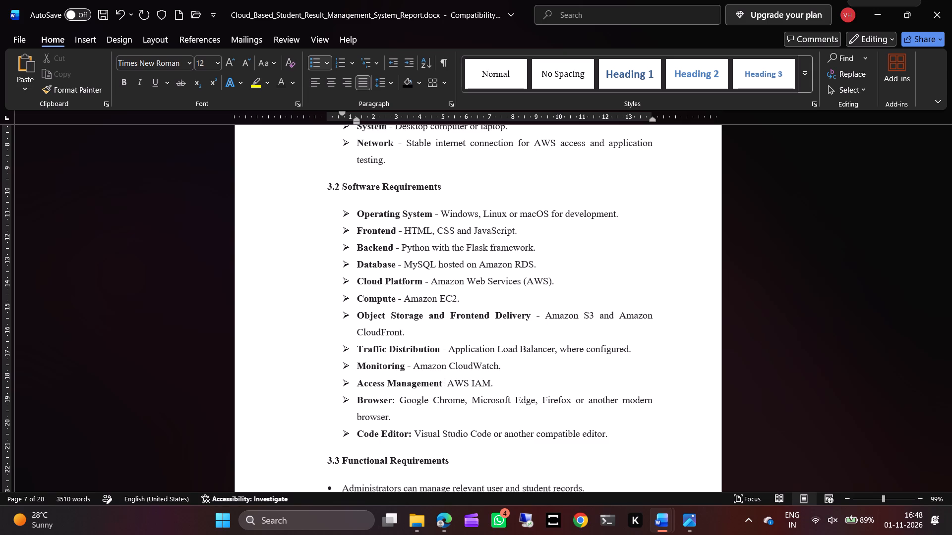
pyautogui.write('-')
# Replace the colon after Browser in the Software Requirements list with a spaced hyphen.
pyautogui.press('Down')
pyautogui.press('Left')
pyautogui.press('Left')
pyautogui.press('Left')
pyautogui.press('Left')
pyautogui.press('Left')
pyautogui.press('Left')
pyautogui.press('Left')
pyautogui.press('Left')
pyautogui.press('Left')
pyautogui.press('Left')
pyautogui.press('Left')
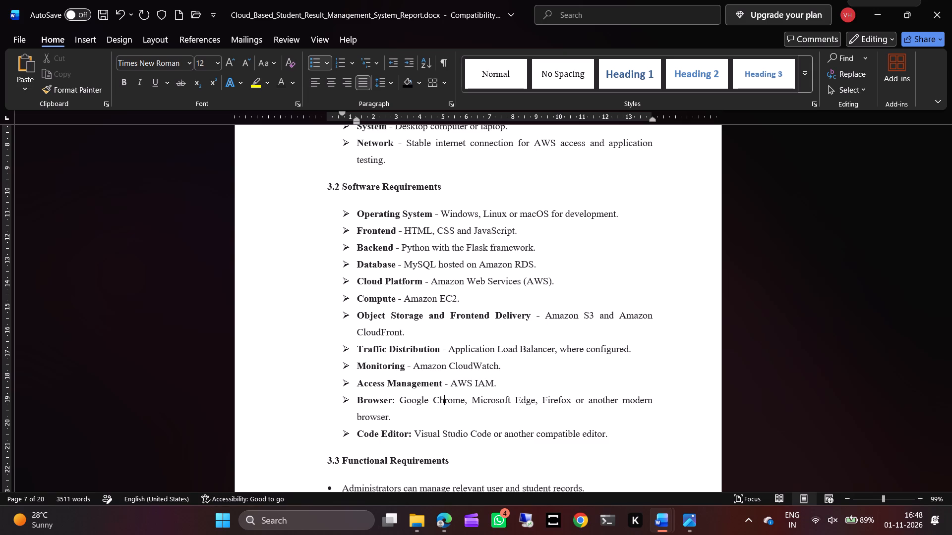
pyautogui.press('BackSpace')
pyautogui.press('space')
pyautogui.write('-')
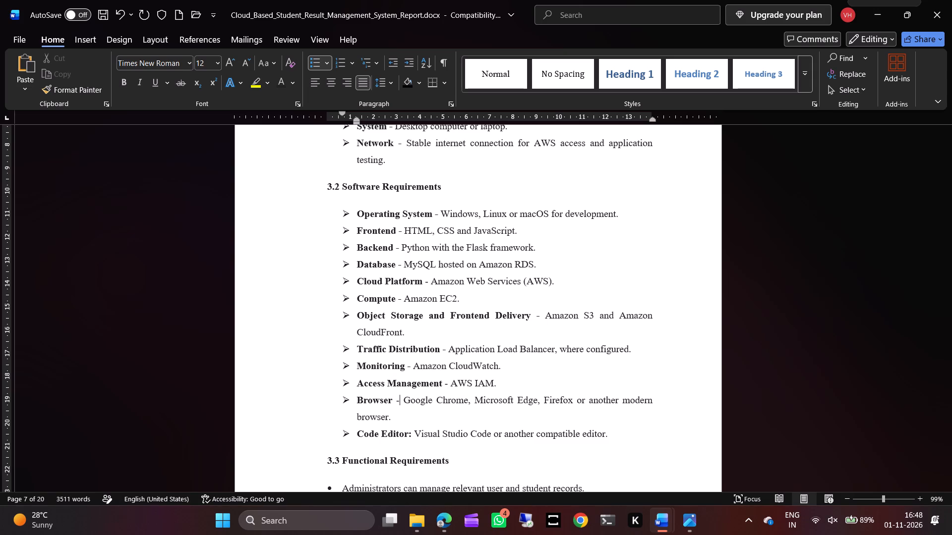
# Replace the colon after Code Editor in the Software Requirements list with a spaced hyphen.
pyautogui.click(414, 435)
pyautogui.press('BackSpace')
pyautogui.press('BackSpace')
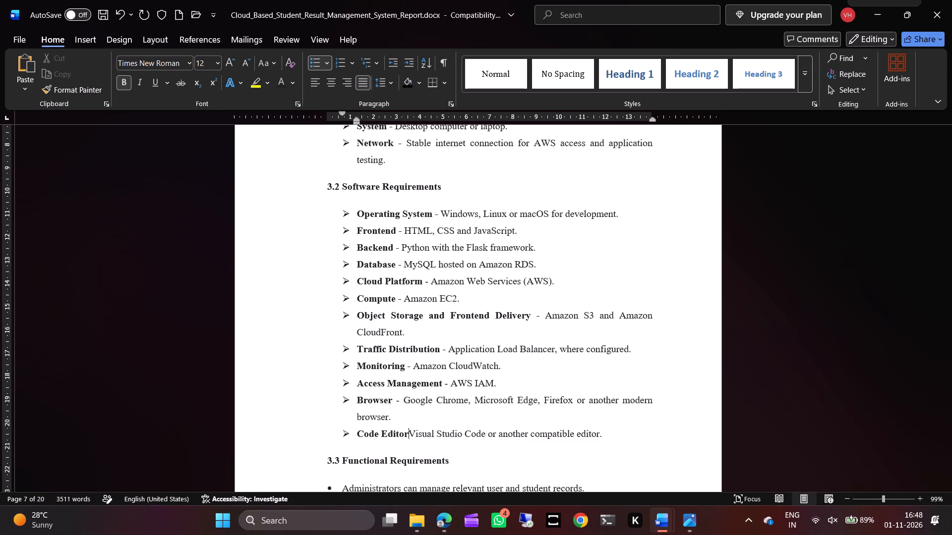
pyautogui.press('space')
pyautogui.write('-')
pyautogui.press('space')
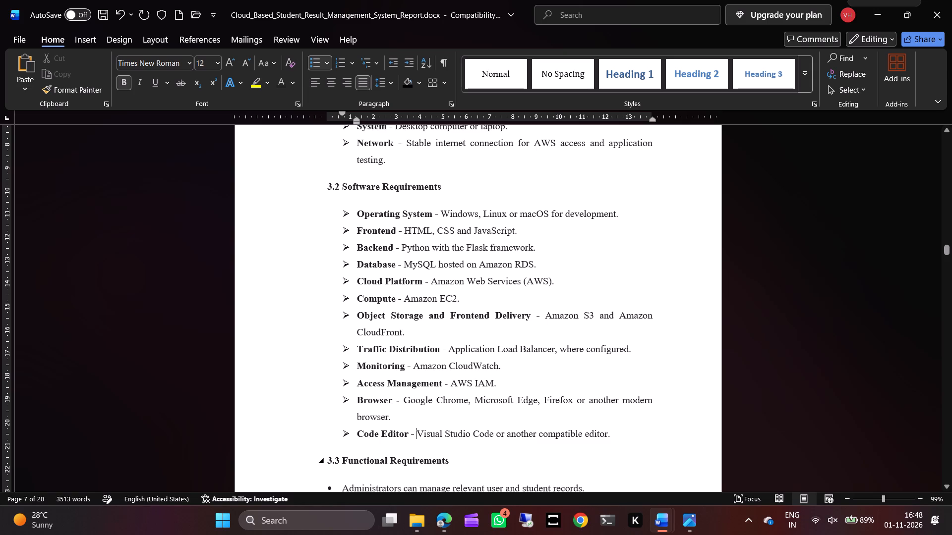
# Replace "Visual Studio Code" in the Code Editor item with "EC2 Terminal", keeping "or another compatible editor".
pyautogui.click(496, 436)
pyautogui.press('BackSpace')
pyautogui.press('BackSpace')
pyautogui.press('BackSpace')
pyautogui.press('BackSpace')
pyautogui.press('BackSpace')
pyautogui.press('BackSpace')
pyautogui.press('BackSpace')
pyautogui.press('BackSpace')
pyautogui.press('BackSpace')
pyautogui.press('BackSpace')
pyautogui.press('BackSpace')
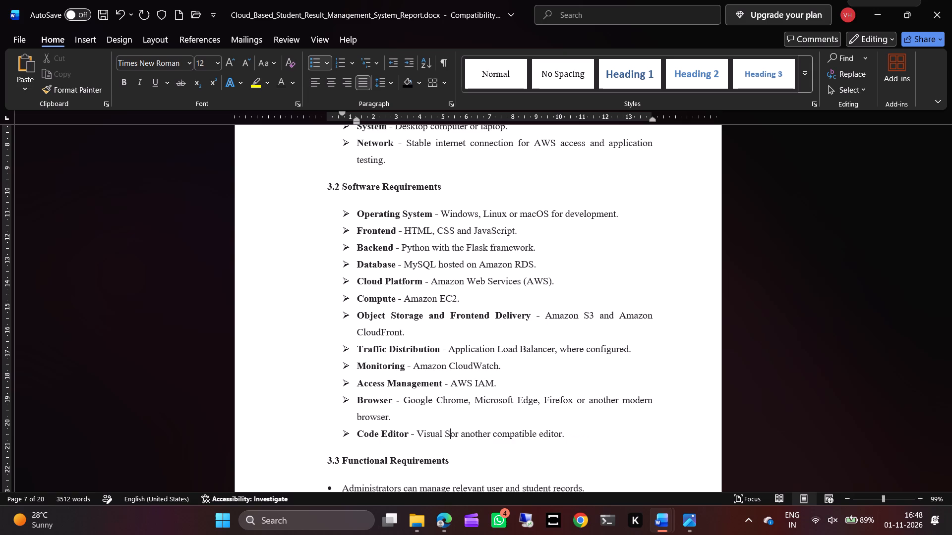
pyautogui.press('BackSpace')
pyautogui.press('BackSpace')
pyautogui.press('BackSpace')
pyautogui.press('BackSpace')
pyautogui.press('BackSpace')
pyautogui.press('BackSpace')
pyautogui.press('BackSpace')
pyautogui.press('BackSpace')
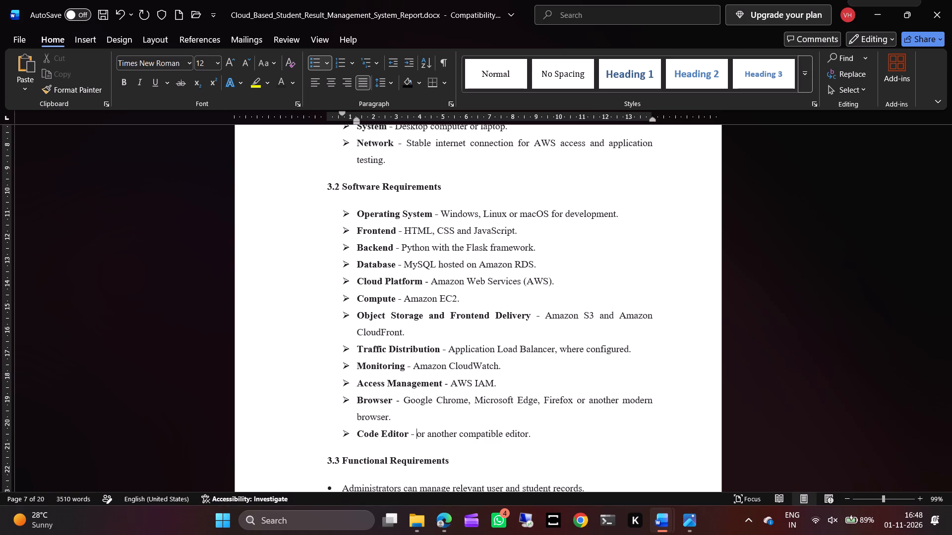
pyautogui.write('EC2')
pyautogui.press('space')
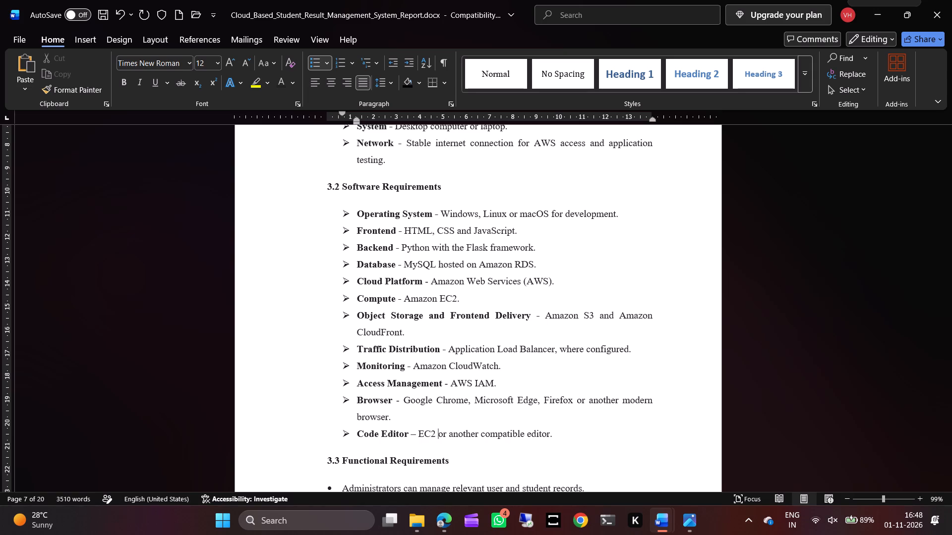
pyautogui.write('Te')
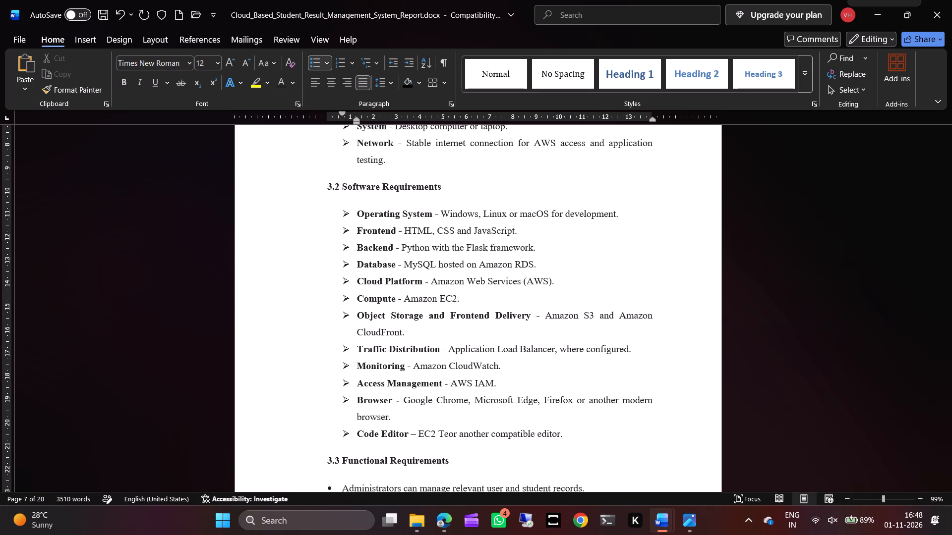
pyautogui.write('eminal')
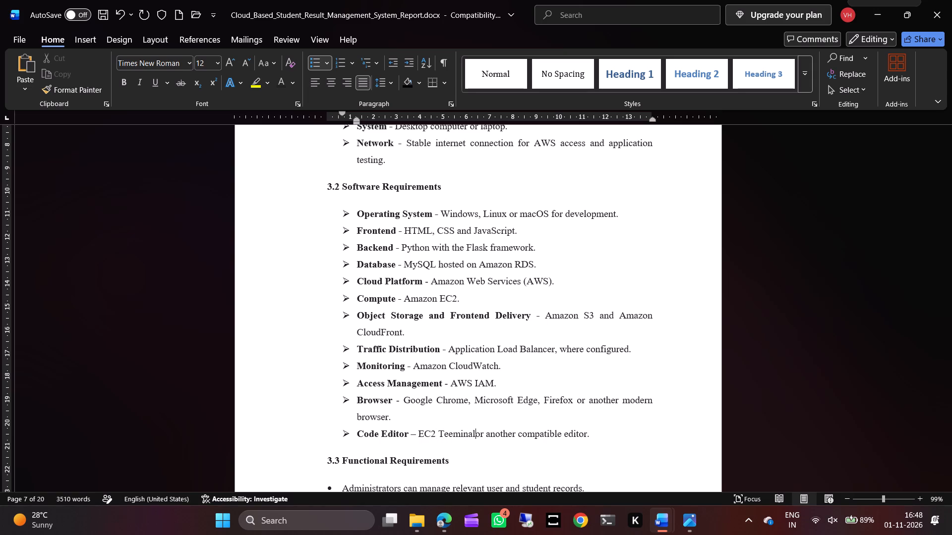
pyautogui.press('space')
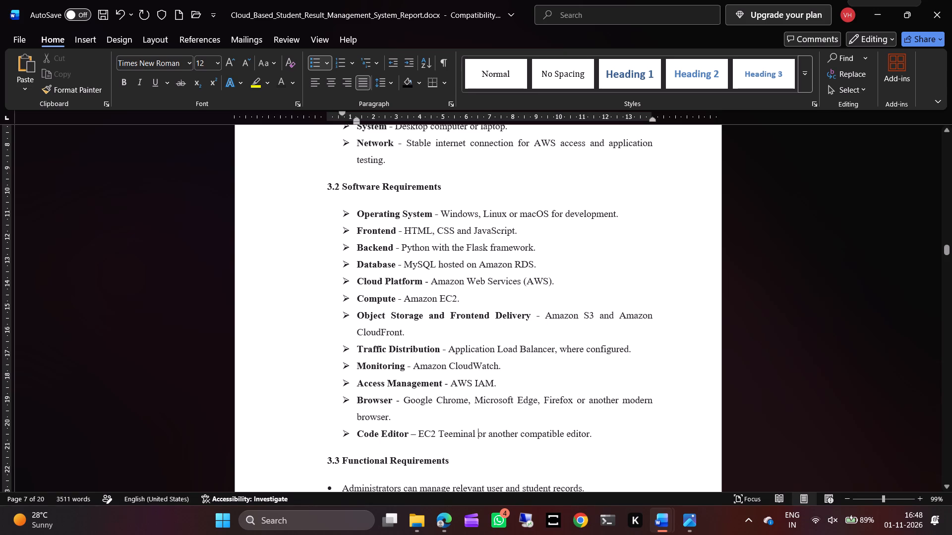
pyautogui.click(452, 435)
pyautogui.press('BackSpace')
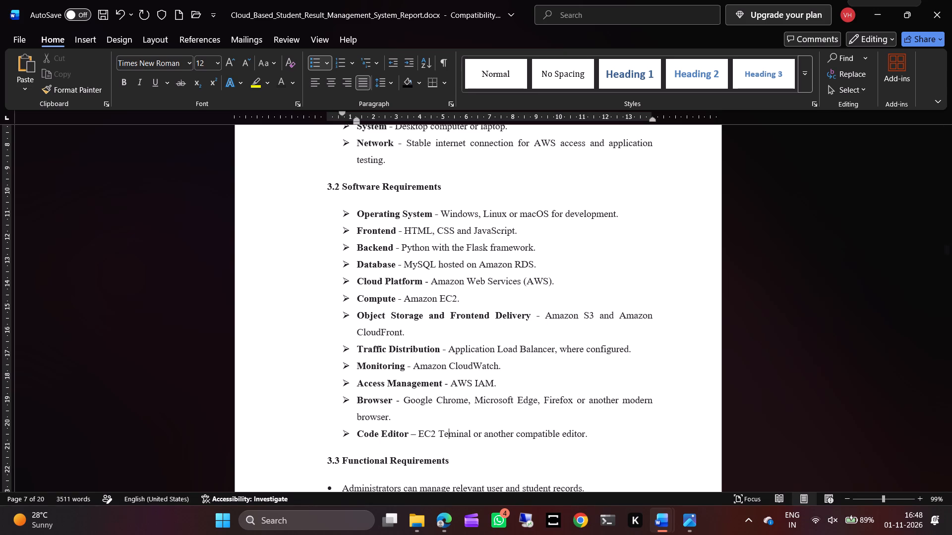
pyautogui.press('r')
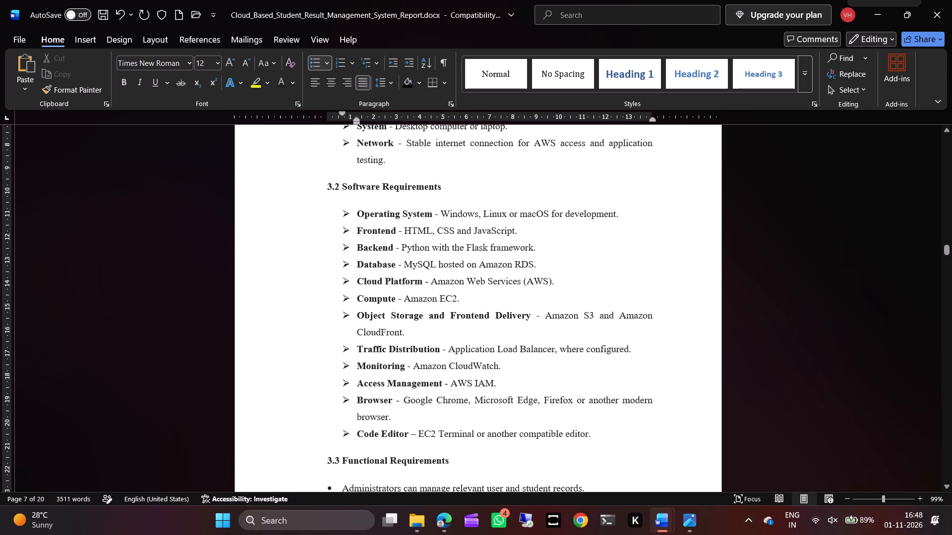
pyautogui.scroll(-1, 510, 418)
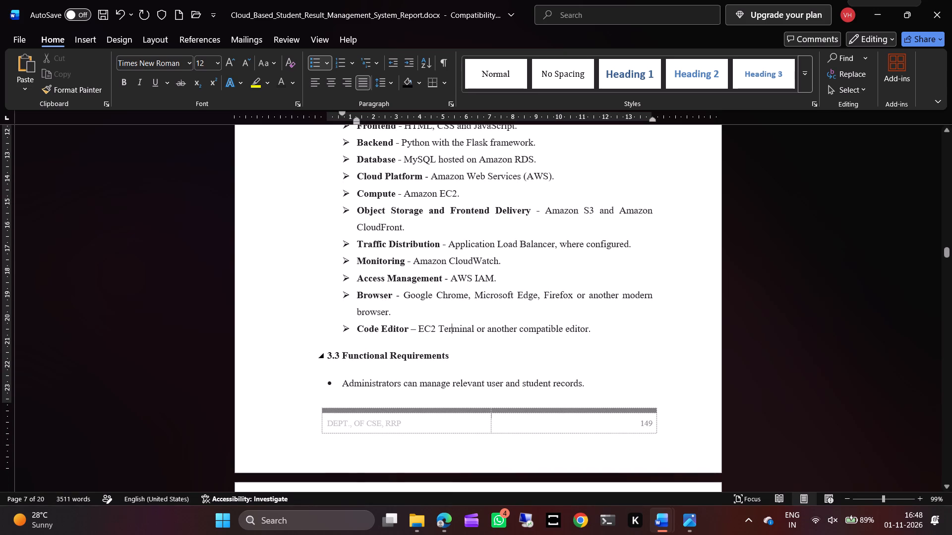
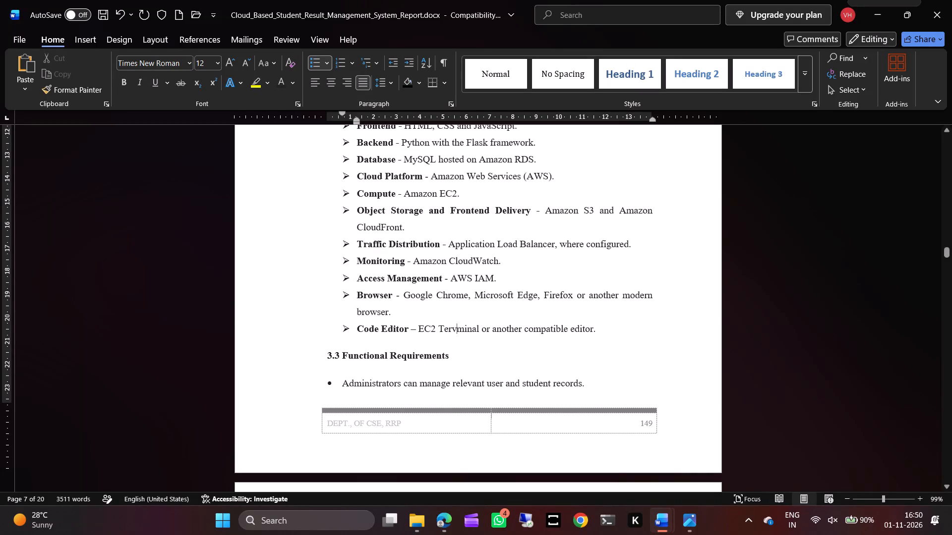
# Remove the round bullet and indent from the "Administrators can manage relevant user and student records" item under 3.3 Functional Requirements.
pyautogui.click(343, 387)
pyautogui.press('BackSpace')
pyautogui.press('BackSpace')
pyautogui.press('Right')
pyautogui.press('Right')
pyautogui.press('Right')
pyautogui.press('Right')
pyautogui.press('Right')
pyautogui.press('Right')
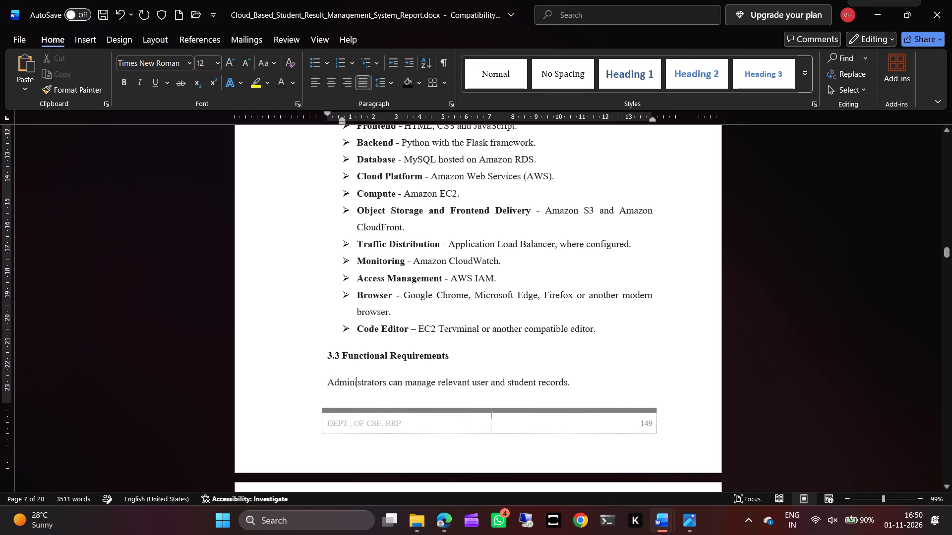
pyautogui.press('Right')
pyautogui.press('Right')
# Remove the round bullets and first-line indents from the next four Functional Requirements items, "Authorized faculty members" through "Students can view academic information".
pyautogui.scroll(-2, 385, 401)
pyautogui.click(340, 394)
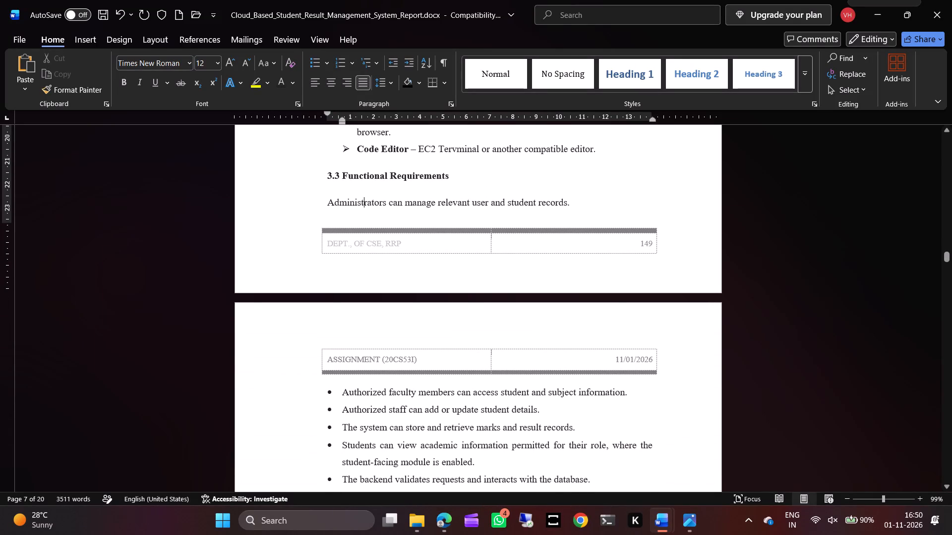
pyautogui.press('BackSpace')
pyautogui.press('BackSpace')
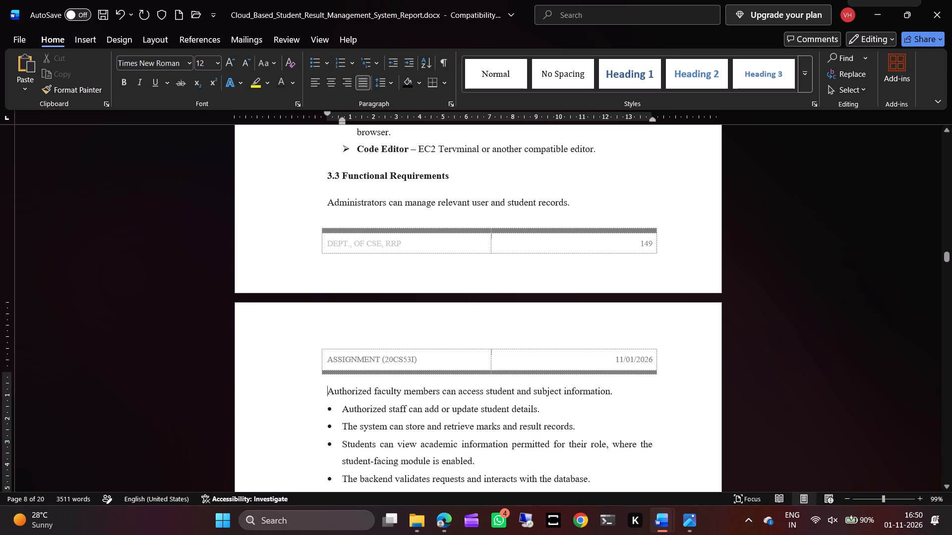
pyautogui.press('Down')
pyautogui.press('BackSpace')
pyautogui.press('BackSpace')
pyautogui.press('Down')
pyautogui.press('BackSpace')
pyautogui.press('BackSpace')
pyautogui.press('Down')
pyautogui.press('BackSpace')
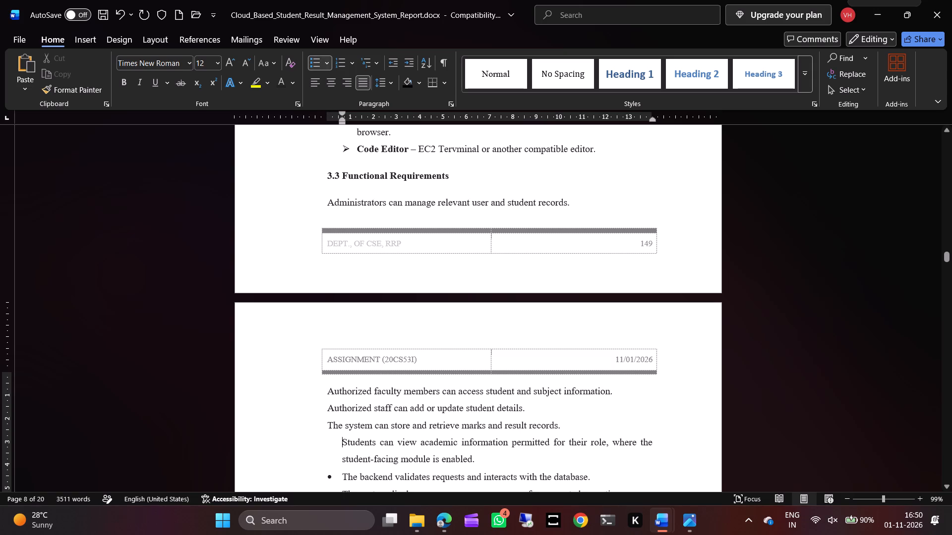
pyautogui.press('BackSpace')
pyautogui.press('Down')
pyautogui.press('BackSpace')
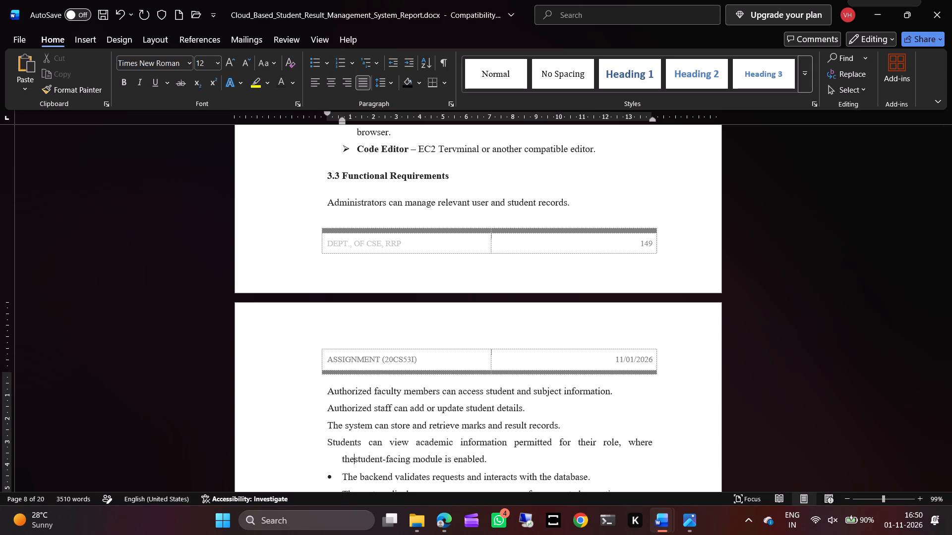
pyautogui.hotkey('ctrl', 'z')
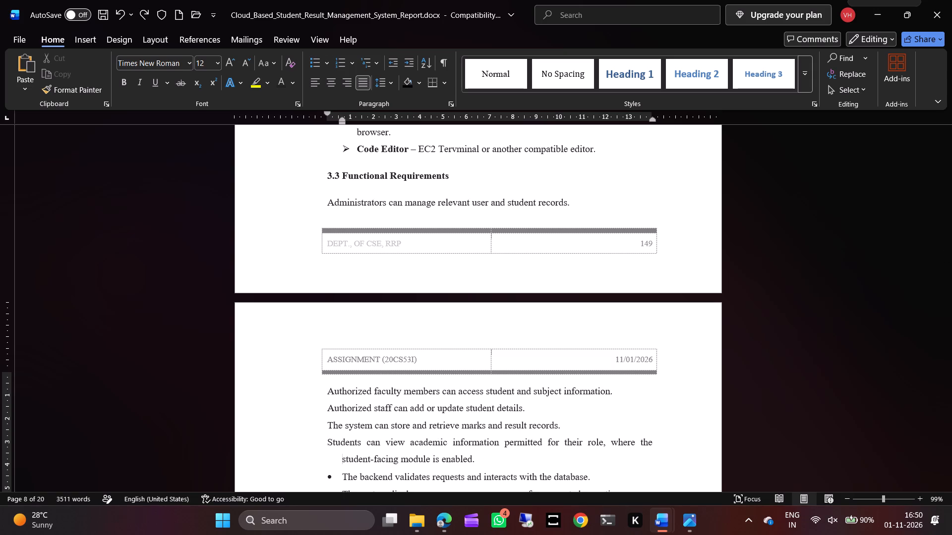
# Remove the round bullets and indents from the last two Functional Requirements items, "The backend validates requests" and "The system displays success".
pyautogui.press('Left')
pyautogui.press('Down')
pyautogui.press('Down')
pyautogui.press('Left')
pyautogui.press('Left')
pyautogui.press('Left')
pyautogui.press('Left')
pyautogui.press('Left')
pyautogui.press('Left')
pyautogui.press('Left')
pyautogui.press('Left')
pyautogui.press('Left')
pyautogui.press('Left')
pyautogui.press('Left')
pyautogui.press('Left')
pyautogui.press('Left')
pyautogui.press('Left')
pyautogui.press('Left')
pyautogui.press('Left')
pyautogui.press('Left')
pyautogui.press('Left')
pyautogui.press('Left')
pyautogui.press('Left')
pyautogui.press('Left')
pyautogui.press('Left')
pyautogui.press('Left')
pyautogui.press('Left')
pyautogui.press('BackSpace')
pyautogui.press('BackSpace')
pyautogui.press('Down')
pyautogui.press('BackSpace')
pyautogui.press('BackSpace')
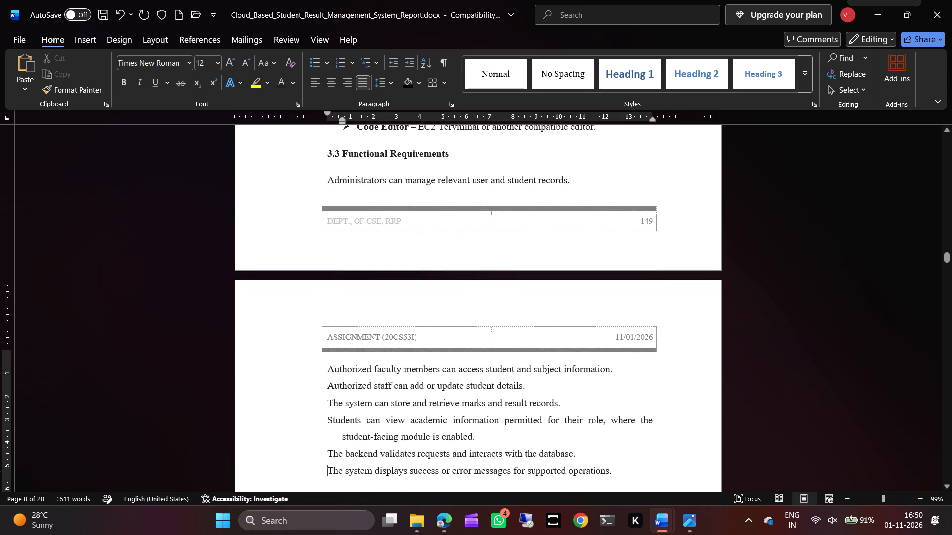
# Apply arrow bullets to all the Functional Requirements items, from "Administrators can manage" through "The system displays success or error messages".
pyautogui.scroll(1, 407, 348)
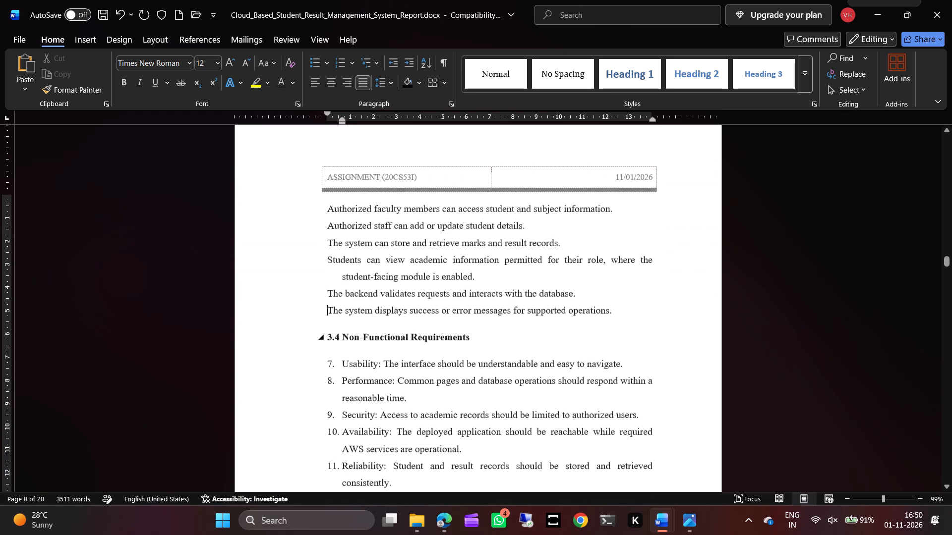
pyautogui.scroll(1, 407, 348)
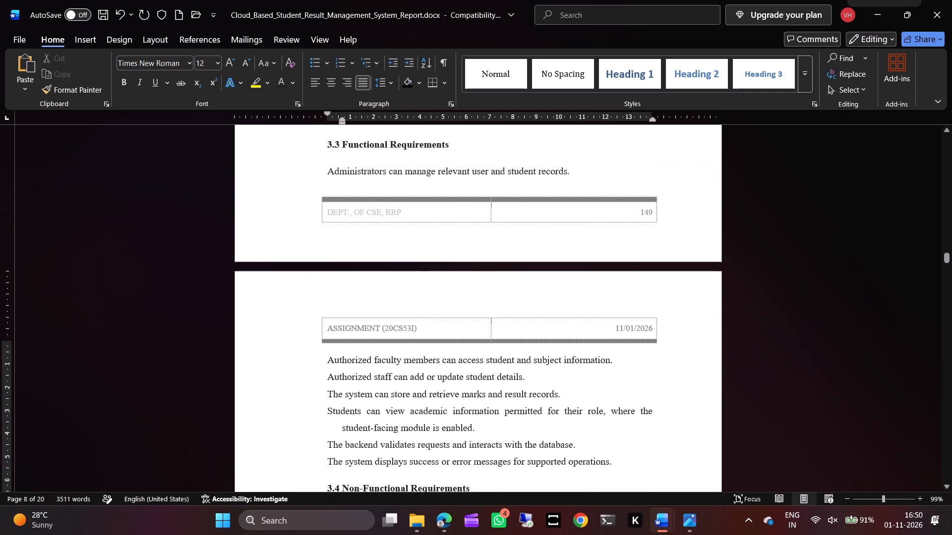
pyautogui.moveTo(327, 172); pyautogui.dragTo(403, 368)
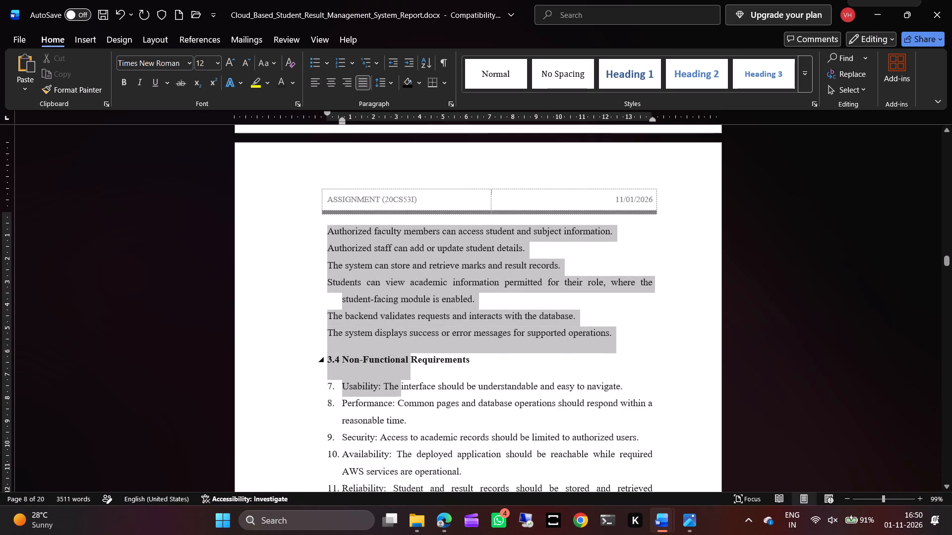
pyautogui.moveTo(403, 368); pyautogui.dragTo(416, 345)
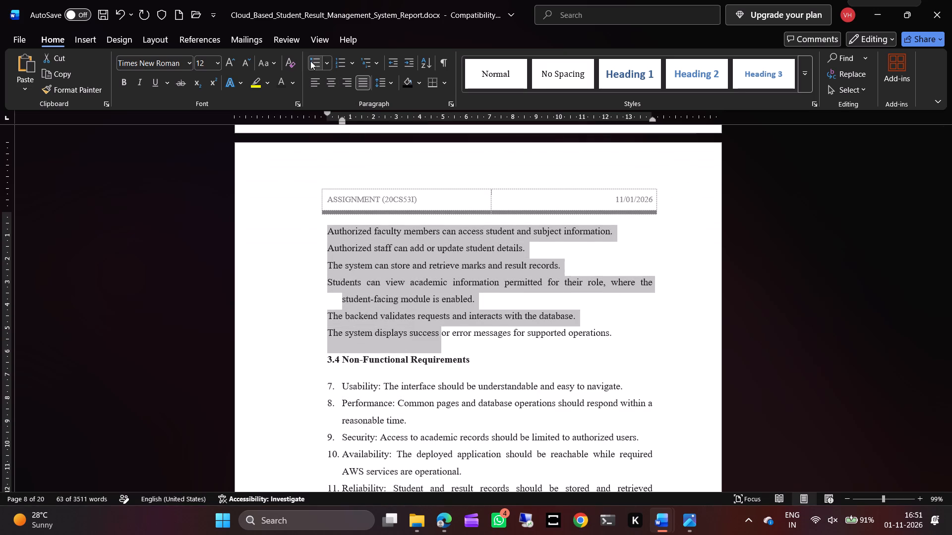
pyautogui.click(314, 66)
# Remove the numbering and first-line indents from the Usability, Performance, Security and Availability items under 3.4 Non-Functional Requirements.
pyautogui.scroll(-1, 372, 284)
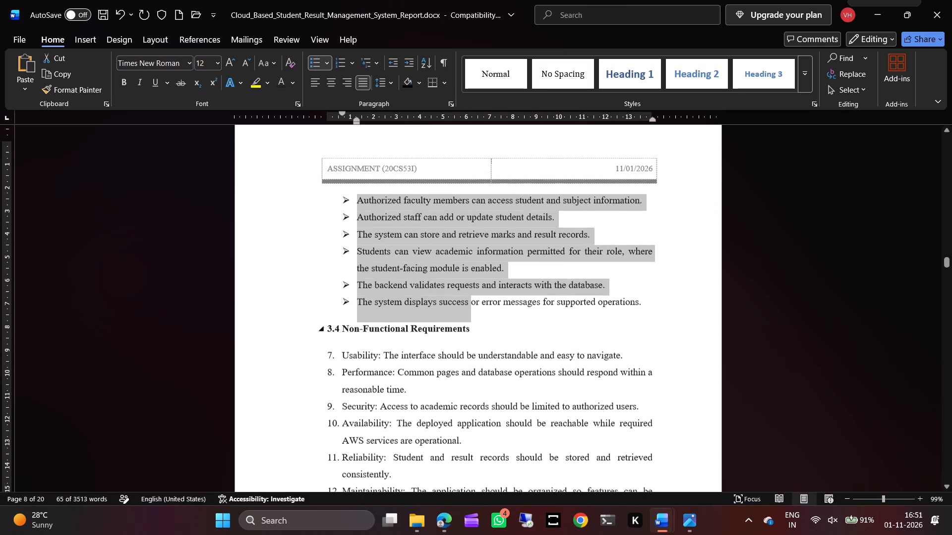
pyautogui.scroll(-1, 372, 284)
pyautogui.click(345, 308)
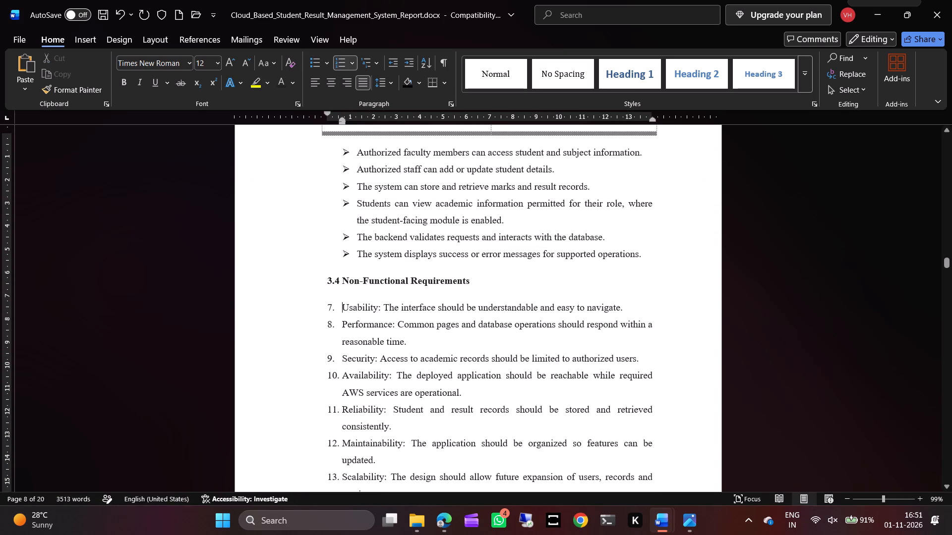
pyautogui.press('BackSpace')
pyautogui.press('BackSpace')
pyautogui.press('Down')
pyautogui.press('BackSpace')
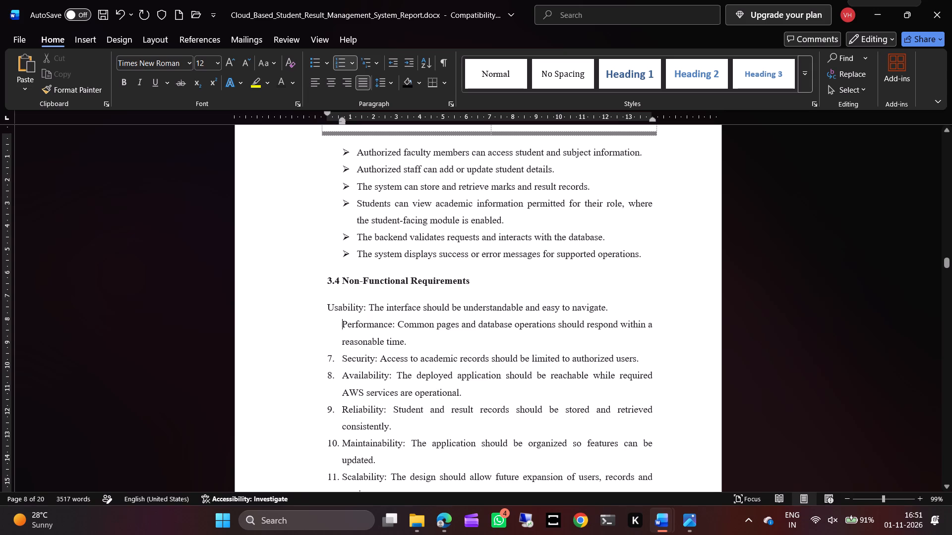
pyautogui.press('BackSpace')
pyautogui.press('Down')
pyautogui.press('Down')
pyautogui.press('BackSpace')
pyautogui.press('BackSpace')
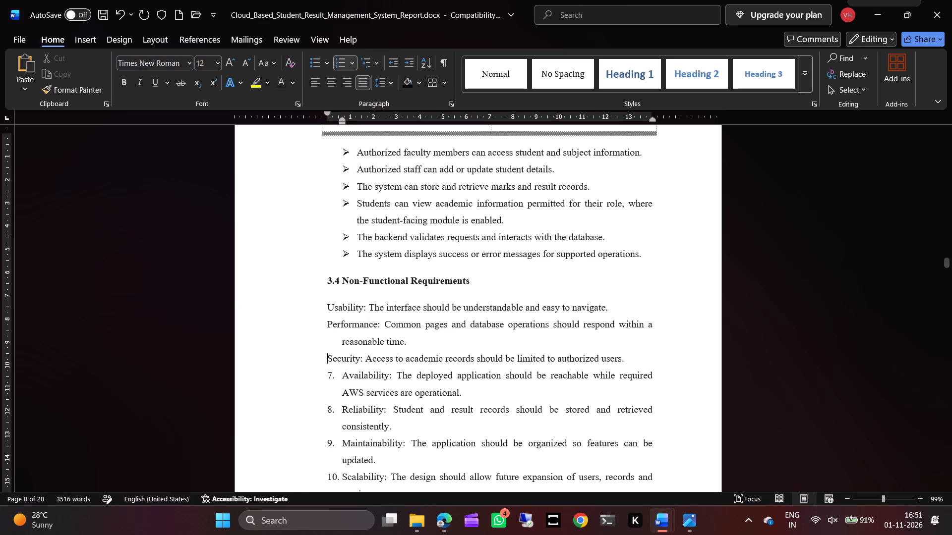
pyautogui.press('Down')
pyautogui.press('BackSpace')
pyautogui.press('BackSpace')
# Remove the numbering and first-line indents from the Reliability, Maintainability and Scalability items under 3.4 Non-Functional Requirements.
pyautogui.press('Down')
pyautogui.press('Down')
pyautogui.press('BackSpace')
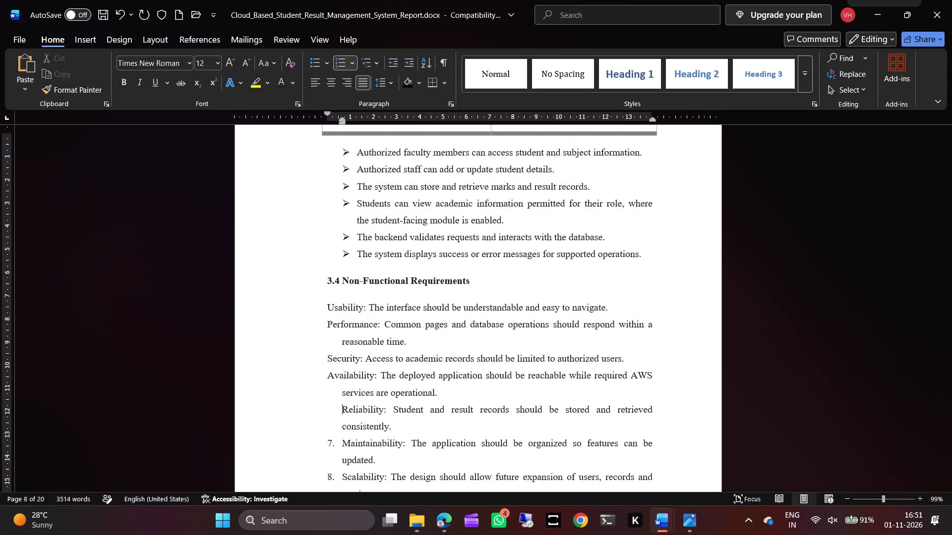
pyautogui.press('BackSpace')
pyautogui.press('Down')
pyautogui.press('BackSpace')
pyautogui.press('BackSpace')
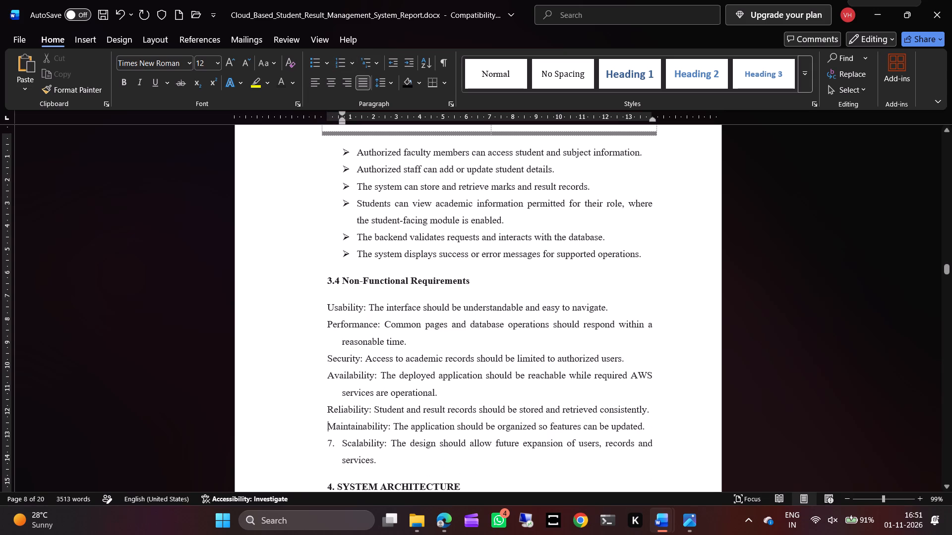
pyautogui.press('Down')
pyautogui.press('BackSpace')
pyautogui.press('BackSpace')
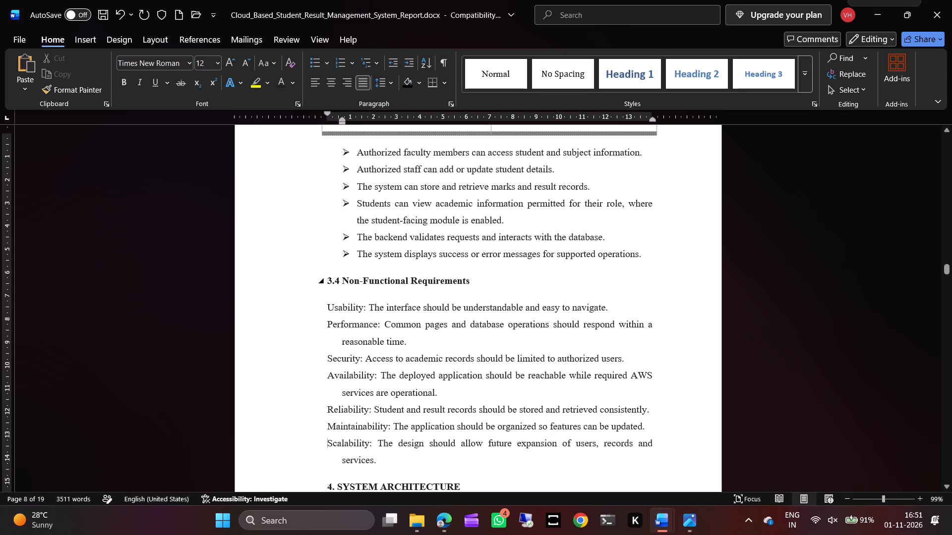
# Replace the colon after Usability in the Non-Functional Requirements with a spaced hyphen and make the label bold.
pyautogui.click(366, 308)
pyautogui.press('BackSpace')
pyautogui.press('space')
pyautogui.write('-')
pyautogui.moveTo(366, 308); pyautogui.dragTo(333, 314)
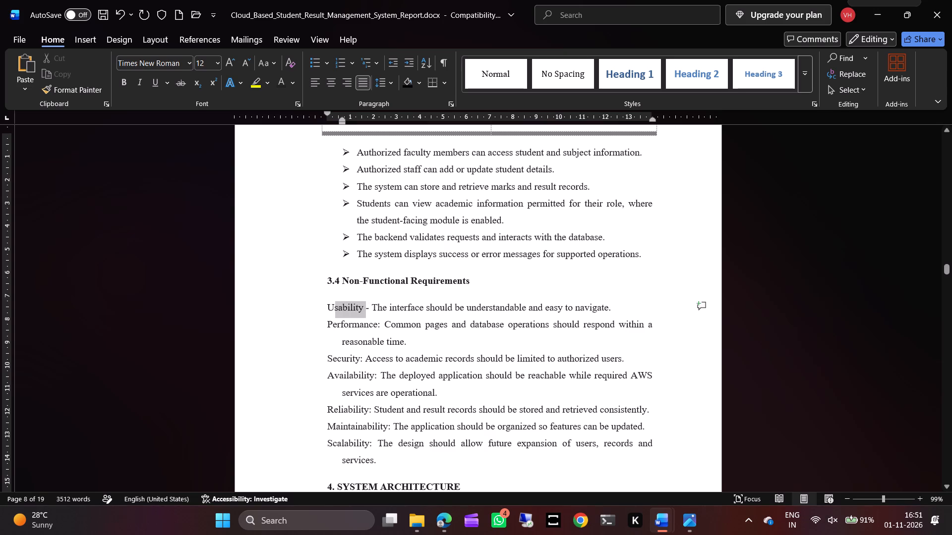
pyautogui.moveTo(333, 314); pyautogui.dragTo(323, 315)
pyautogui.click(331, 295)
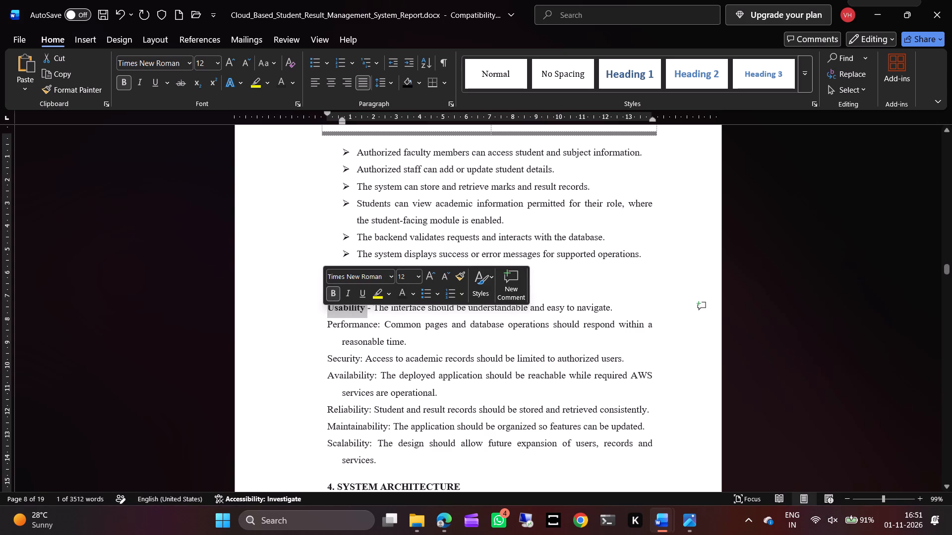
# Replace the colon after Performance in the Non-Functional Requirements with a spaced hyphen and make the label bold.
pyautogui.click(380, 326)
pyautogui.press('BackSpace')
pyautogui.press('space')
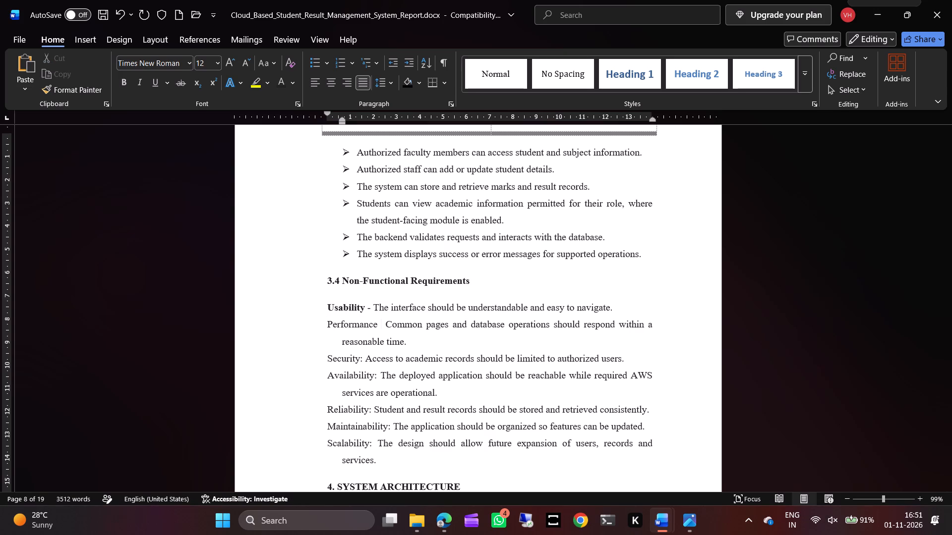
pyautogui.write('-')
pyautogui.moveTo(384, 325); pyautogui.dragTo(348, 325)
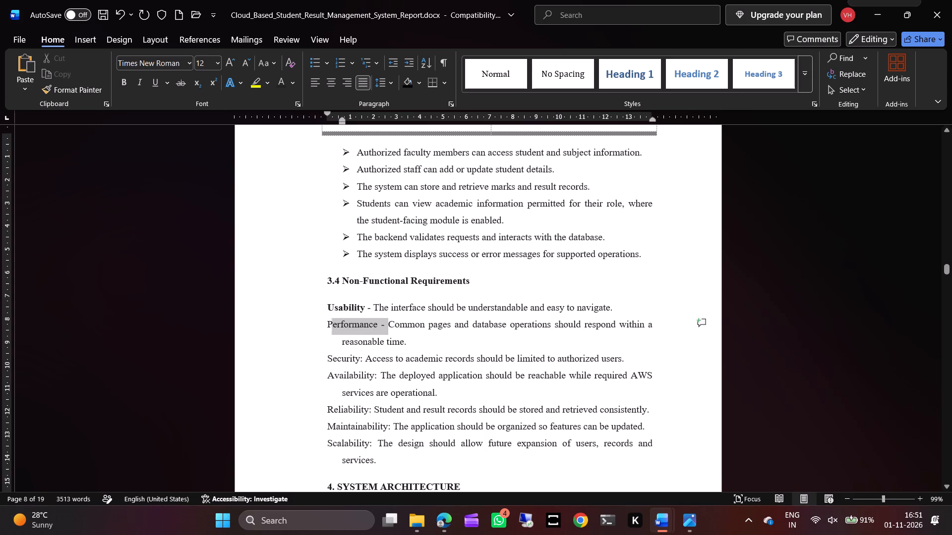
pyautogui.moveTo(348, 325); pyautogui.dragTo(334, 326)
pyautogui.click(341, 307)
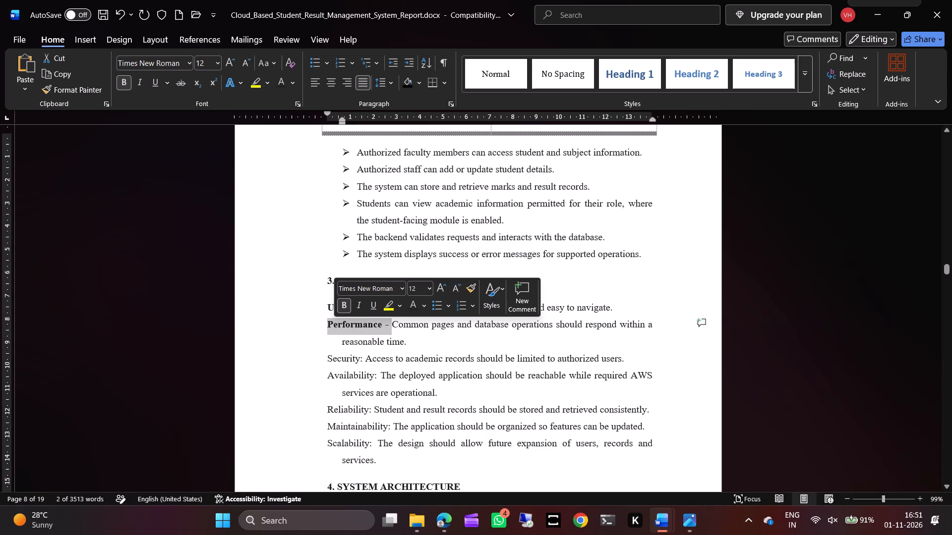
# Replace the colon after Security in the Non-Functional Requirements with a spaced hyphen and make the label bold.
pyautogui.click(365, 359)
pyautogui.press('BackSpace')
pyautogui.press('BackSpace')
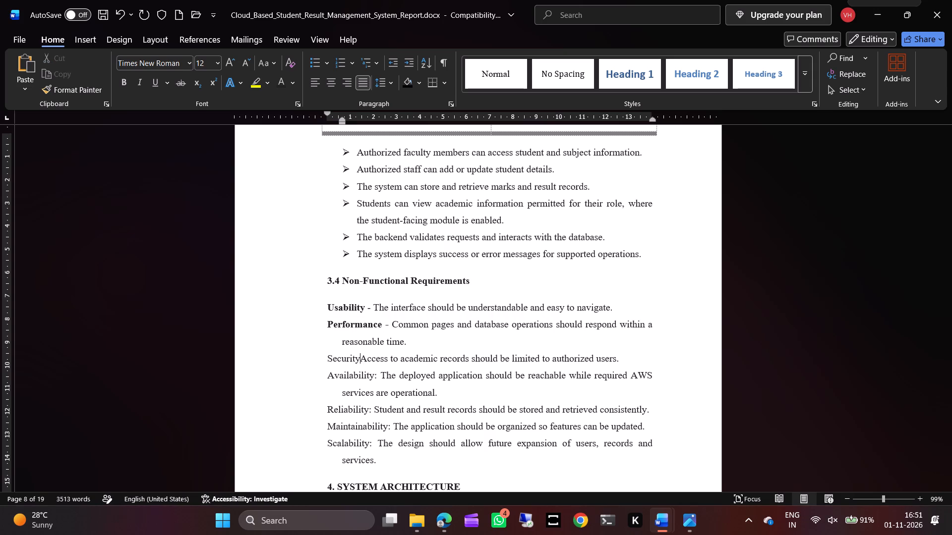
pyautogui.press('space')
pyautogui.write('-')
pyautogui.press('space')
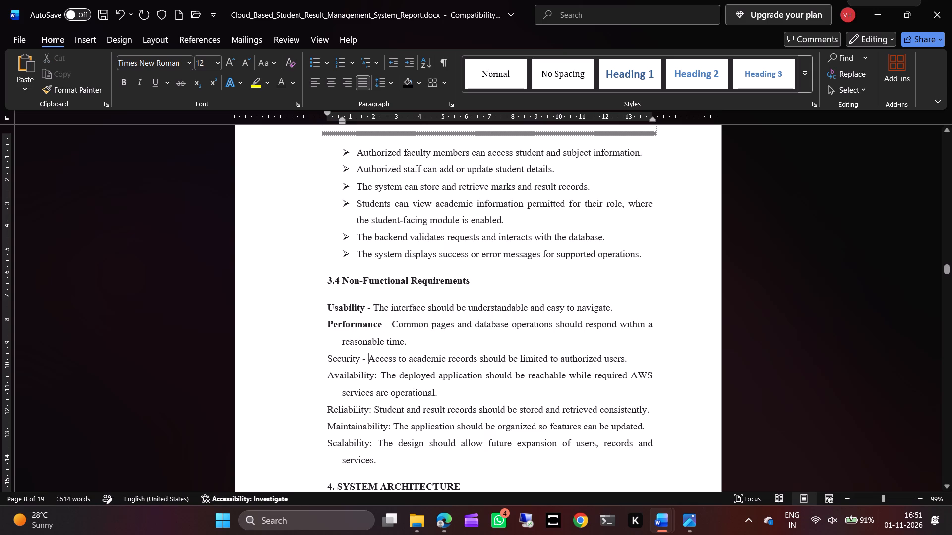
pyautogui.moveTo(364, 359); pyautogui.dragTo(337, 362)
pyautogui.click(343, 344)
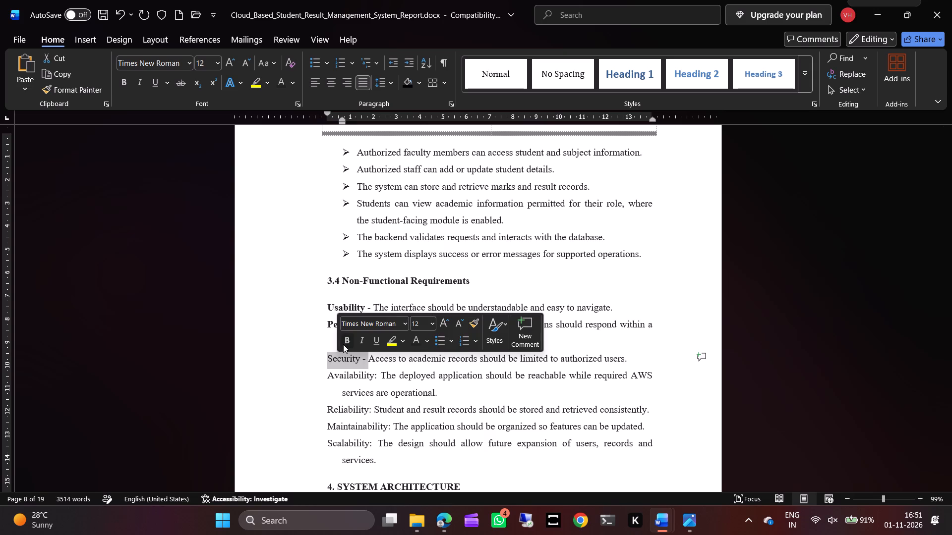
# Replace the colon after Availability in the Non-Functional Requirements with a spaced hyphen and make the label bold.
pyautogui.click(377, 373)
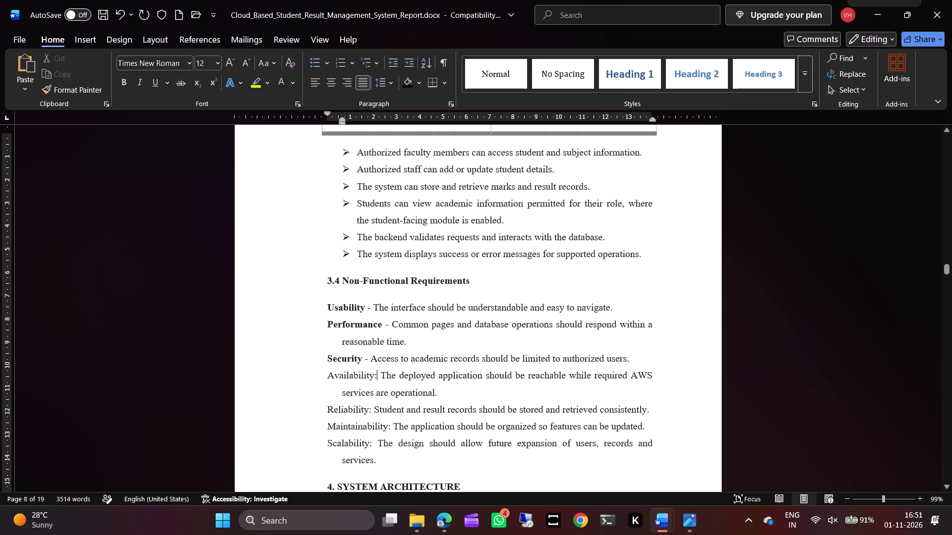
pyautogui.press('BackSpace')
pyautogui.press('space')
pyautogui.write('-')
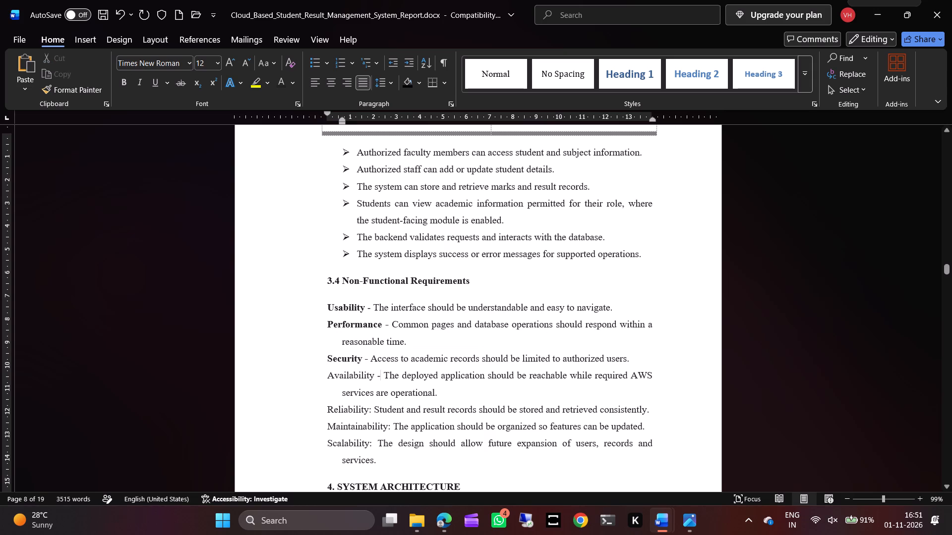
pyautogui.moveTo(380, 375); pyautogui.dragTo(335, 380)
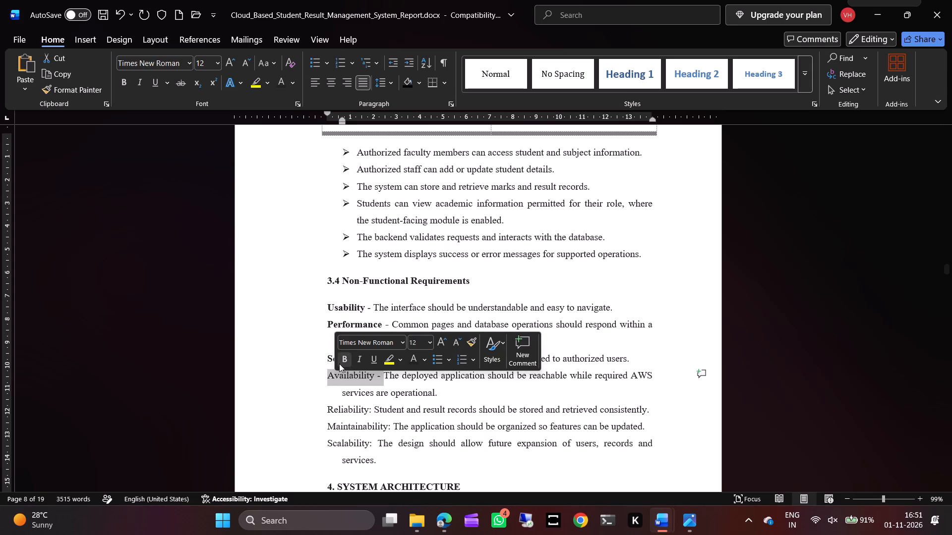
pyautogui.click(339, 364)
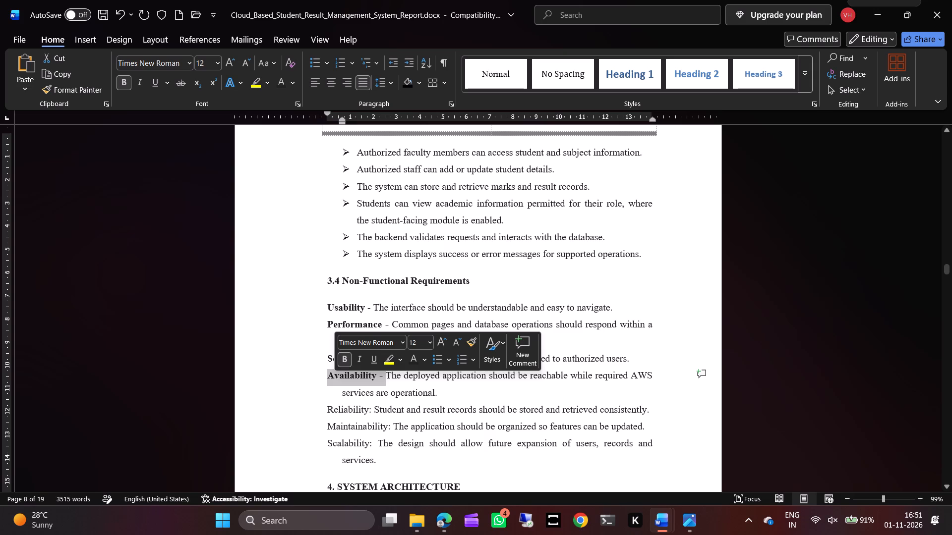
# Replace the colon after Reliability in the Non-Functional Requirements with a spaced hyphen and make the label bold.
pyautogui.click(370, 411)
pyautogui.press('Right')
pyautogui.press('BackSpace')
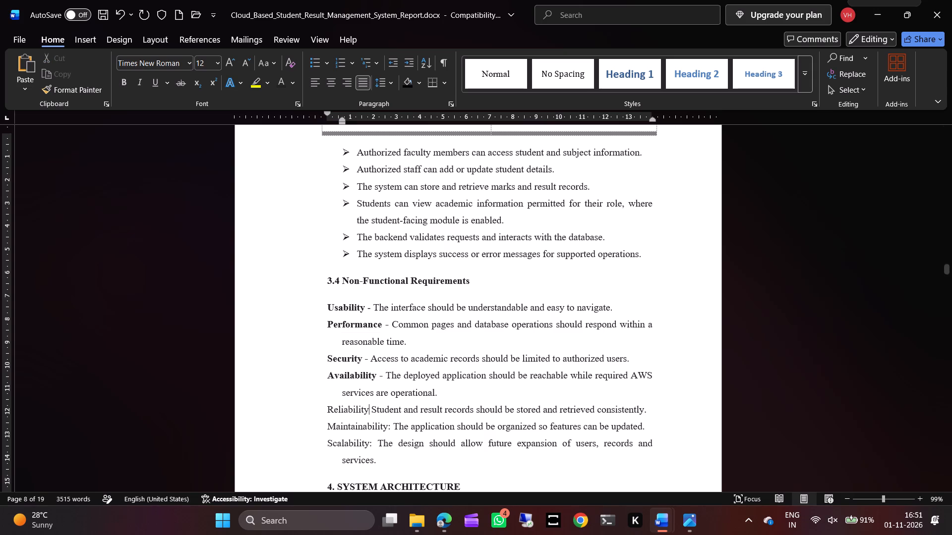
pyautogui.press('space')
pyautogui.write('-')
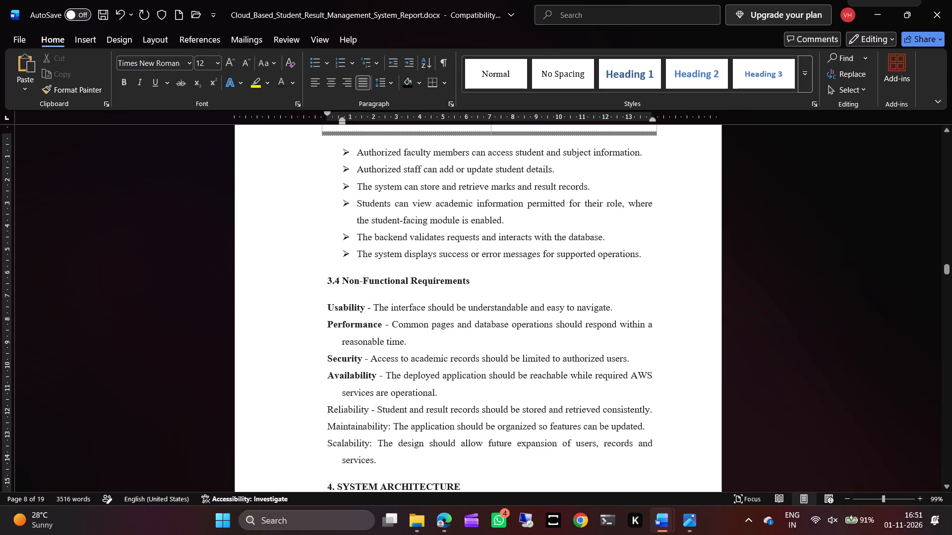
pyautogui.moveTo(375, 411); pyautogui.dragTo(326, 411)
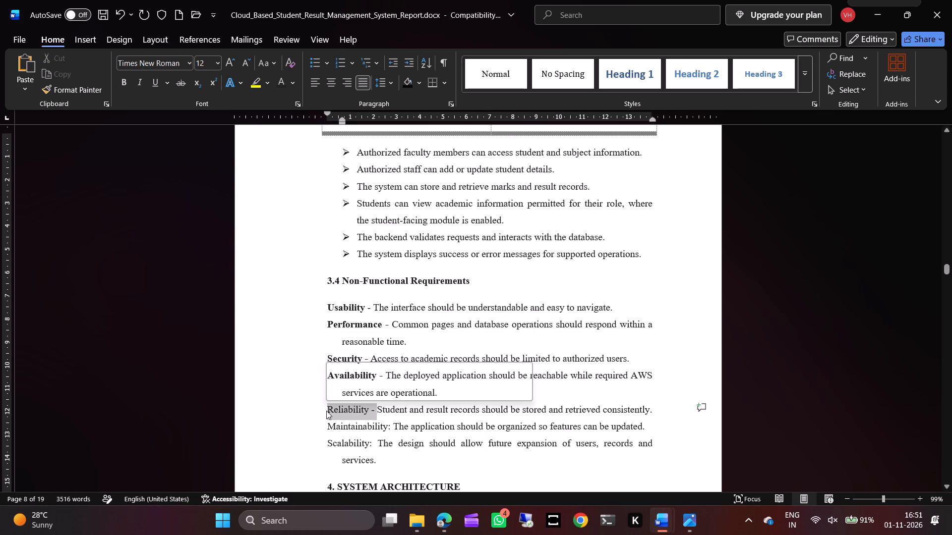
pyautogui.click(332, 389)
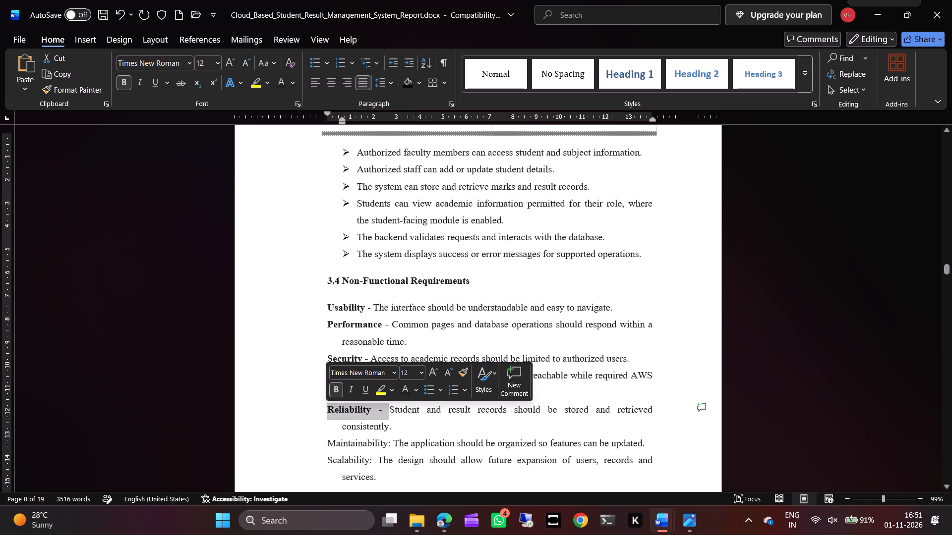
# Replace the colon after Maintainability in the Non-Functional Requirements with a spaced hyphen and make the label bold.
pyautogui.click(390, 444)
pyautogui.press('BackSpace')
pyautogui.press('space')
pyautogui.write('-')
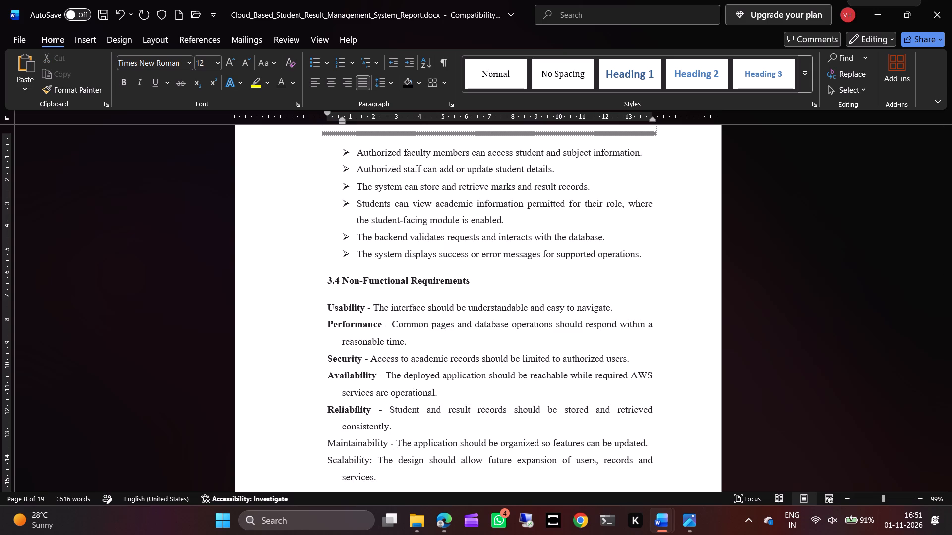
pyautogui.moveTo(393, 442); pyautogui.dragTo(334, 445)
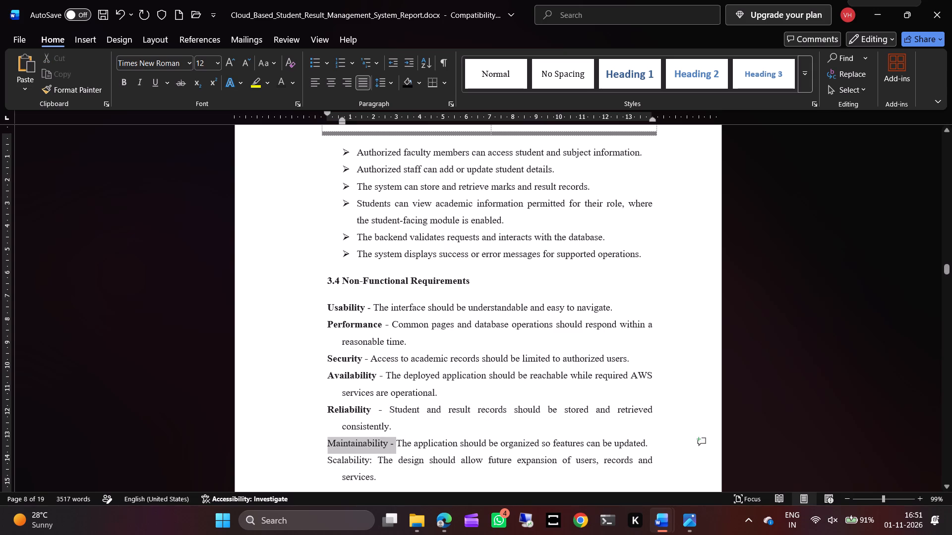
pyautogui.moveTo(334, 445); pyautogui.dragTo(332, 445)
pyautogui.click(336, 430)
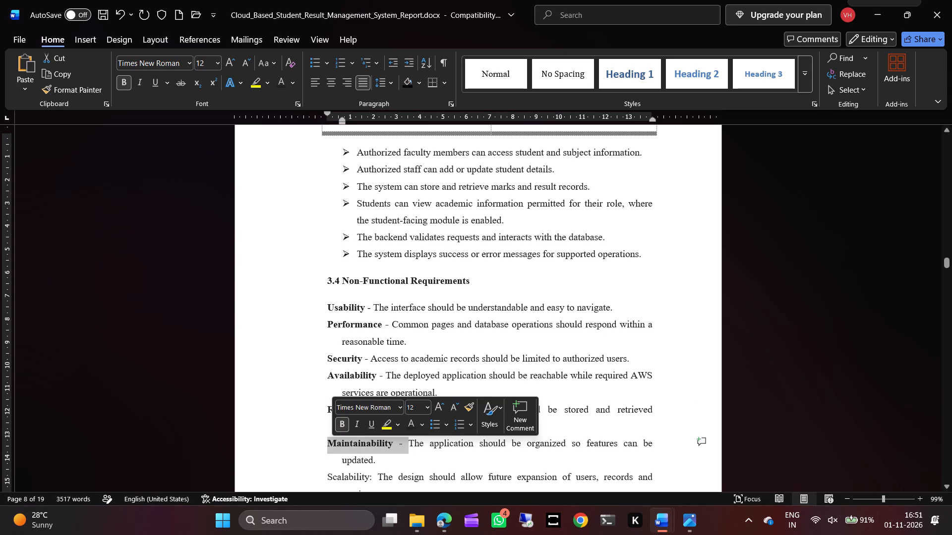
# Replace the colon after Scalability in the Non-Functional Requirements with a spaced hyphen and make the label bold.
pyautogui.click(374, 474)
pyautogui.press('BackSpace')
pyautogui.press('space')
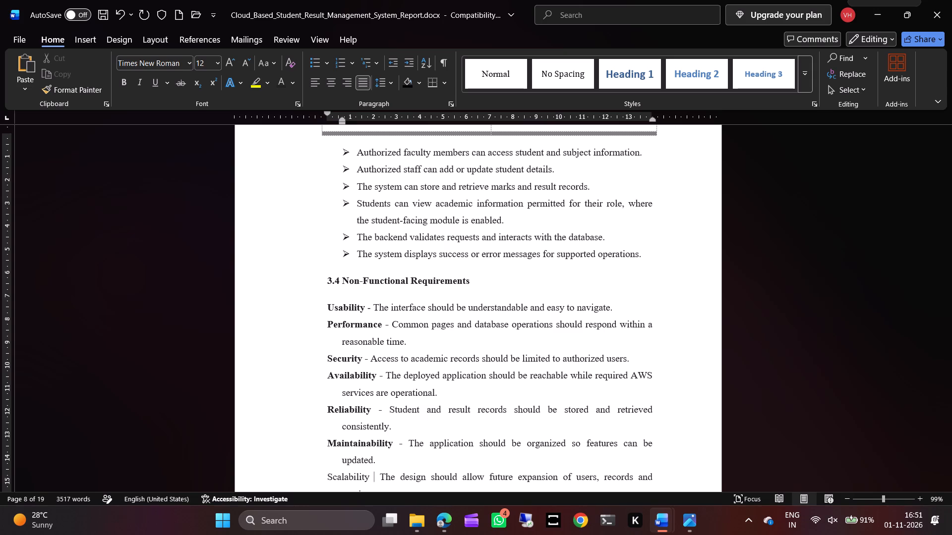
pyautogui.write('-')
pyautogui.moveTo(379, 476); pyautogui.dragTo(329, 474)
pyautogui.click(335, 451)
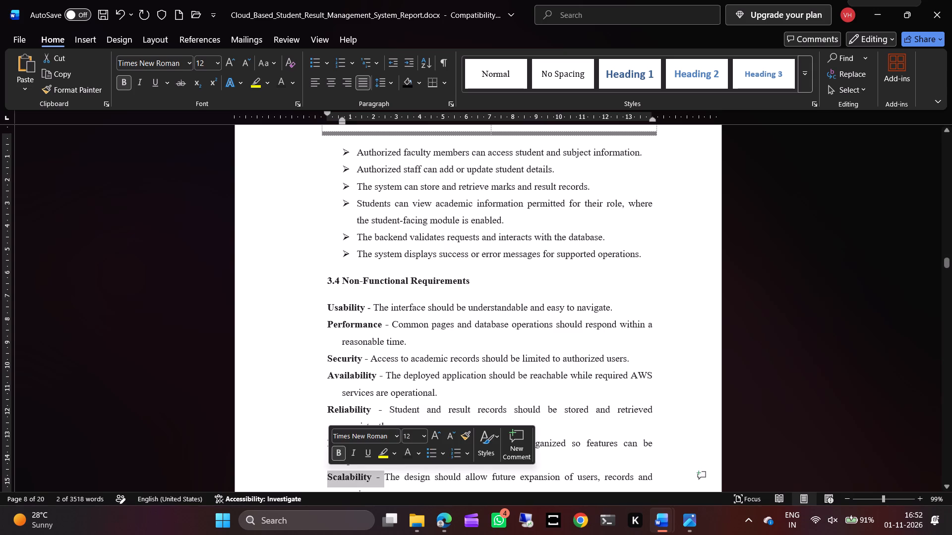
# Apply arrow bullets to all the 3.4 Non-Functional Requirements items, from Usability through Scalability.
pyautogui.moveTo(327, 311); pyautogui.dragTo(360, 503)
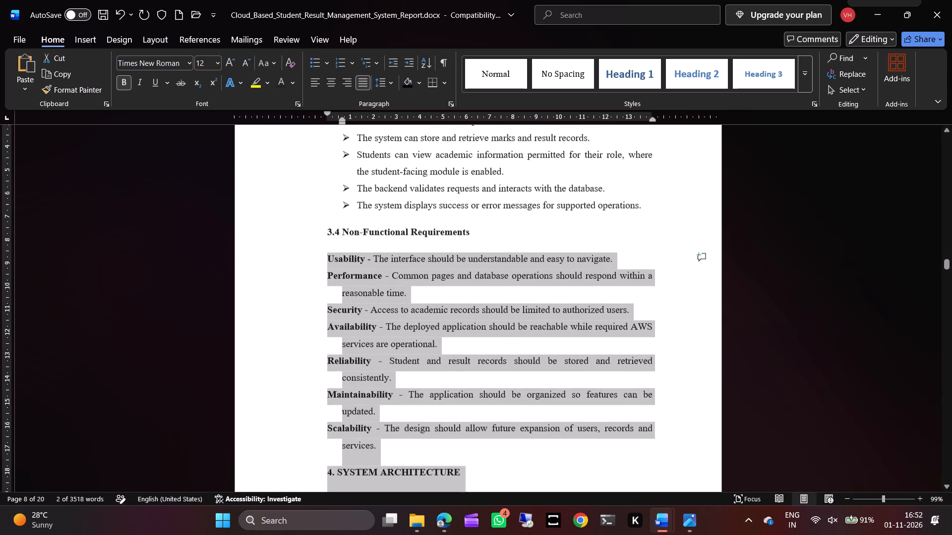
pyautogui.moveTo(360, 503); pyautogui.dragTo(377, 414)
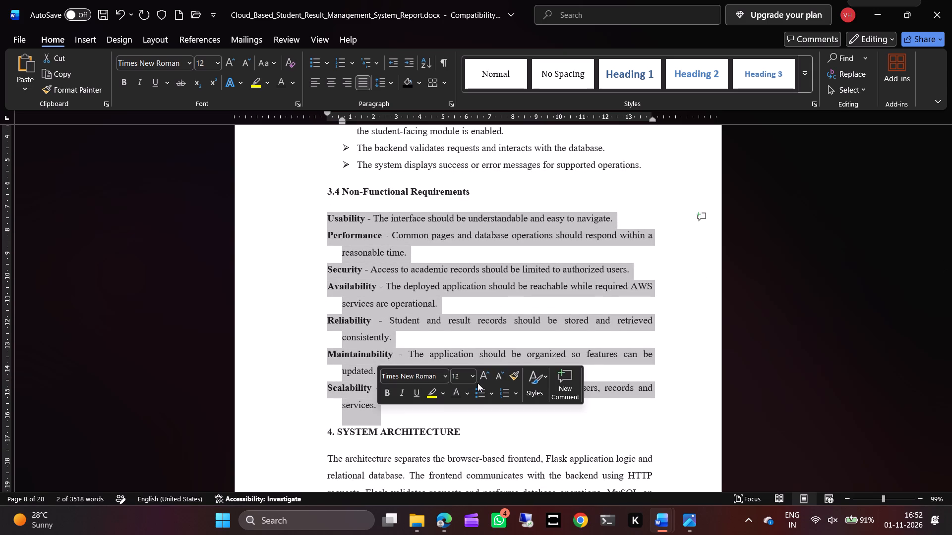
pyautogui.click(482, 390)
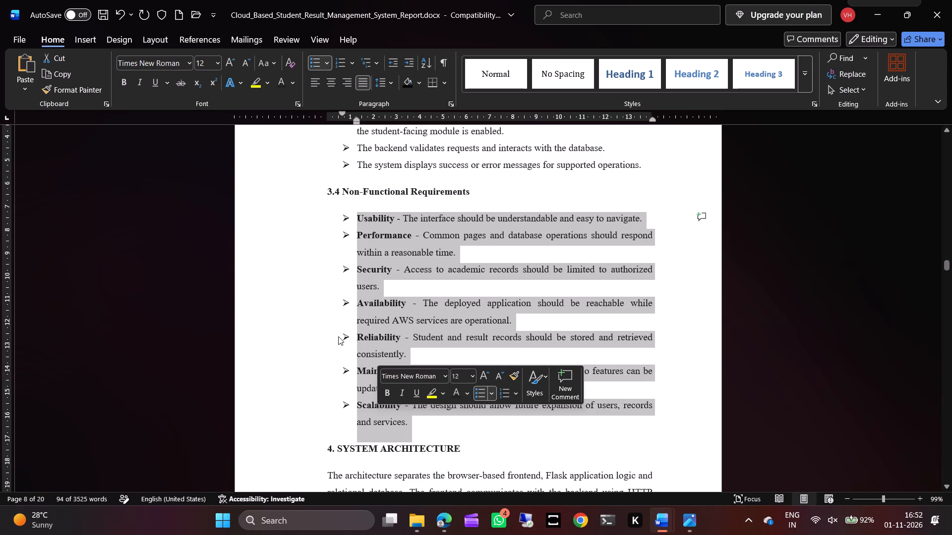
pyautogui.click(338, 336)
# Remove the number 4 and its period from the SYSTEM ARCHITECTURE heading.
pyautogui.scroll(-1, 425, 339)
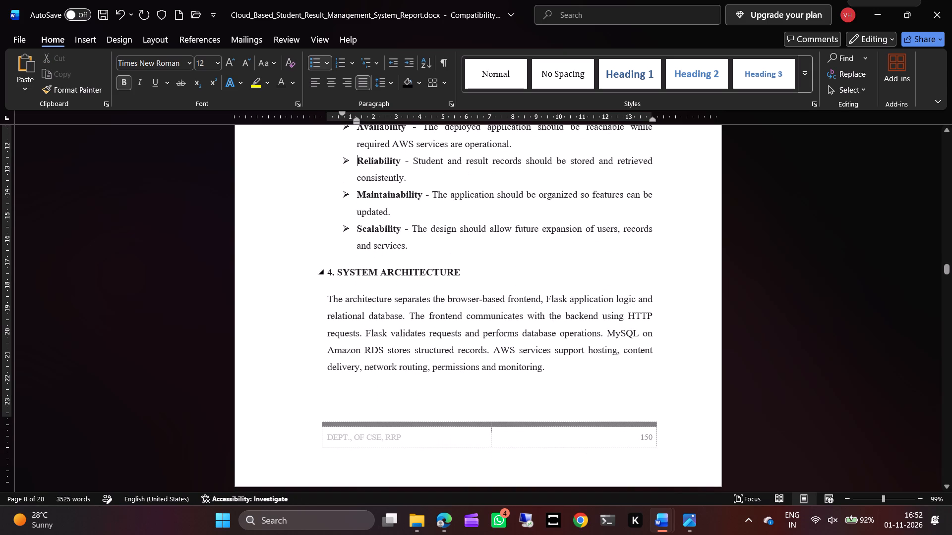
pyautogui.click(337, 271)
pyautogui.press('BackSpace')
pyautogui.press('BackSpace')
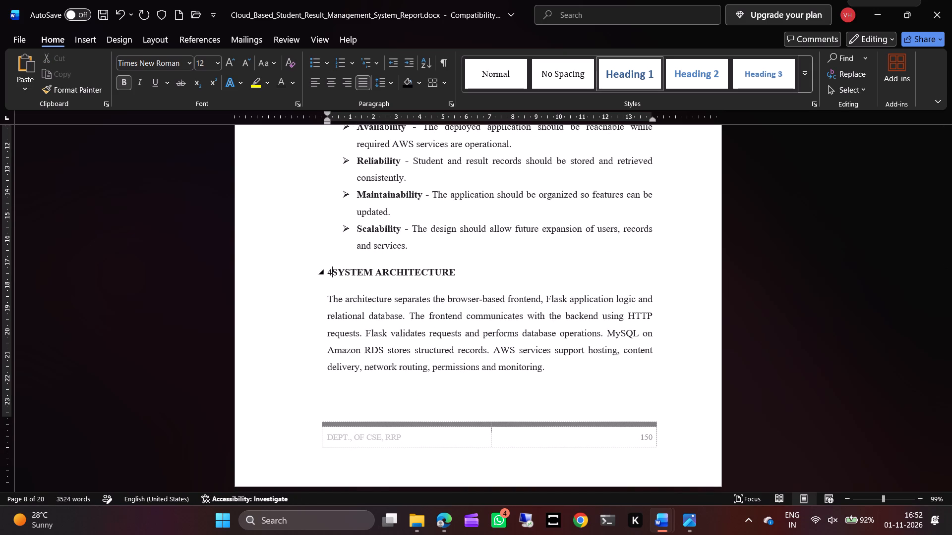
pyautogui.press('BackSpace')
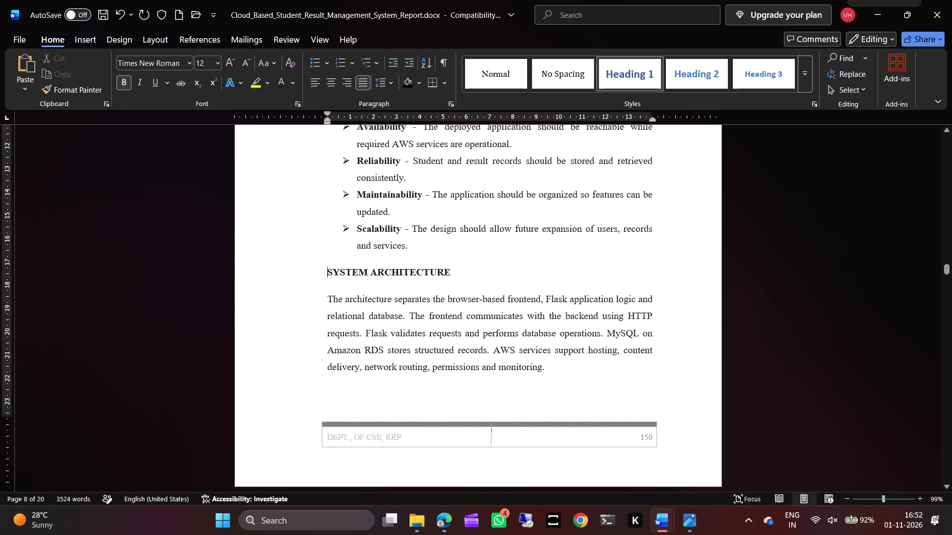
# Indent the first line of the paragraph under the SYSTEM ARCHITECTURE heading.
pyautogui.click(324, 298)
pyautogui.press('Tab')
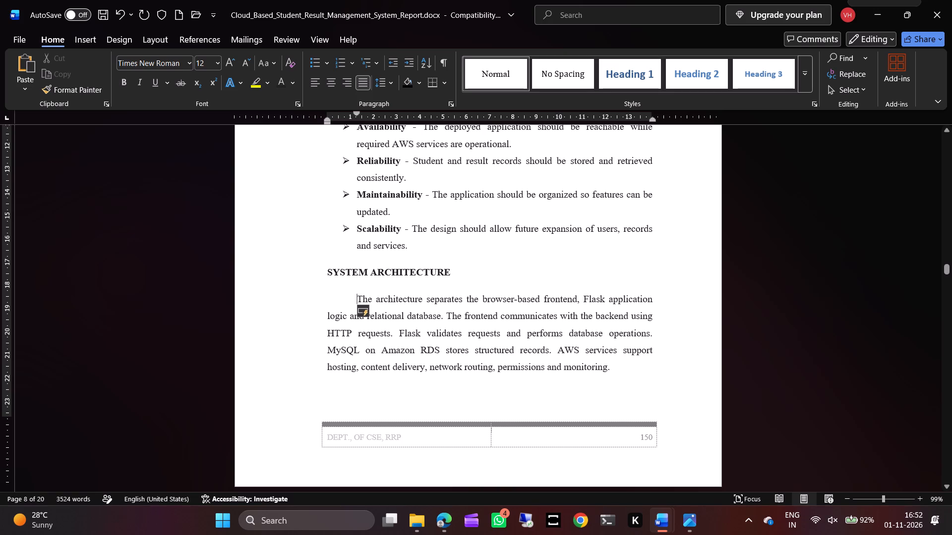
# Remove the numbering and first-line indents from the first three items under 4.1 Architecture Overview, through the Requests to backend item.
pyautogui.scroll(-2, 464, 326)
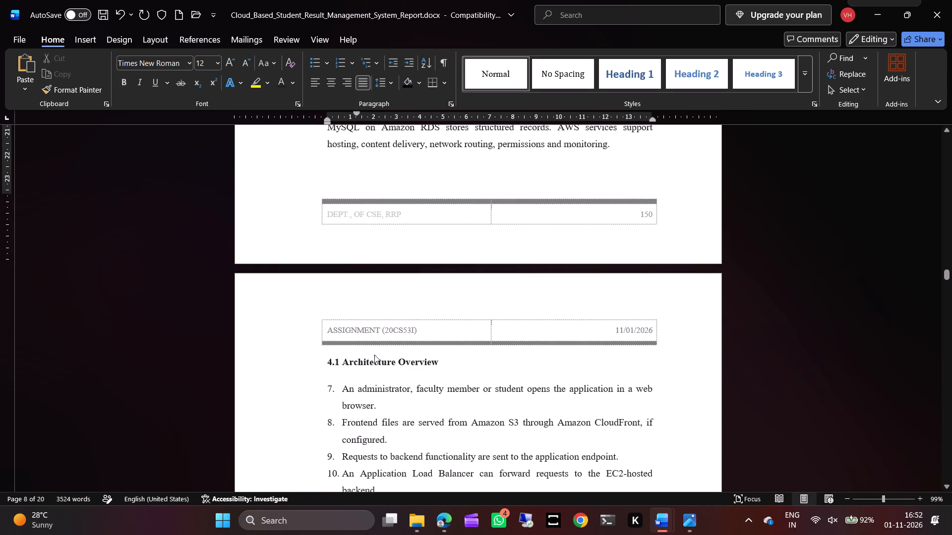
pyautogui.scroll(-2, 427, 345)
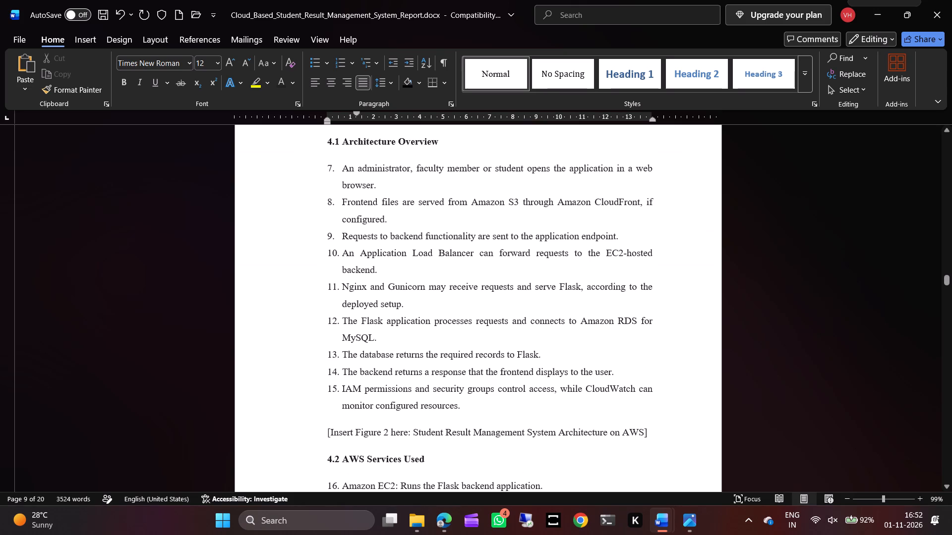
pyautogui.click(342, 170)
pyautogui.press('BackSpace')
pyautogui.press('BackSpace')
pyautogui.press('Down')
pyautogui.press('Down')
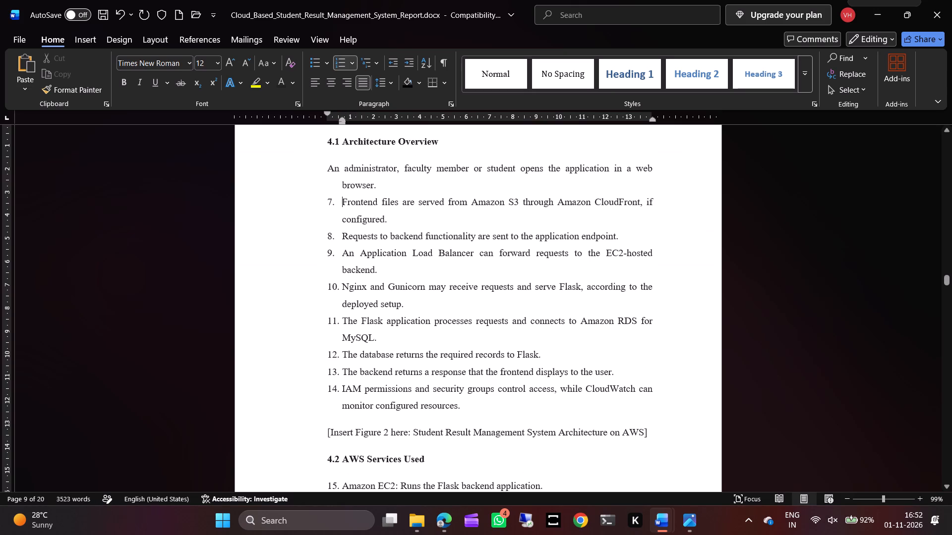
pyautogui.press('BackSpace')
pyautogui.press('BackSpace')
pyautogui.press('Down')
pyautogui.press('Down')
pyautogui.press('BackSpace')
pyautogui.press('BackSpace')
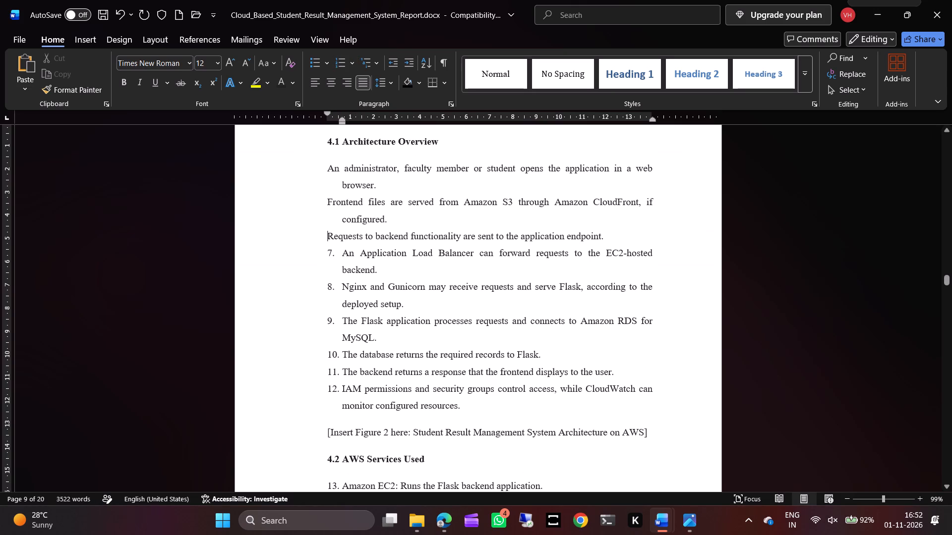
# Remove the numbering and first-line indents from the Application Load Balancer, Nginx and Gunicorn, and Flask application items under 4.1 Architecture Overview.
pyautogui.press('Down')
pyautogui.press('BackSpace')
pyautogui.press('BackSpace')
pyautogui.press('Down')
pyautogui.press('BackSpace')
pyautogui.press('BackSpace')
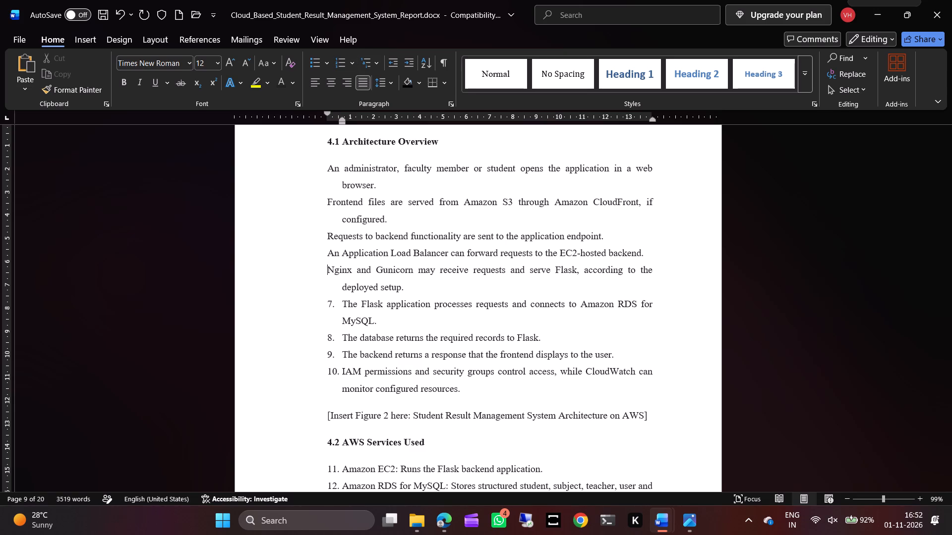
pyautogui.press('Down')
pyautogui.press('Down')
pyautogui.press('BackSpace')
pyautogui.press('BackSpace')
# Remove the numbering and first-line indents from the database, backend response and IAM permissions items under 4.1 Architecture Overview.
pyautogui.press('Down')
pyautogui.press('Down')
pyautogui.press('BackSpace')
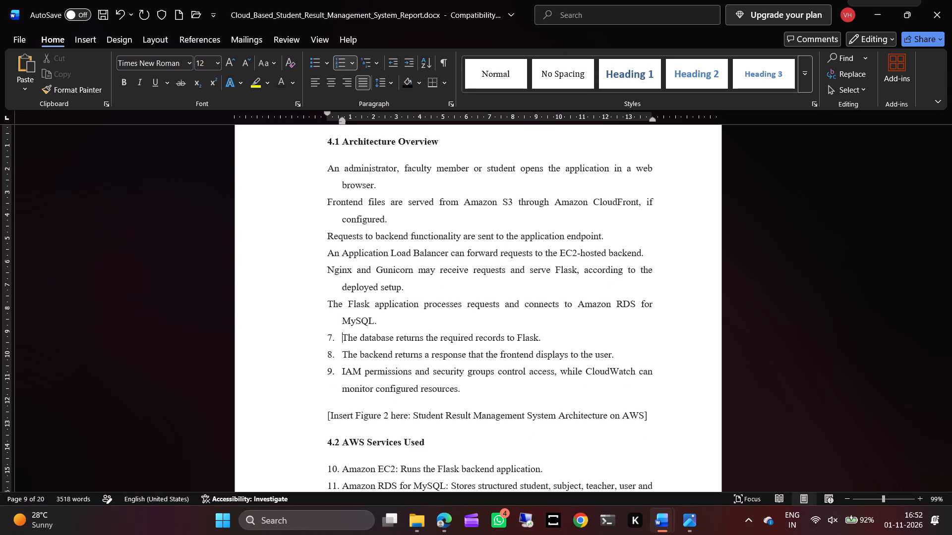
pyautogui.press('BackSpace')
pyautogui.press('Down')
pyautogui.press('BackSpace')
pyautogui.press('BackSpace')
pyautogui.press('Down')
pyautogui.press('BackSpace')
pyautogui.press('BackSpace')
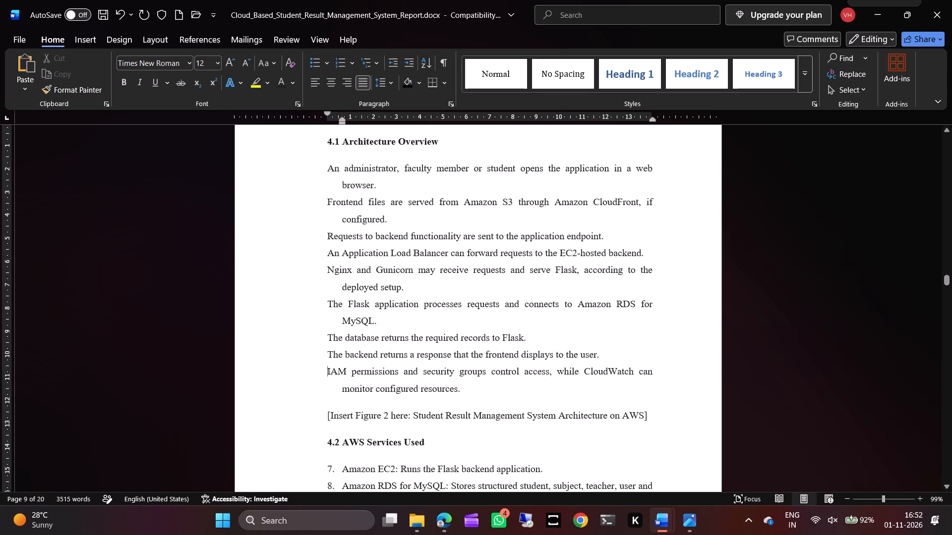
# Apply arrow bullets to all nine items under 4.1 Architecture Overview.
pyautogui.moveTo(328, 168); pyautogui.dragTo(465, 389)
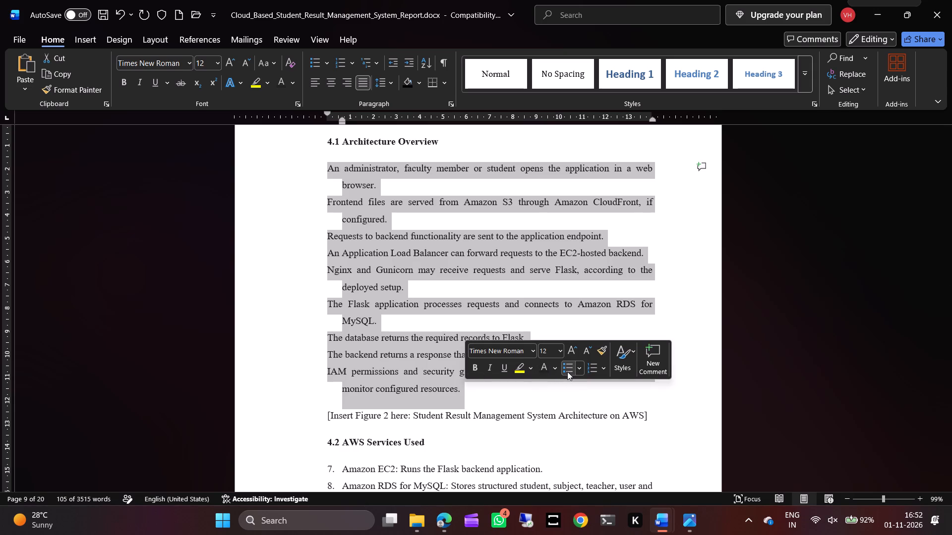
pyautogui.click(567, 371)
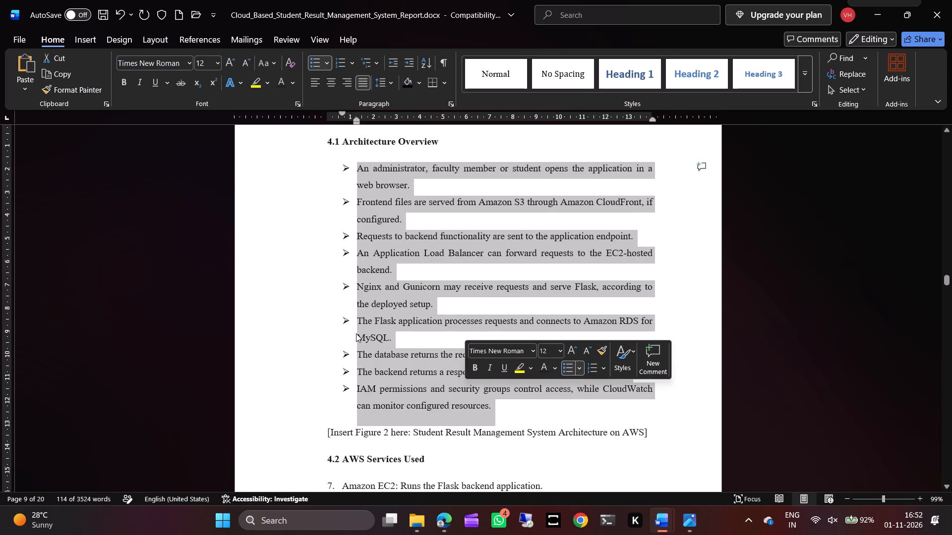
pyautogui.click(356, 333)
pyautogui.scroll(-1, 292, 320)
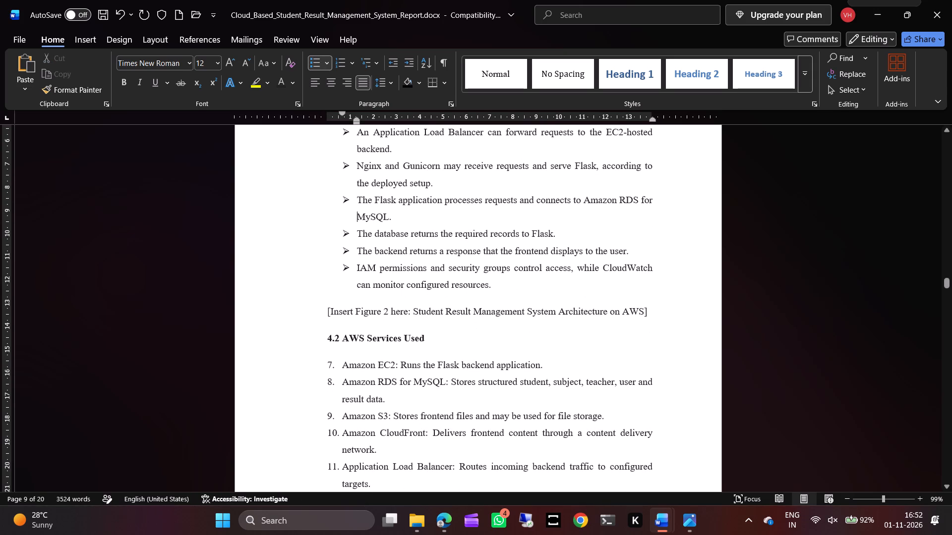
pyautogui.moveTo(413, 315); pyautogui.dragTo(548, 314)
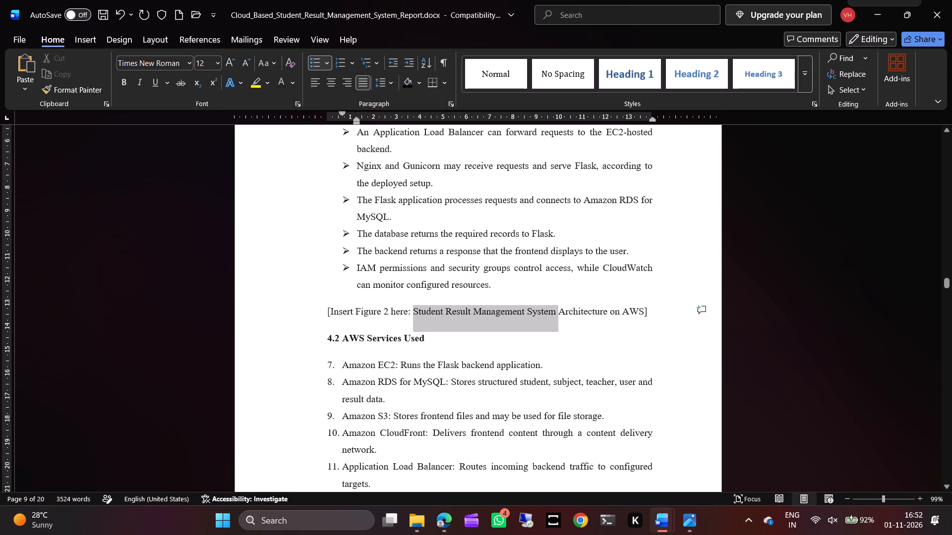
pyautogui.moveTo(548, 314); pyautogui.dragTo(637, 311)
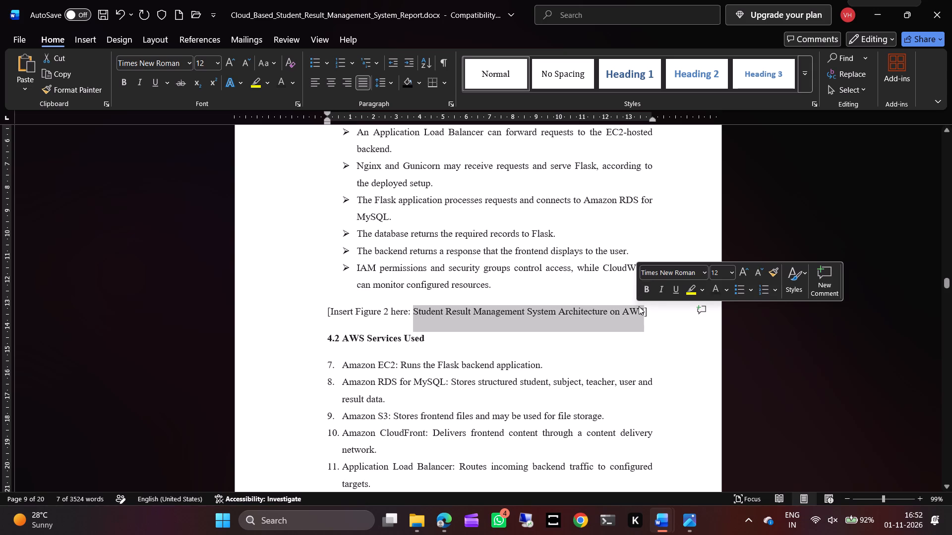
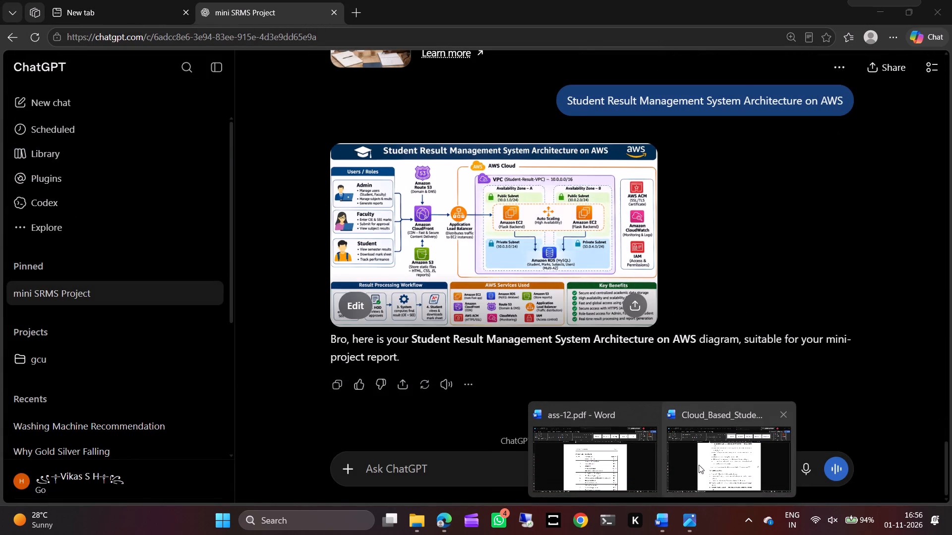
pyautogui.click(704, 461)
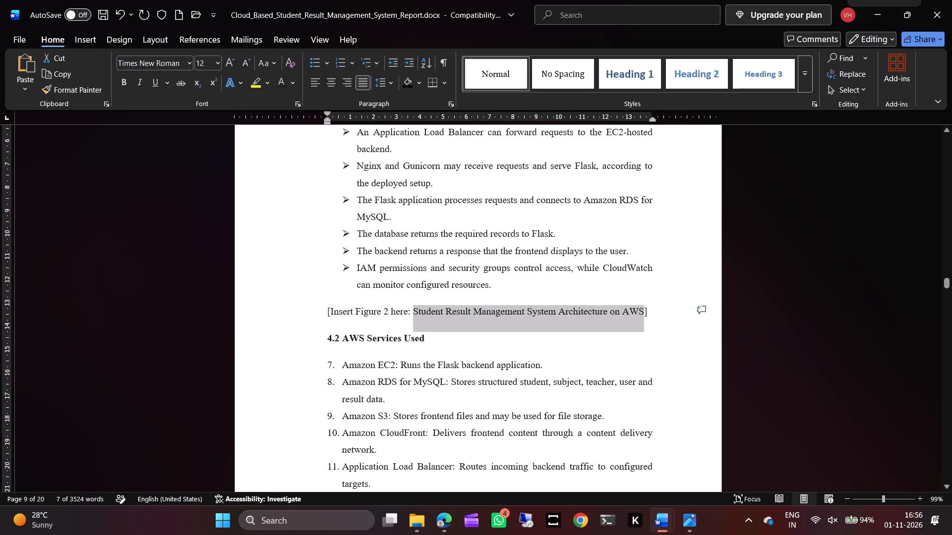
pyautogui.click(644, 288)
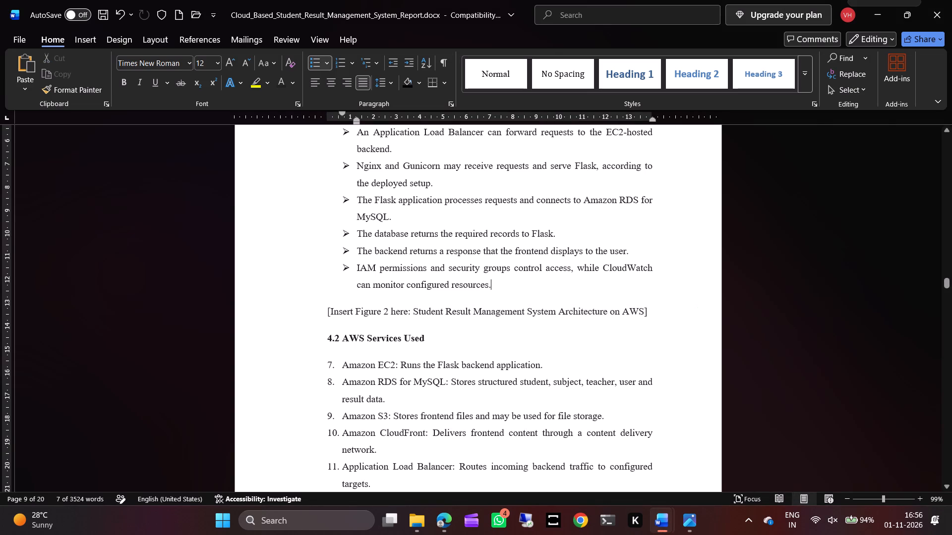
pyautogui.press('Return')
pyautogui.press('BackSpace')
pyautogui.press('BackSpace')
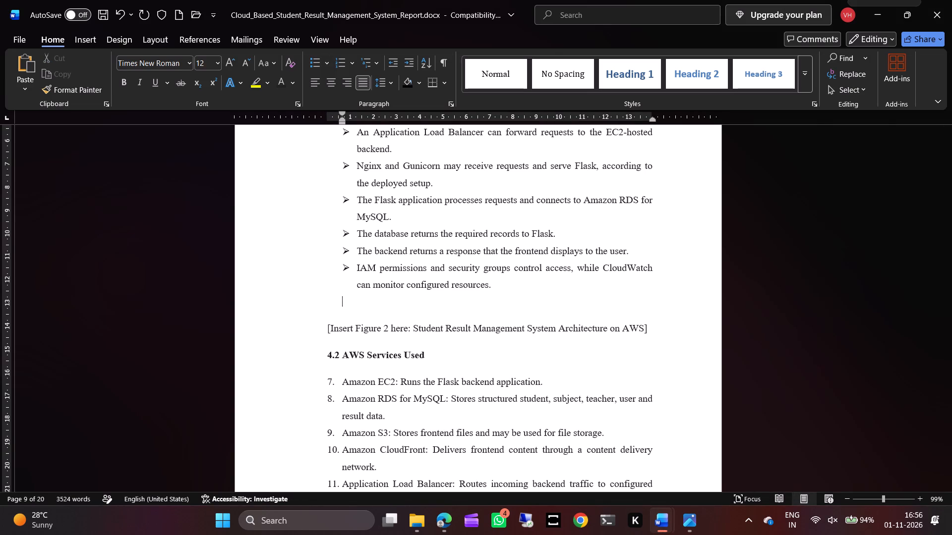
pyautogui.press('BackSpace')
pyautogui.hotkey('ctrl', 'v')
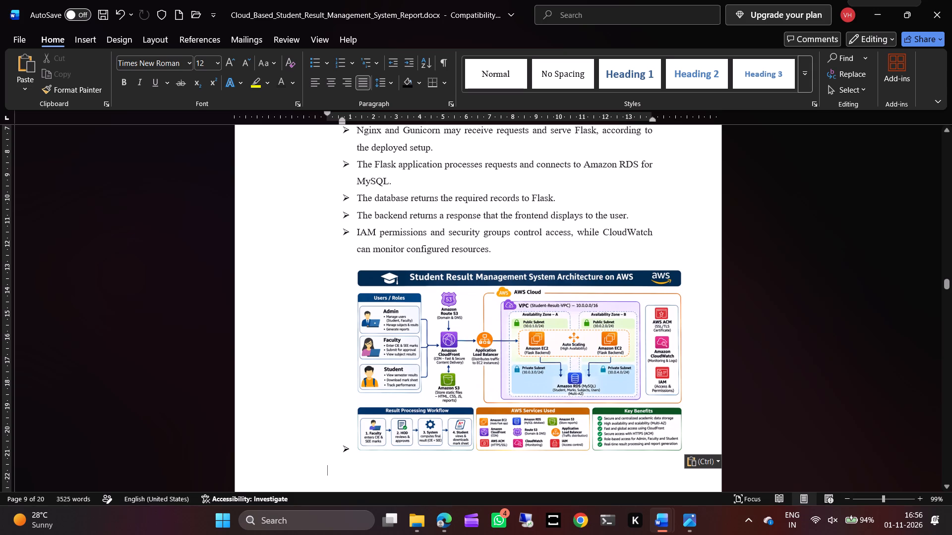
# Remove the arrow bullet and indent from the pasted diagram's line so it aligns with the page margin.
pyautogui.click(355, 446)
pyautogui.press('BackSpace')
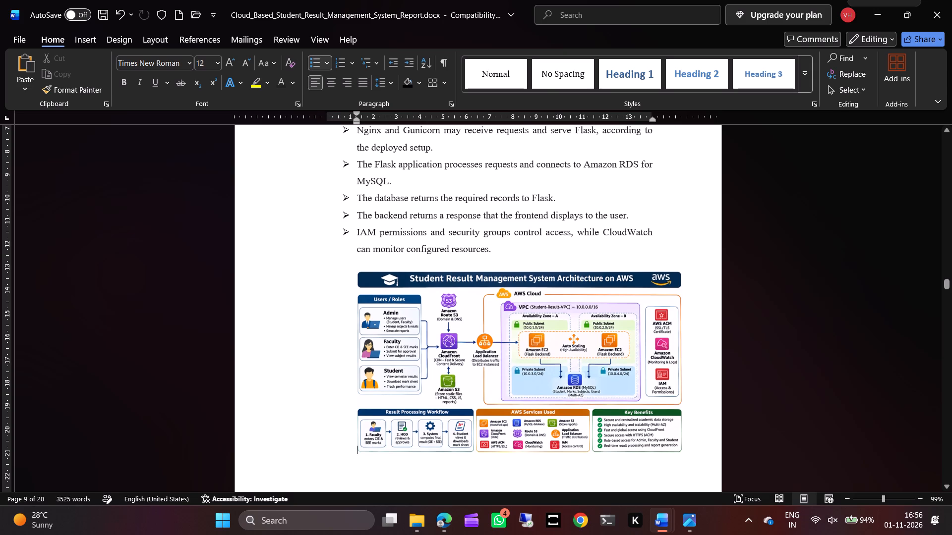
pyautogui.press('BackSpace')
pyautogui.scroll(1, 355, 446)
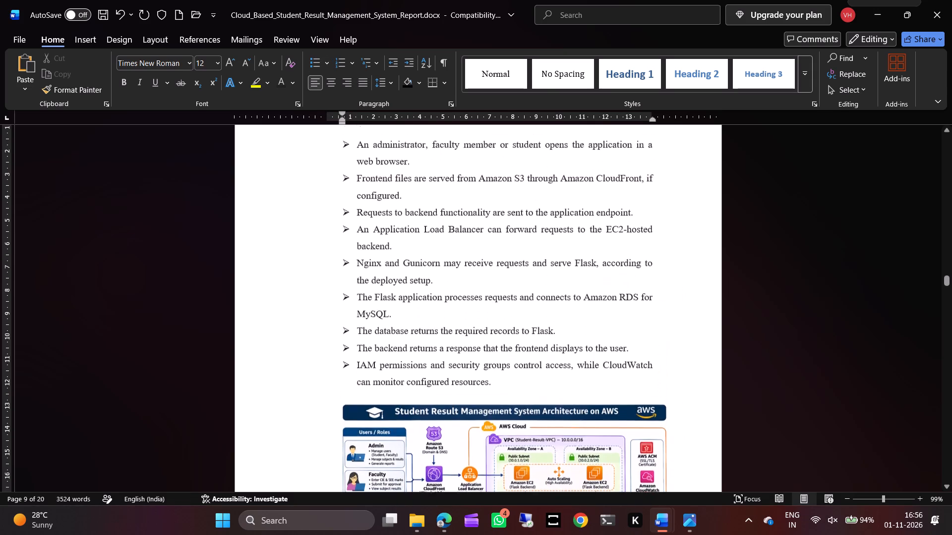
pyautogui.scroll(1, 355, 446)
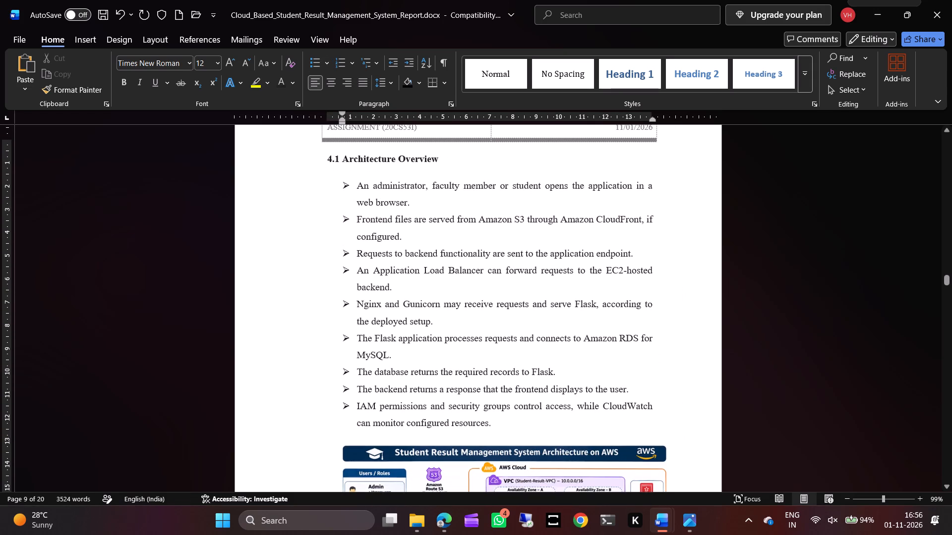
pyautogui.press('BackSpace')
pyautogui.scroll(-2, 355, 446)
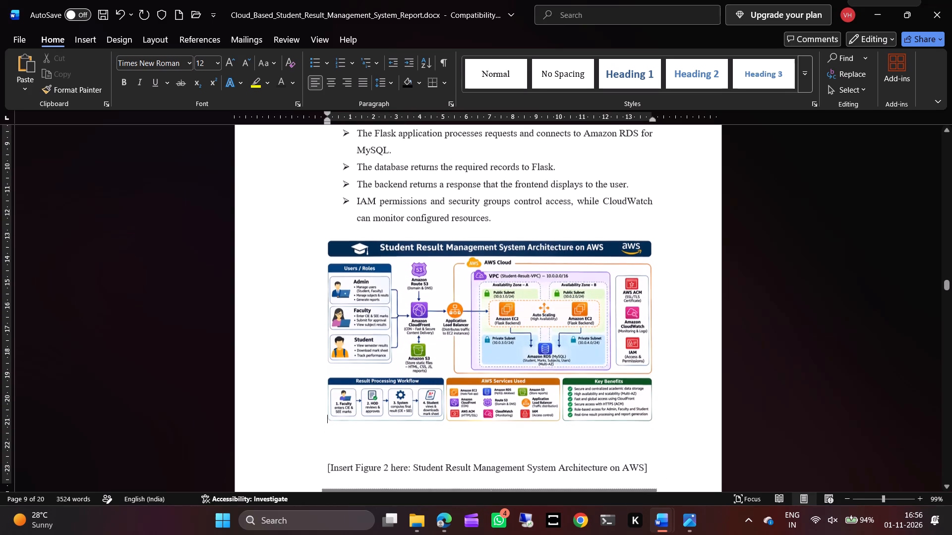
# Stretch the AWS architecture diagram slightly wider.
pyautogui.click(505, 334)
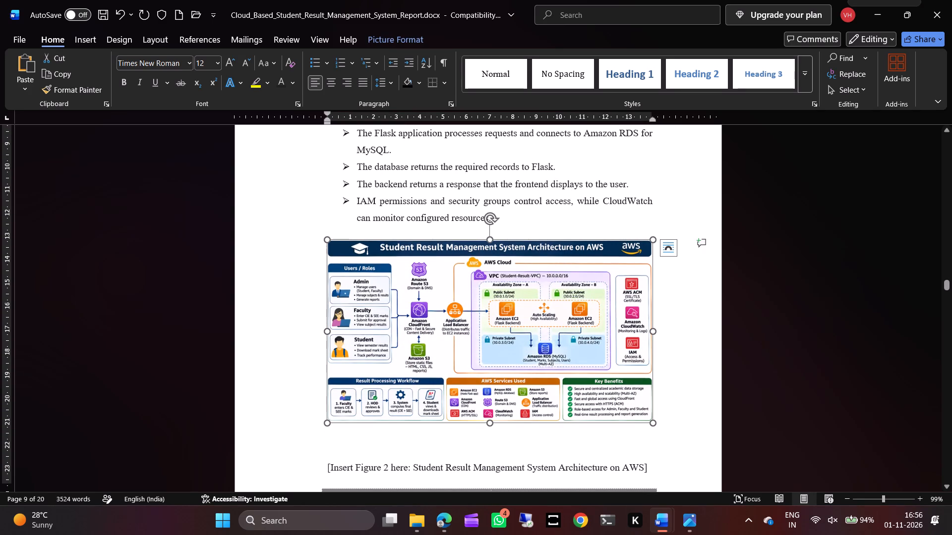
pyautogui.click(655, 333)
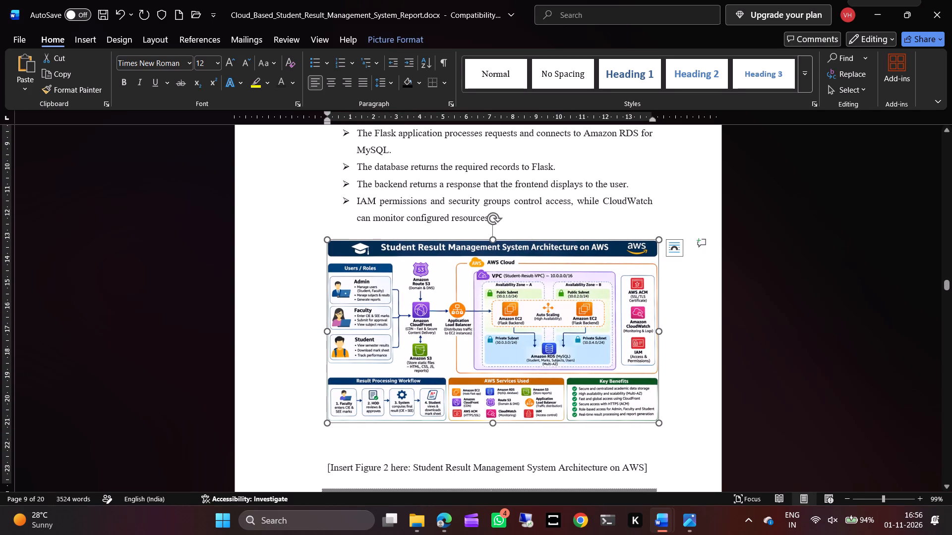
# Replace the bracketed Figure 2 placeholder with only its title, "Student Result Management System Architecture on AWS", directly below the diagram.
pyautogui.moveTo(416, 468); pyautogui.dragTo(558, 456)
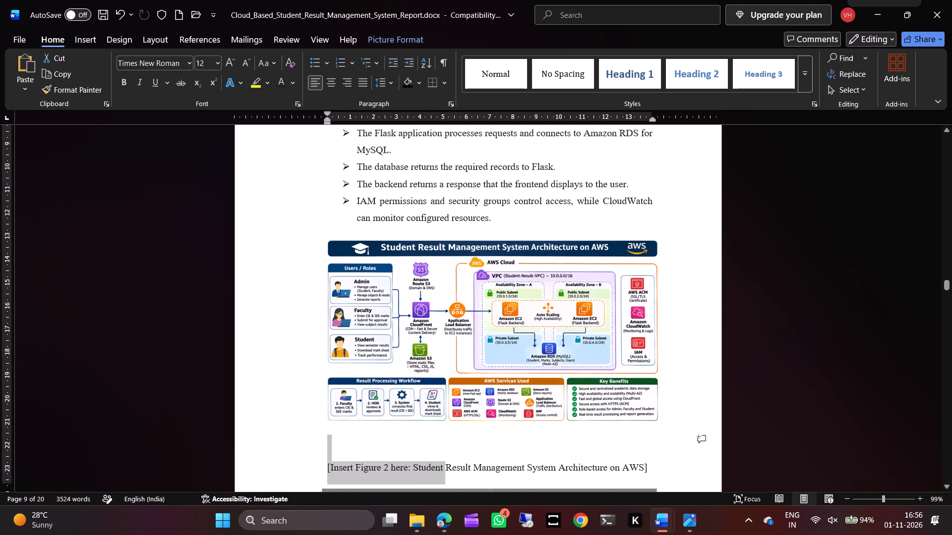
pyautogui.moveTo(558, 456); pyautogui.dragTo(639, 466)
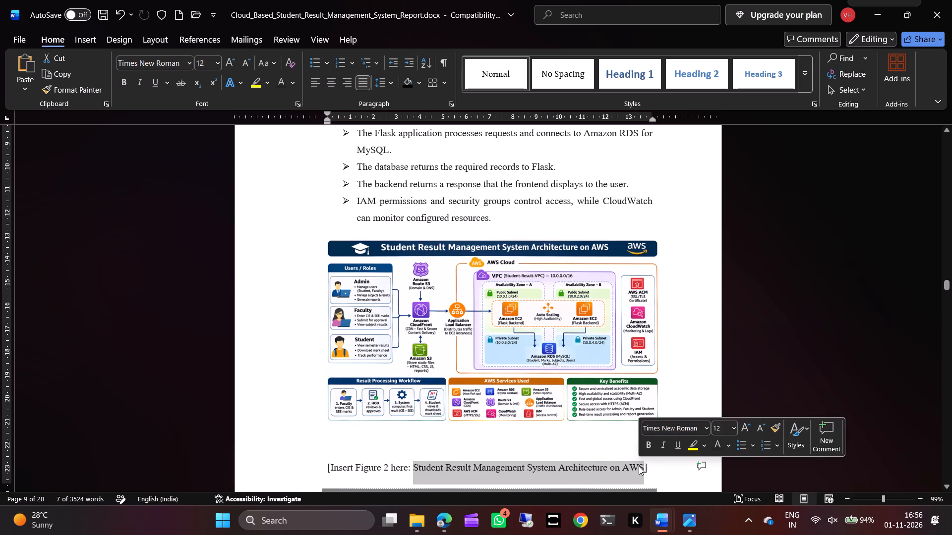
pyautogui.hotkey('ctrl', 'c')
pyautogui.press('BackSpace')
pyautogui.press('Right')
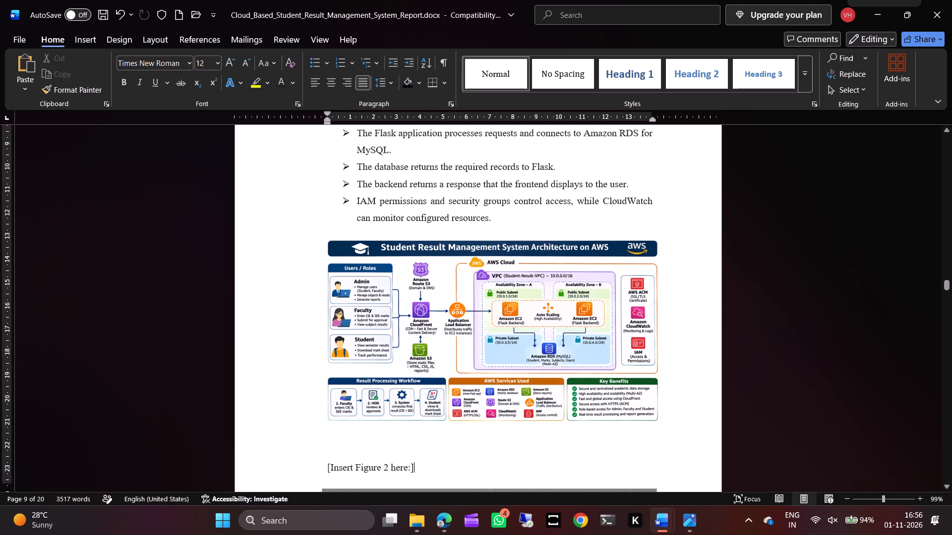
pyautogui.press('BackSpace')
pyautogui.press('BackSpace')
pyautogui.press('BackSpace')
pyautogui.press('BackSpace')
pyautogui.press('BackSpace')
pyautogui.press('BackSpace')
pyautogui.press('BackSpace')
pyautogui.press('BackSpace')
pyautogui.press('BackSpace')
pyautogui.press('BackSpace')
pyautogui.press('BackSpace')
pyautogui.press('BackSpace')
pyautogui.press('BackSpace')
pyautogui.press('BackSpace')
pyautogui.press('BackSpace')
pyautogui.press('BackSpace')
pyautogui.press('BackSpace')
pyautogui.press('BackSpace')
pyautogui.press('BackSpace')
pyautogui.press('BackSpace')
pyautogui.press('BackSpace')
pyautogui.press('BackSpace')
pyautogui.press('BackSpace')
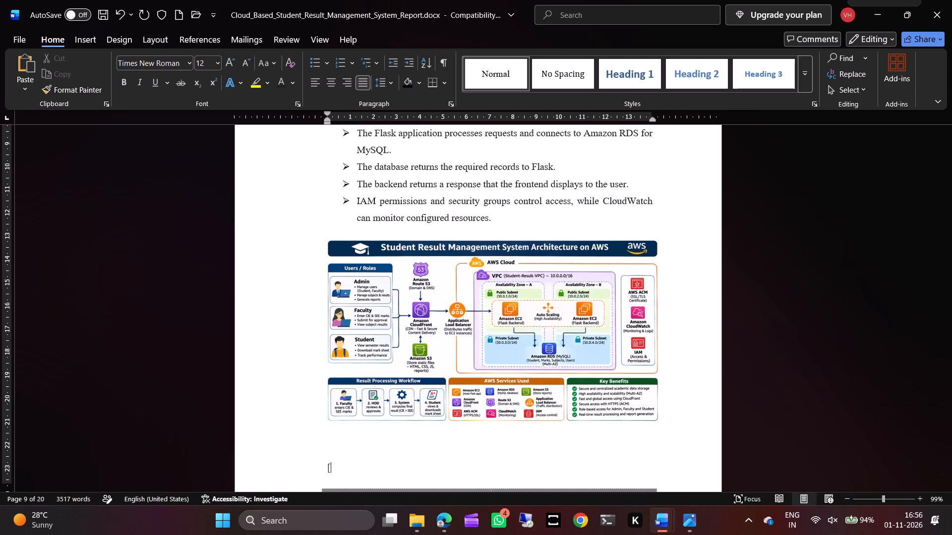
pyautogui.press('BackSpace')
pyautogui.hotkey('ctrl', 'v')
# Add the prefix "Fig 2: " before the title below the AWS architecture diagram.
pyautogui.press('Left')
pyautogui.press('Left')
pyautogui.press('Left')
pyautogui.press('Left')
pyautogui.press('Left')
pyautogui.press('Left')
pyautogui.press('Left')
pyautogui.press('Left')
pyautogui.press('Left')
pyautogui.press('Left')
pyautogui.press('Left')
pyautogui.press('Left')
pyautogui.press('Left')
pyautogui.press('Left')
pyautogui.press('Left')
pyautogui.press('Left')
pyautogui.press('Left')
pyautogui.press('Left')
pyautogui.press('Left')
pyautogui.press('Left')
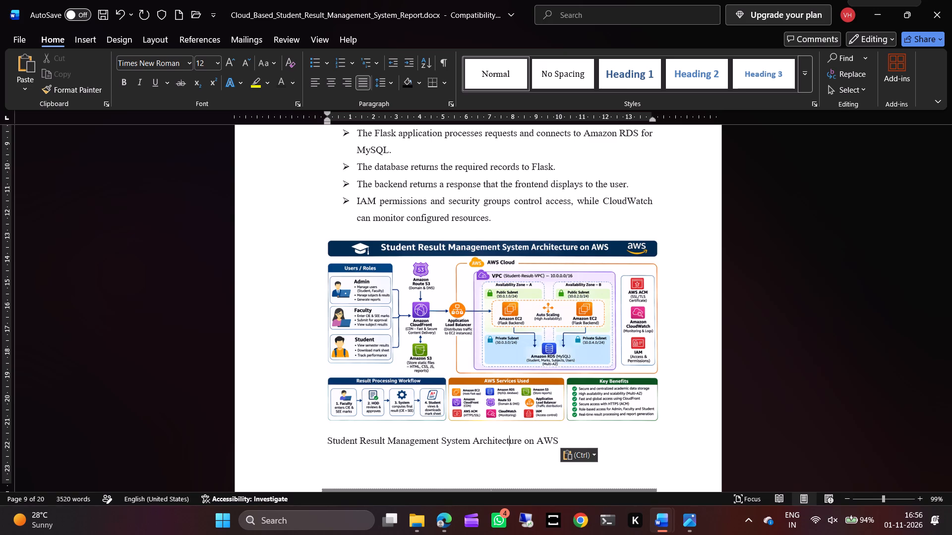
pyautogui.press('Left')
pyautogui.press('Left')
pyautogui.press('Left')
pyautogui.press('Left')
pyautogui.press('Left')
pyautogui.press('Left')
pyautogui.press('Left')
pyautogui.press('Left')
pyautogui.press('space')
pyautogui.write('fig')
pyautogui.press('space')
pyautogui.press('1')
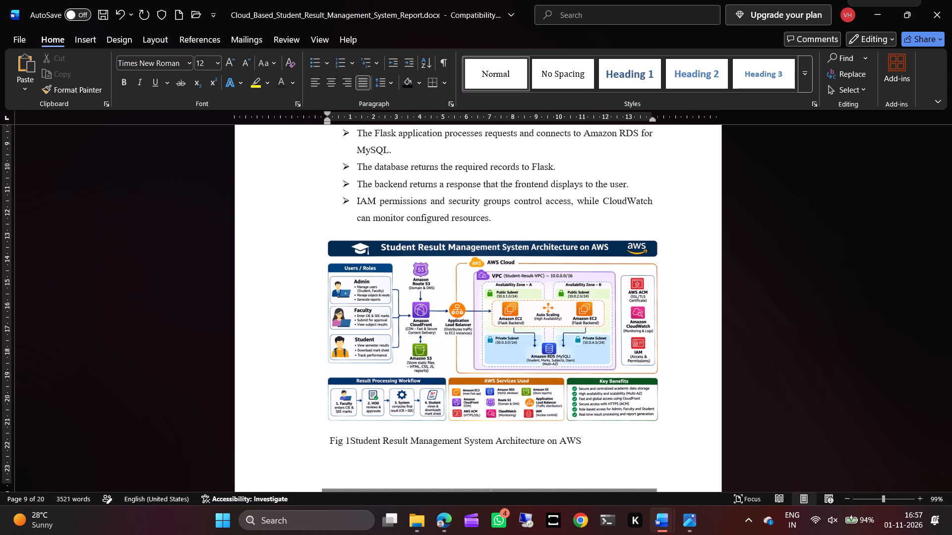
pyautogui.press('BackSpace')
pyautogui.press('2')
pyautogui.hotkey('shift', ':')
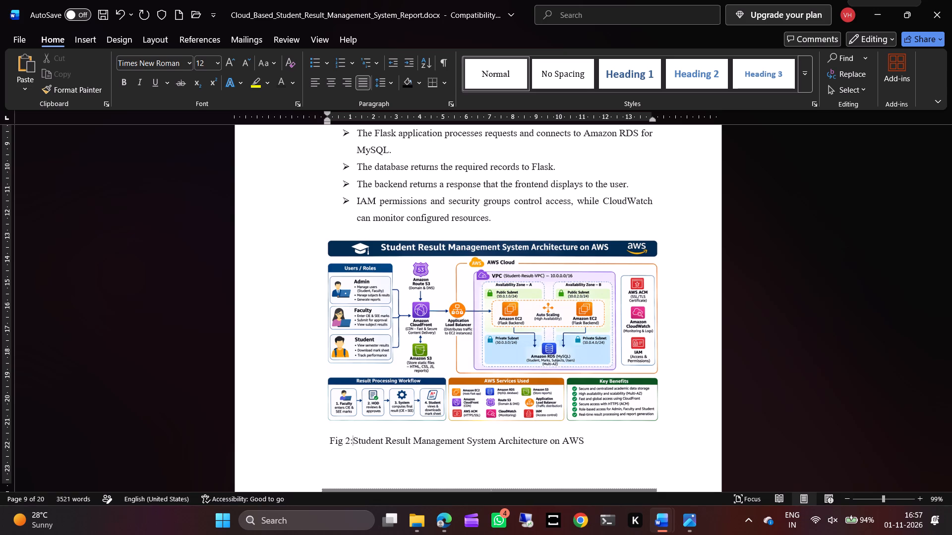
pyautogui.press('space')
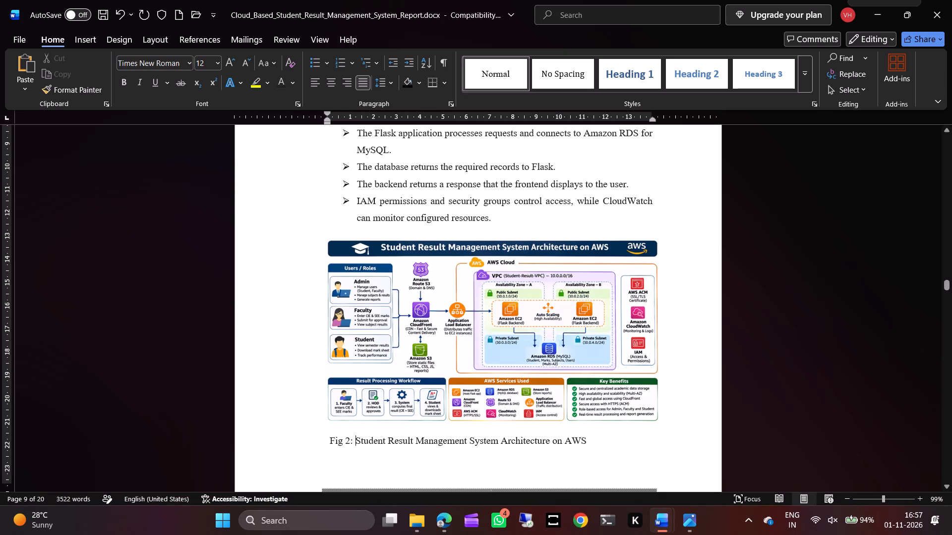
# Make the Fig 2 caption bold and centered.
pyautogui.moveTo(325, 442); pyautogui.dragTo(601, 439)
pyautogui.click(612, 421)
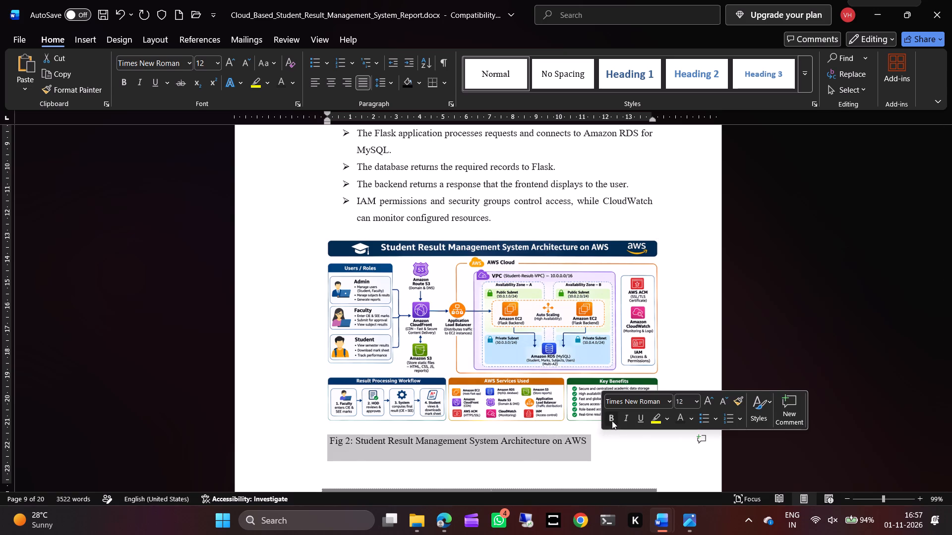
pyautogui.click(331, 83)
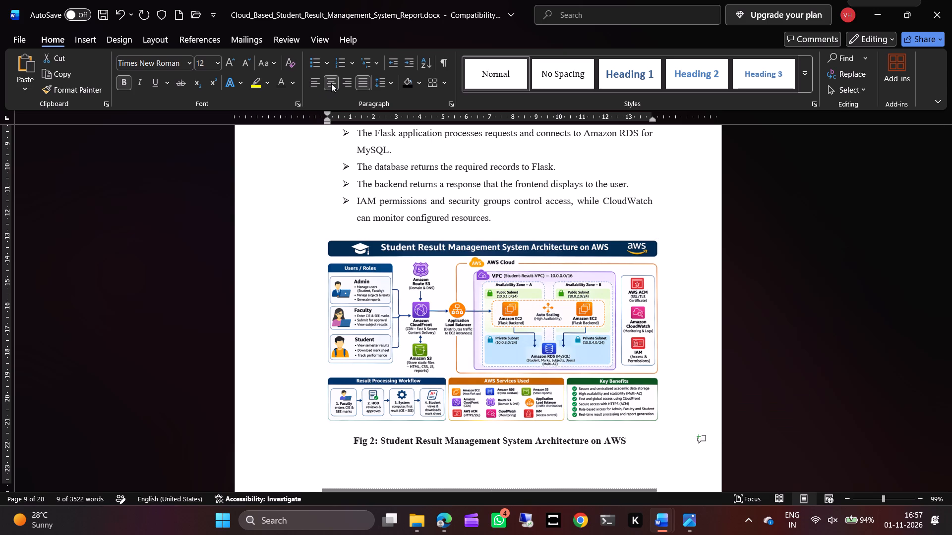
# Remove the number 4.2 from the AWS Services Used heading, undoing any extra deletion before the heading.
pyautogui.scroll(-2, 437, 376)
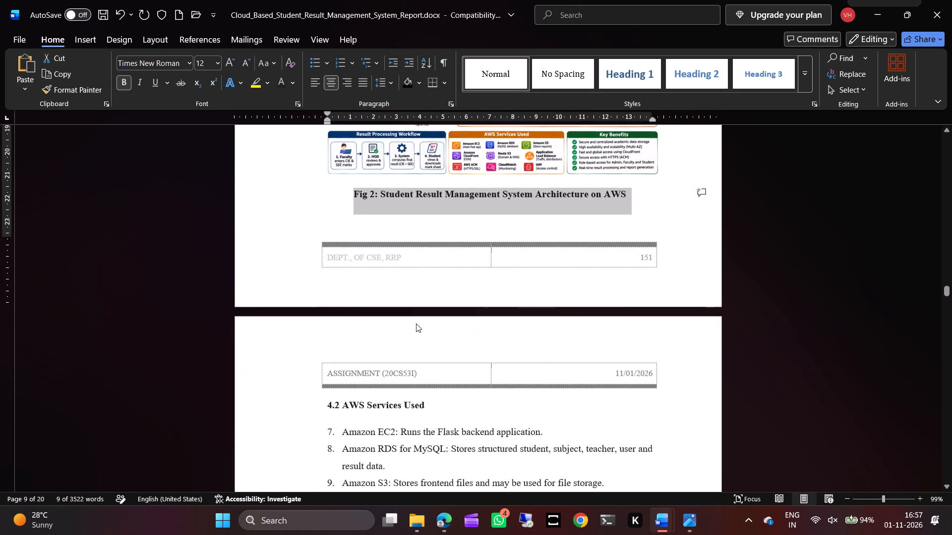
pyautogui.scroll(-1, 417, 310)
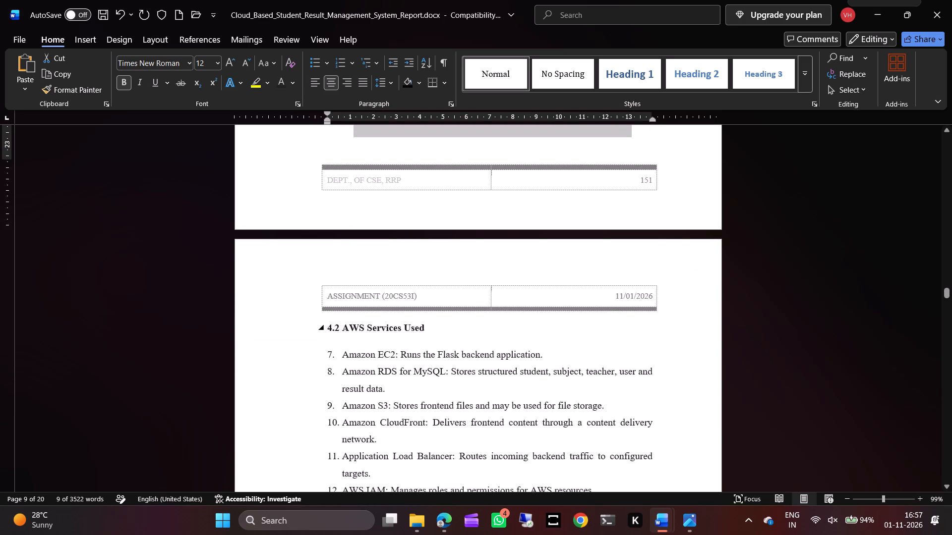
pyautogui.click(343, 327)
pyautogui.press('BackSpace')
pyautogui.press('BackSpace')
pyautogui.press('BackSpace')
pyautogui.press('BackSpace')
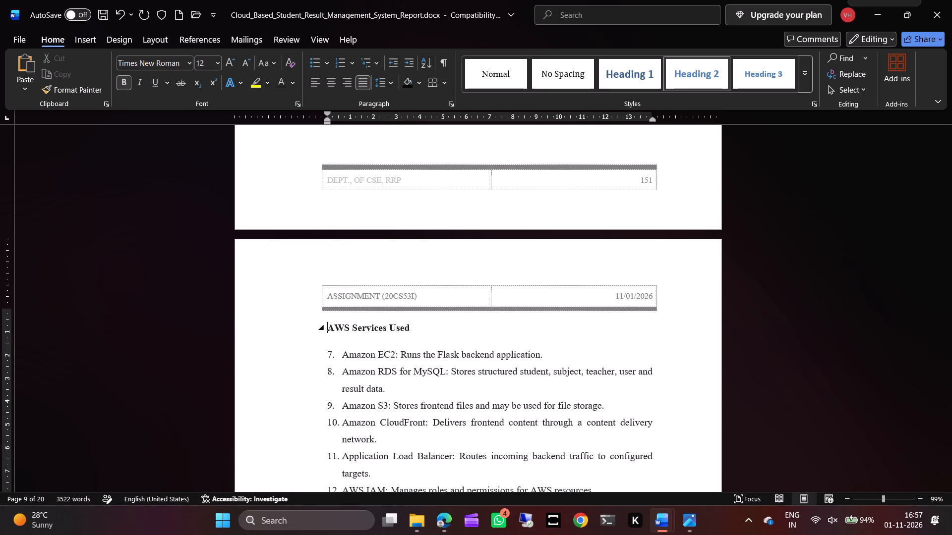
pyautogui.press('BackSpace')
pyautogui.hotkey('ctrl', 'z')
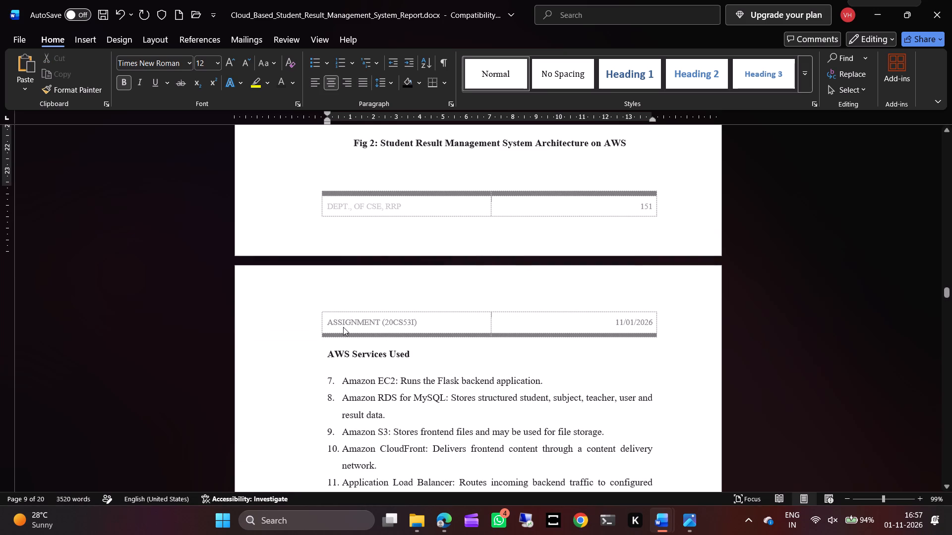
# Remove the numbering from the Amazon EC2, Amazon RDS for MySQL and Amazon S3 items under AWS Services Used, undoing any accidental line merge.
pyautogui.click(343, 383)
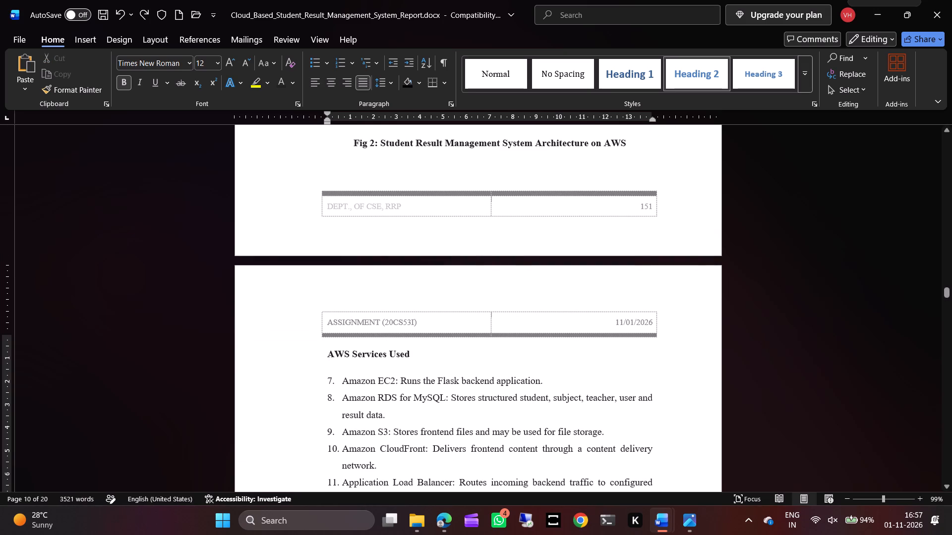
pyautogui.press('BackSpace')
pyautogui.press('BackSpace')
pyautogui.press('Down')
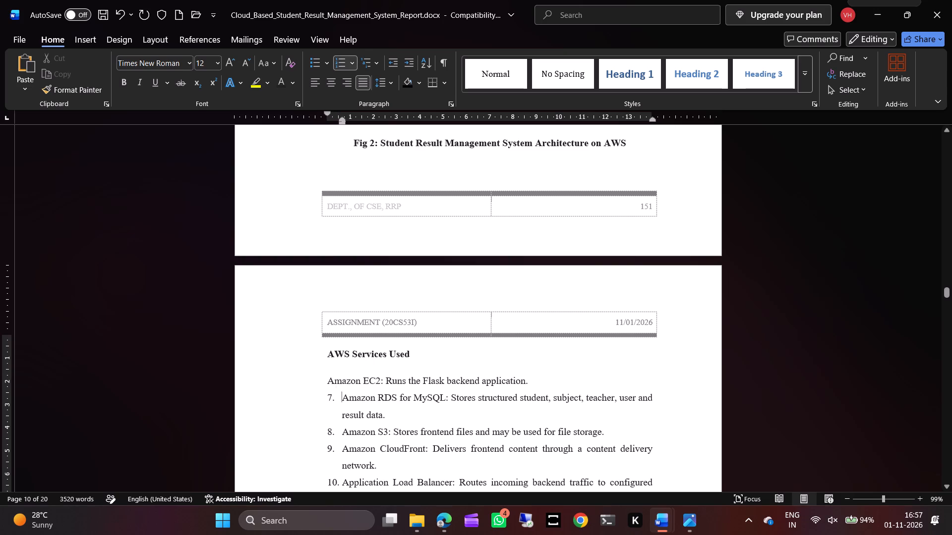
pyautogui.press('BackSpace')
pyautogui.press('BackSpace')
pyautogui.press('Down')
pyautogui.press('BackSpace')
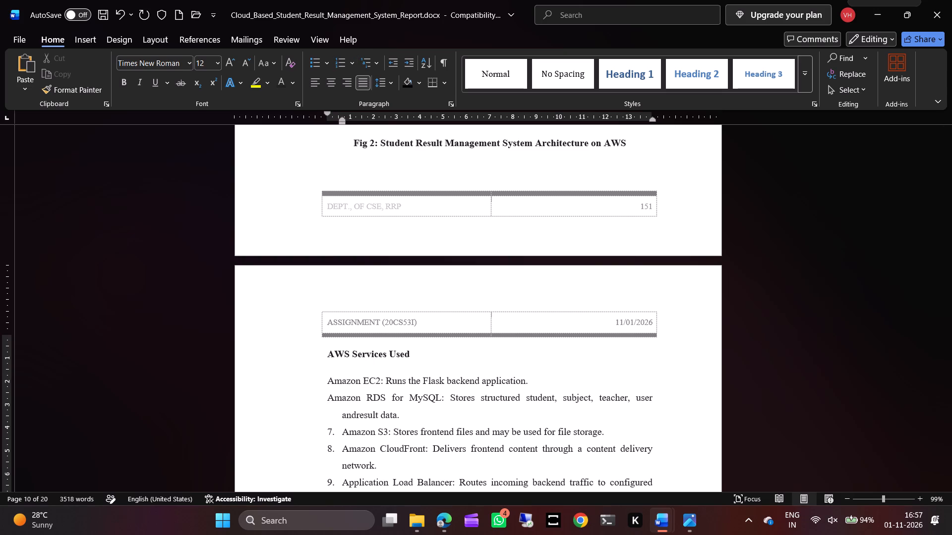
pyautogui.hotkey('ctrl', 'z')
pyautogui.press('Down')
pyautogui.press('BackSpace')
pyautogui.press('BackSpace')
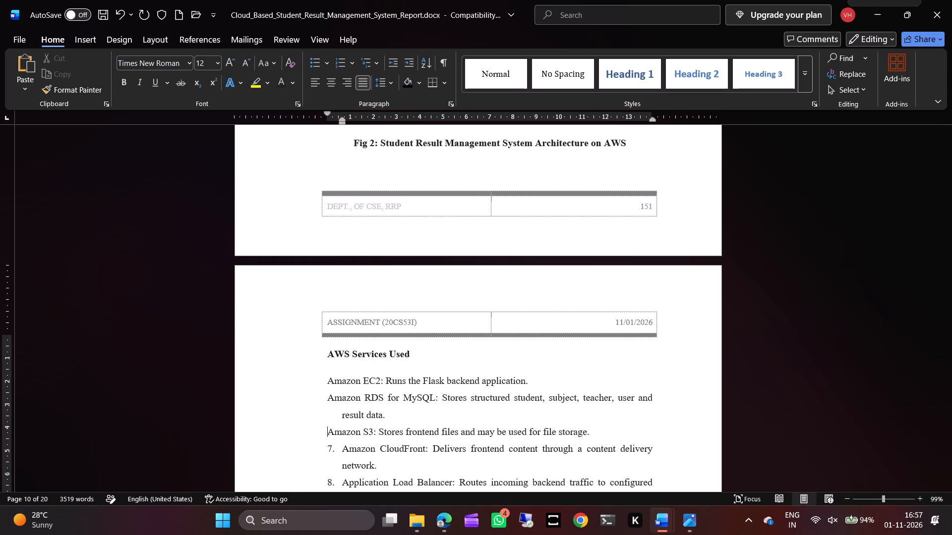
# Remove the numbering from the Amazon CloudFront, Application Load Balancer and AWS IAM items, undoing any accidental text deletion.
pyautogui.press('Down')
pyautogui.press('BackSpace')
pyautogui.press('BackSpace')
pyautogui.press('Down')
pyautogui.press('BackSpace')
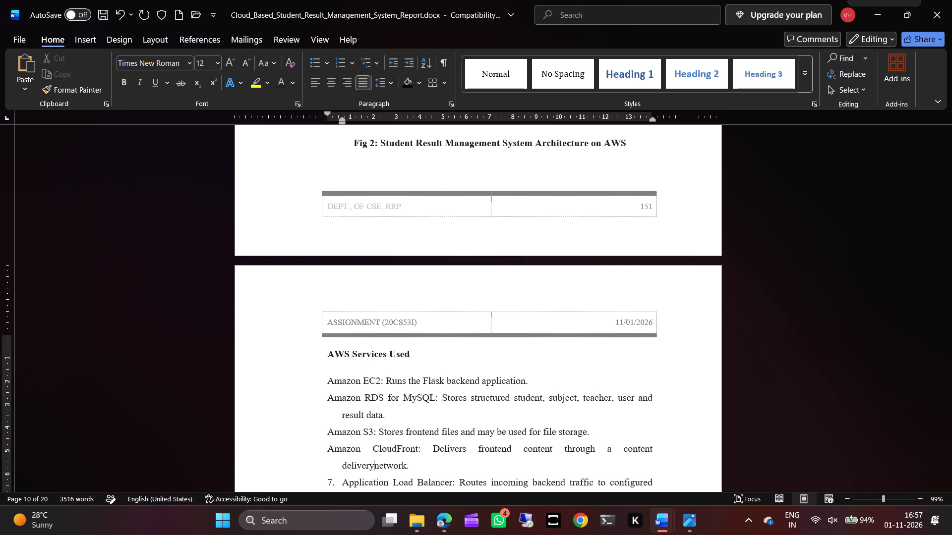
pyautogui.hotkey('ctrl', 'z')
pyautogui.press('Down')
pyautogui.press('BackSpace')
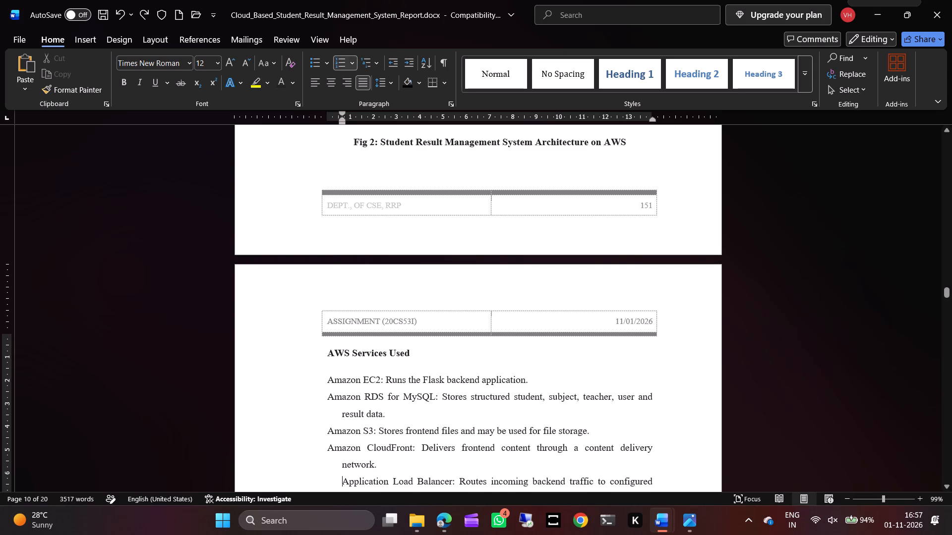
pyautogui.press('BackSpace')
pyautogui.press('Down')
pyautogui.press('Down')
pyautogui.press('BackSpace')
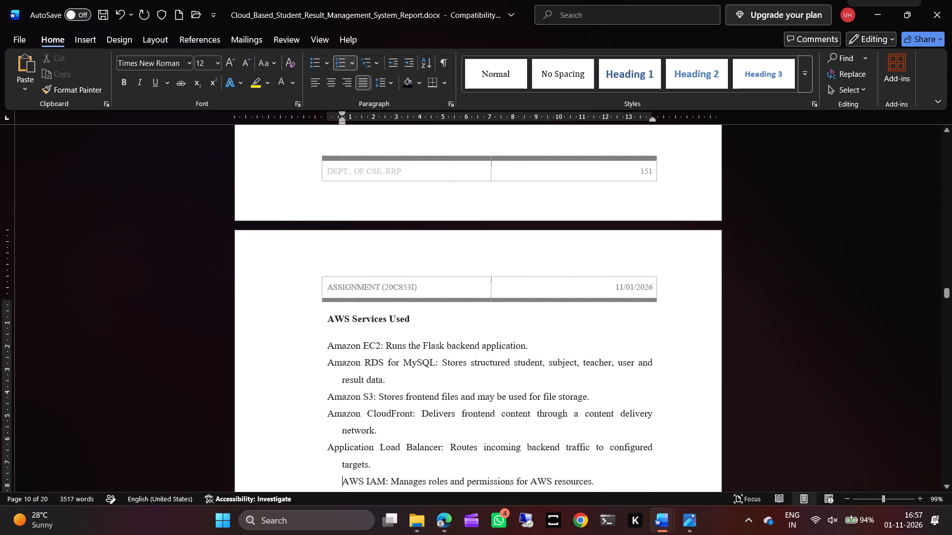
pyautogui.press('BackSpace')
# Remove the numbering from the Amazon CloudWatch item and the Amazon VPC, subnets and security groups item.
pyautogui.press('Down')
pyautogui.press('BackSpace')
pyautogui.press('BackSpace')
pyautogui.press('Down')
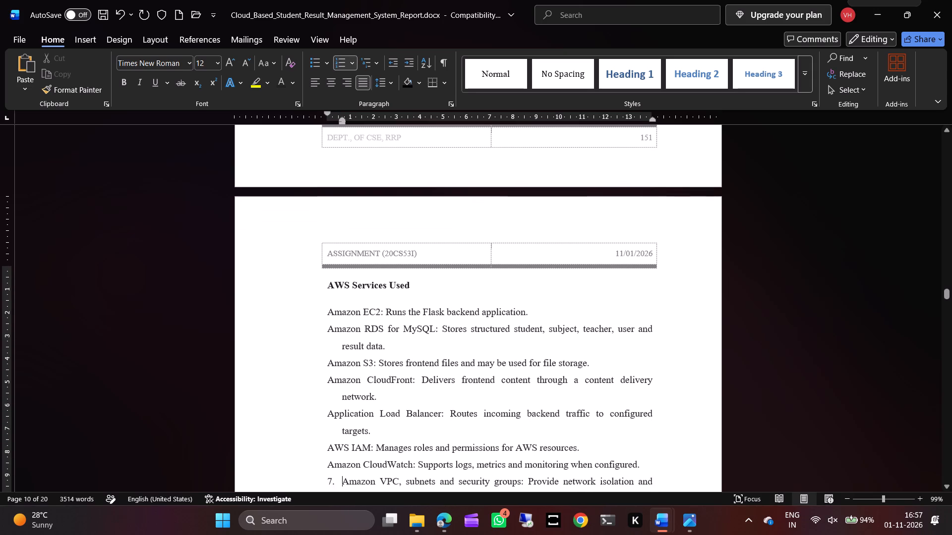
pyautogui.press('BackSpace')
pyautogui.press('BackSpace')
pyautogui.press('Down')
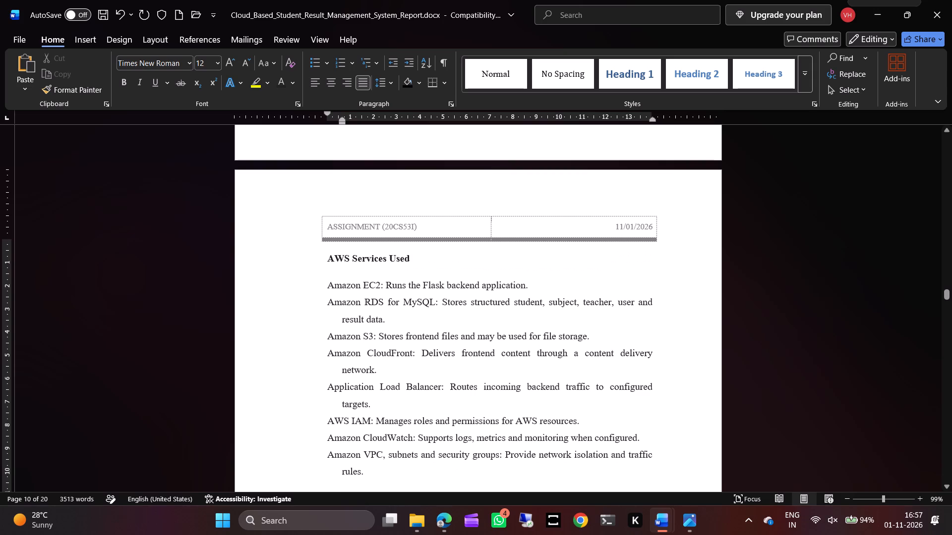
# Replace the colon after Amazon EC2 with a spaced hyphen under AWS Services Used.
pyautogui.click(382, 283)
pyautogui.press('BackSpace')
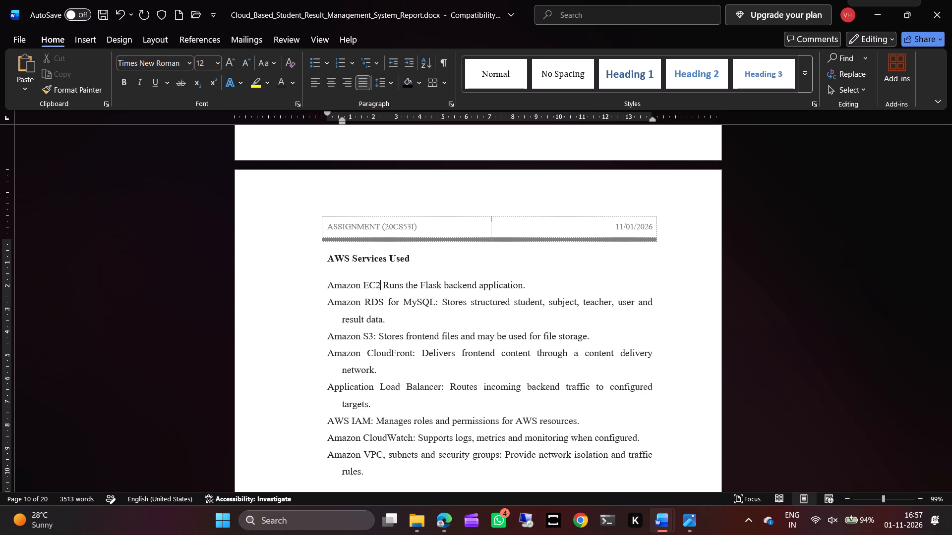
pyautogui.press('space')
pyautogui.write('-')
# Replace the colon after Amazon RDS for MySQL with a spaced hyphen.
pyautogui.press('Down')
pyautogui.press('Right')
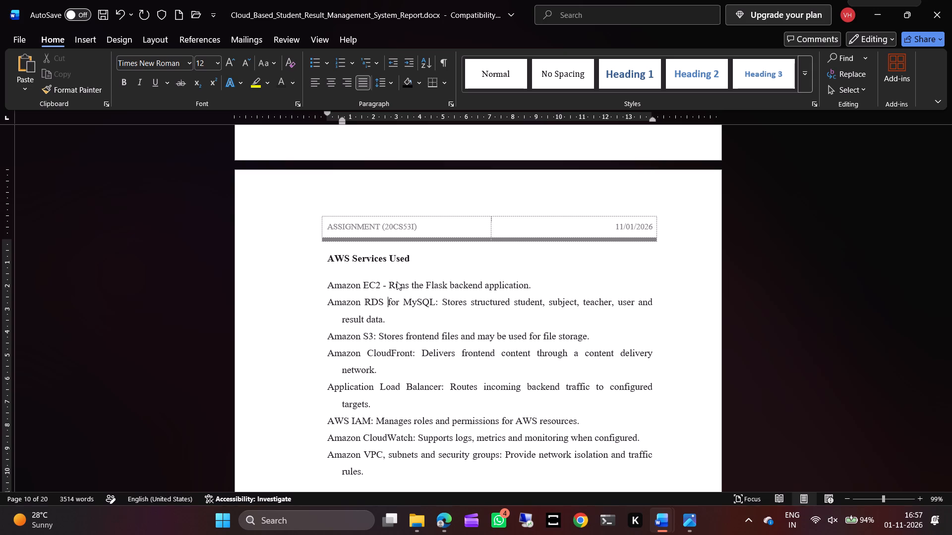
pyautogui.press('Right')
pyautogui.press('Right')
pyautogui.press('Right')
pyautogui.press('Right')
pyautogui.press('Right')
pyautogui.press('Right')
pyautogui.press('Right')
pyautogui.press('Right')
pyautogui.press('Right')
pyautogui.press('BackSpace')
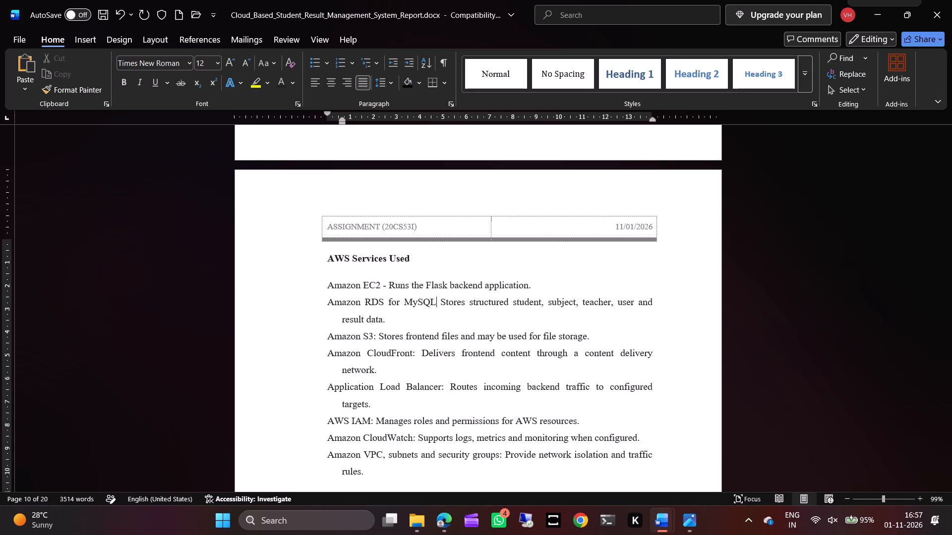
pyautogui.press('-')
pyautogui.press('BackSpace')
pyautogui.press('space')
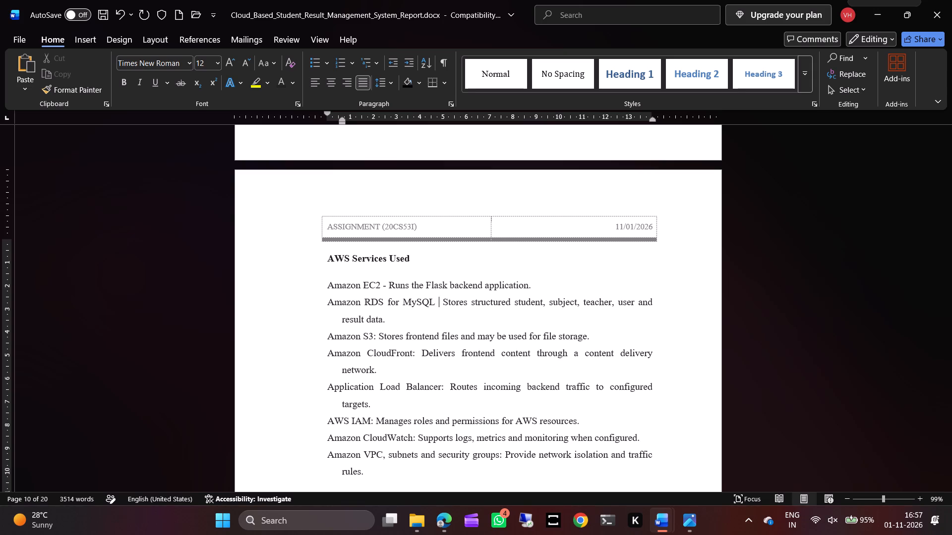
pyautogui.write('-')
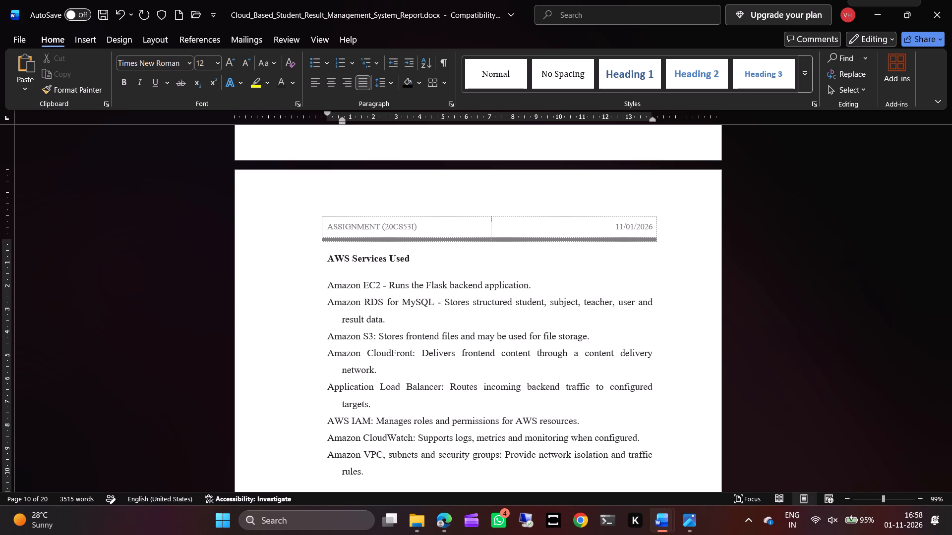
# Replace the colons after Amazon S3 and Amazon CloudFront with spaced hyphens.
pyautogui.press('Down')
pyautogui.press('Down')
pyautogui.press('Left')
pyautogui.click(378, 338)
pyautogui.press('Down')
pyautogui.press('Up')
pyautogui.press('Left')
pyautogui.press('BackSpace')
pyautogui.press('space')
pyautogui.write('-')
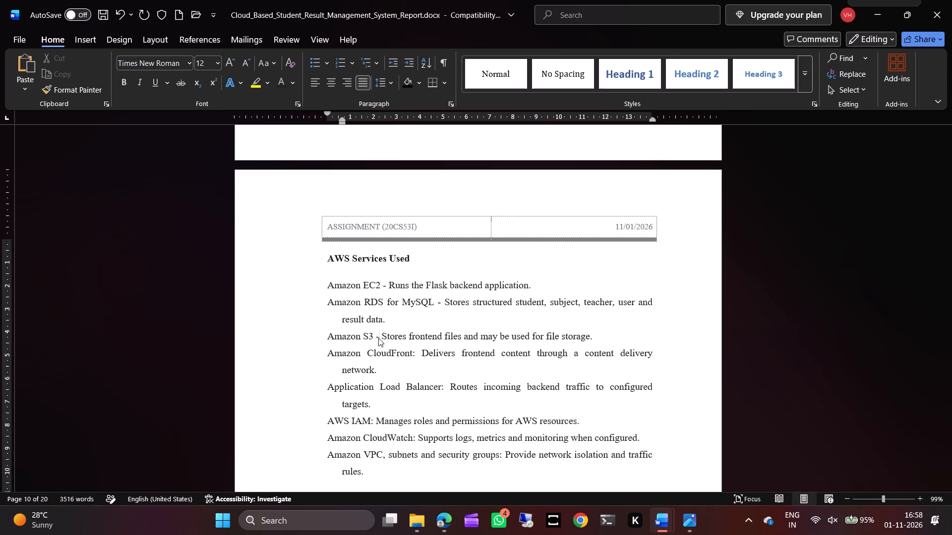
pyautogui.click(416, 353)
pyautogui.press('BackSpace')
pyautogui.press('space')
pyautogui.write('-')
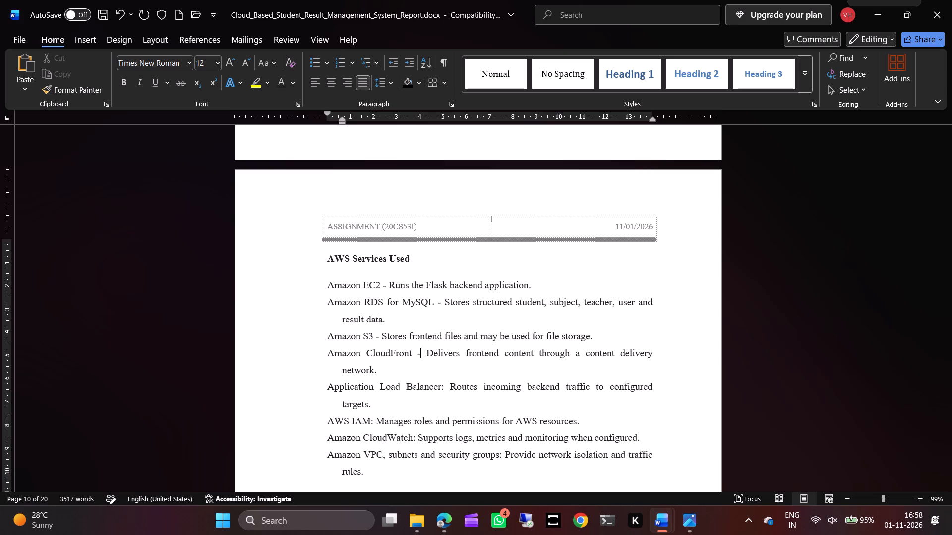
# Replace the colons after Application Load Balancer and AWS IAM with spaced hyphens.
pyautogui.click(442, 383)
pyautogui.press('Right')
pyautogui.press('BackSpace')
pyautogui.press('space')
pyautogui.write('-')
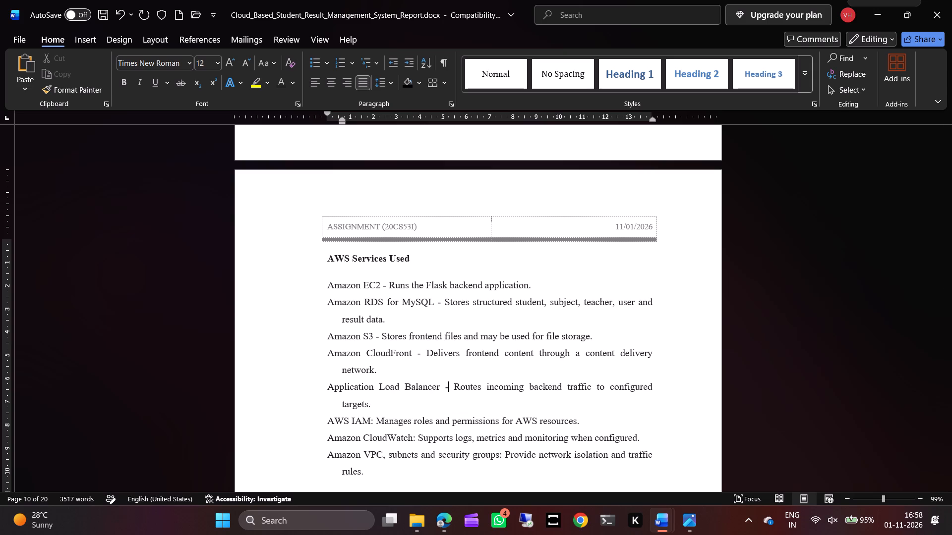
pyautogui.click(373, 421)
pyautogui.press('BackSpace')
pyautogui.press('space')
pyautogui.write('-')
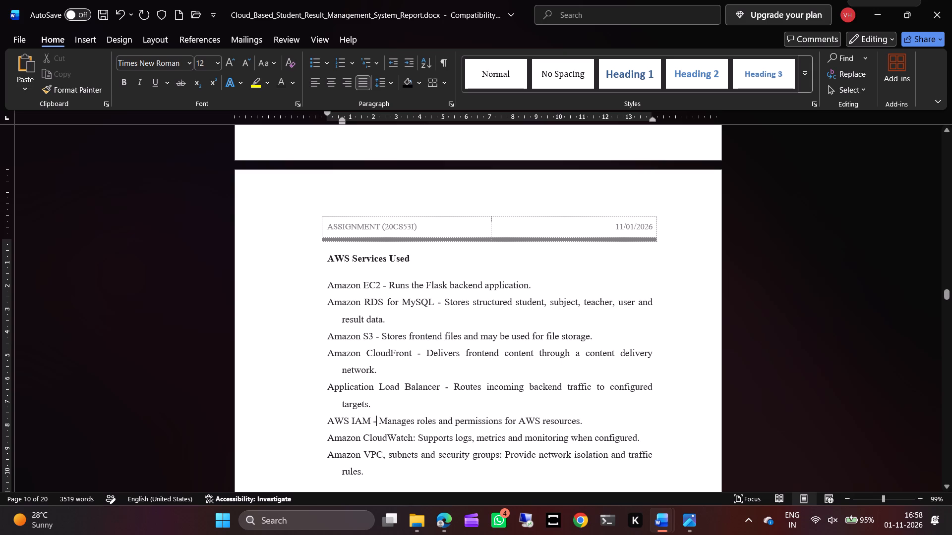
# Replace the colons after Amazon CloudWatch and after Amazon VPC, subnets and security groups with spaced hyphens.
pyautogui.click(416, 439)
pyautogui.press('BackSpace')
pyautogui.press('space')
pyautogui.write('-')
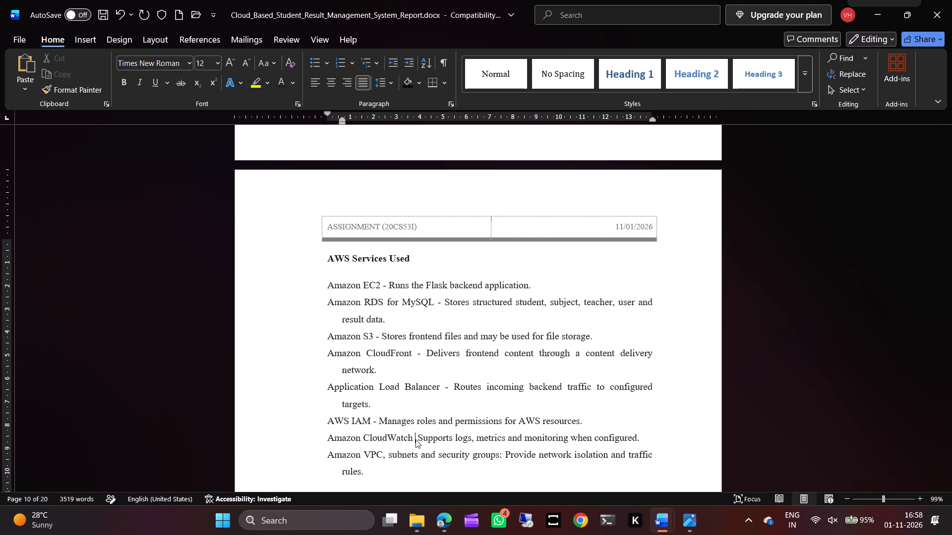
pyautogui.click(504, 454)
pyautogui.press('BackSpace')
pyautogui.press('BackSpace')
pyautogui.press('space')
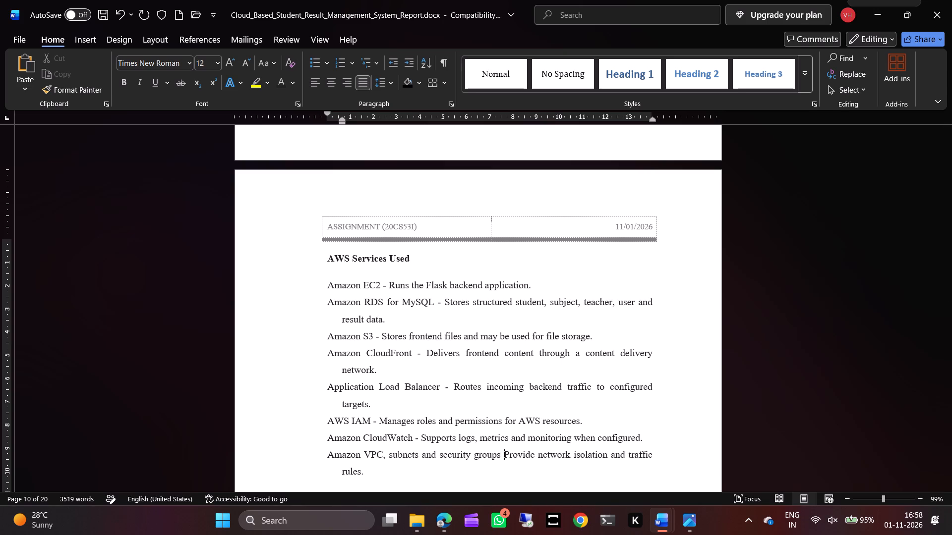
pyautogui.write('-')
pyautogui.press('space')
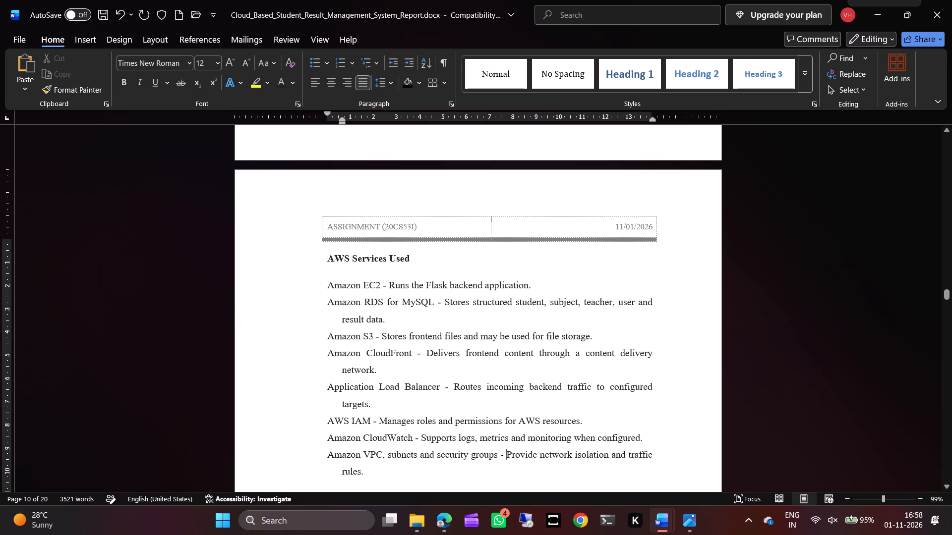
# Make the labels Amazon EC2, Amazon RDS for MySQL, Amazon S3 and Amazon CloudFront bold, including their hyphens.
pyautogui.moveTo(385, 285); pyautogui.dragTo(322, 290)
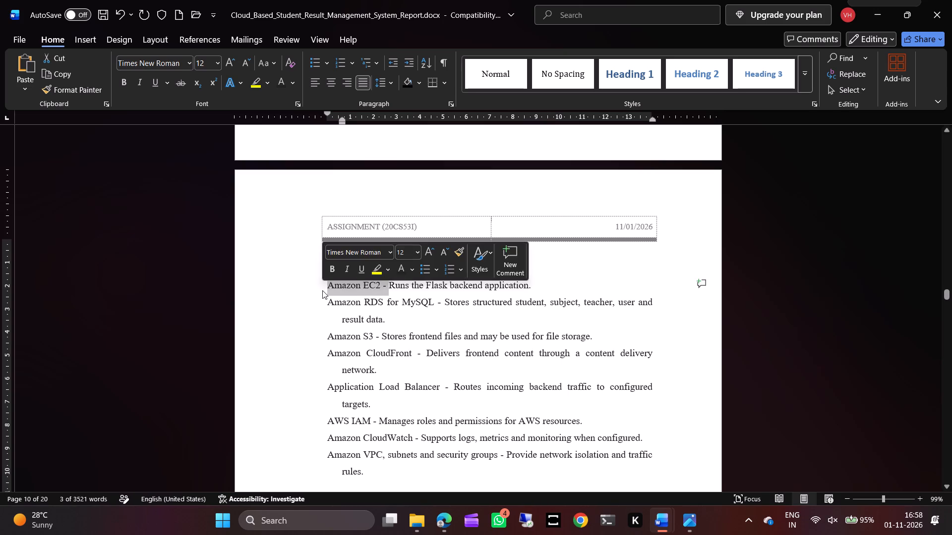
pyautogui.hotkey('ctrl', 'b')
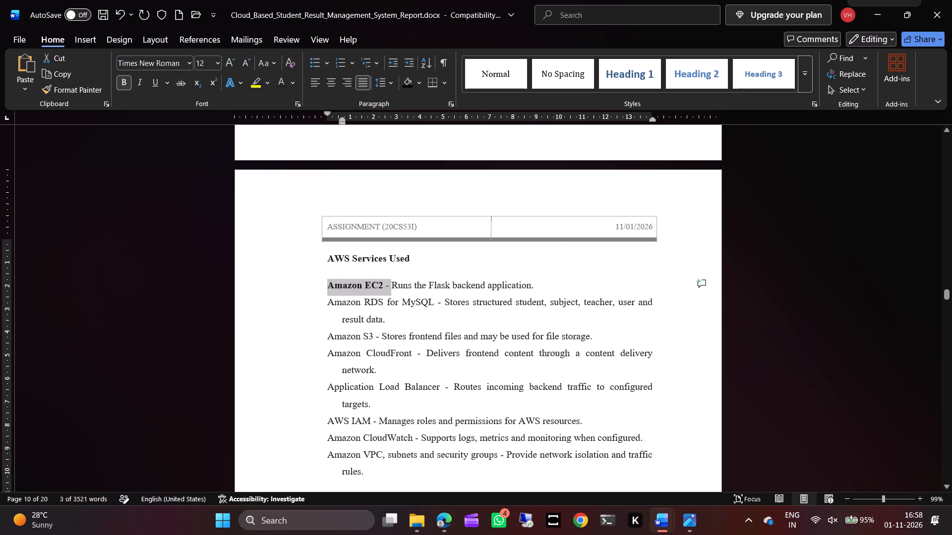
pyautogui.moveTo(440, 302); pyautogui.dragTo(336, 310)
pyautogui.hotkey('ctrl', 'b')
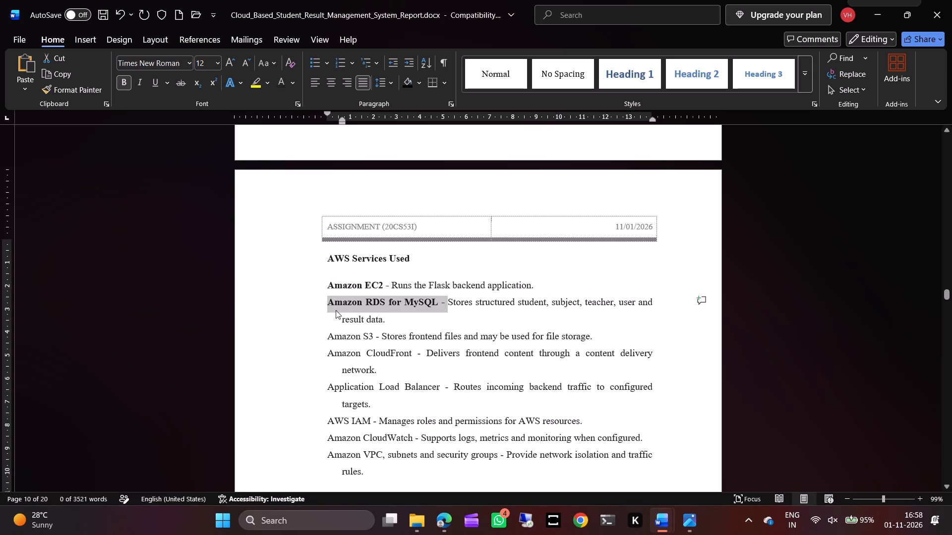
pyautogui.moveTo(380, 335); pyautogui.dragTo(314, 330)
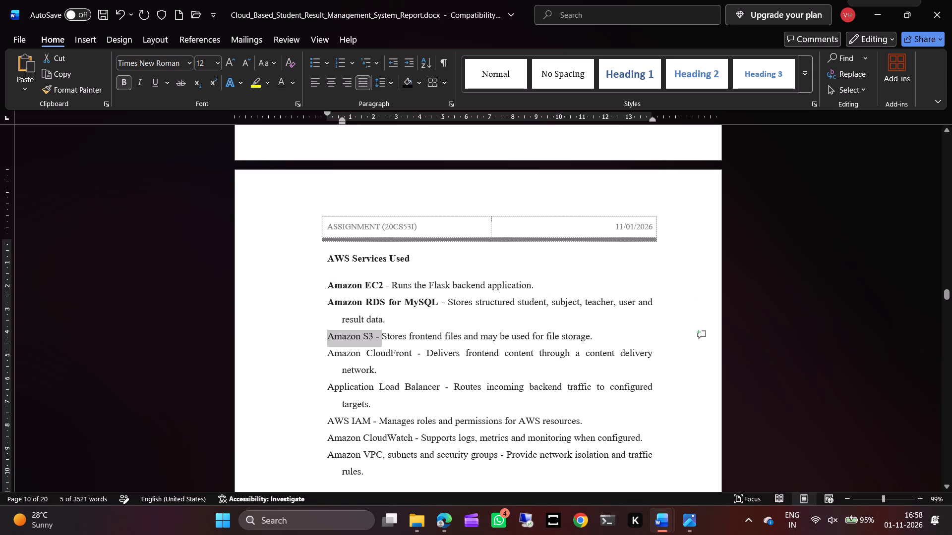
pyautogui.hotkey('ctrl', 'b')
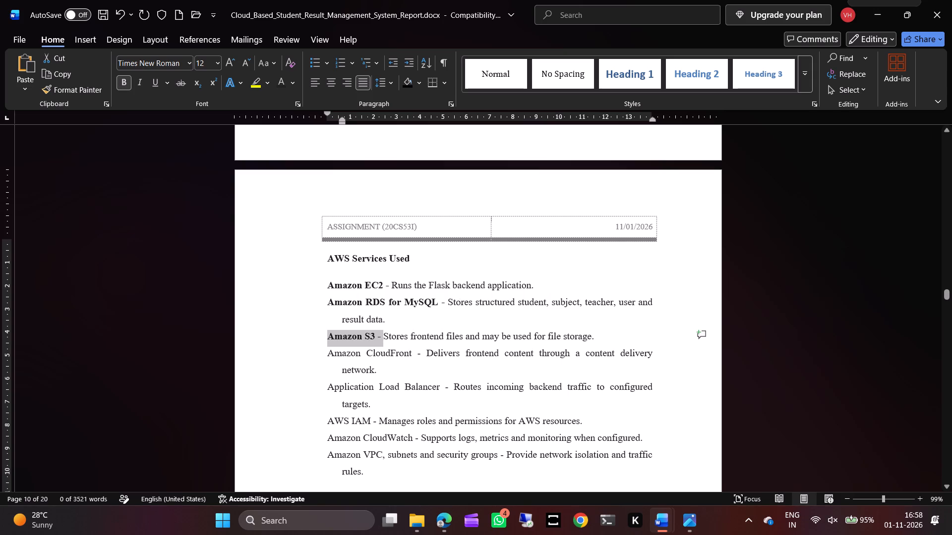
pyautogui.moveTo(423, 353); pyautogui.dragTo(323, 352)
pyautogui.hotkey('ctrl', 'b')
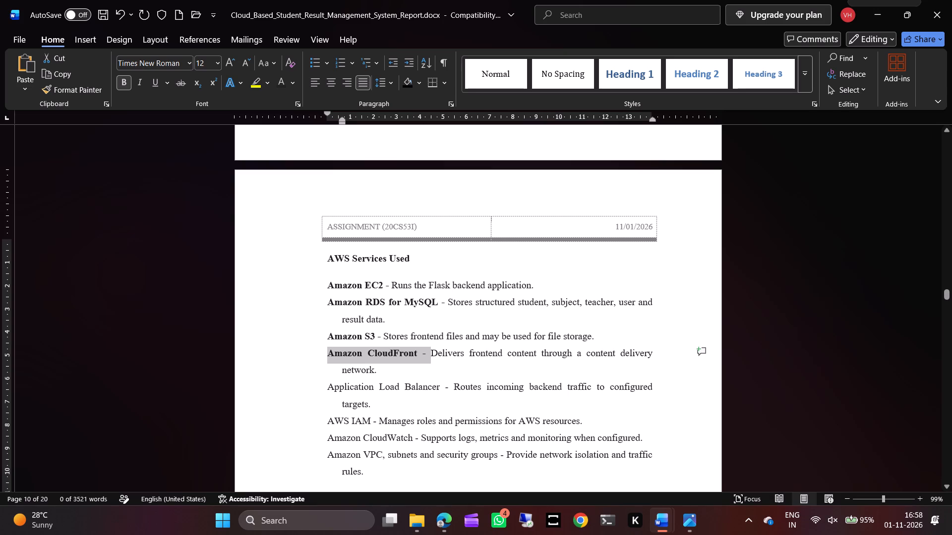
# Make the labels Application Load Balancer, AWS IAM, Amazon CloudWatch, and Amazon VPC, subnets and security groups bold, including their hyphens.
pyautogui.moveTo(448, 386); pyautogui.dragTo(326, 387)
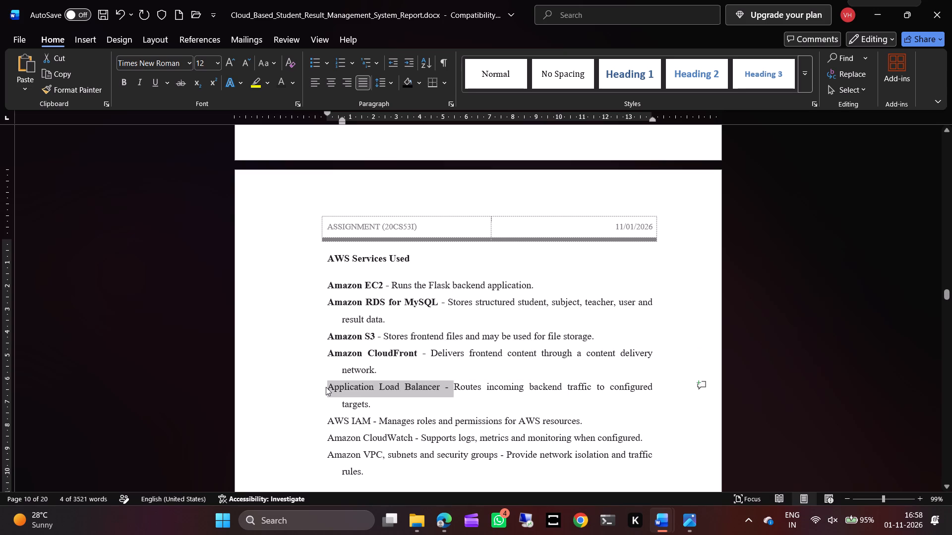
pyautogui.hotkey('ctrl', 'b')
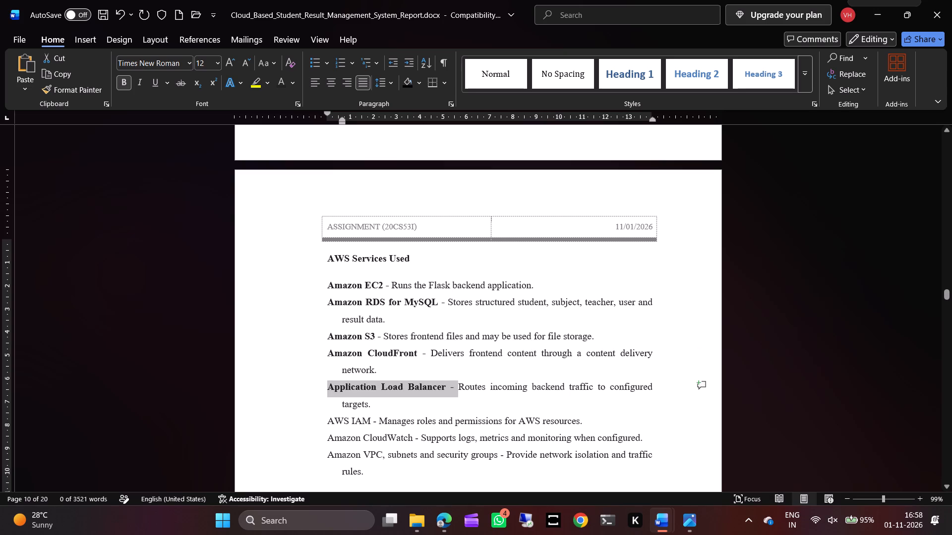
pyautogui.moveTo(376, 423); pyautogui.dragTo(335, 422)
pyautogui.hotkey('ctrl', 'b')
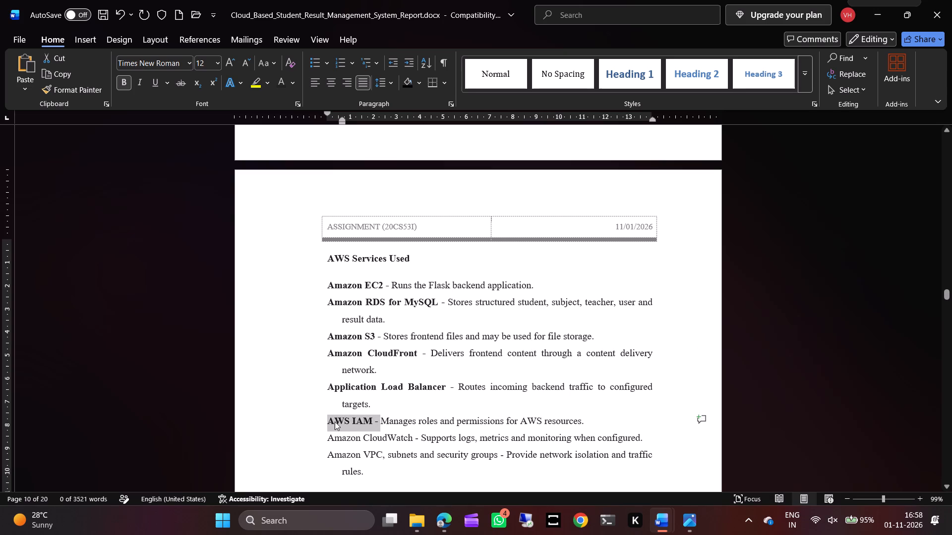
pyautogui.moveTo(419, 439); pyautogui.dragTo(309, 432)
pyautogui.hotkey('ctrl', 'b')
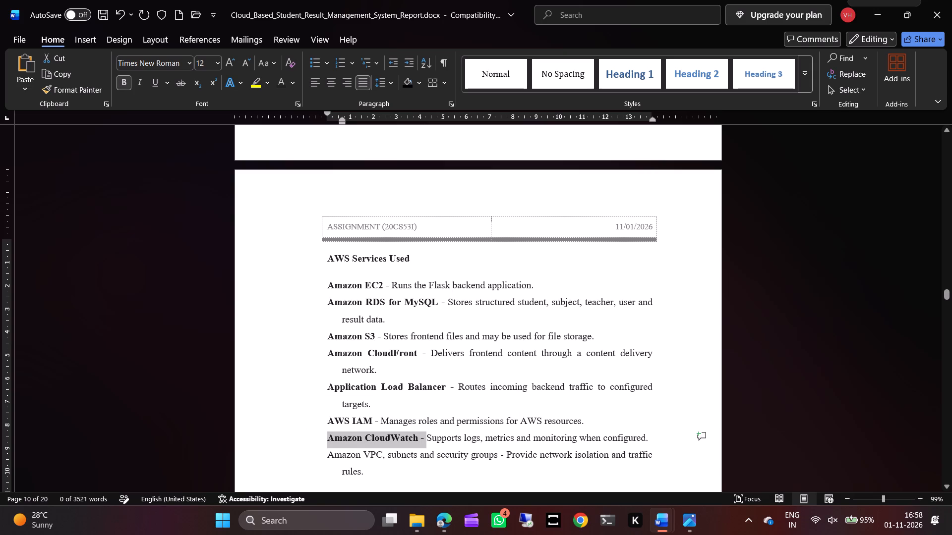
pyautogui.moveTo(503, 457); pyautogui.dragTo(344, 455)
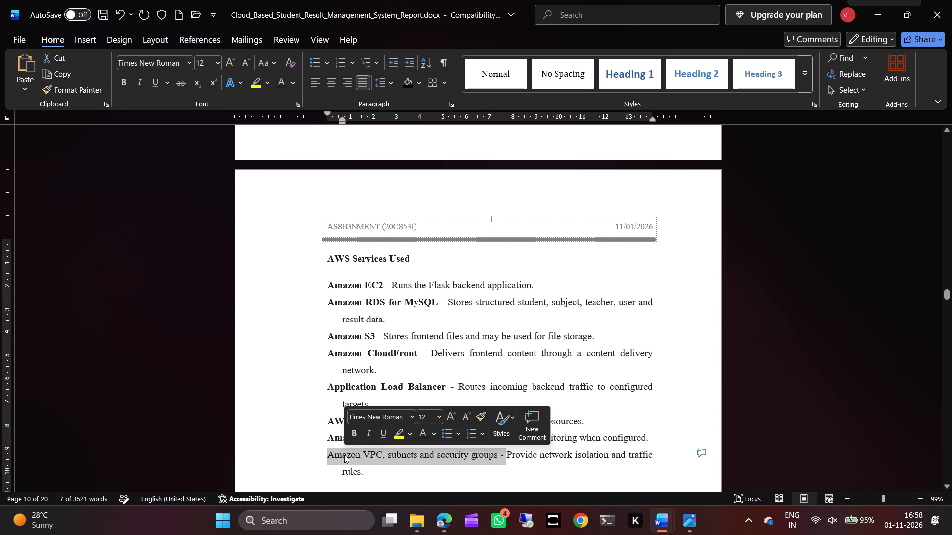
pyautogui.hotkey('ctrl', 'b')
# Format all the entries under AWS Services Used, from Amazon EC2 to Amazon VPC, as an arrow-bulleted list.
pyautogui.moveTo(328, 286); pyautogui.dragTo(331, 295)
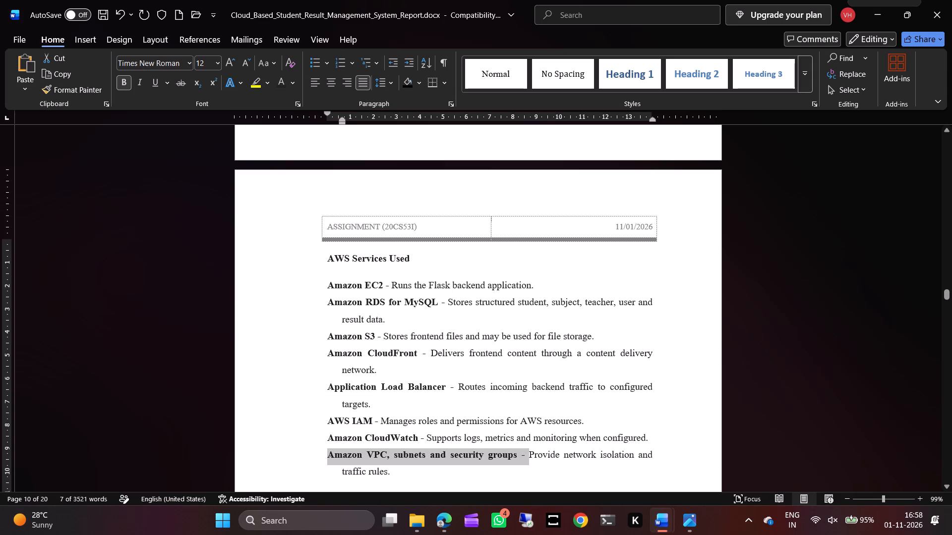
pyautogui.moveTo(331, 295); pyautogui.dragTo(397, 467)
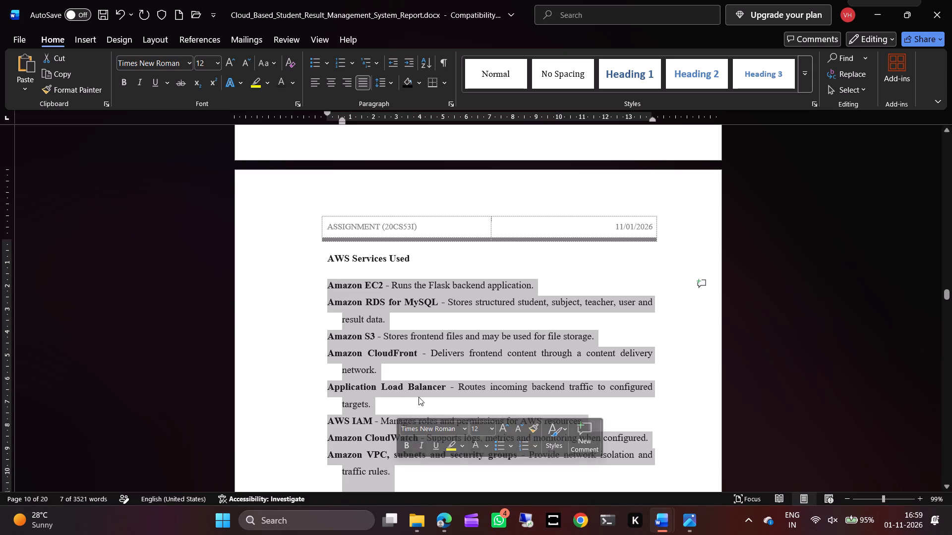
pyautogui.click(502, 442)
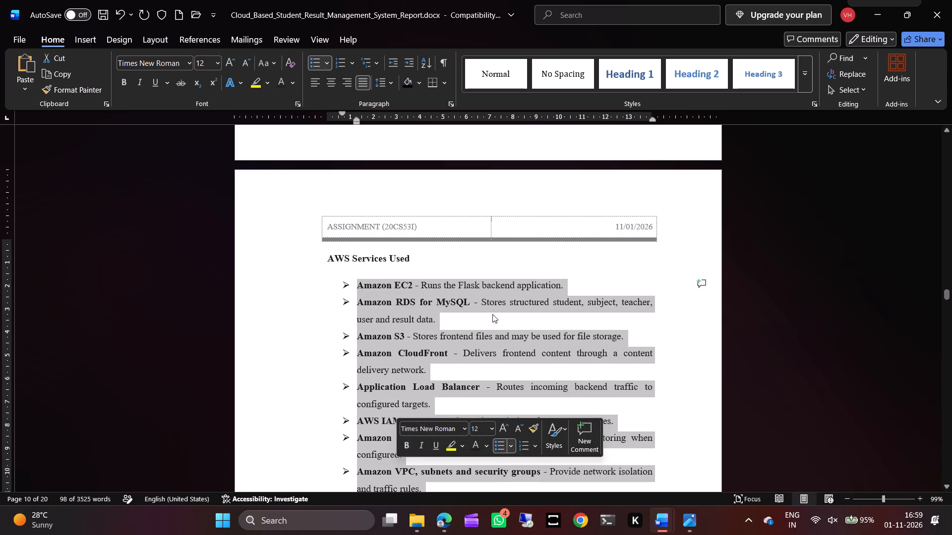
pyautogui.click(532, 260)
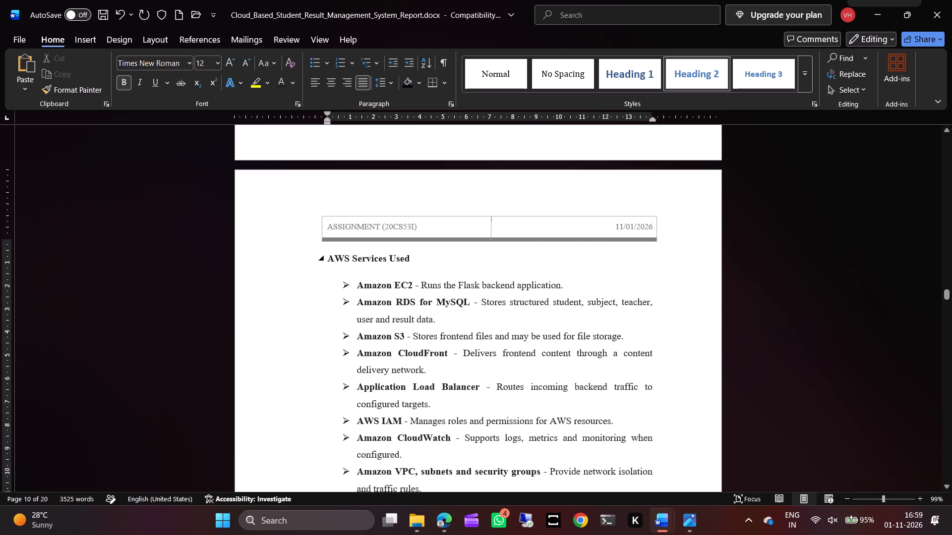
# Remove the number 4.3 from the System Modules heading.
pyautogui.scroll(-1, 427, 307)
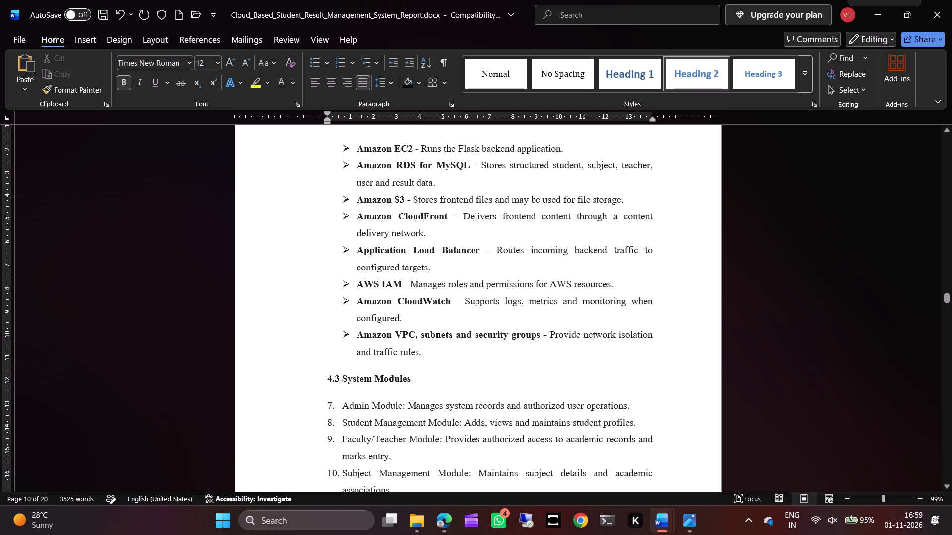
pyautogui.scroll(-1, 427, 307)
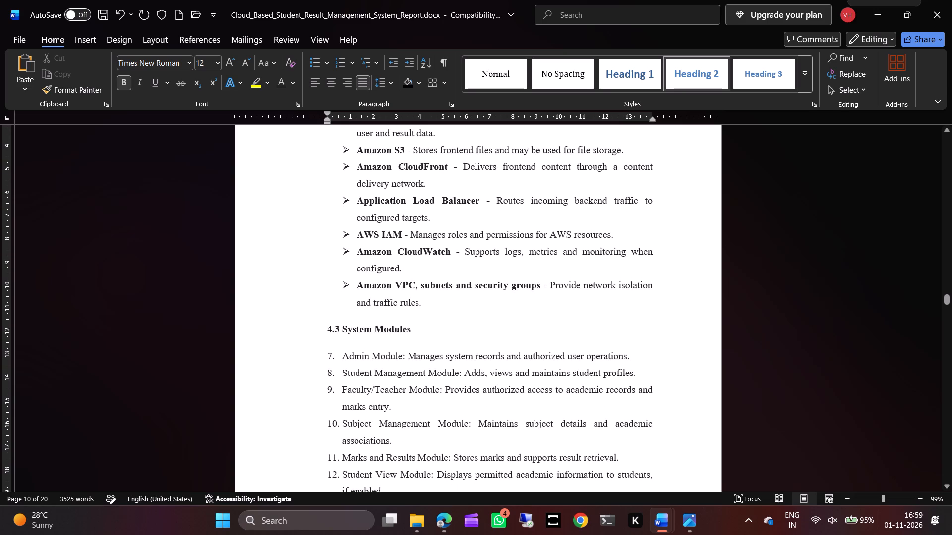
pyautogui.click(343, 329)
pyautogui.press('BackSpace')
pyautogui.press('BackSpace')
pyautogui.press('BackSpace')
pyautogui.press('BackSpace')
pyautogui.scroll(1, 343, 329)
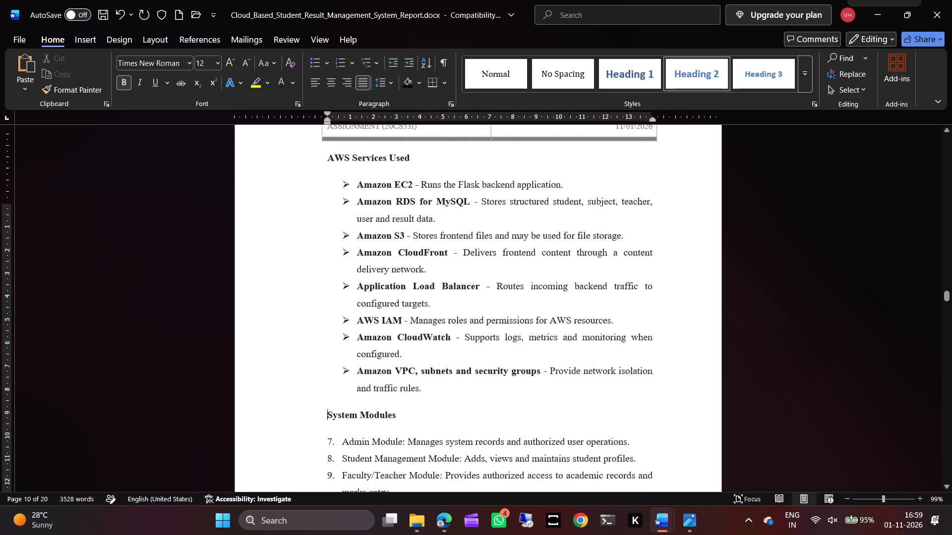
pyautogui.scroll(1, 343, 329)
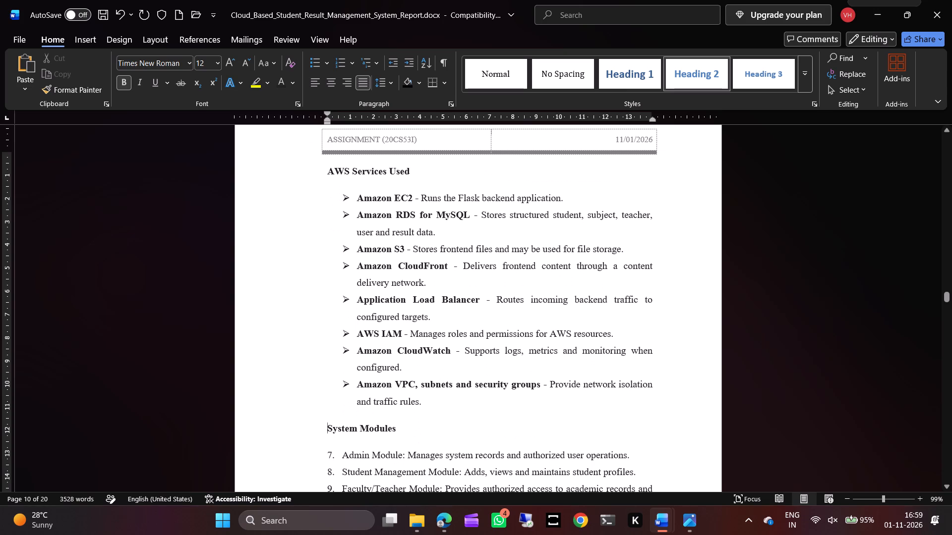
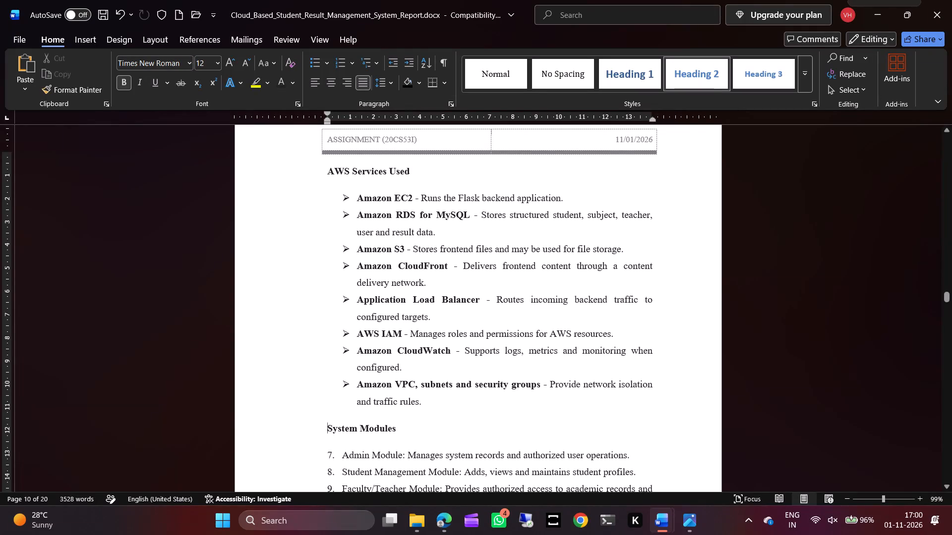
# Review the report's pages from the AWS architecture figure through section 5.1 Frontend Development, including System Modules and the remaining figure placeholders.
pyautogui.hscroll(1, 438, 299)
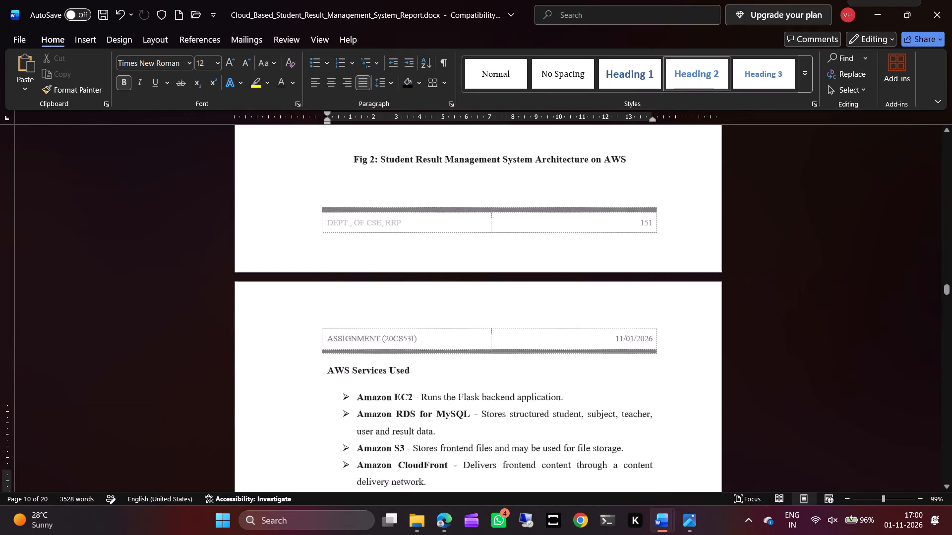
pyautogui.hscroll(1, 438, 299)
pyautogui.scroll(-1, 382, 374)
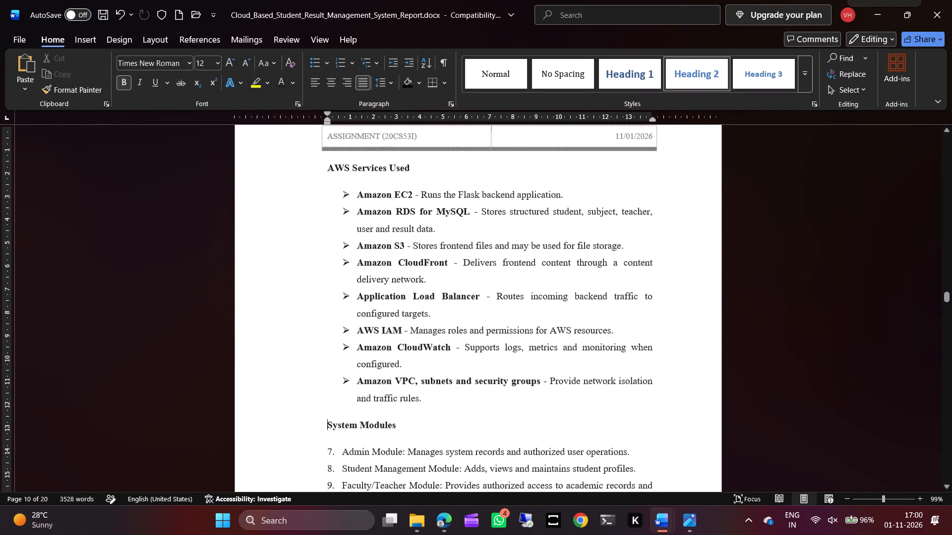
pyautogui.scroll(-5, 382, 374)
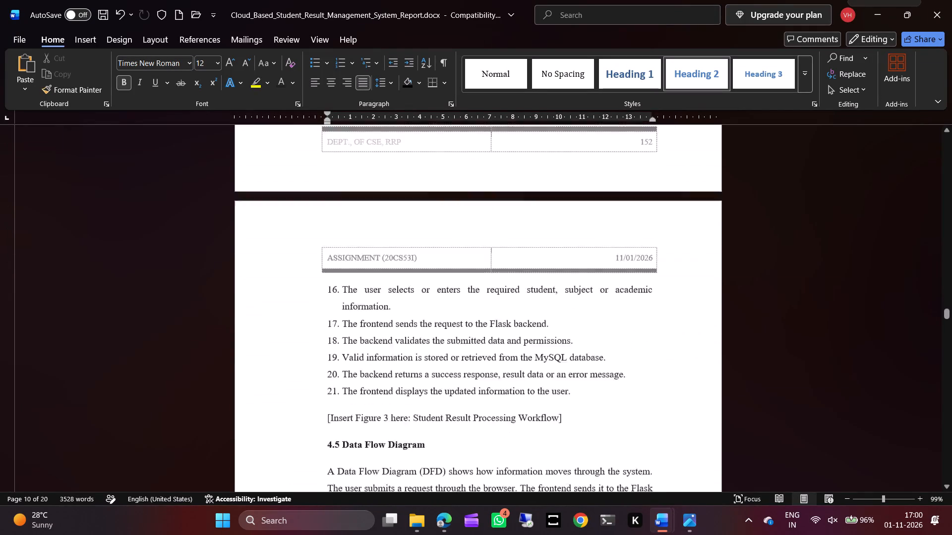
pyautogui.scroll(-2, 403, 352)
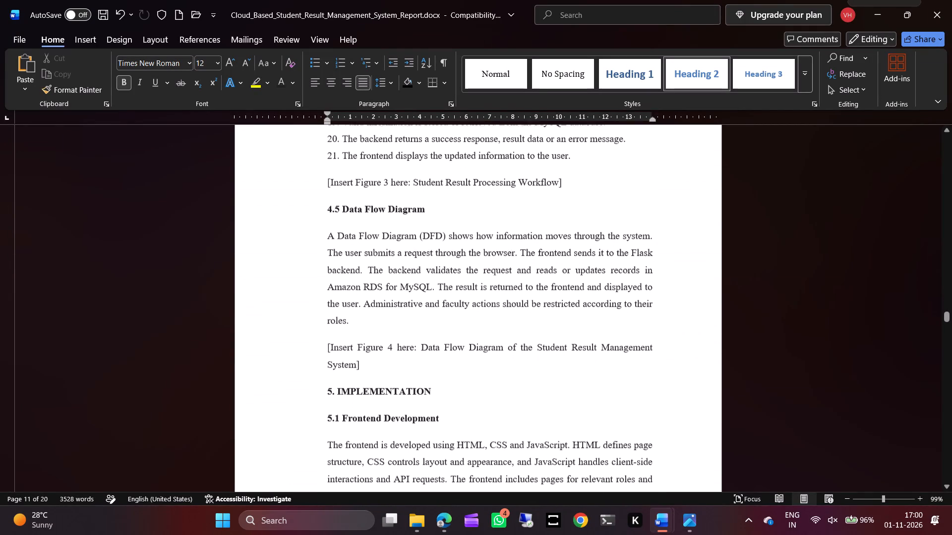
pyautogui.scroll(-1, 403, 352)
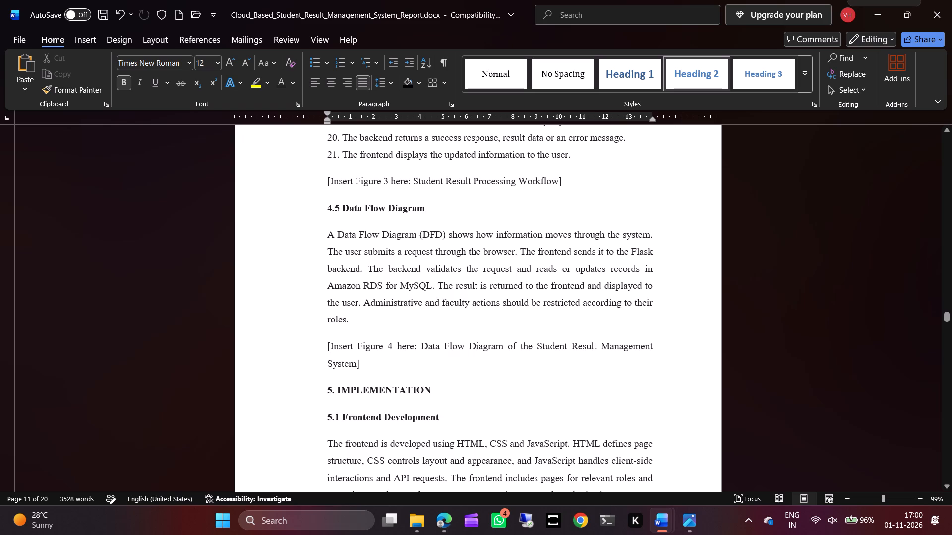
pyautogui.scroll(1, 422, 346)
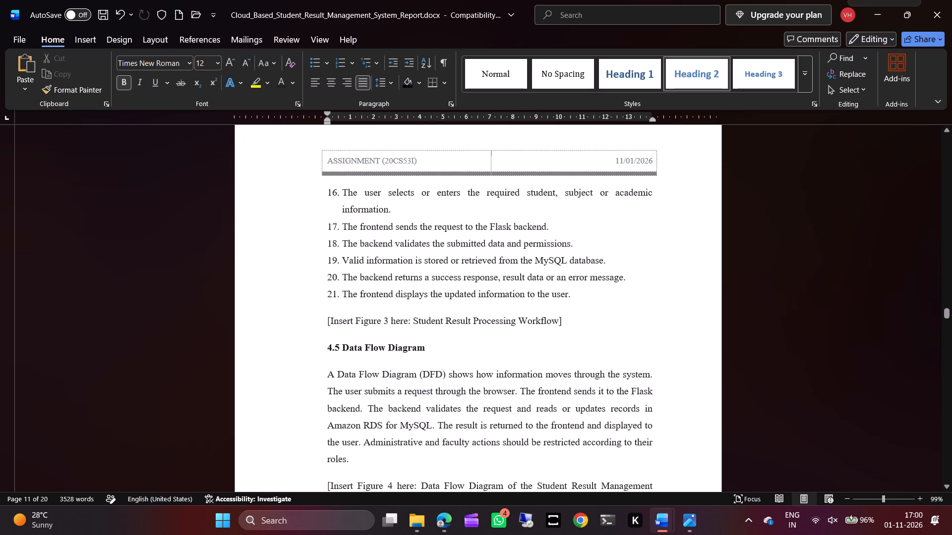
pyautogui.scroll(3, 412, 281)
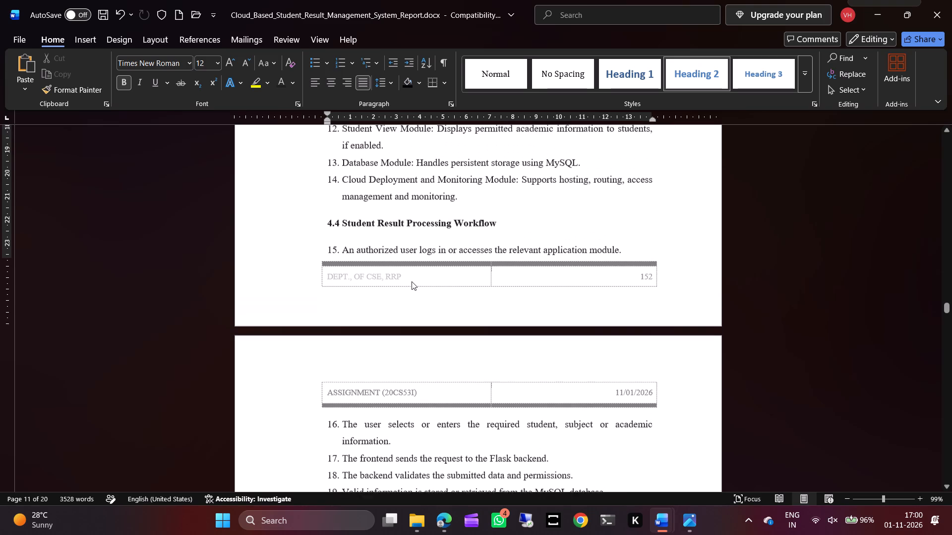
pyautogui.scroll(2, 393, 222)
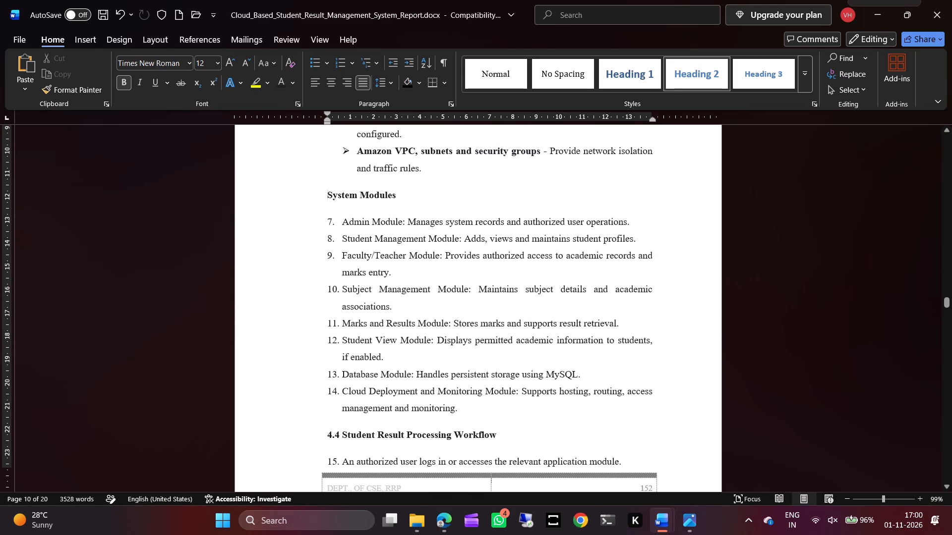
# In the System Modules list, replace the colon after "Admin Module" with a spaced hyphen and make the module name bold.
pyautogui.click(347, 221)
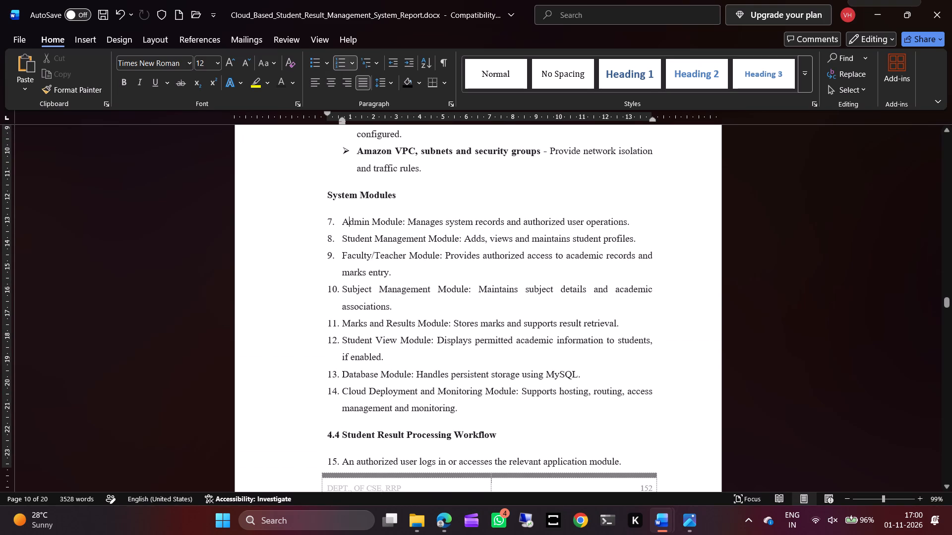
pyautogui.click(404, 222)
pyautogui.press('Right')
pyautogui.press('BackSpace')
pyautogui.press('space')
pyautogui.write('-')
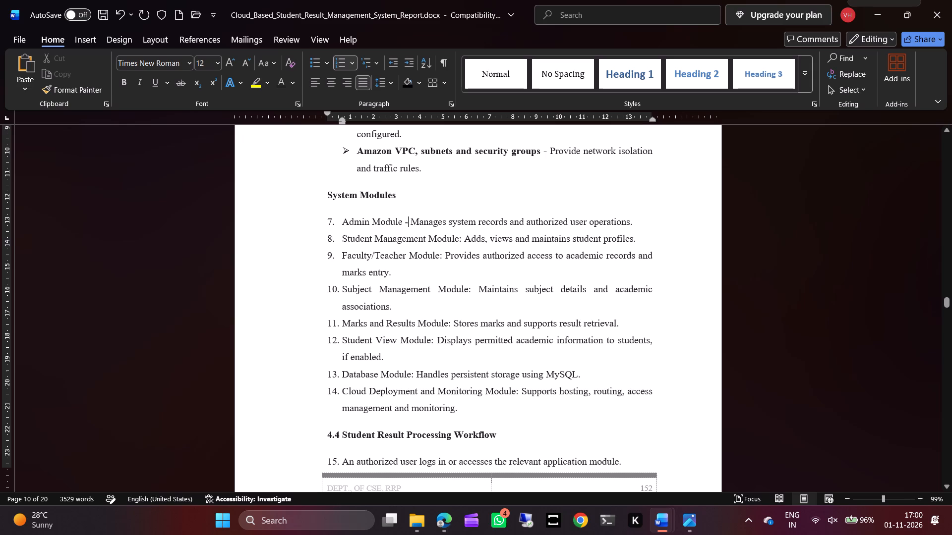
pyautogui.moveTo(408, 220); pyautogui.dragTo(355, 224)
pyautogui.hotkey('ctrl', 'b')
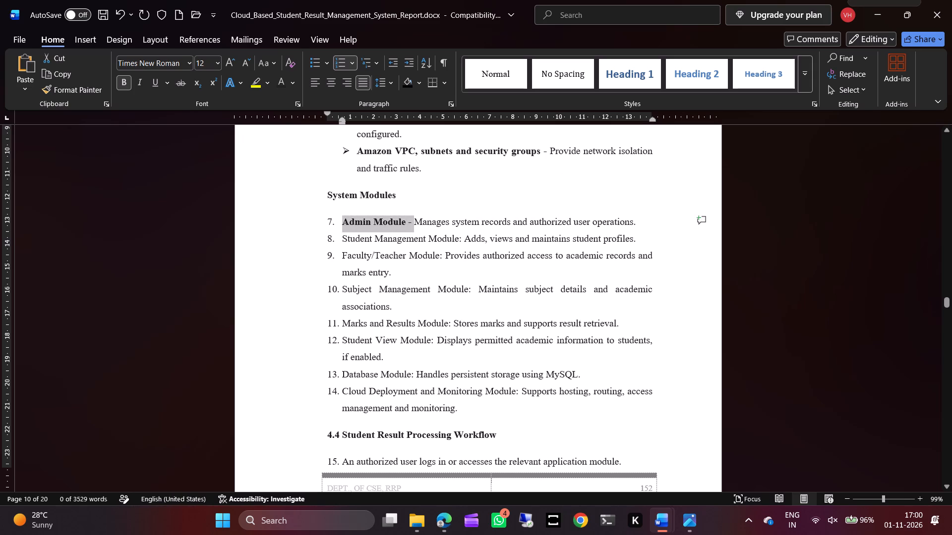
# Replace the colon after "Student Management Module" with a spaced hyphen and make the module name bold.
pyautogui.click(461, 238)
pyautogui.press('BackSpace')
pyautogui.press('space')
pyautogui.write('-')
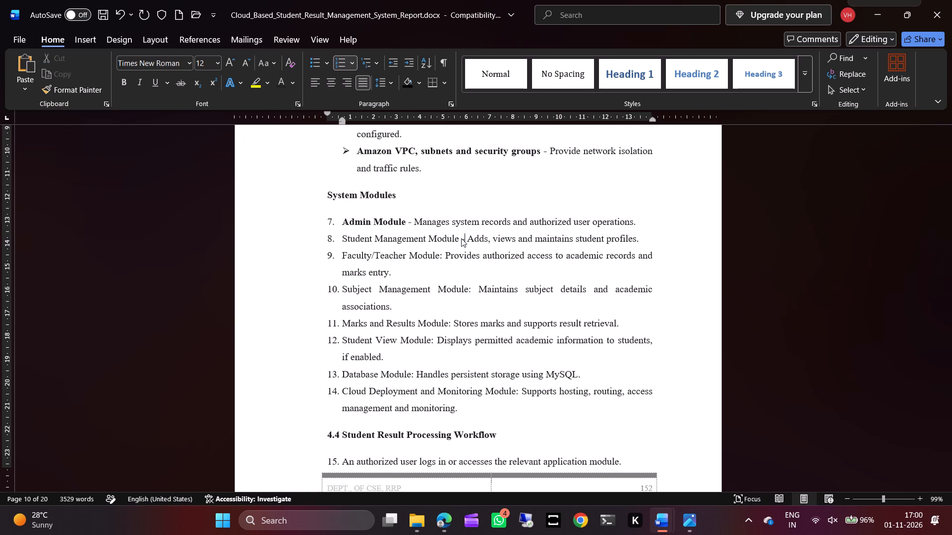
pyautogui.moveTo(466, 237); pyautogui.dragTo(364, 241)
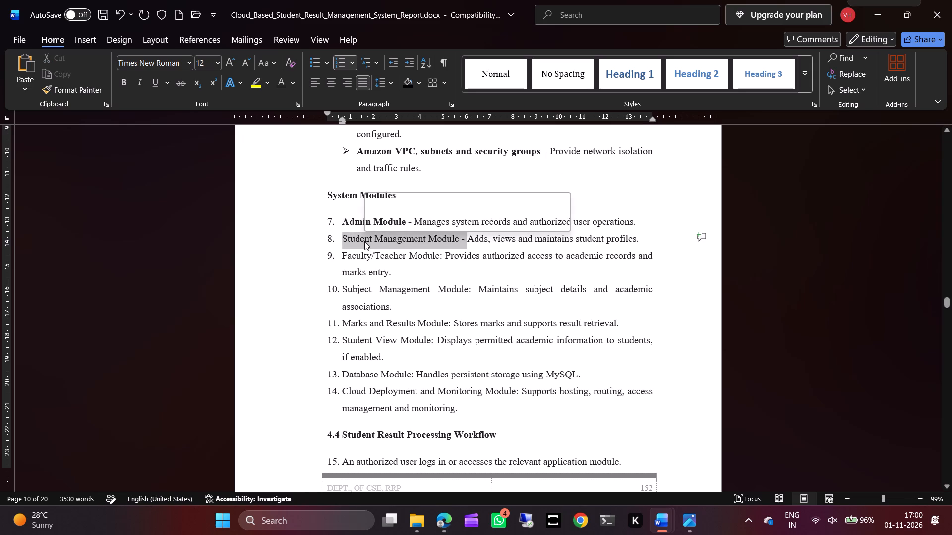
pyautogui.hotkey('ctrl', 'b')
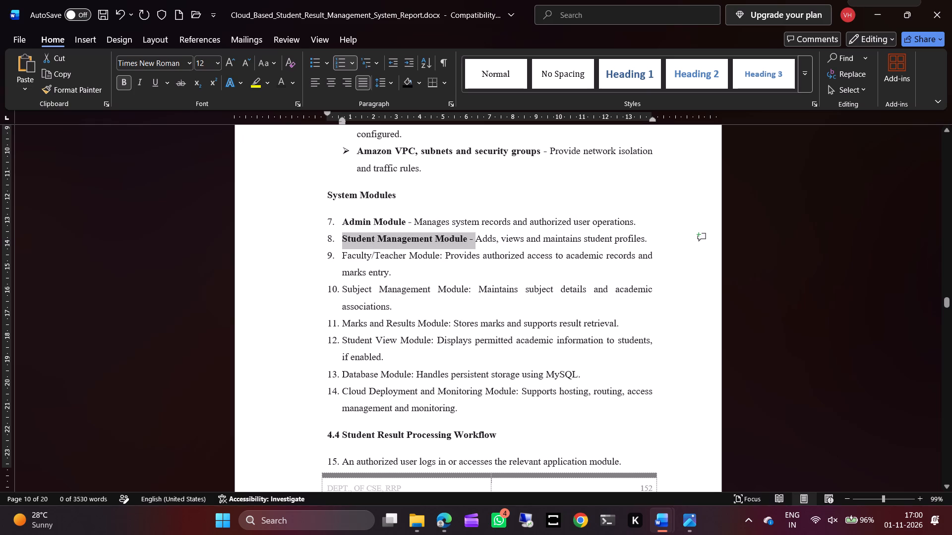
# Replace the colon after "Faculty/Teacher Module" with a spaced hyphen and make the module name bold.
pyautogui.click(444, 255)
pyautogui.press('BackSpace')
pyautogui.press('BackSpace')
pyautogui.press('space')
pyautogui.write('-')
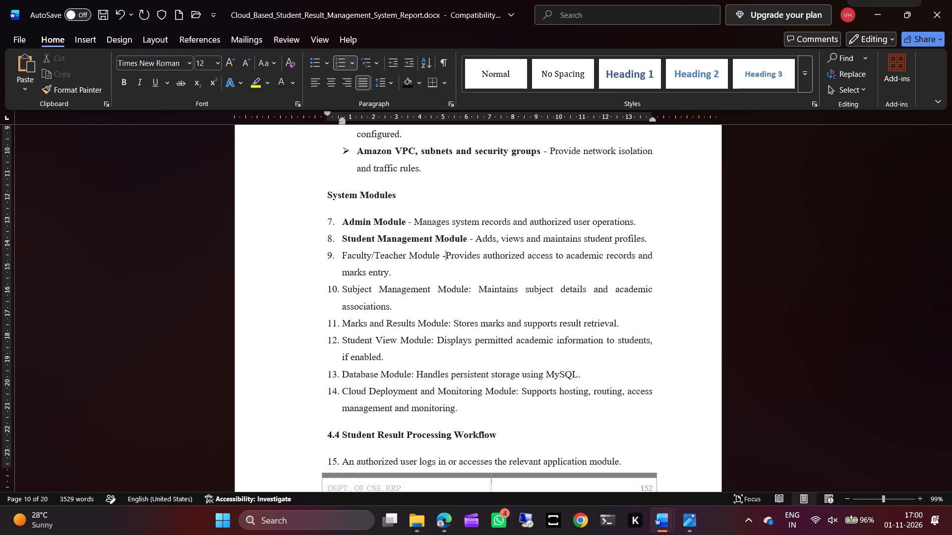
pyautogui.press('space')
pyautogui.moveTo(446, 255); pyautogui.dragTo(359, 256)
pyautogui.hotkey('ctrl', 'b')
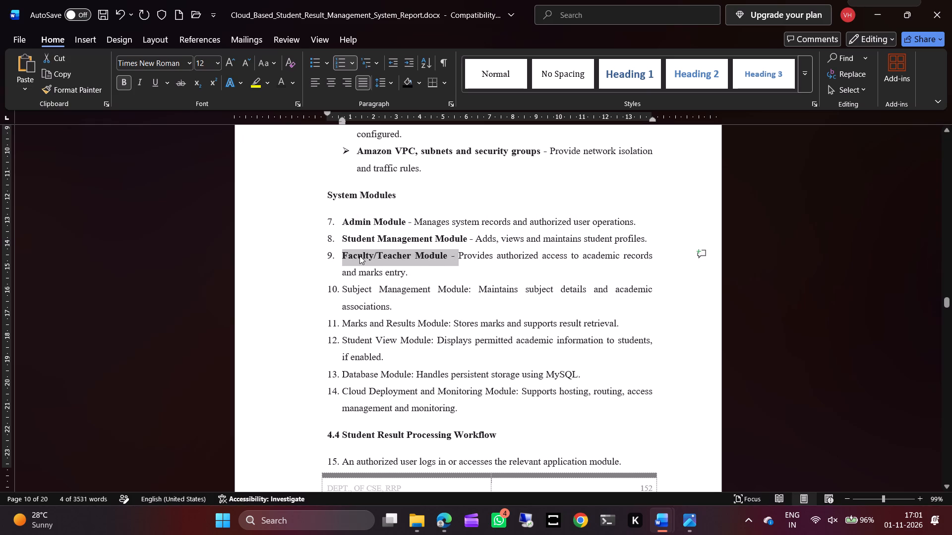
# Replace the colon after "Subject Management Module" with a spaced hyphen and make the module name bold.
pyautogui.click(471, 290)
pyautogui.press('BackSpace')
pyautogui.press('space')
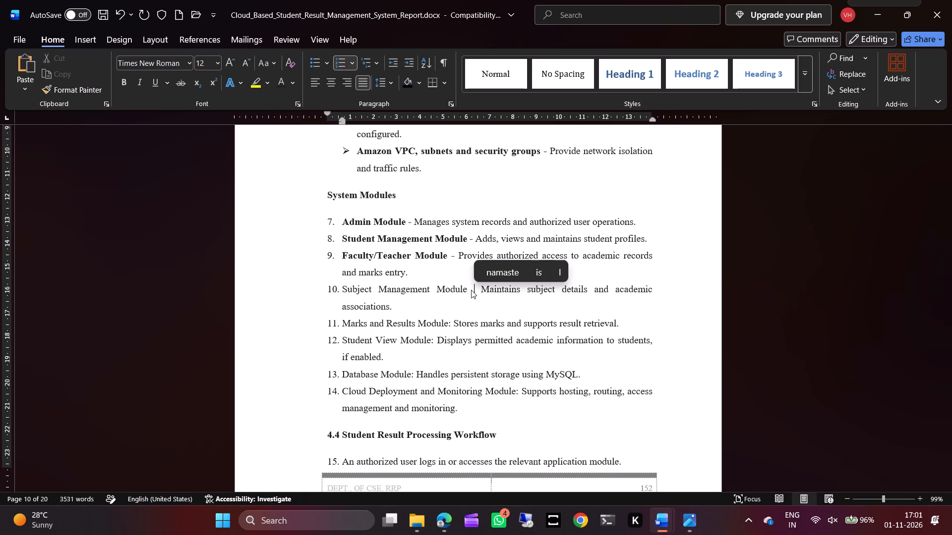
pyautogui.write('-')
pyautogui.moveTo(478, 289); pyautogui.dragTo(369, 289)
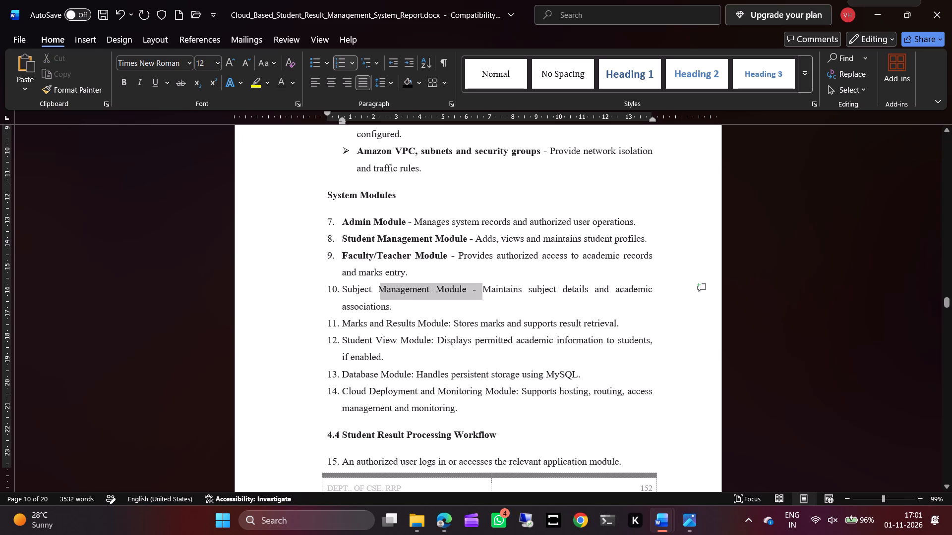
pyautogui.moveTo(369, 289); pyautogui.dragTo(360, 290)
pyautogui.hotkey('ctrl', 'b')
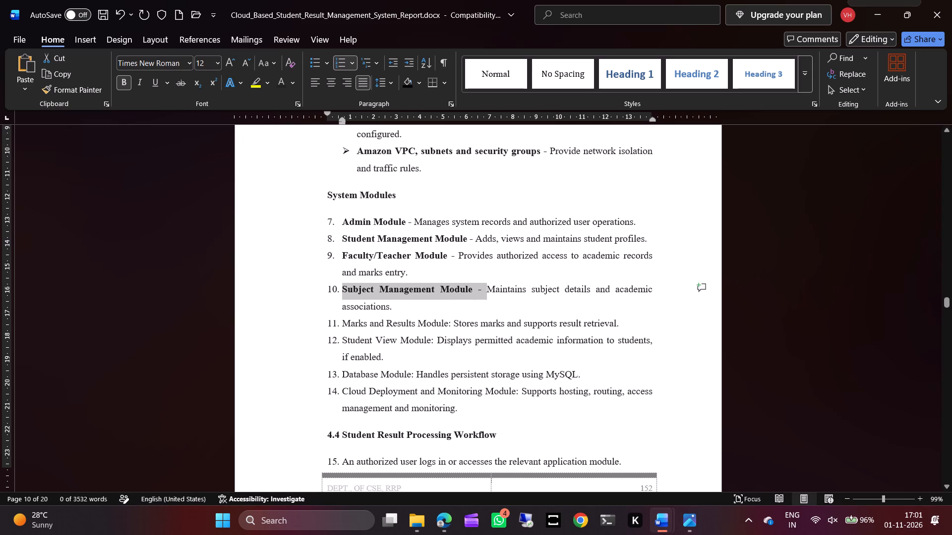
# Replace the colon after "Marks and Results Module" with a spaced hyphen and make the module name bold.
pyautogui.click(453, 326)
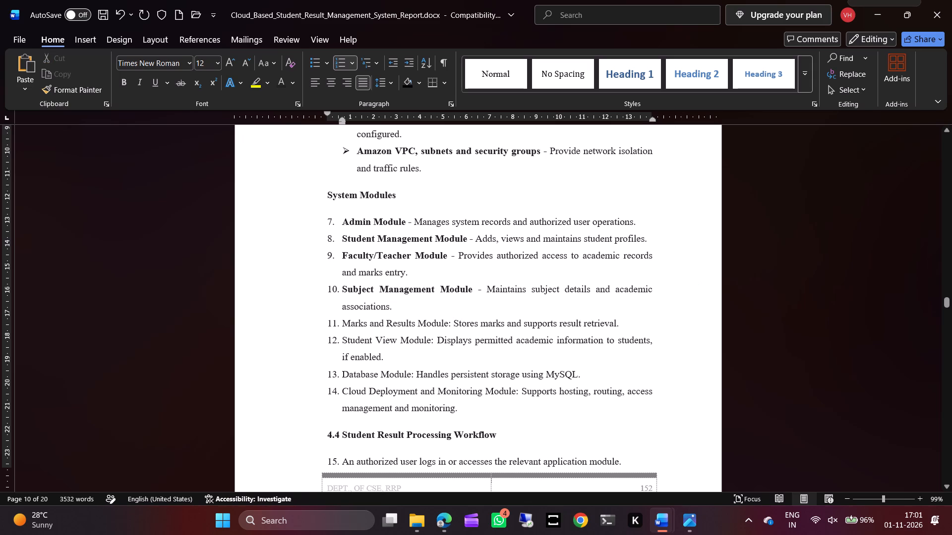
pyautogui.press('Left')
pyautogui.press('\\')
pyautogui.press('BackSpace')
pyautogui.press('BackSpace')
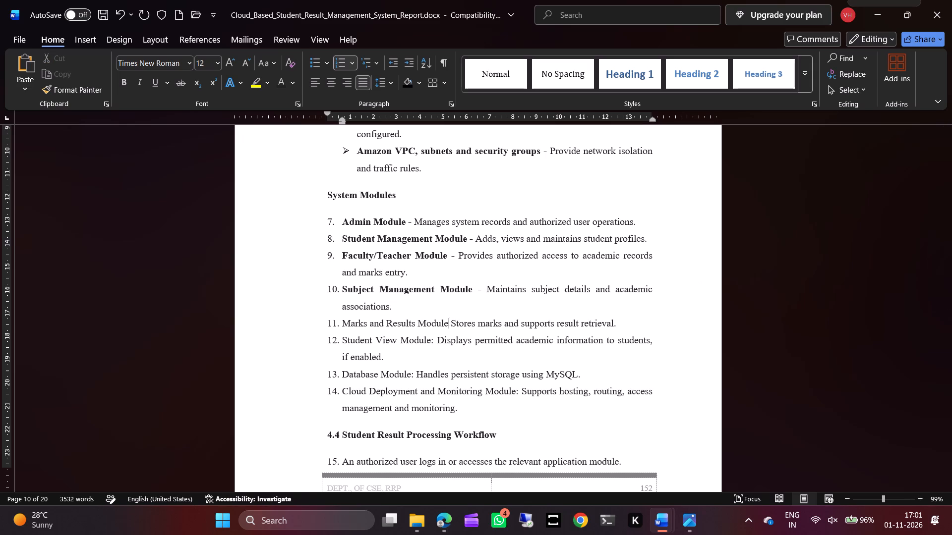
pyautogui.press('space')
pyautogui.write('-')
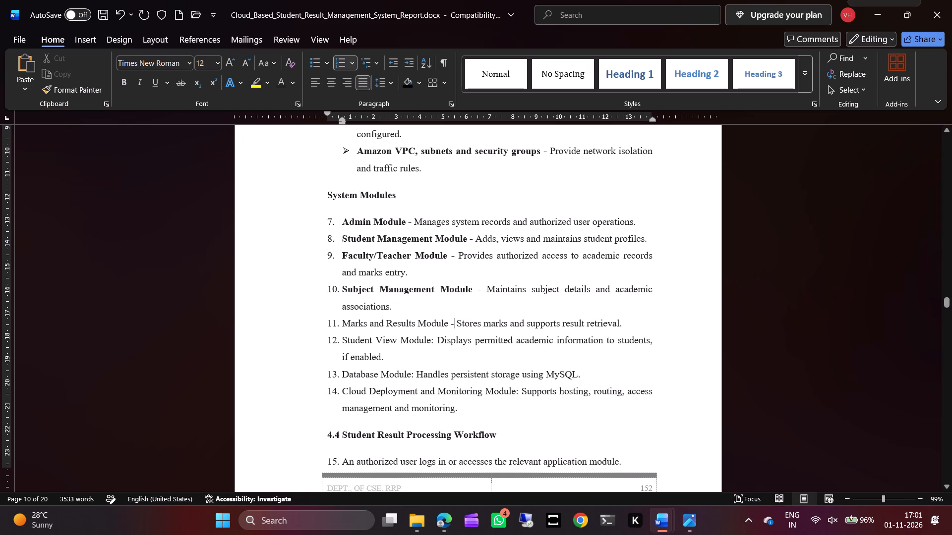
pyautogui.moveTo(452, 324); pyautogui.dragTo(362, 324)
pyautogui.hotkey('ctrl', 'b')
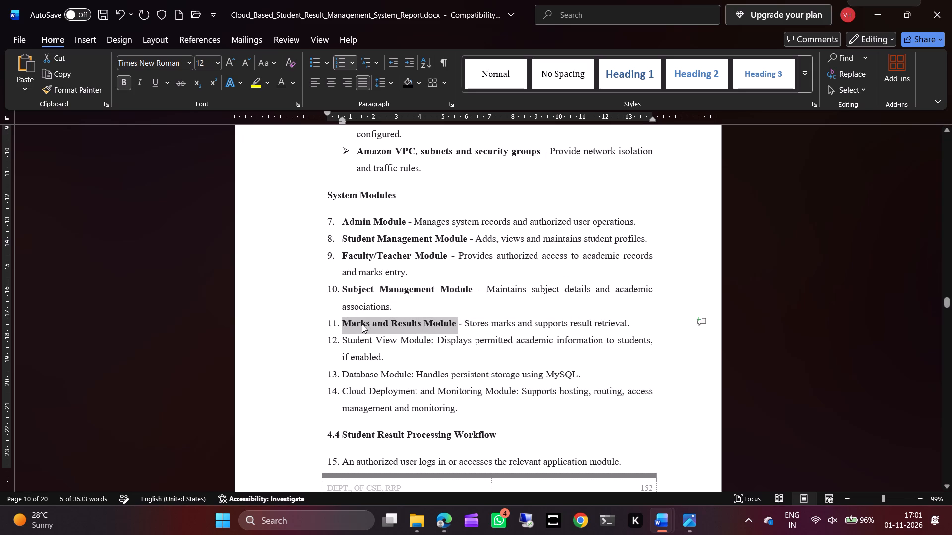
# Replace the colon after "Student View Module" with a spaced hyphen and make the module name bold.
pyautogui.click(434, 341)
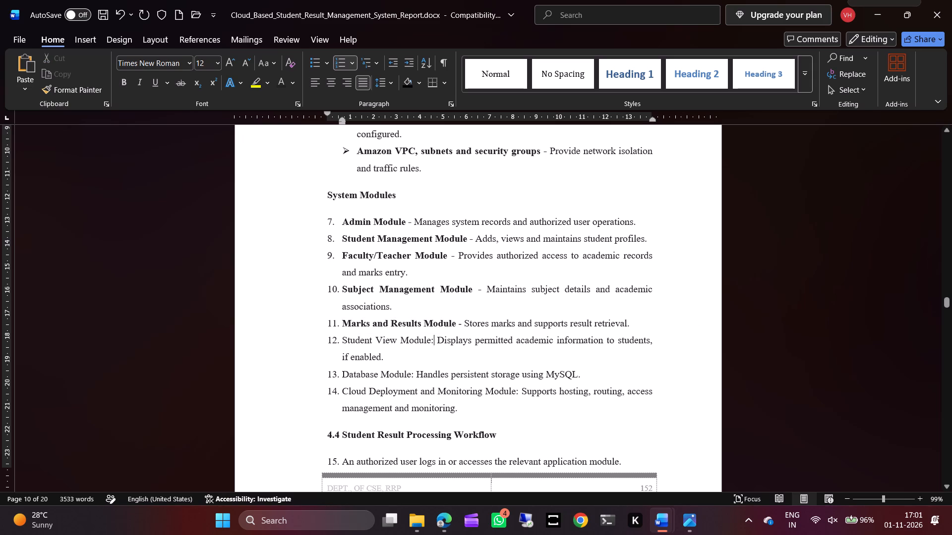
pyautogui.press('BackSpace')
pyautogui.press('space')
pyautogui.write('-')
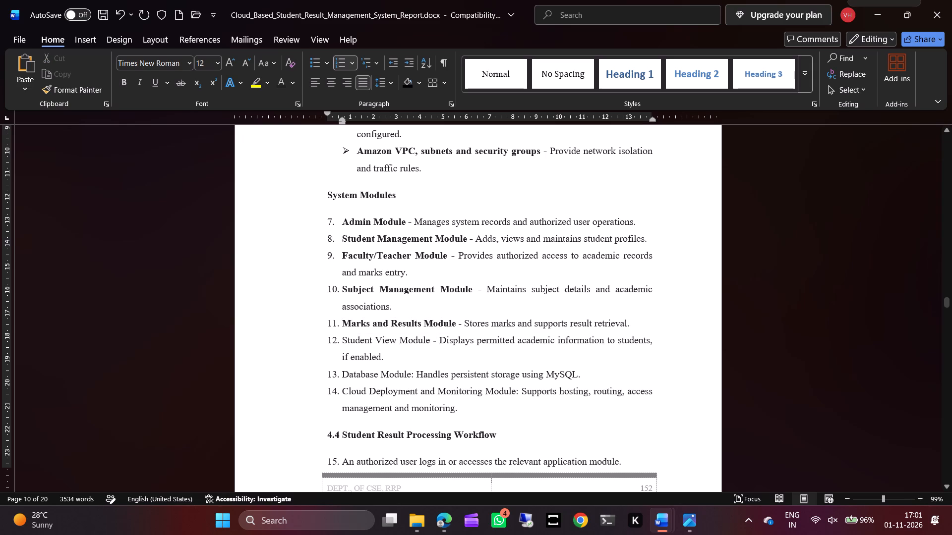
pyautogui.moveTo(436, 339); pyautogui.dragTo(353, 344)
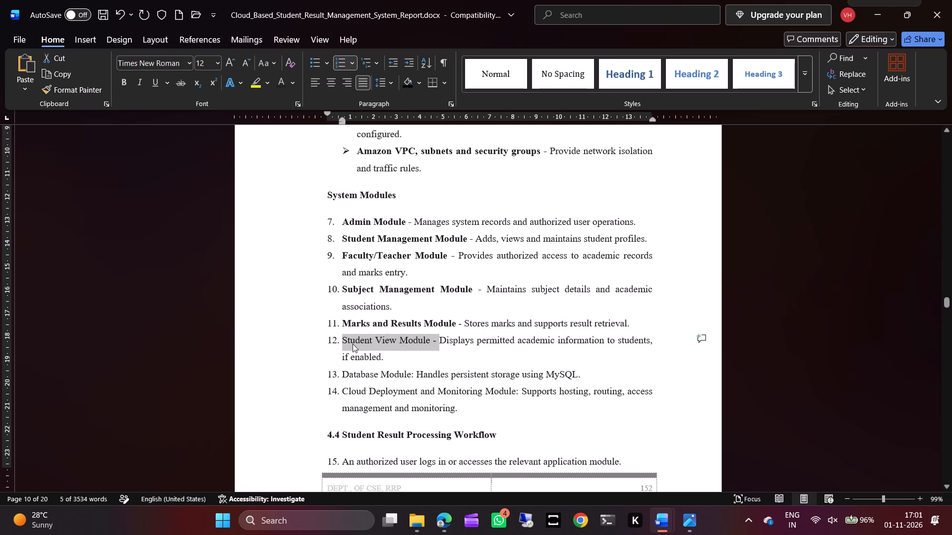
pyautogui.hotkey('ctrl', 'b')
# Replace the colon after "Database Module" with a spaced hyphen and make the module name bold.
pyautogui.click(412, 374)
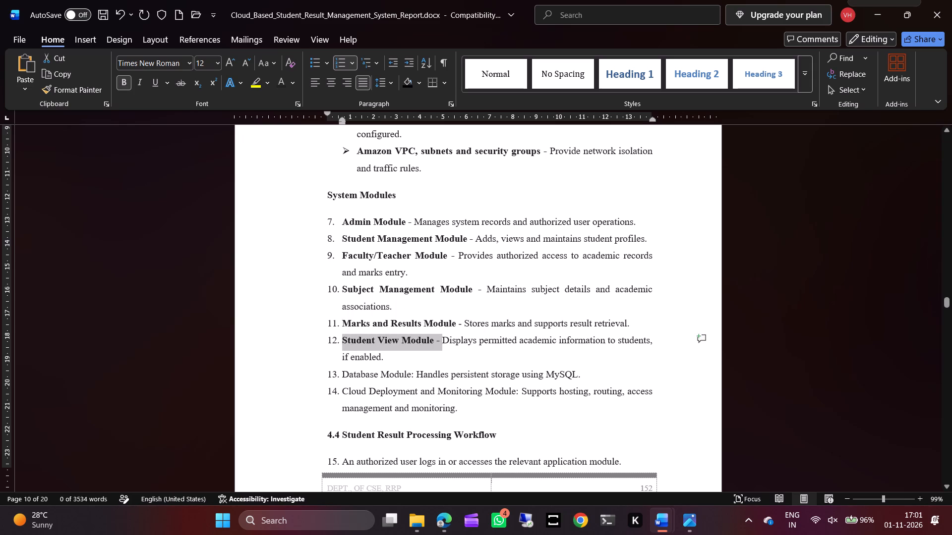
pyautogui.press('Right')
pyautogui.press('BackSpace')
pyautogui.press('space')
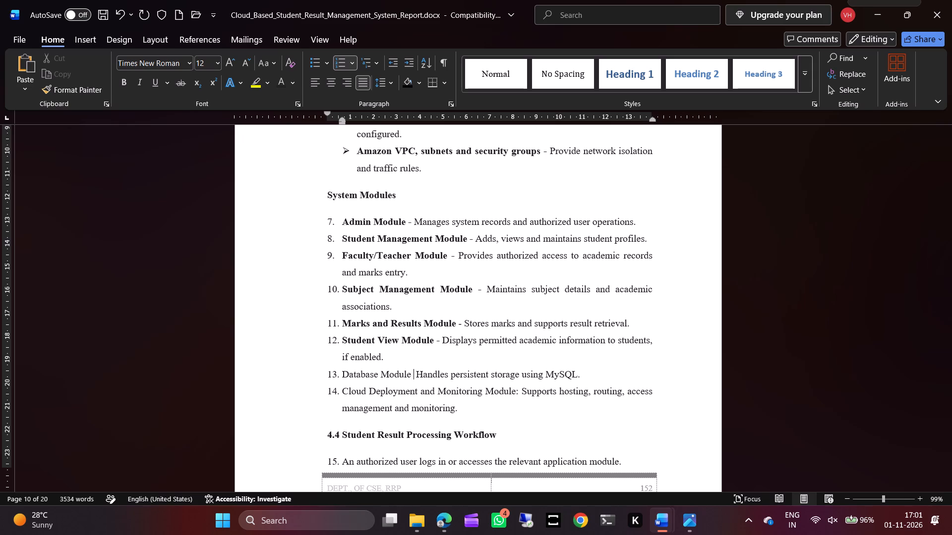
pyautogui.write('-')
pyautogui.moveTo(416, 374); pyautogui.dragTo(414, 374)
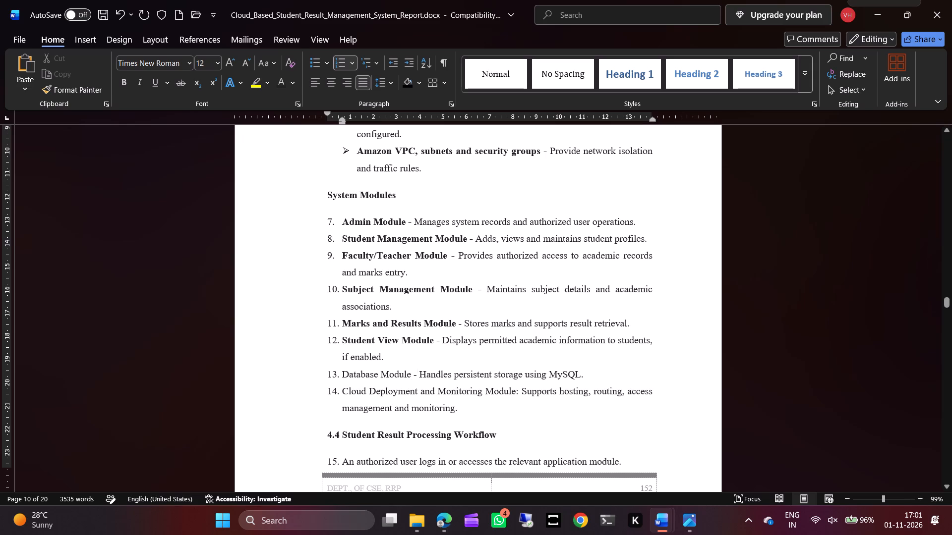
pyautogui.moveTo(414, 374); pyautogui.dragTo(349, 371)
pyautogui.press('b')
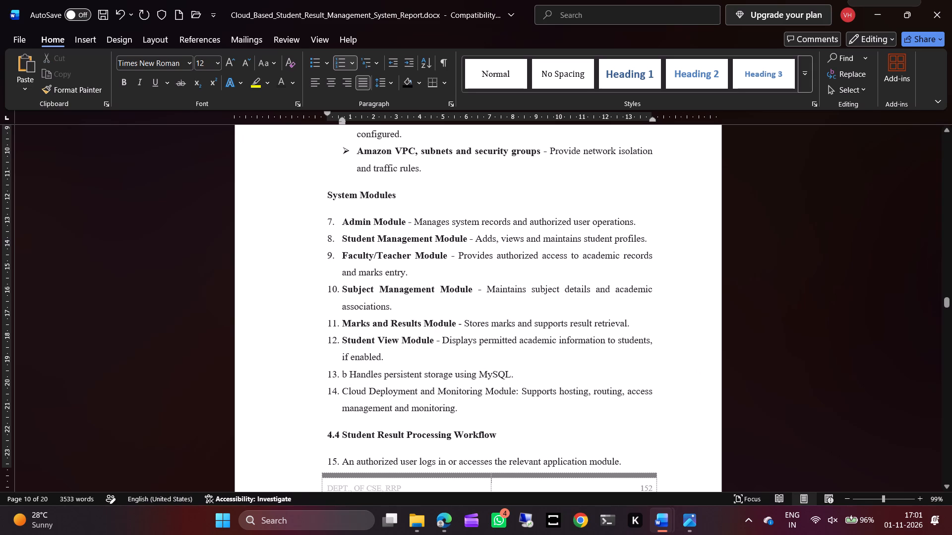
pyautogui.hotkey('ctrl', 'z')
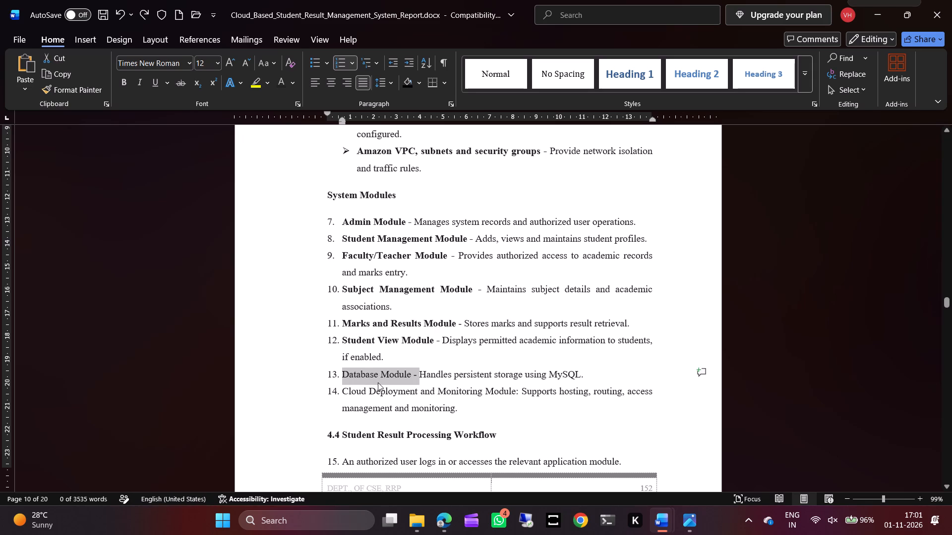
pyautogui.hotkey('ctrl', 'b')
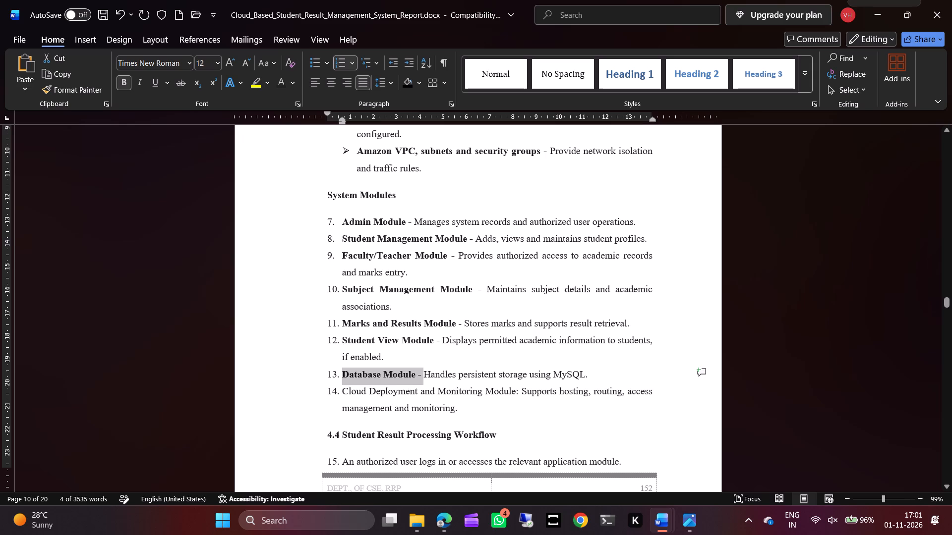
# Replace the colon after "Cloud Deployment and Monitoring Module" with a spaced hyphen and make the module name bold.
pyautogui.click(518, 390)
pyautogui.press('BackSpace')
pyautogui.press('space')
pyautogui.write('-')
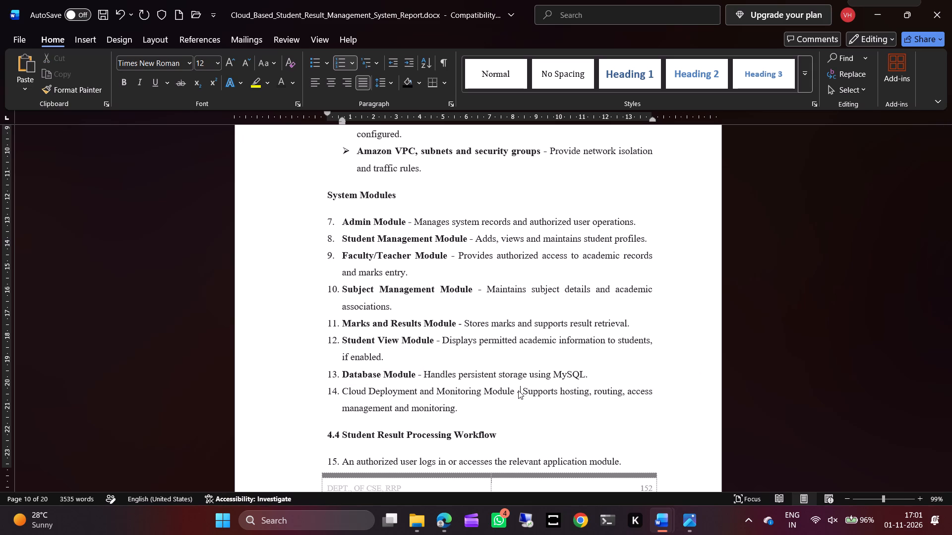
pyautogui.moveTo(519, 391); pyautogui.dragTo(448, 393)
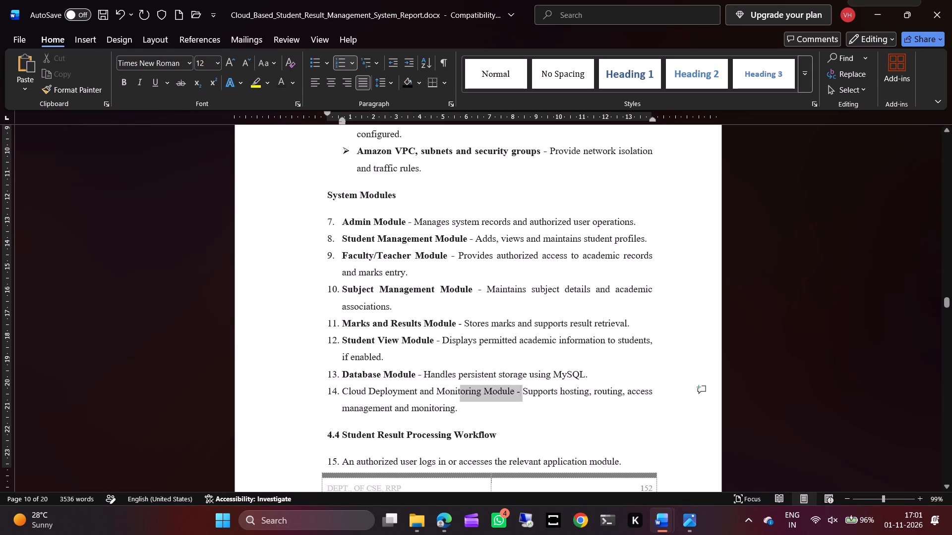
pyautogui.moveTo(448, 393); pyautogui.dragTo(352, 394)
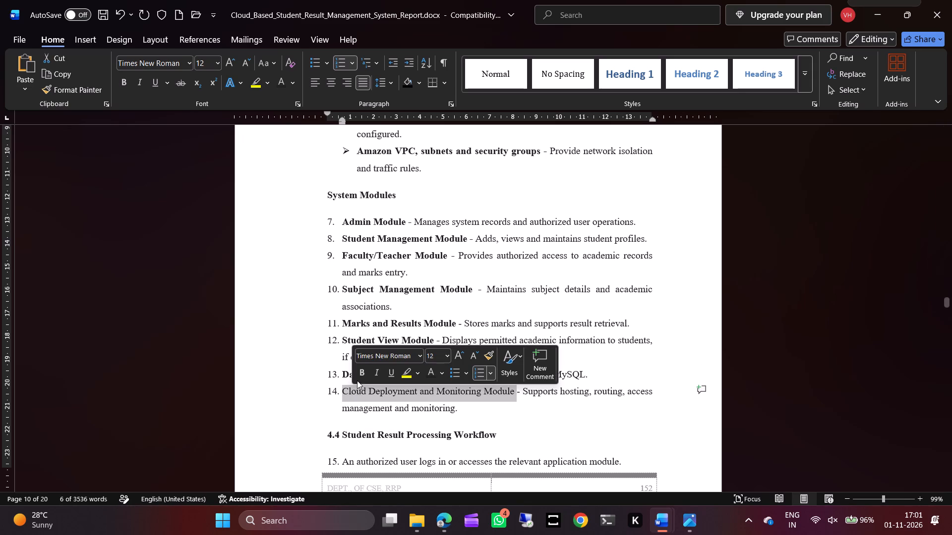
pyautogui.click(359, 377)
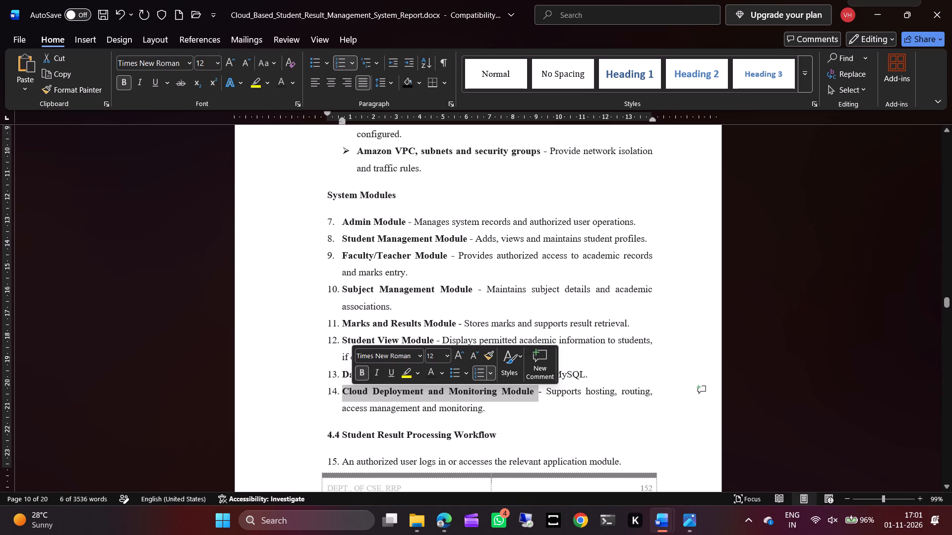
# Remove the numbering and its indent from the first four System Modules items, Admin Module through Subject Management Module.
pyautogui.click(342, 225)
pyautogui.press('BackSpace')
pyautogui.press('BackSpace')
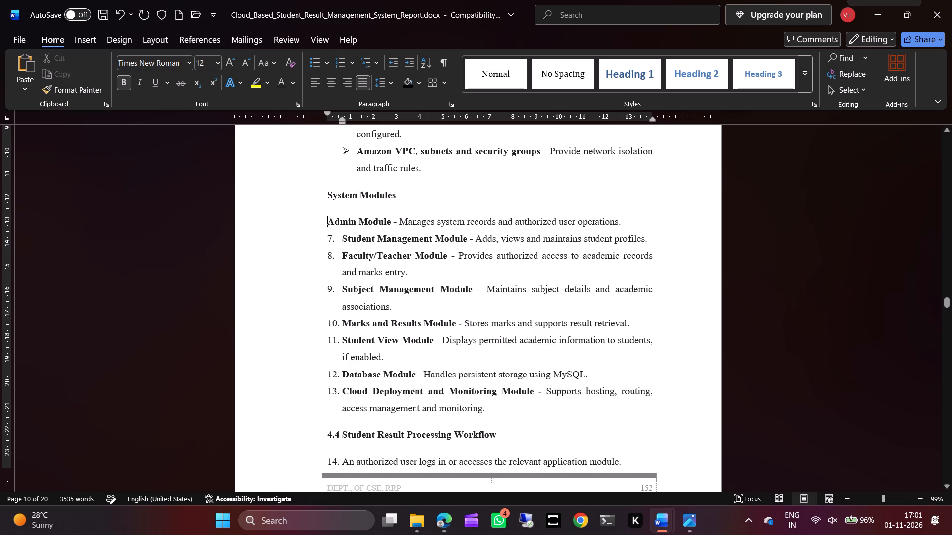
pyautogui.press('Down')
pyautogui.press('BackSpace')
pyautogui.press('BackSpace')
pyautogui.press('Down')
pyautogui.press('BackSpace')
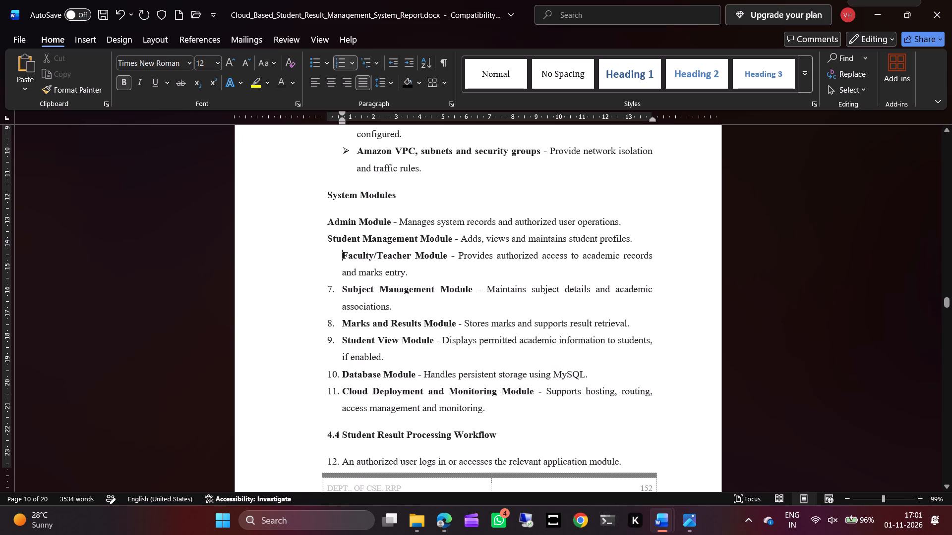
pyautogui.press('BackSpace')
pyautogui.press('Down')
pyautogui.press('Down')
pyautogui.press('BackSpace')
pyautogui.press('BackSpace')
# Remove the numbering and its indent from the remaining System Modules items, Marks and Results Module through Cloud Deployment and Monitoring Module.
pyautogui.press('Down')
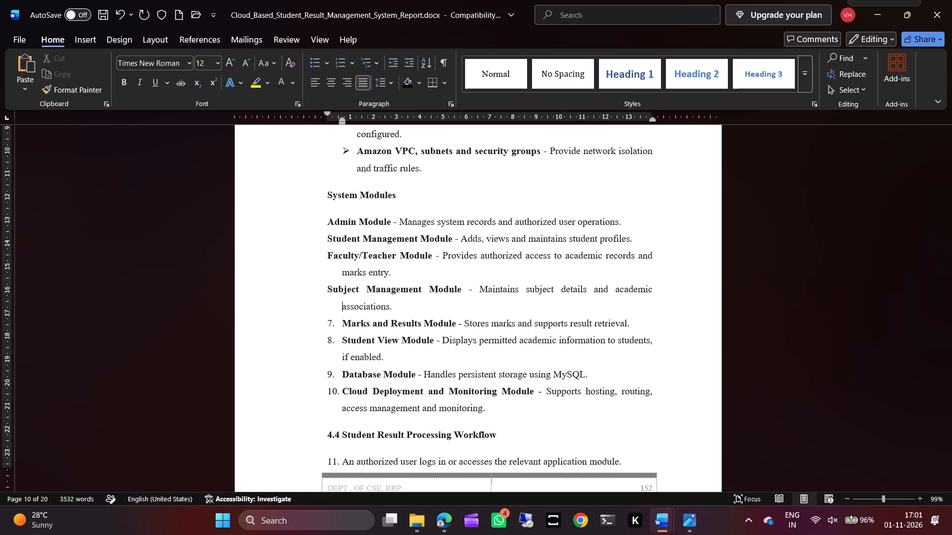
pyautogui.press('Down')
pyautogui.press('BackSpace')
pyautogui.press('BackSpace')
pyautogui.press('Down')
pyautogui.press('BackSpace')
pyautogui.press('BackSpace')
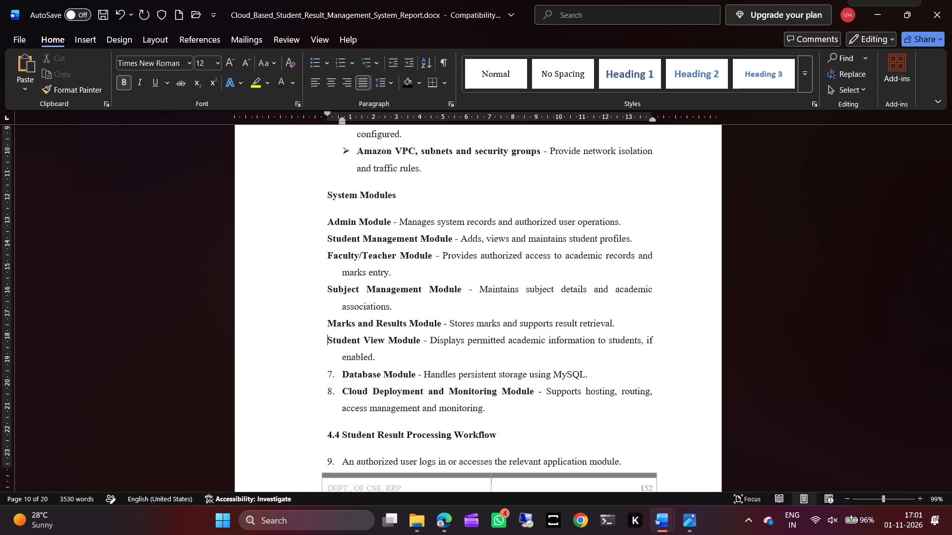
pyautogui.press('Down')
pyautogui.press('Down')
pyautogui.press('BackSpace')
pyautogui.press('BackSpace')
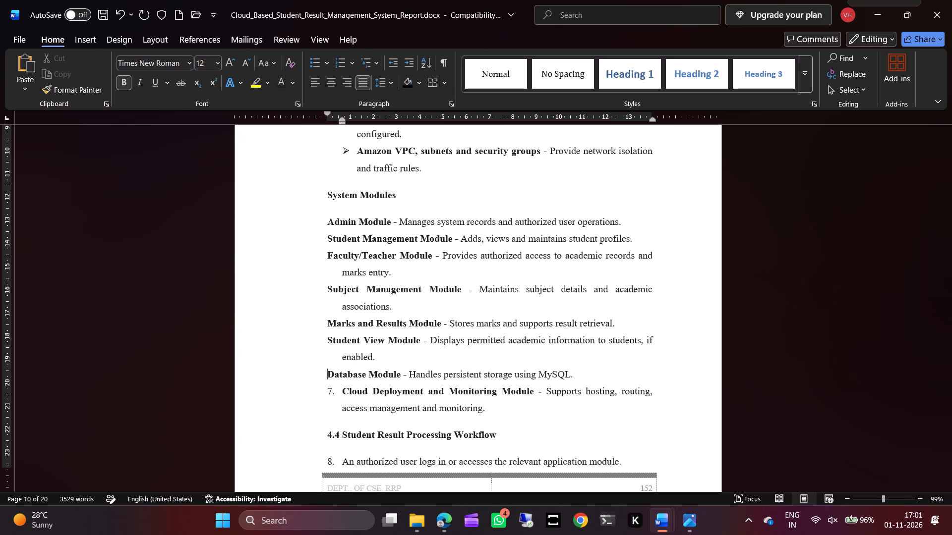
pyautogui.press('Down')
pyautogui.press('BackSpace')
pyautogui.press('BackSpace')
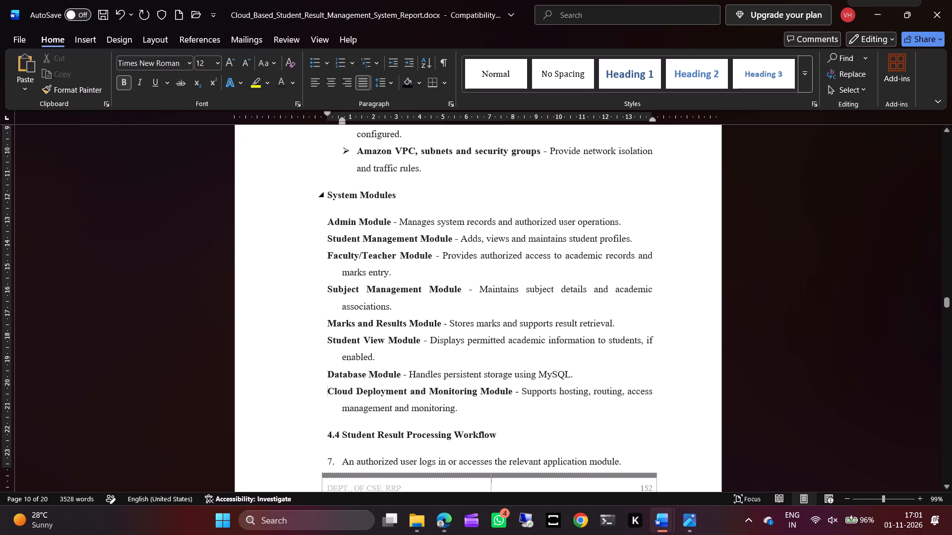
# Apply arrow bullets to all eight System Modules items, from Admin Module to Cloud Deployment and Monitoring Module.
pyautogui.moveTo(325, 221); pyautogui.dragTo(474, 406)
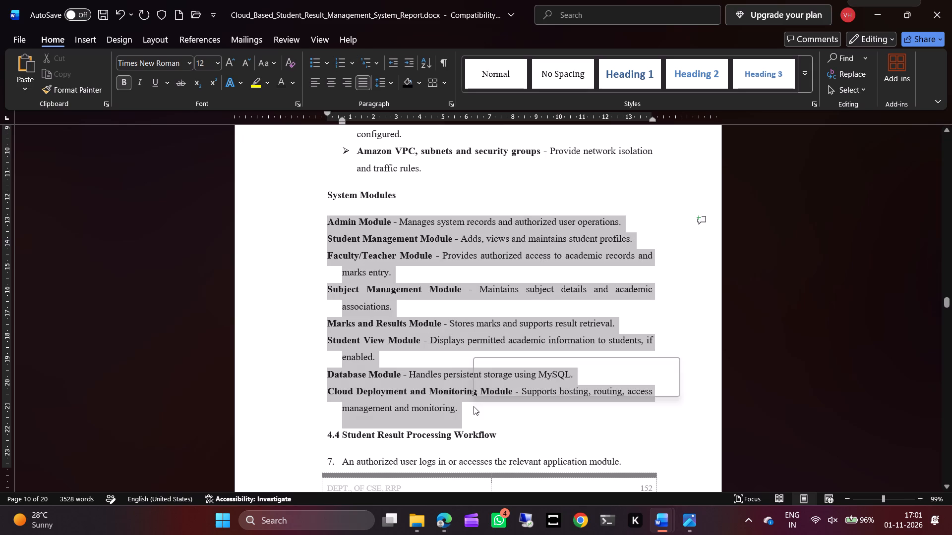
pyautogui.click(574, 385)
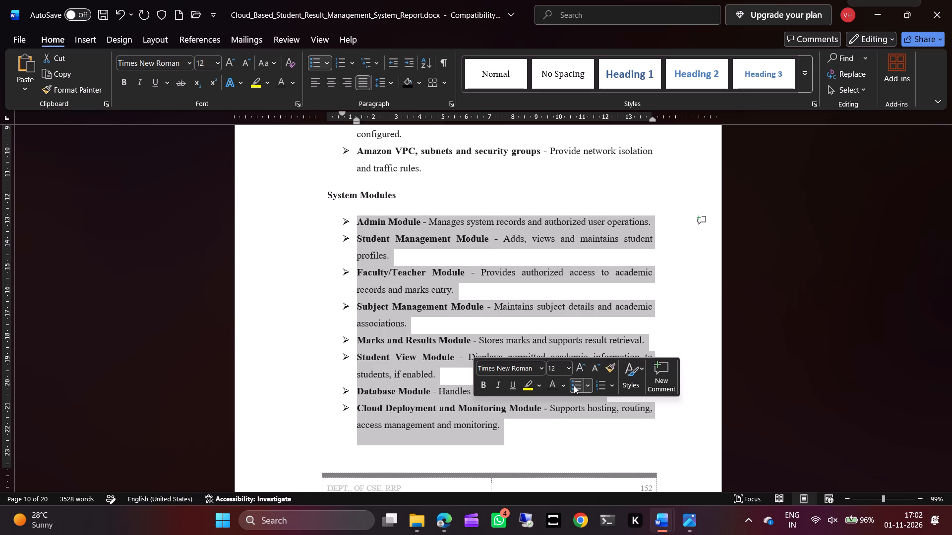
pyautogui.click(386, 325)
# Remove the numbering from the first three items under 4.4 Student Result Processing Workflow, through the Flask backend request.
pyautogui.scroll(-2, 386, 325)
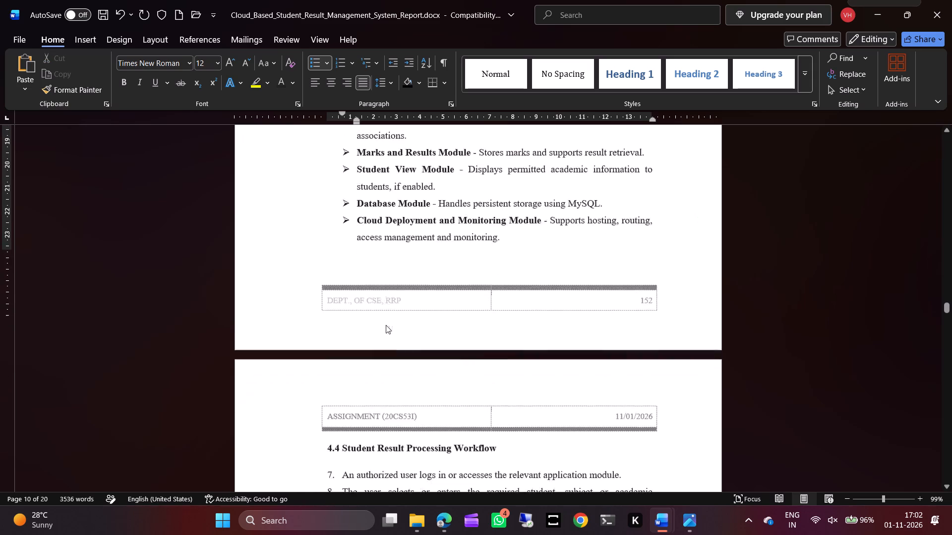
pyautogui.scroll(-2, 386, 325)
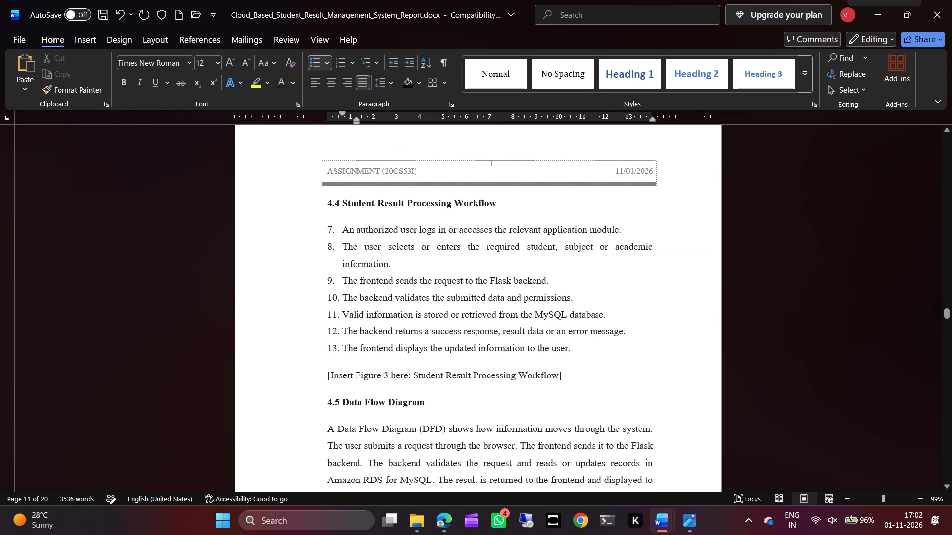
pyautogui.click(334, 202)
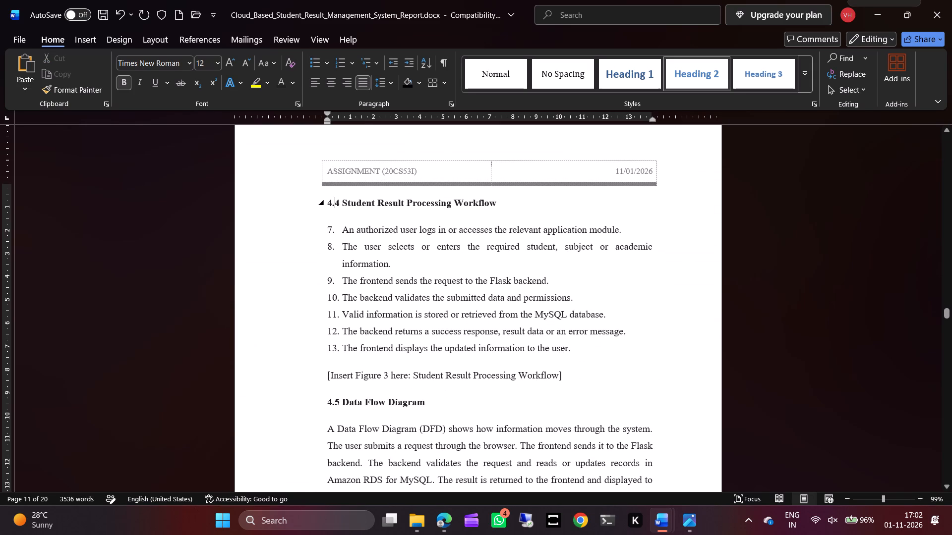
pyautogui.click(344, 230)
pyautogui.press('BackSpace')
pyautogui.press('BackSpace')
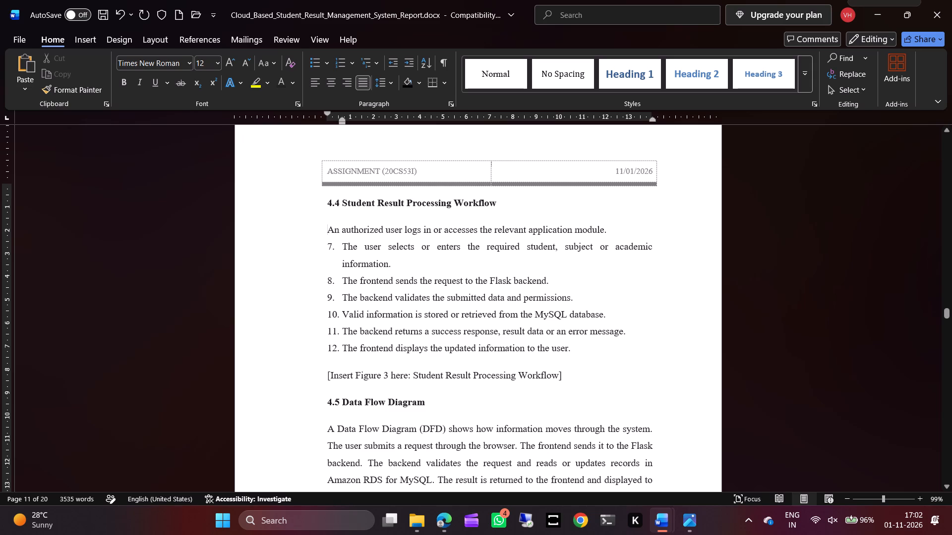
pyautogui.press('Down')
pyautogui.press('BackSpace')
pyautogui.press('BackSpace')
pyautogui.press('Down')
pyautogui.press('BackSpace')
pyautogui.press('BackSpace')
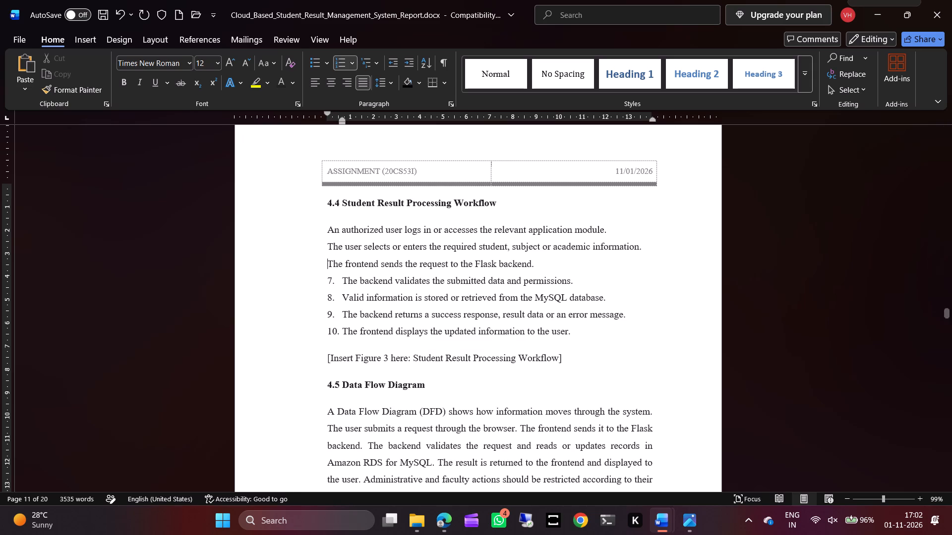
# Remove the numbering from the last four items of the 4.4 workflow list, from backend validation to the frontend display.
pyautogui.press('Down')
pyautogui.press('BackSpace')
pyautogui.press('BackSpace')
pyautogui.press('Down')
pyautogui.press('BackSpace')
pyautogui.press('BackSpace')
pyautogui.press('Down')
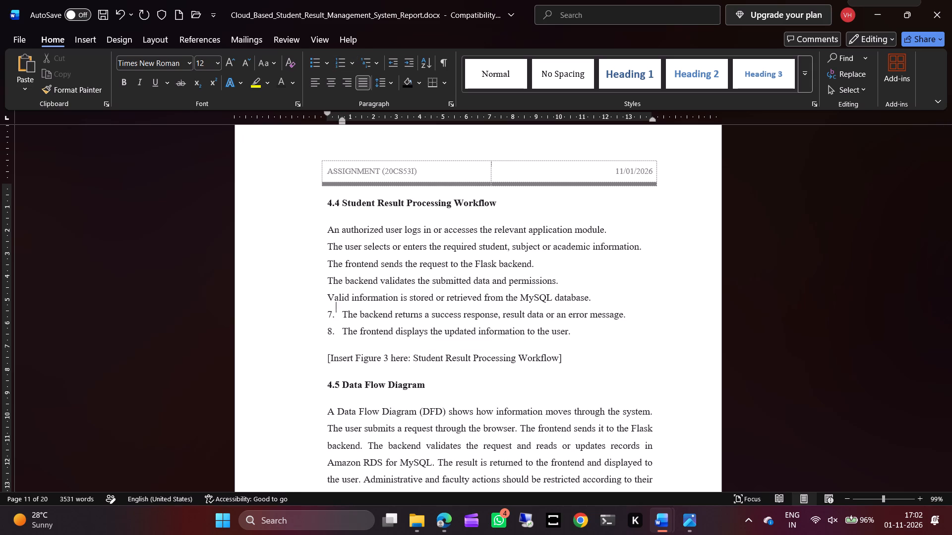
pyautogui.press('BackSpace')
pyautogui.press('BackSpace')
pyautogui.press('Down')
pyautogui.press('BackSpace')
pyautogui.press('BackSpace')
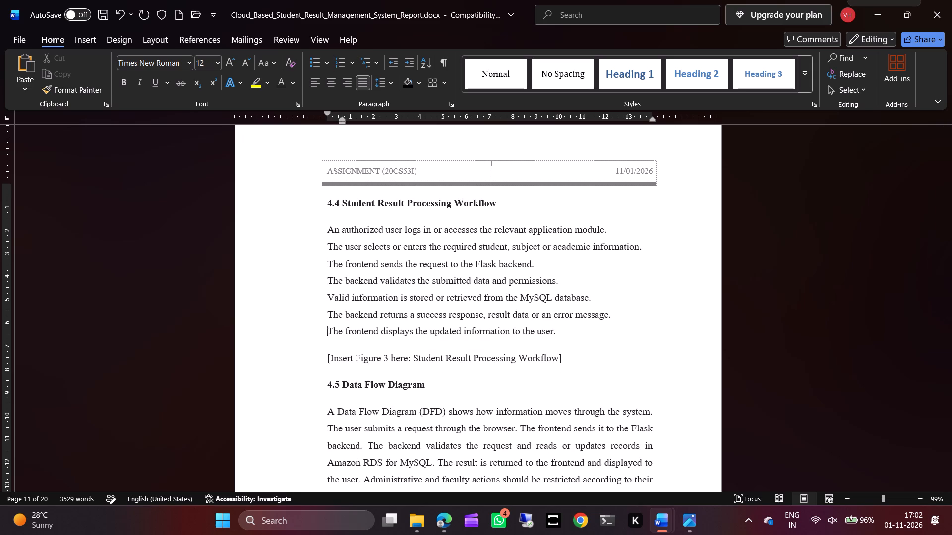
# Apply arrow bullets to all seven items under 4.4 Student Result Processing Workflow.
pyautogui.moveTo(326, 227); pyautogui.dragTo(553, 335)
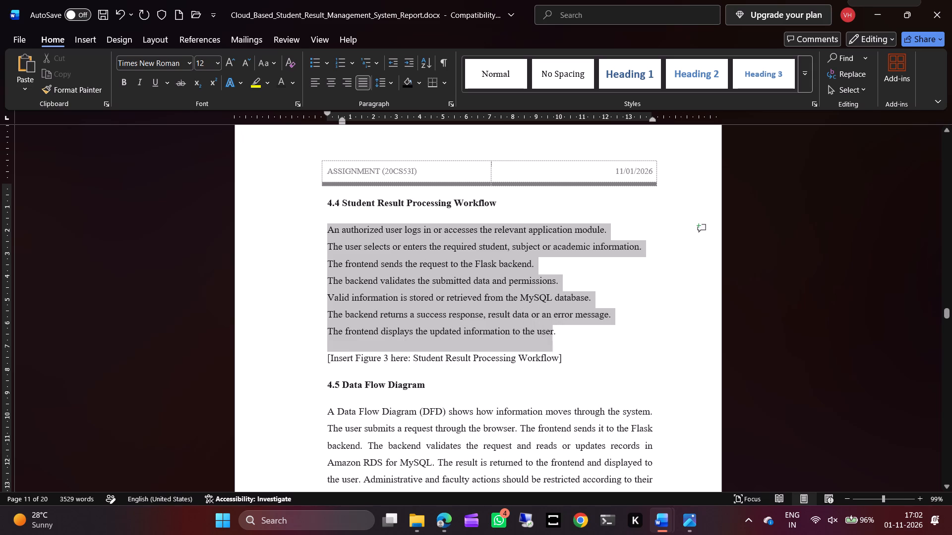
pyautogui.moveTo(553, 335); pyautogui.dragTo(561, 333)
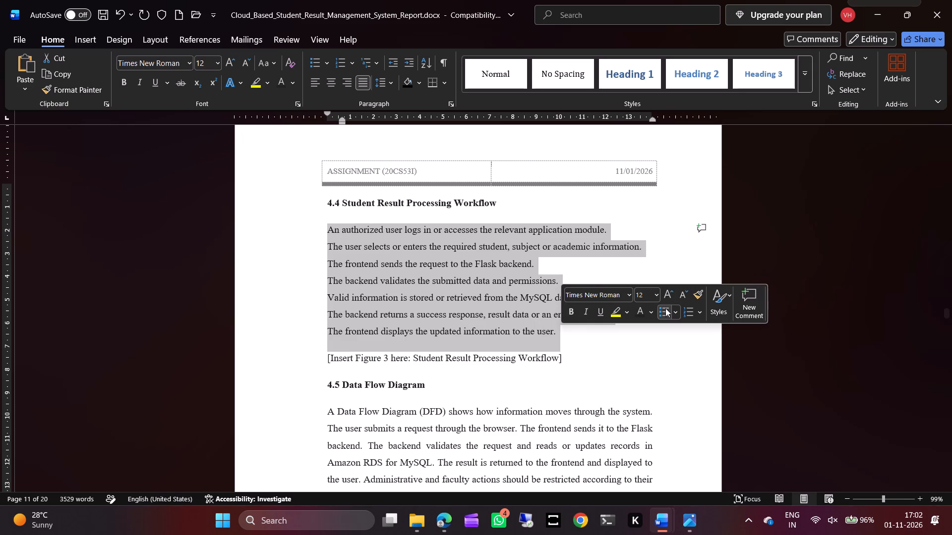
pyautogui.click(665, 310)
pyautogui.click(405, 293)
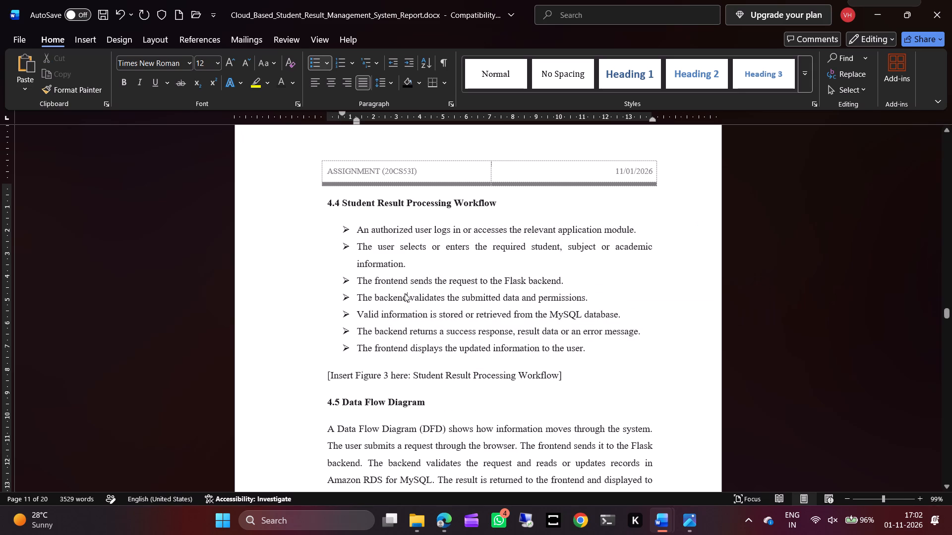
# Copy the text "Student Result Processing Workflow" from the Figure 3 placeholder and delete it from the placeholder.
pyautogui.scroll(-1, 405, 293)
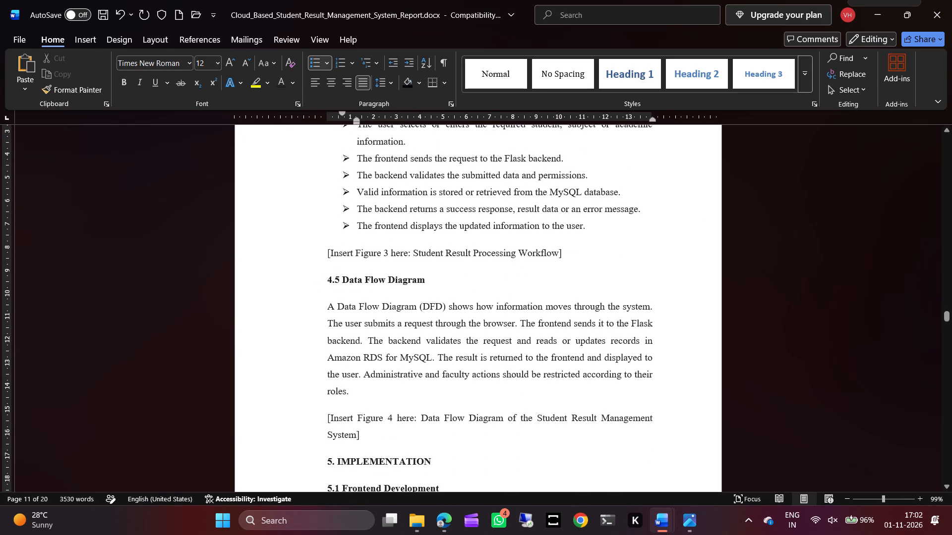
pyautogui.moveTo(415, 253); pyautogui.dragTo(485, 252)
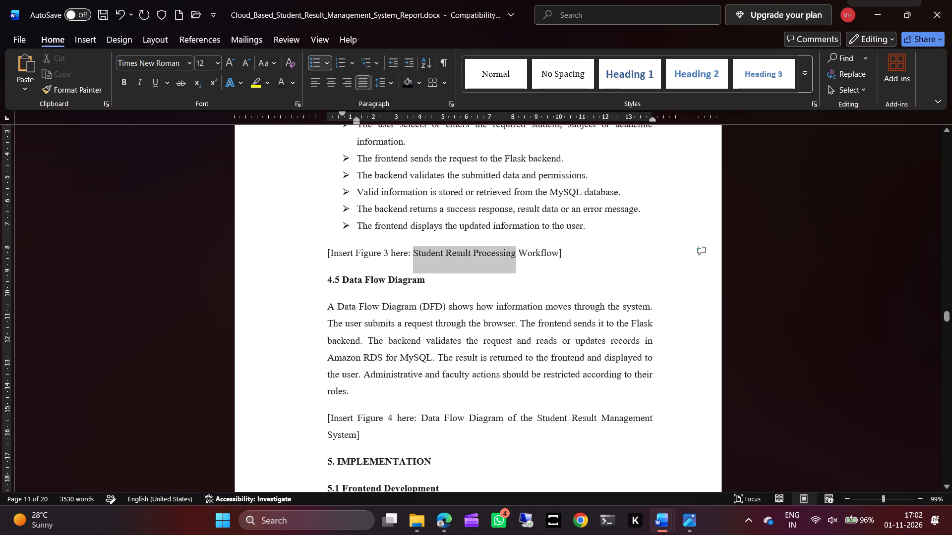
pyautogui.moveTo(485, 252); pyautogui.dragTo(486, 252)
pyautogui.click(486, 279)
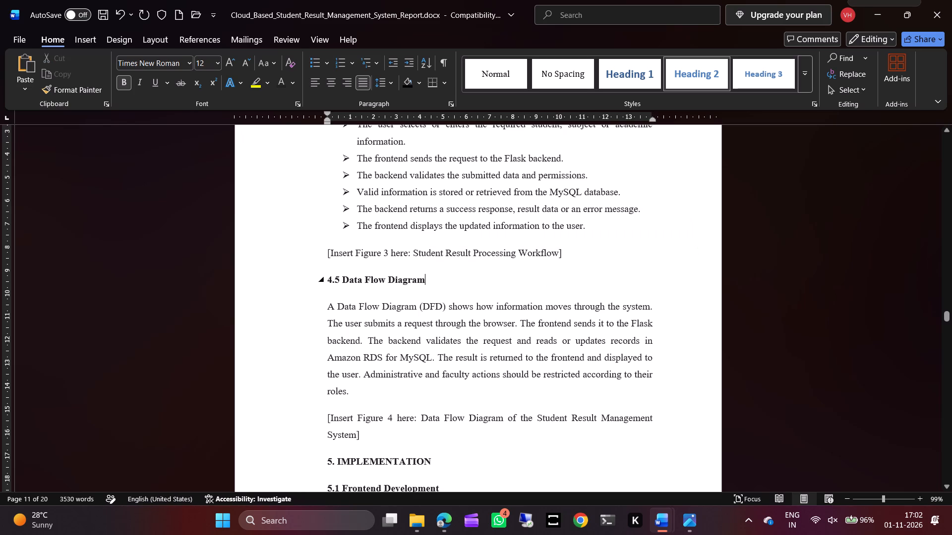
pyautogui.moveTo(559, 253); pyautogui.dragTo(558, 253)
pyautogui.moveTo(558, 253); pyautogui.dragTo(546, 255)
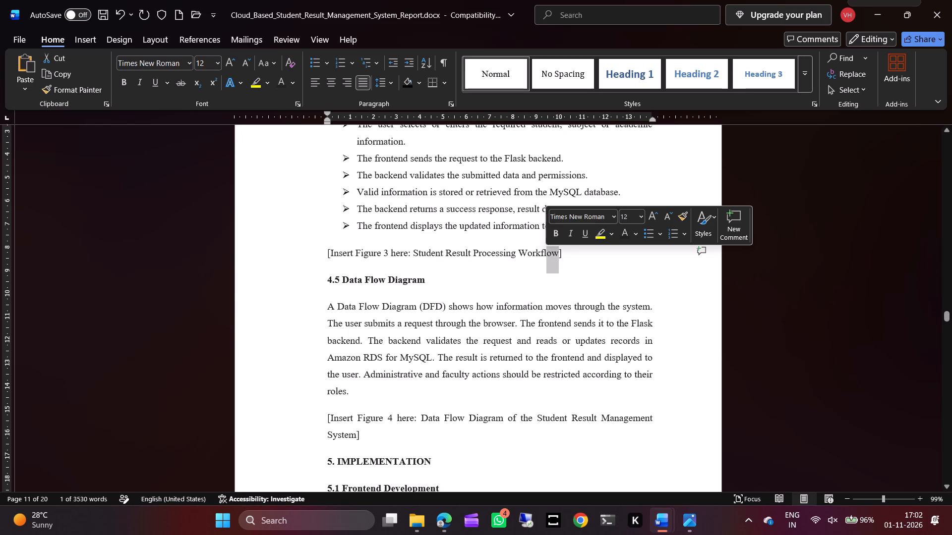
pyautogui.click(558, 256)
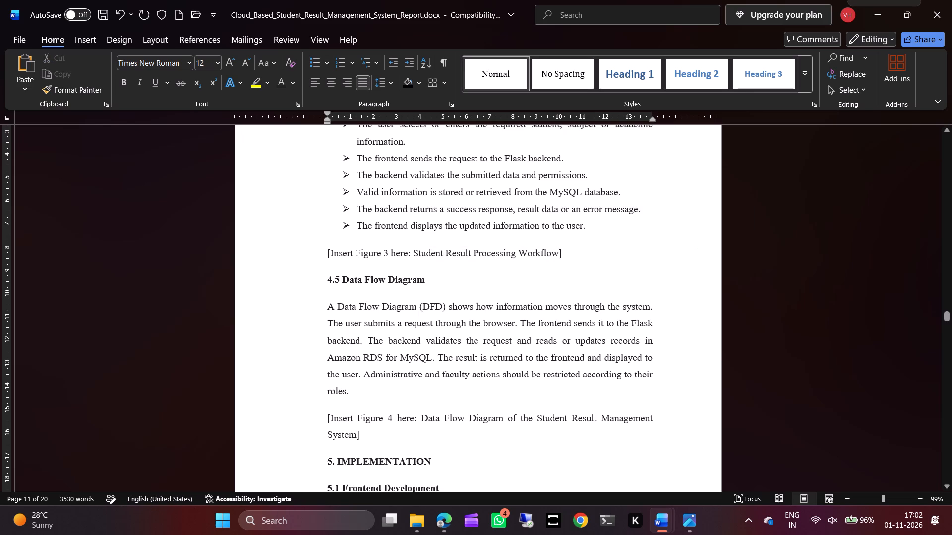
pyautogui.moveTo(567, 255); pyautogui.dragTo(337, 261)
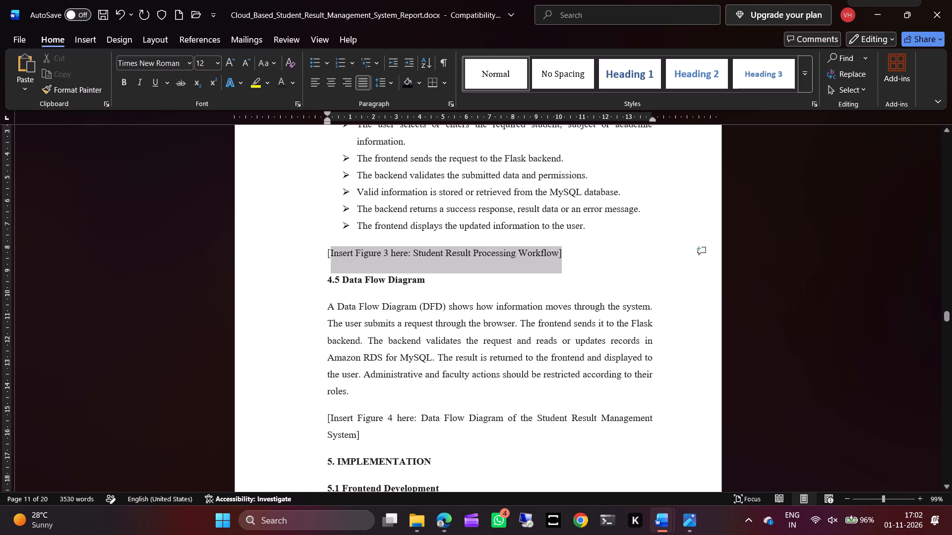
pyautogui.moveTo(337, 261); pyautogui.dragTo(331, 259)
pyautogui.click(331, 259)
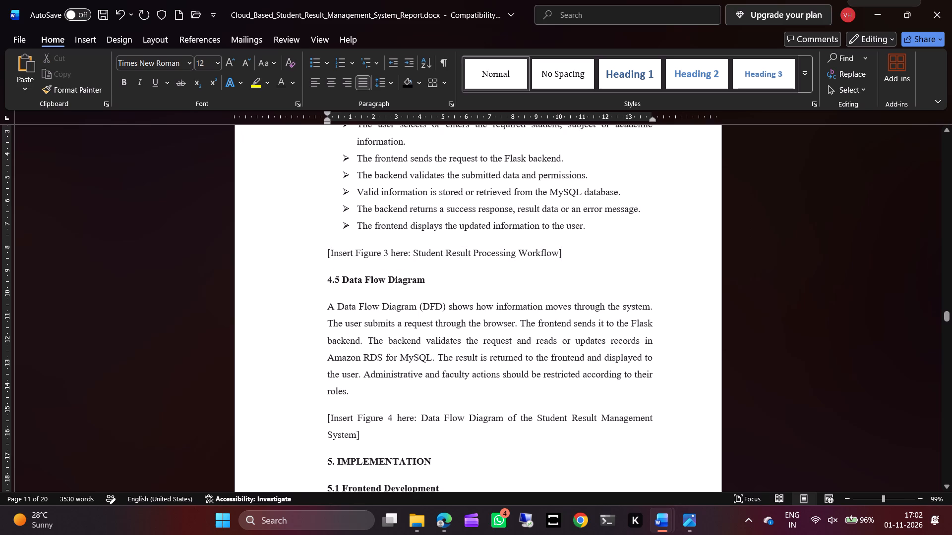
pyautogui.moveTo(416, 252); pyautogui.dragTo(544, 258)
pyautogui.hotkey('ctrl', 'c')
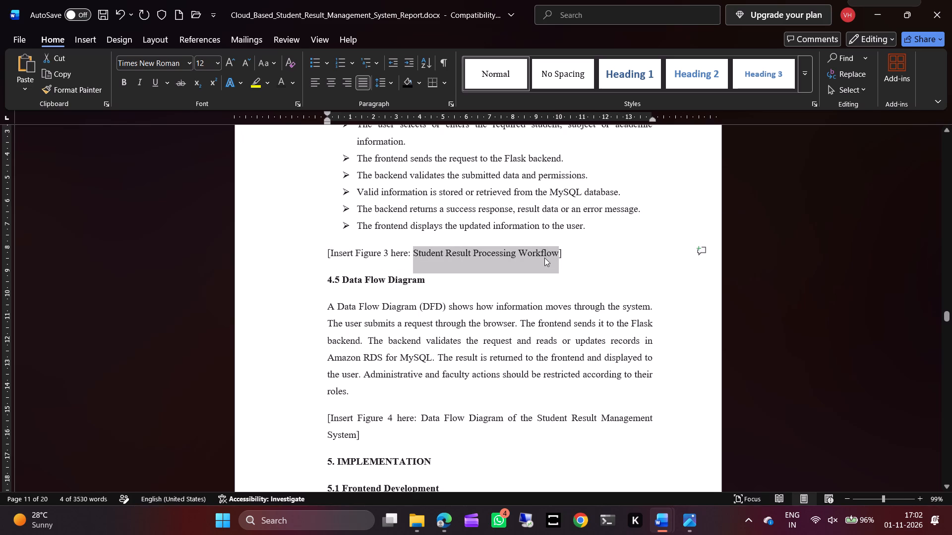
pyautogui.press('BackSpace')
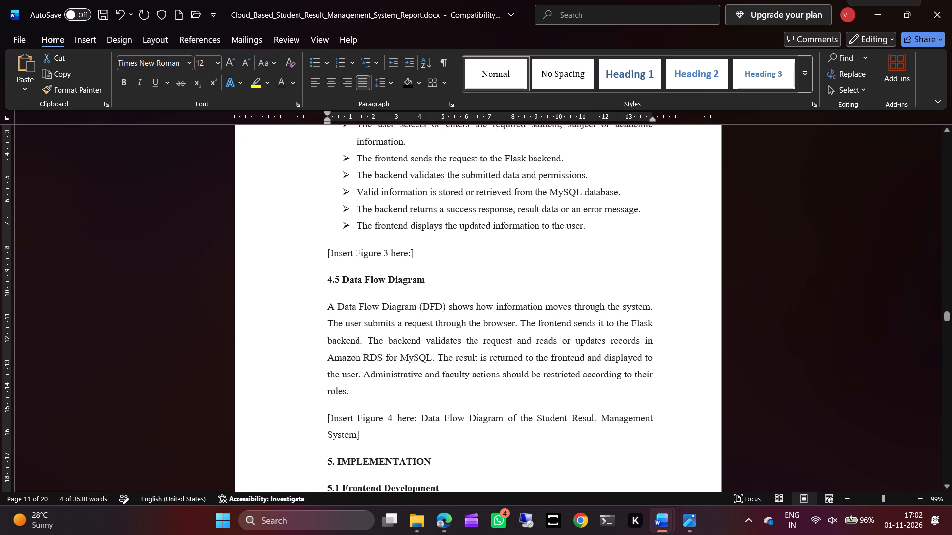
pyautogui.press('Right')
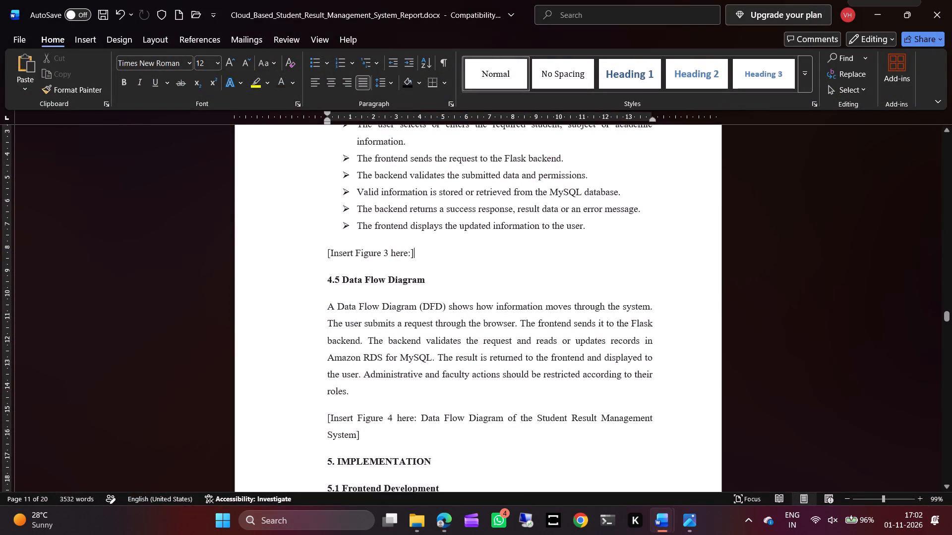
pyautogui.press('BackSpace')
pyautogui.press('BackSpace')
pyautogui.press('BackSpace')
pyautogui.press('BackSpace')
pyautogui.press('BackSpace')
pyautogui.press('BackSpace')
pyautogui.press('BackSpace')
pyautogui.press('BackSpace')
pyautogui.press('BackSpace')
pyautogui.press('BackSpace')
pyautogui.press('BackSpace')
pyautogui.press('BackSpace')
pyautogui.press('BackSpace')
pyautogui.press('BackSpace')
pyautogui.press('BackSpace')
pyautogui.press('BackSpace')
pyautogui.press('BackSpace')
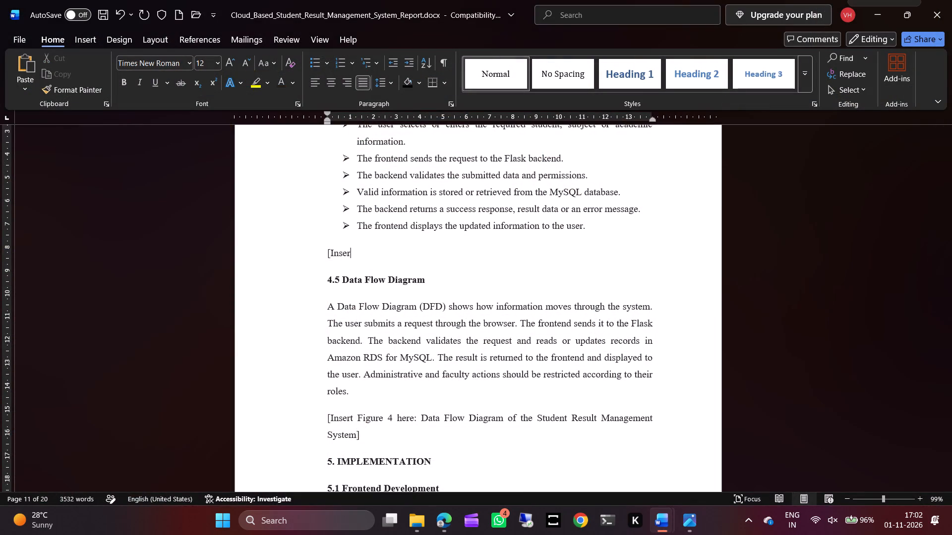
pyautogui.press('BackSpace')
pyautogui.press('BackSpace')
pyautogui.press('BackSpace')
pyautogui.press('BackSpace')
pyautogui.press('BackSpace')
pyautogui.press('BackSpace')
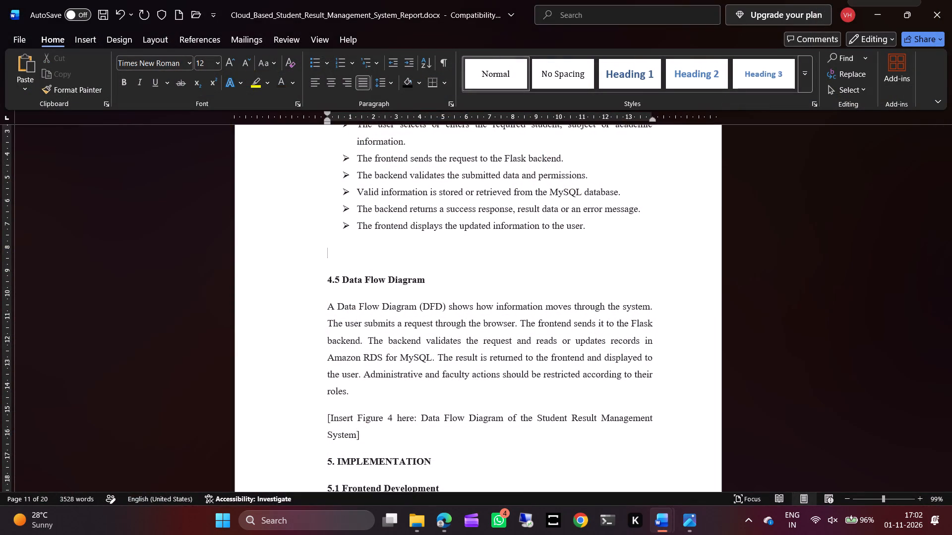
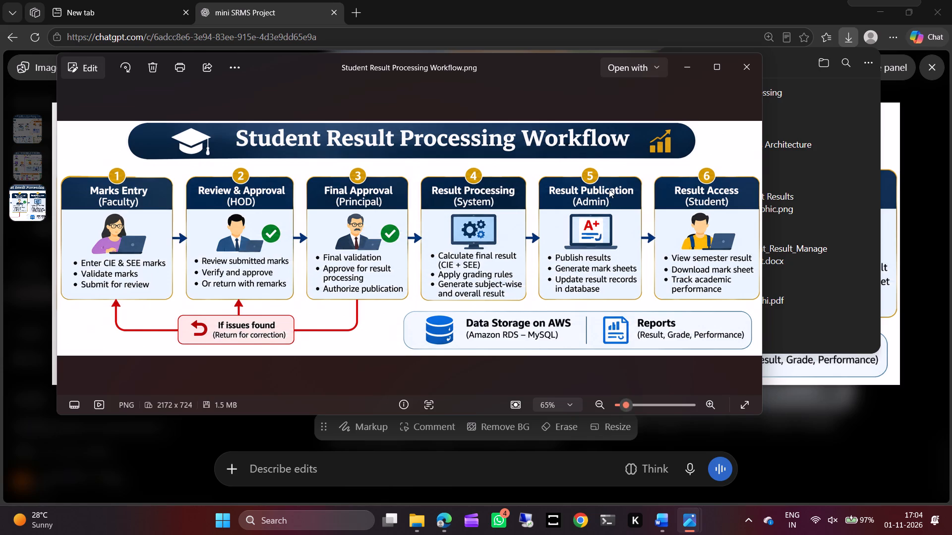
pyautogui.hotkey('ctrl', 'c')
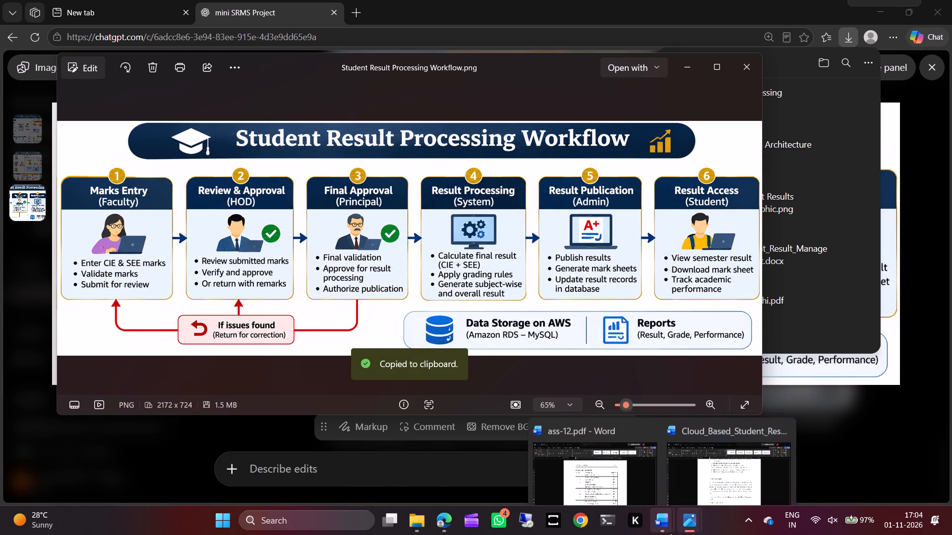
# Switch to the student result report in Word, paste the workflow image below the section 4.4 list, and remove its bullet.
pyautogui.click(720, 452)
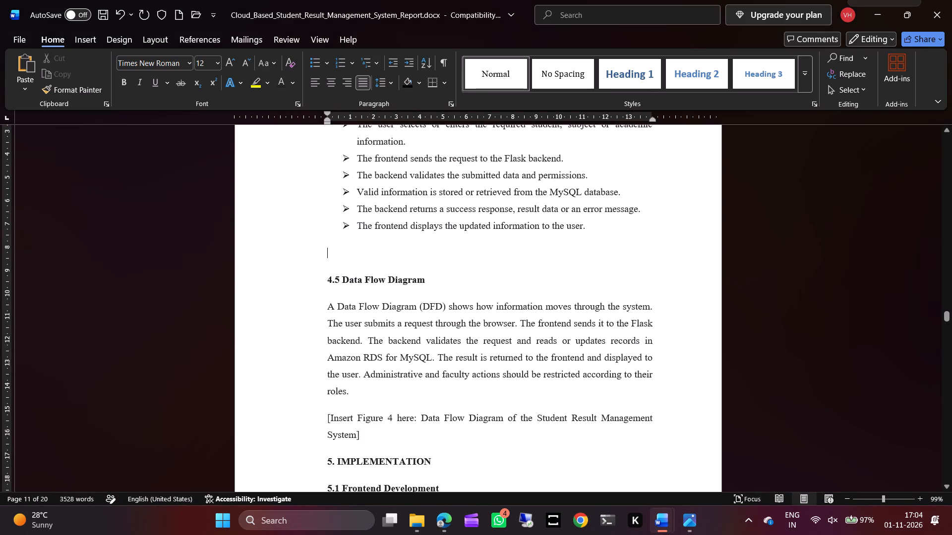
pyautogui.hotkey('ctrl', 'v')
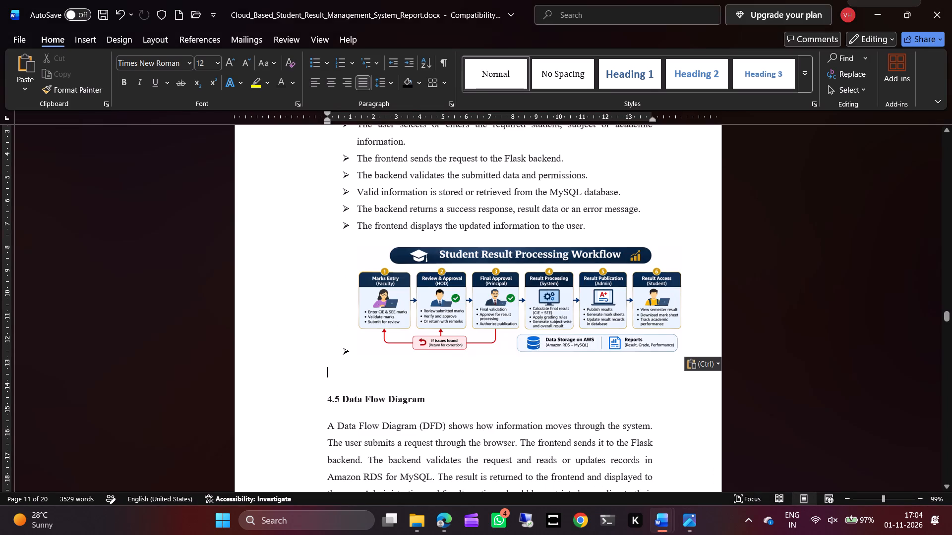
pyautogui.press('Up')
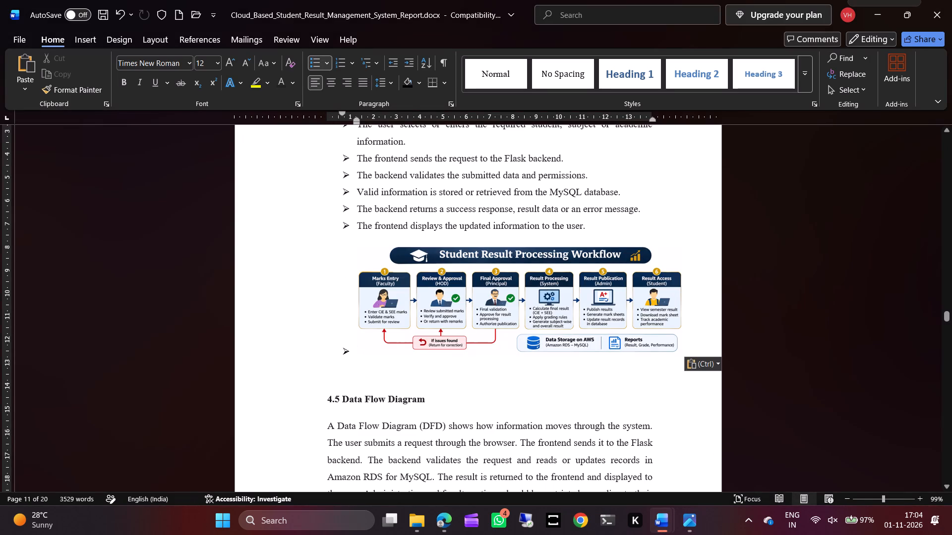
pyautogui.press('BackSpace')
pyautogui.press('BackSpace')
pyautogui.press('BackSpace')
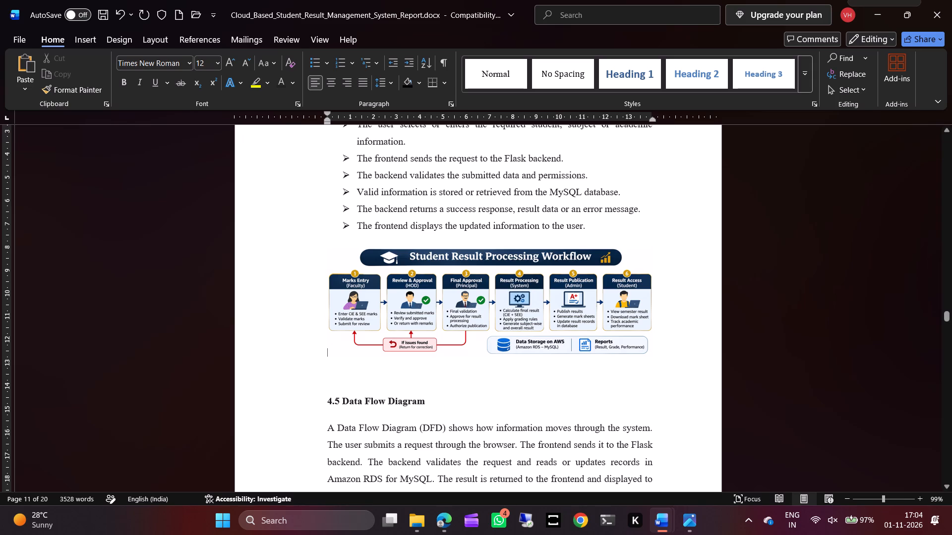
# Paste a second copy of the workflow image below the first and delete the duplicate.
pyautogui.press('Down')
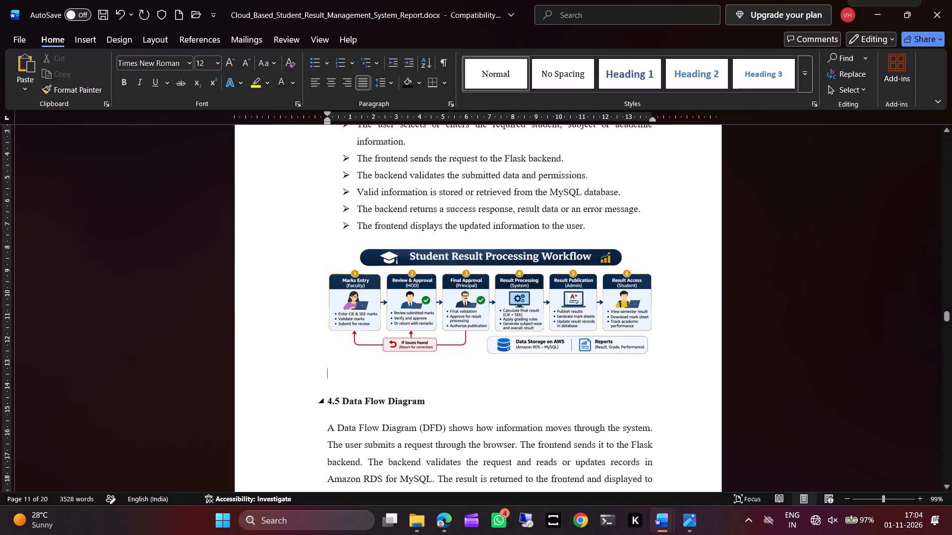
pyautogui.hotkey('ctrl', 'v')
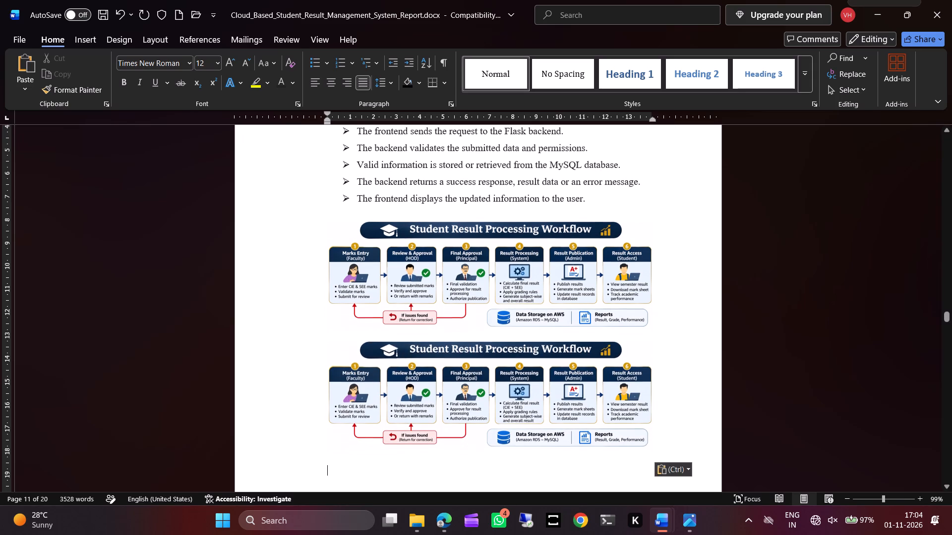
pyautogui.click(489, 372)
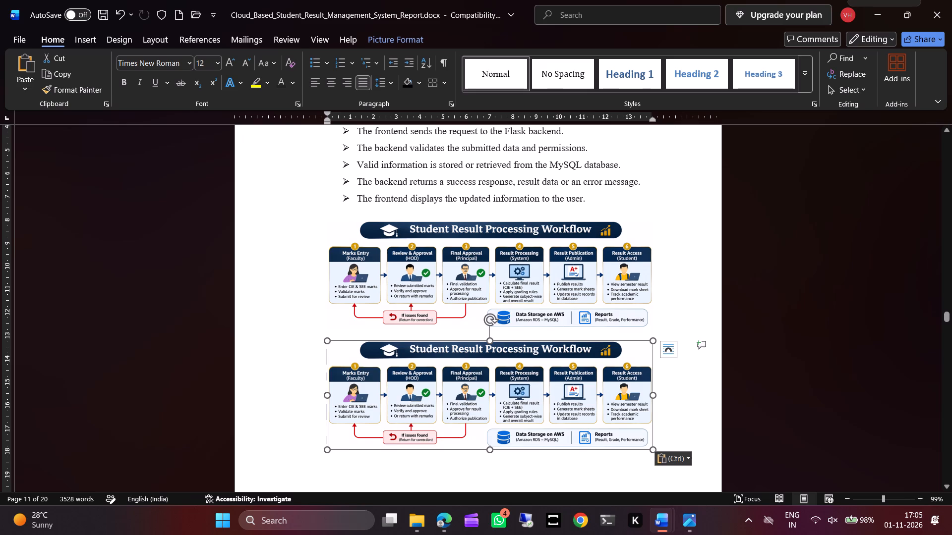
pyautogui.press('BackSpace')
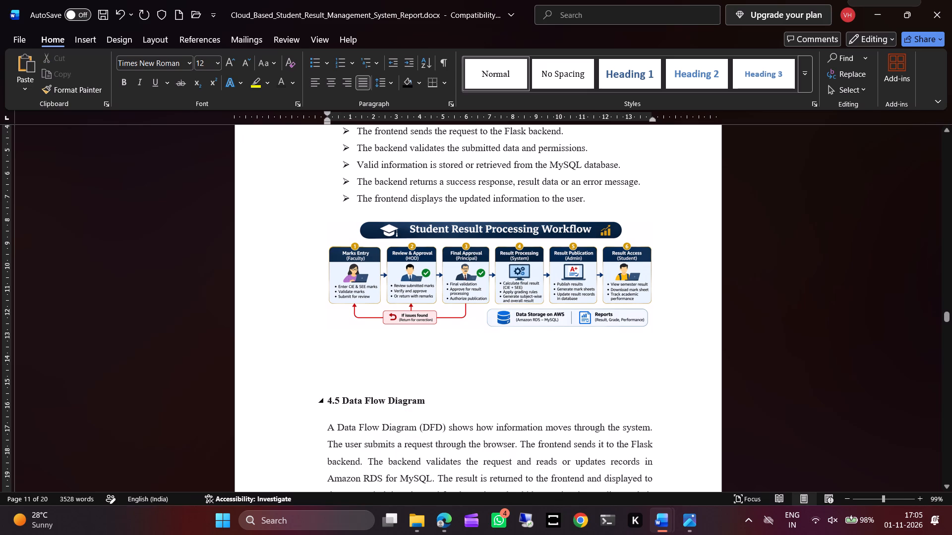
# Start a caption below the workflow image with the label "Fig 3:".
pyautogui.write('fig')
pyautogui.hotkey('shift', ':')
pyautogui.press('Left')
pyautogui.press('space')
pyautogui.write('3')
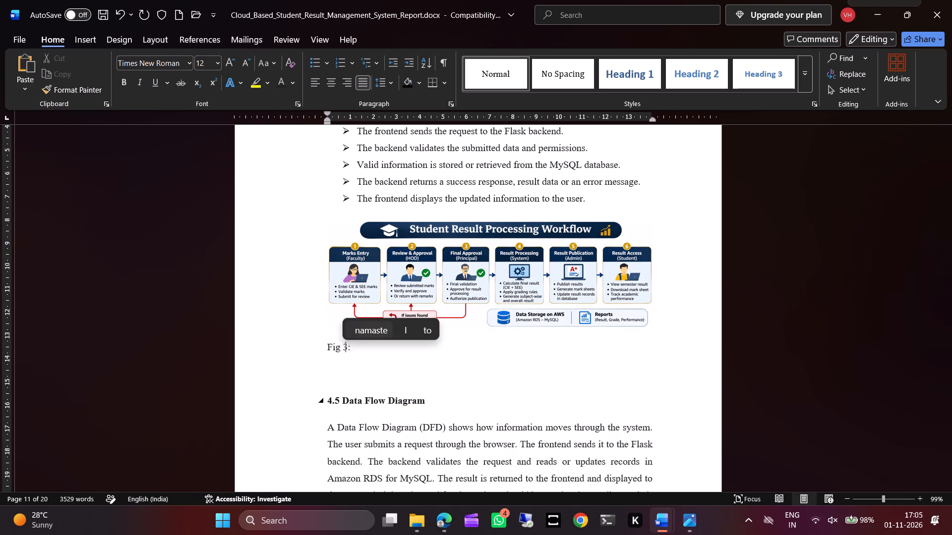
pyautogui.press('Right')
pyautogui.press('Right')
pyautogui.press('Up')
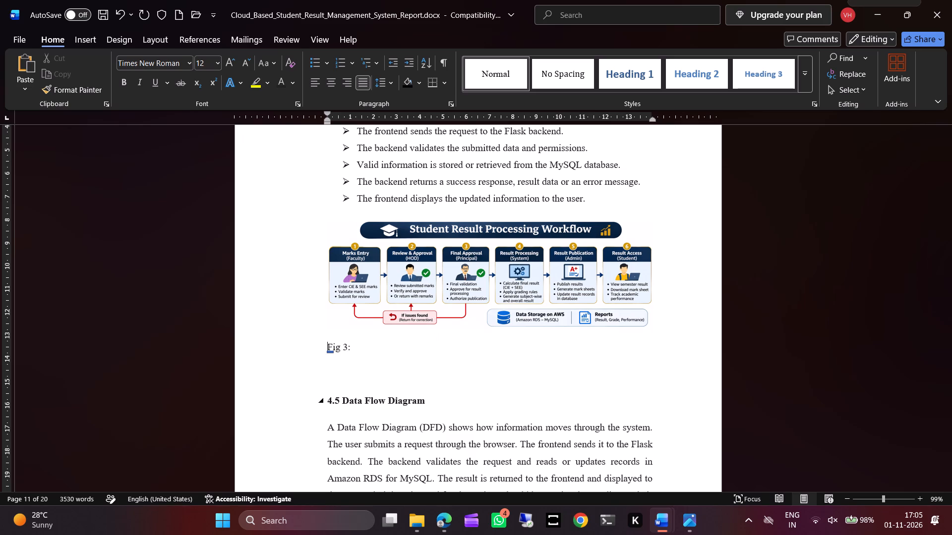
pyautogui.press('Right')
pyautogui.press('Right')
pyautogui.press('Right')
pyautogui.press('Right')
pyautogui.press('Right')
pyautogui.press('Right')
# Complete the Fig 3 caption with the title "Student Result Processing Workflow".
pyautogui.press('space')
pyautogui.write('Student')
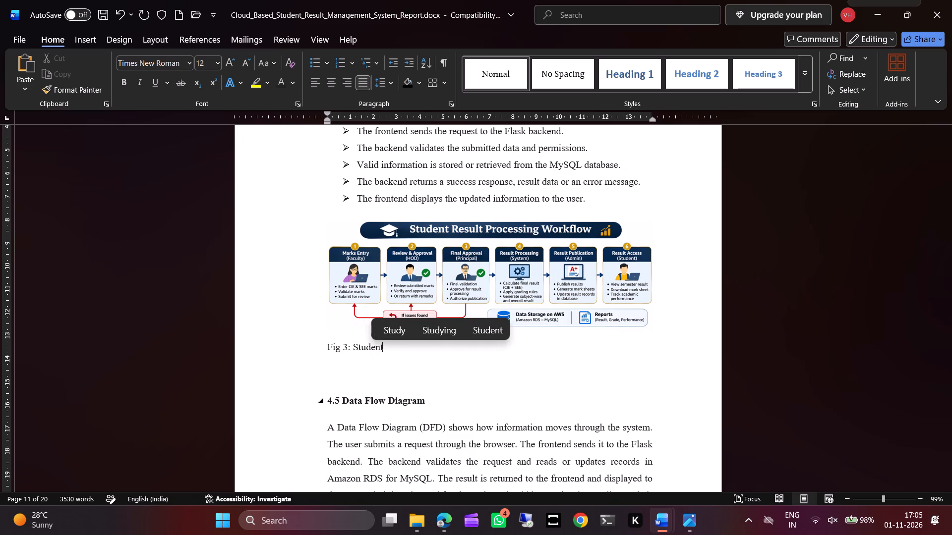
pyautogui.press('space')
pyautogui.write('Result')
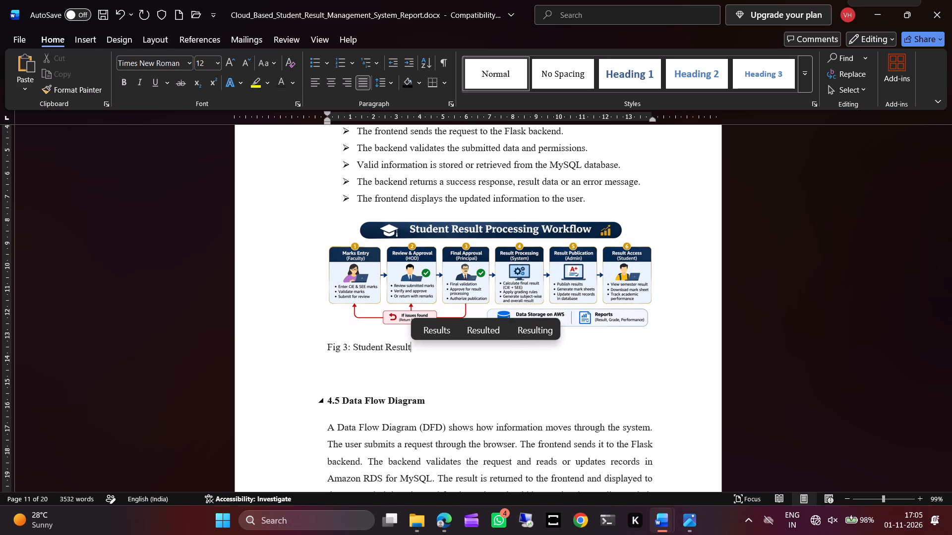
pyautogui.press('space')
pyautogui.write('Proc')
pyautogui.press('s')
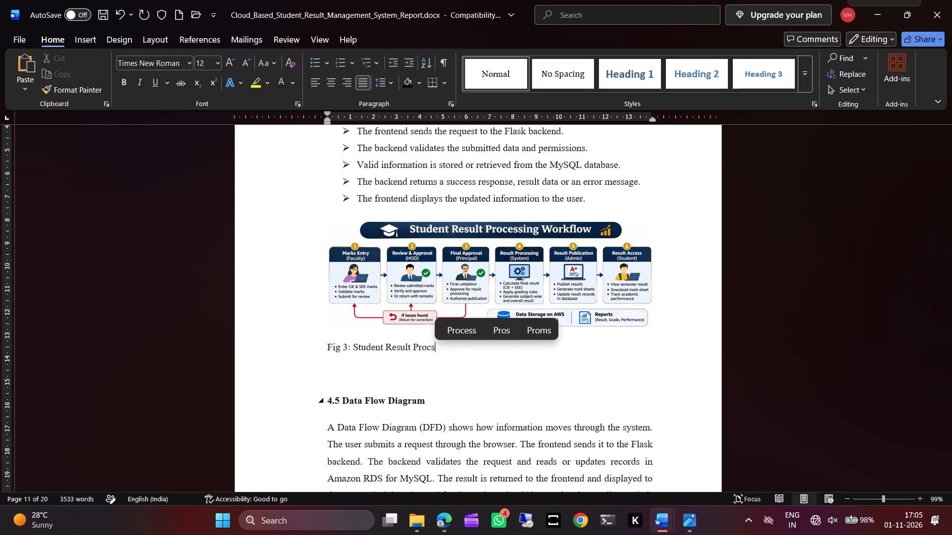
pyautogui.press('x')
pyautogui.press('BackSpace')
pyautogui.press('BackSpace')
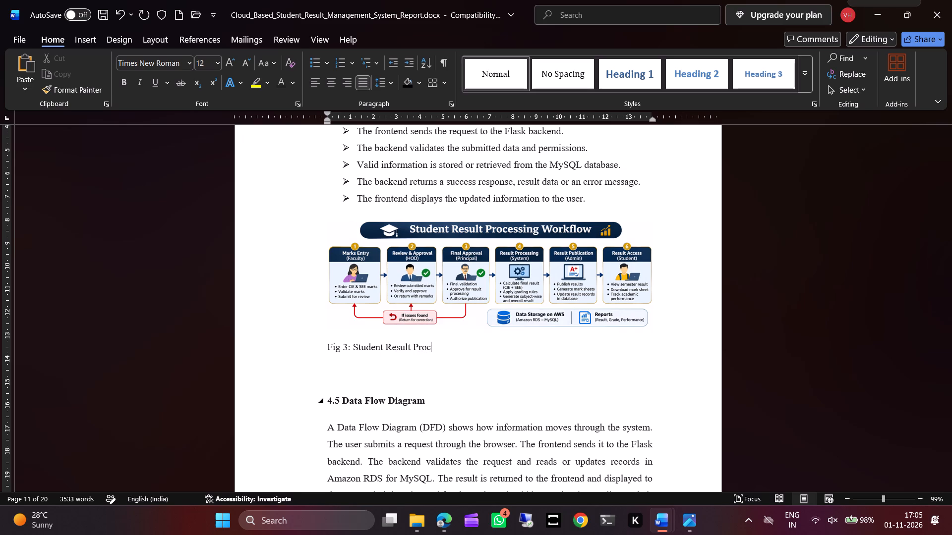
pyautogui.press('BackSpace')
pyautogui.write('ces')
pyautogui.press('s')
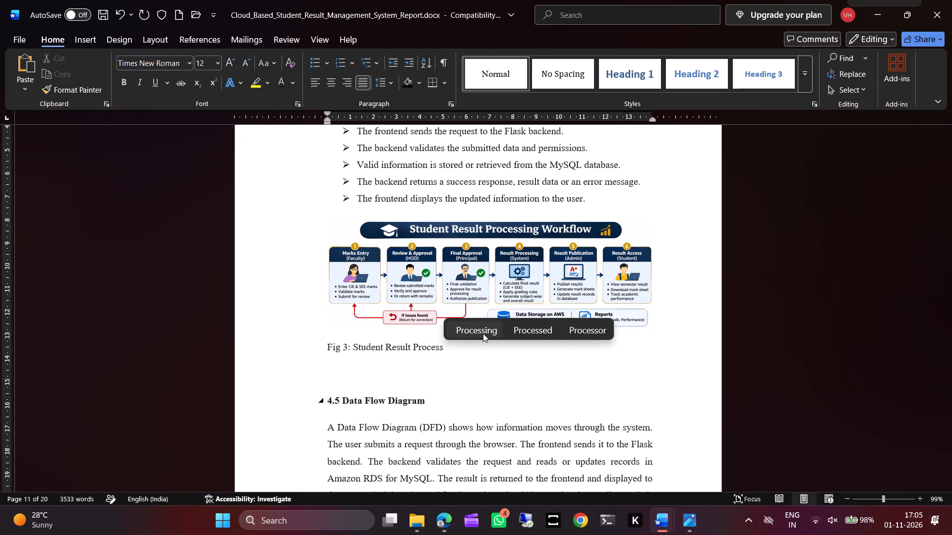
pyautogui.click(483, 333)
pyautogui.write('Wor')
pyautogui.press('k')
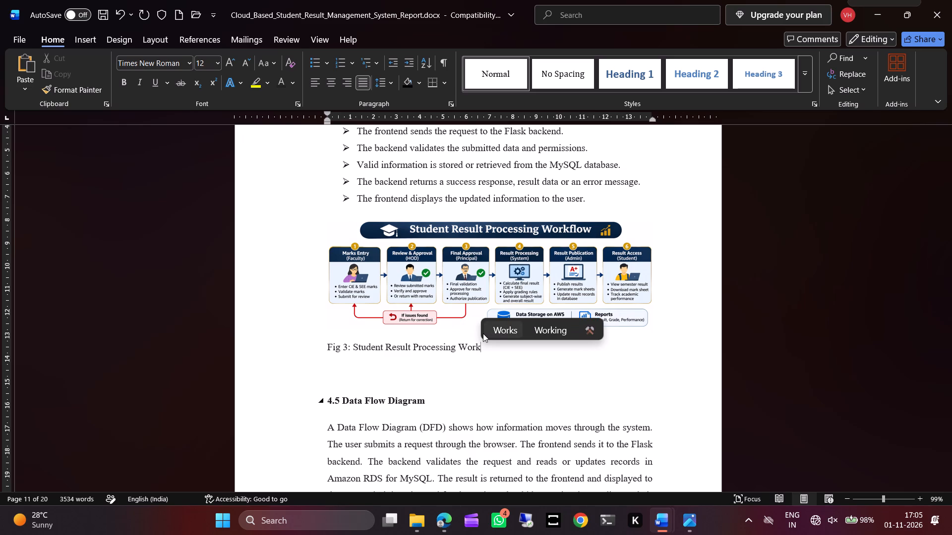
pyautogui.write('flow')
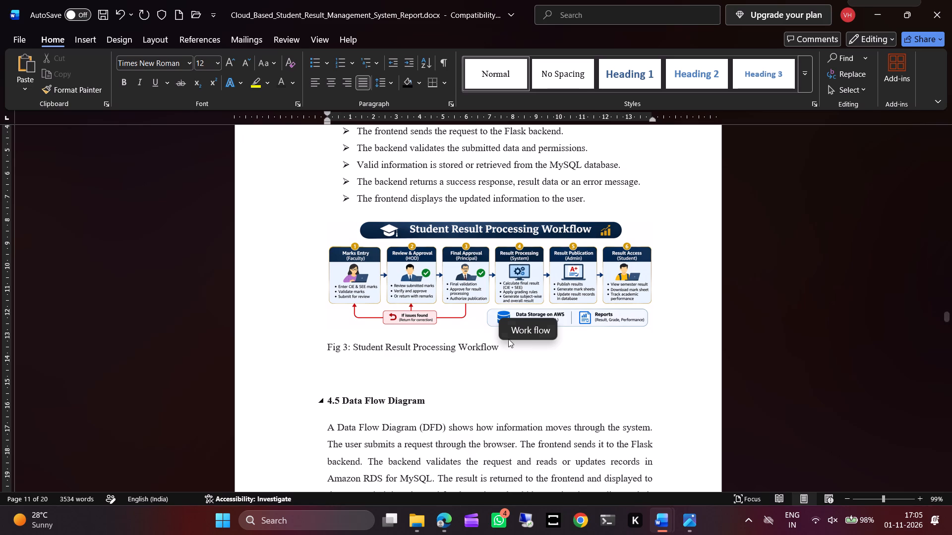
# Make the Fig 3 caption bold and centre it under the workflow image.
pyautogui.moveTo(502, 347); pyautogui.dragTo(375, 350)
pyautogui.moveTo(375, 350); pyautogui.dragTo(331, 345)
pyautogui.moveTo(331, 345); pyautogui.dragTo(501, 344)
pyautogui.click(509, 329)
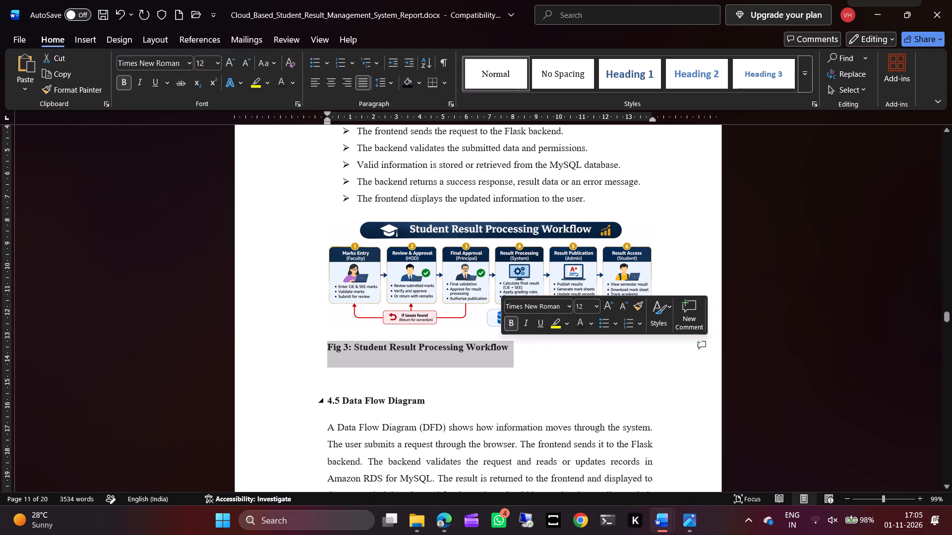
pyautogui.click(326, 85)
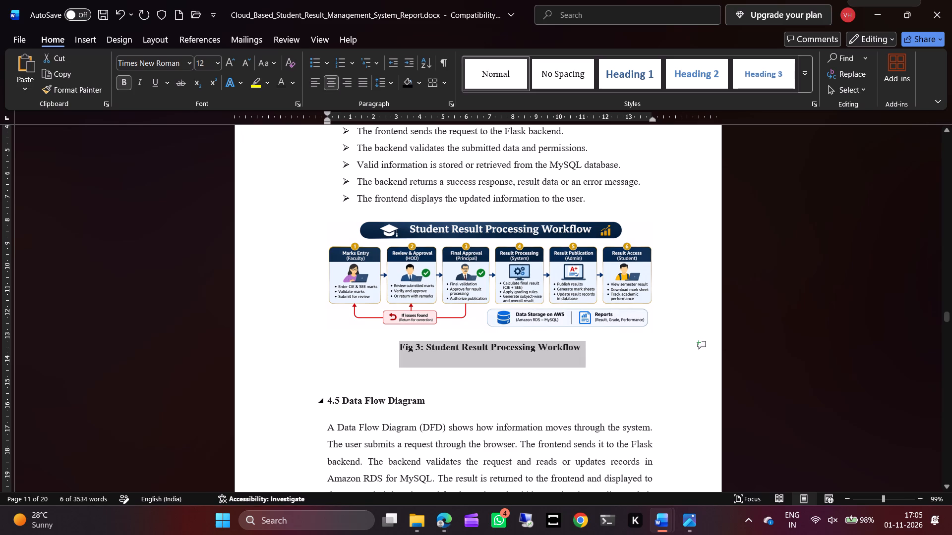
# Delete the empty line between the Fig 3 caption and the 4.5 Data Flow Diagram heading.
pyautogui.click(413, 382)
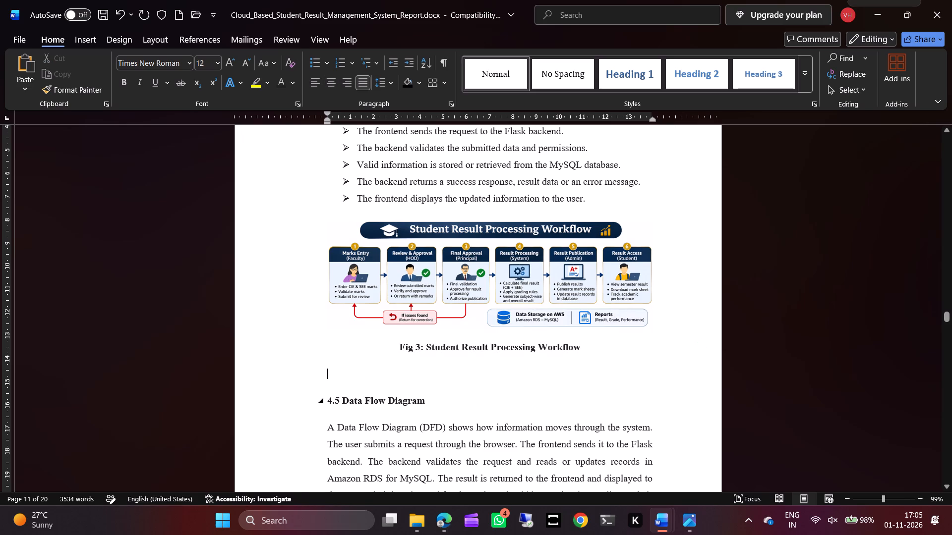
pyautogui.press('BackSpace')
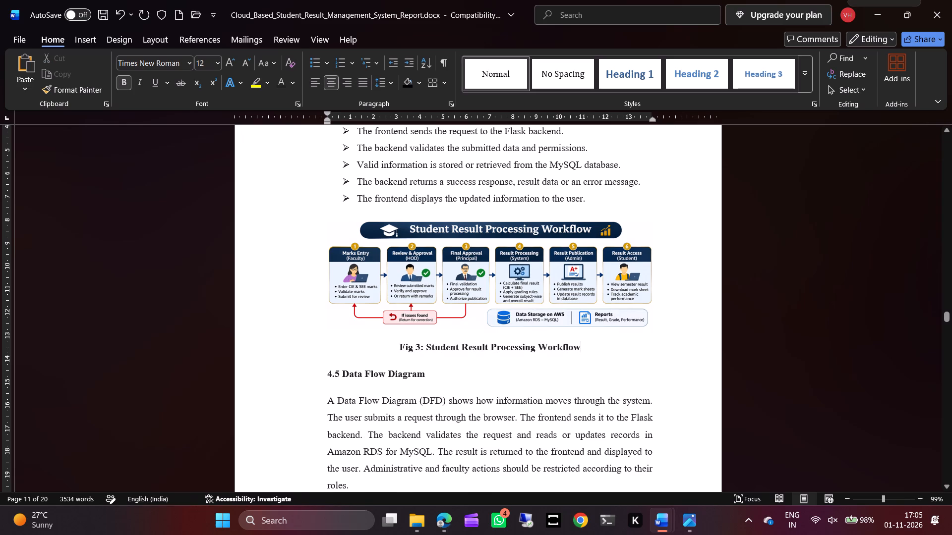
# Indent the first line of the paragraph under 4.5 Data Flow Diagram.
pyautogui.click(329, 398)
pyautogui.press('Tab')
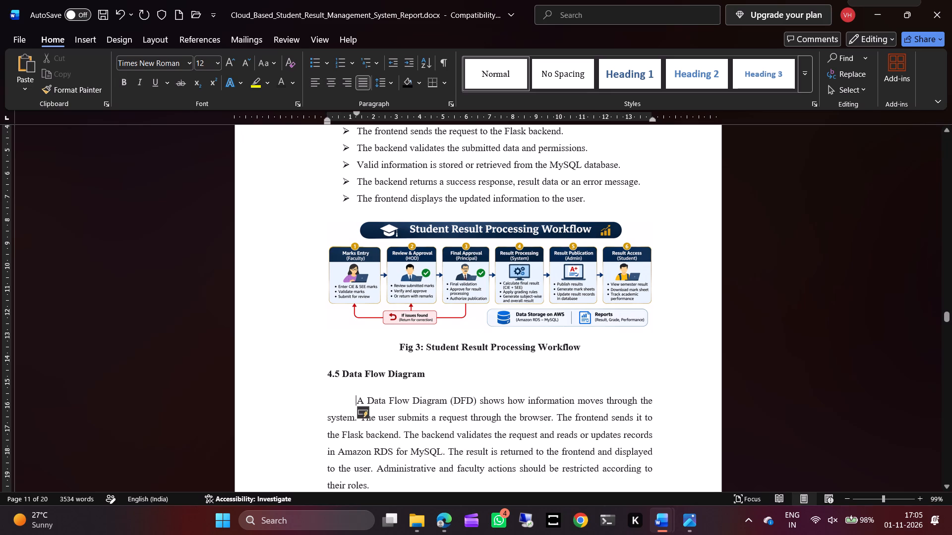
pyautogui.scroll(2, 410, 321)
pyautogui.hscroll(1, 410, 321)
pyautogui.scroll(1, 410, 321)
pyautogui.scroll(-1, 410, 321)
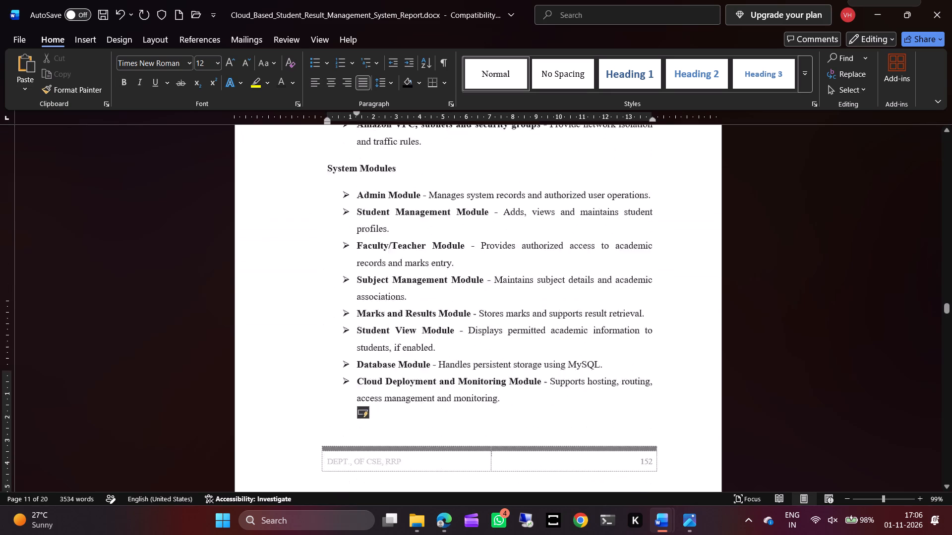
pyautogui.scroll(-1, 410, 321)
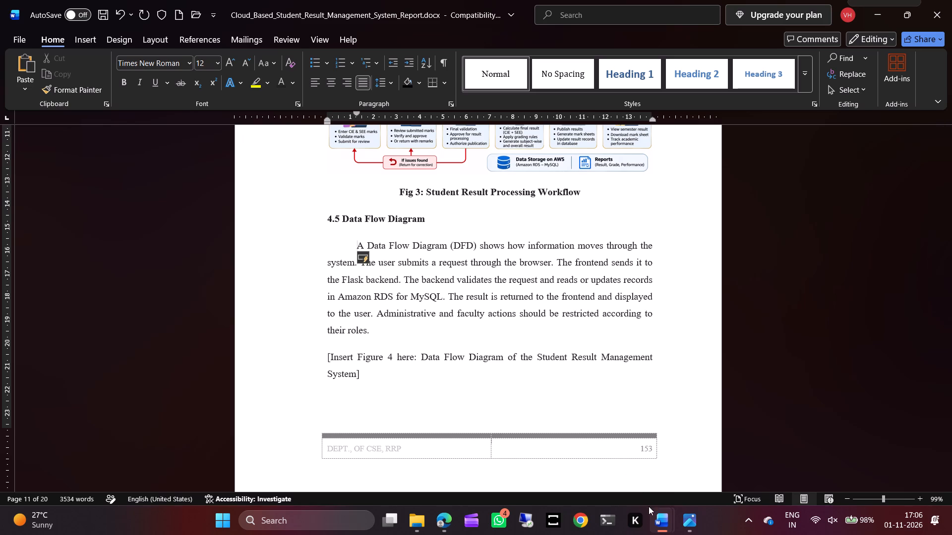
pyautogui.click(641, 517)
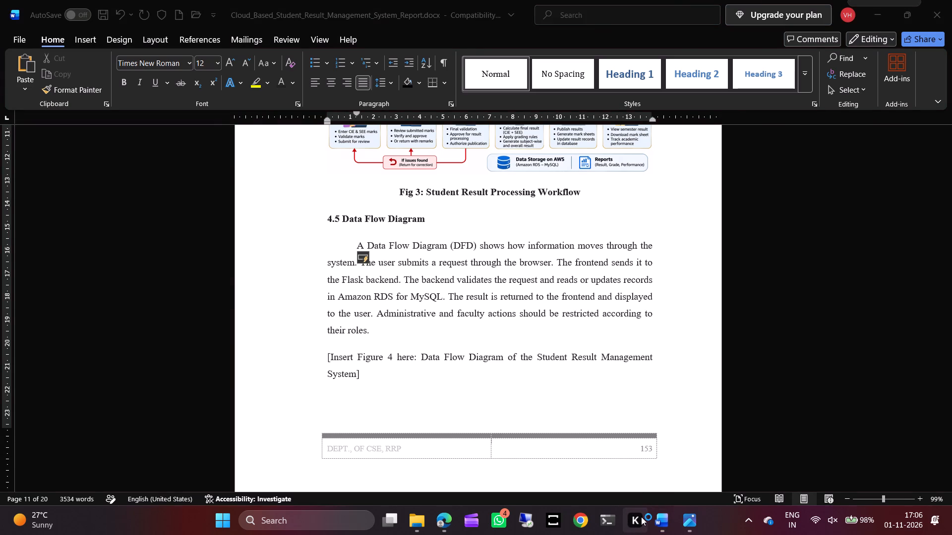
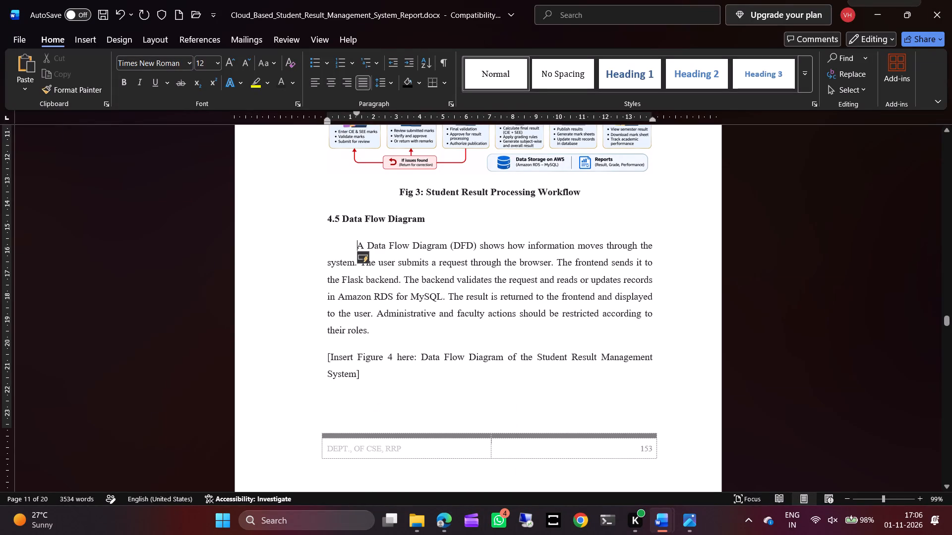
pyautogui.moveTo(422, 357); pyautogui.dragTo(654, 374)
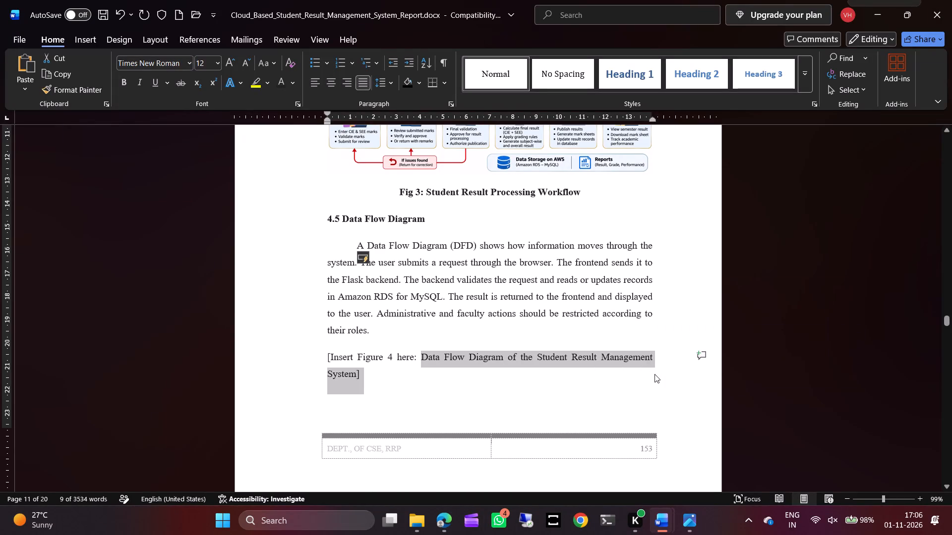
pyautogui.hotkey('ctrl', 'c')
pyautogui.hotkey('ctrl', 'c')
pyautogui.click(570, 400)
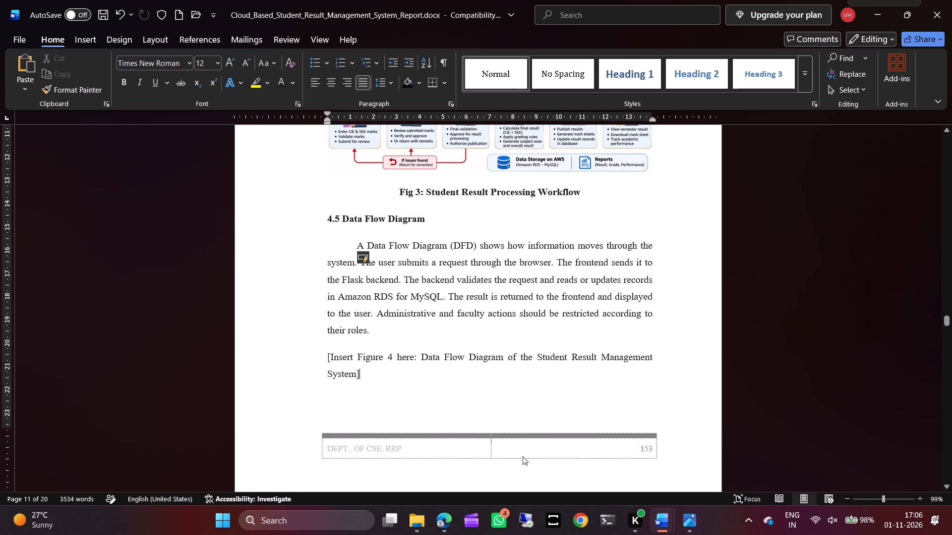
pyautogui.click(446, 520)
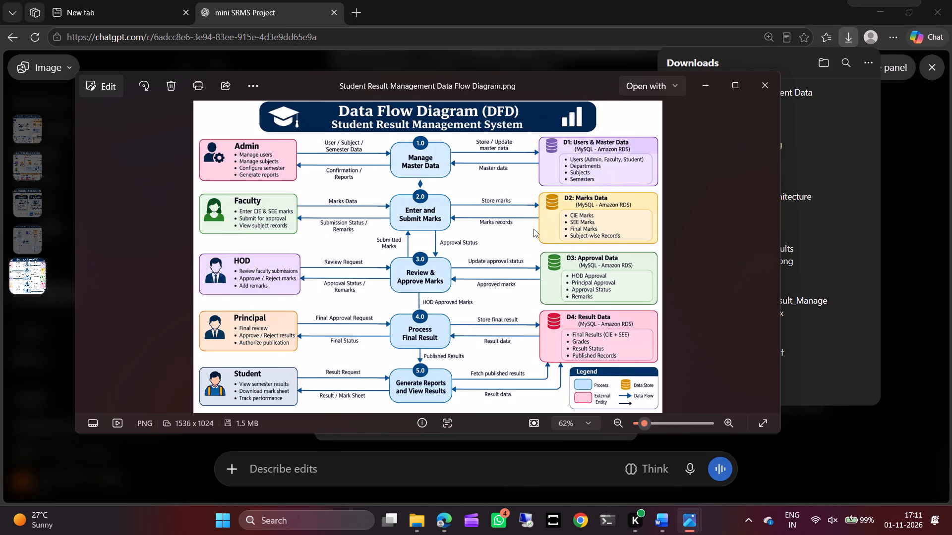
pyautogui.hotkey('ctrl', 'c')
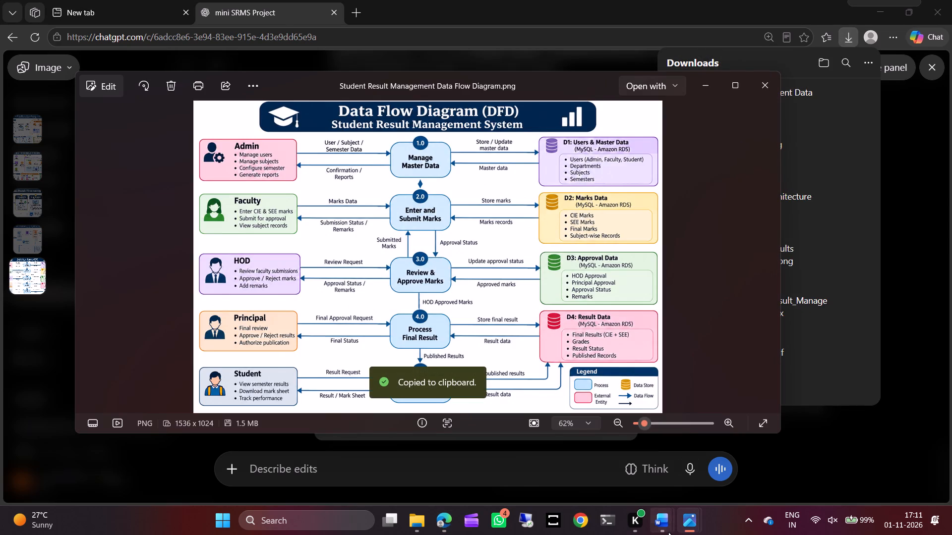
# Switch back to the report in Word and place the cursor after "their roles." above the Figure 4 placeholder.
pyautogui.click(702, 452)
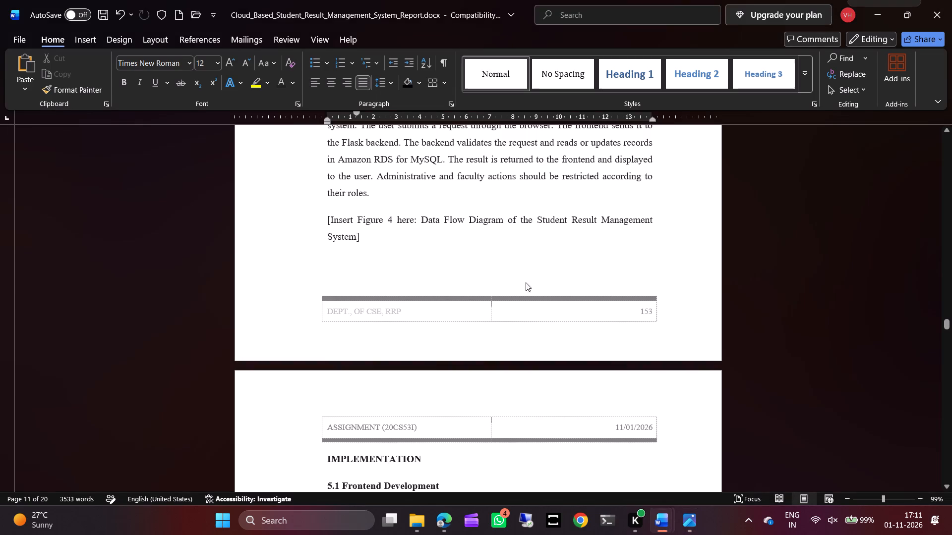
pyautogui.click(428, 199)
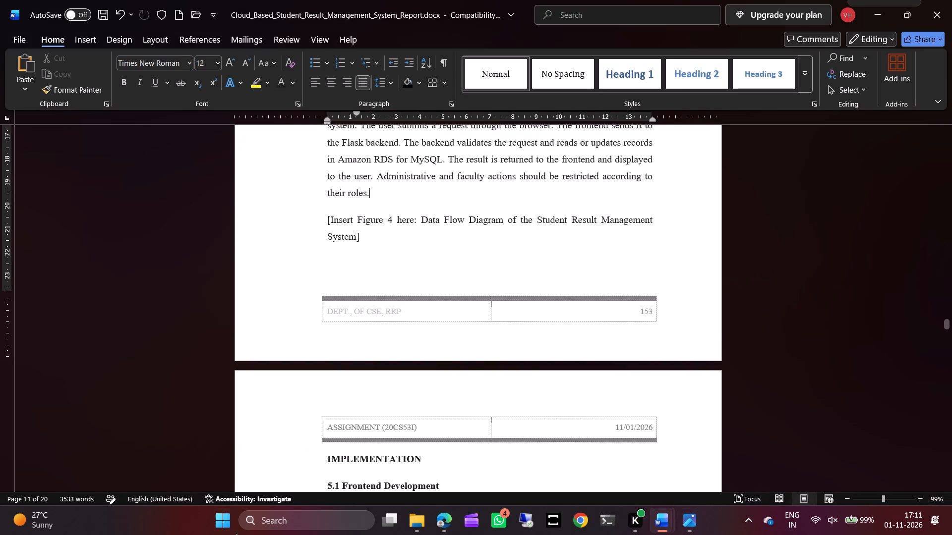
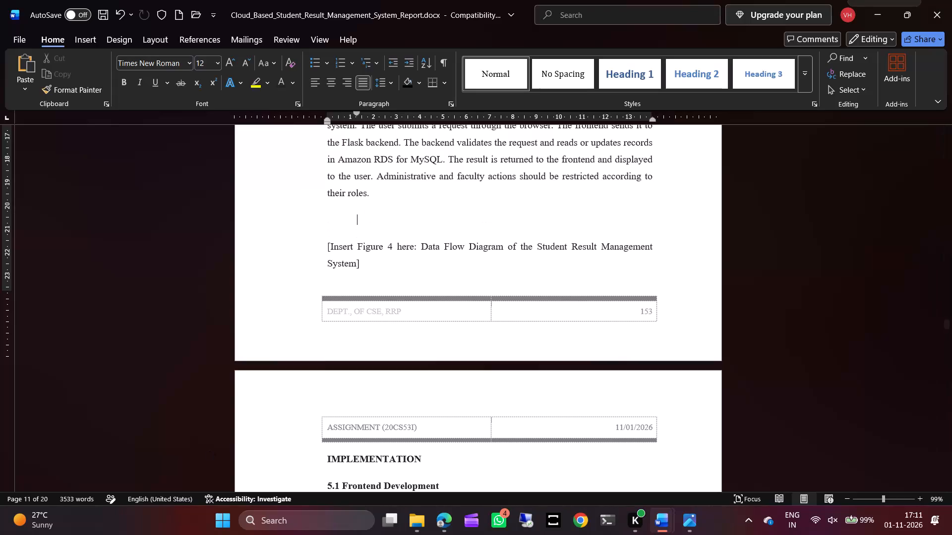
# Paste the copied Data Flow Diagram image without indent on the empty line above the Figure 4 placeholder.
pyautogui.press('BackSpace')
pyautogui.press('v')
pyautogui.press('BackSpace')
pyautogui.hotkey('ctrl', 'v')
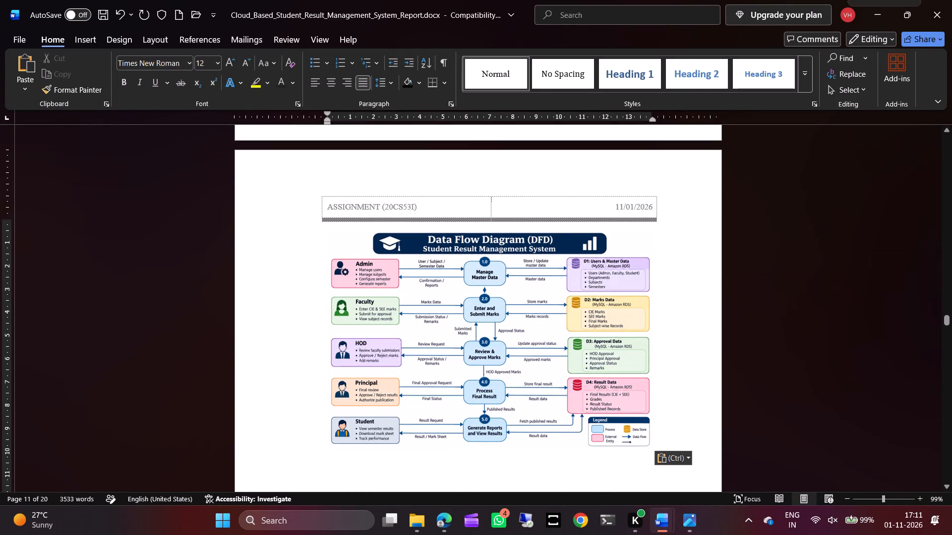
# Copy "Data Flow Diagram of the Student Result Management System" from the Figure 4 placeholder, and delete the whole placeholder before IMPLEMENTATION.
pyautogui.scroll(-1, 431, 373)
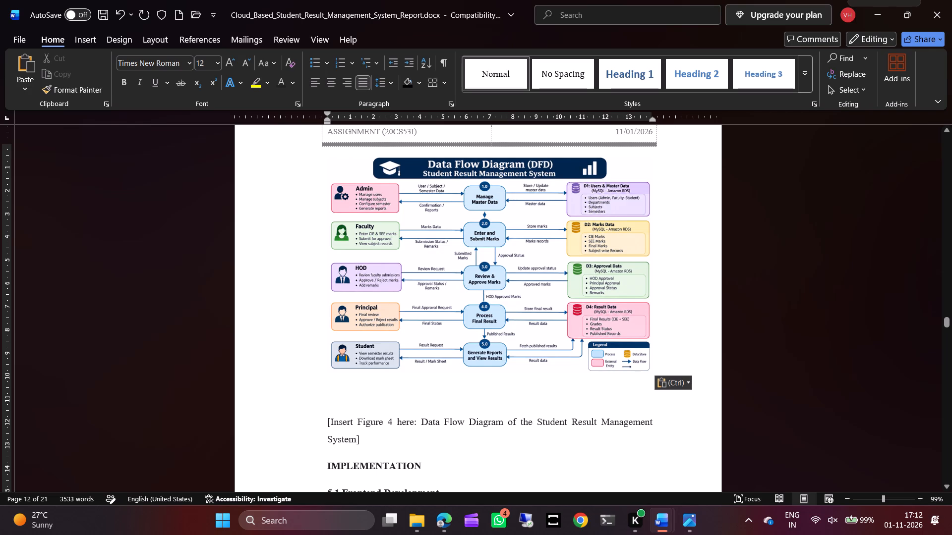
pyautogui.moveTo(422, 422); pyautogui.dragTo(629, 428)
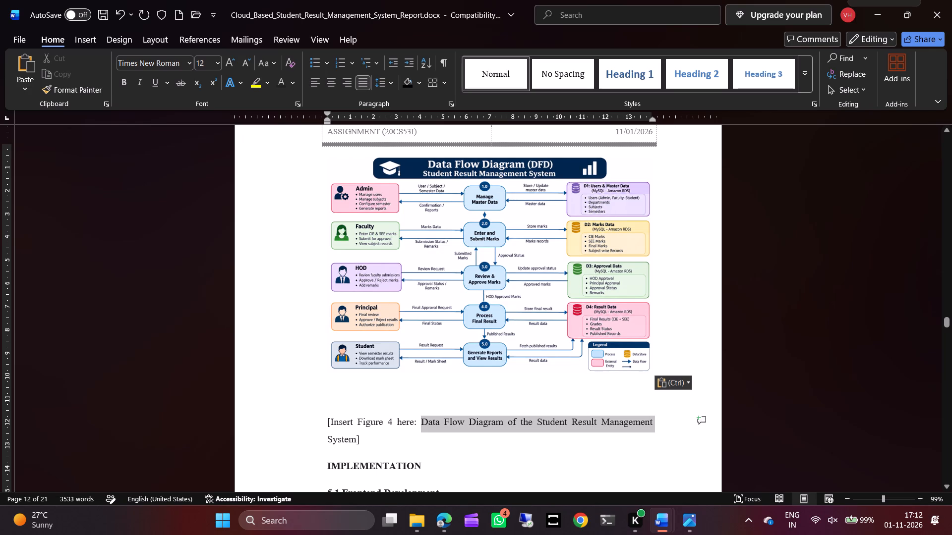
pyautogui.moveTo(629, 428); pyautogui.dragTo(357, 442)
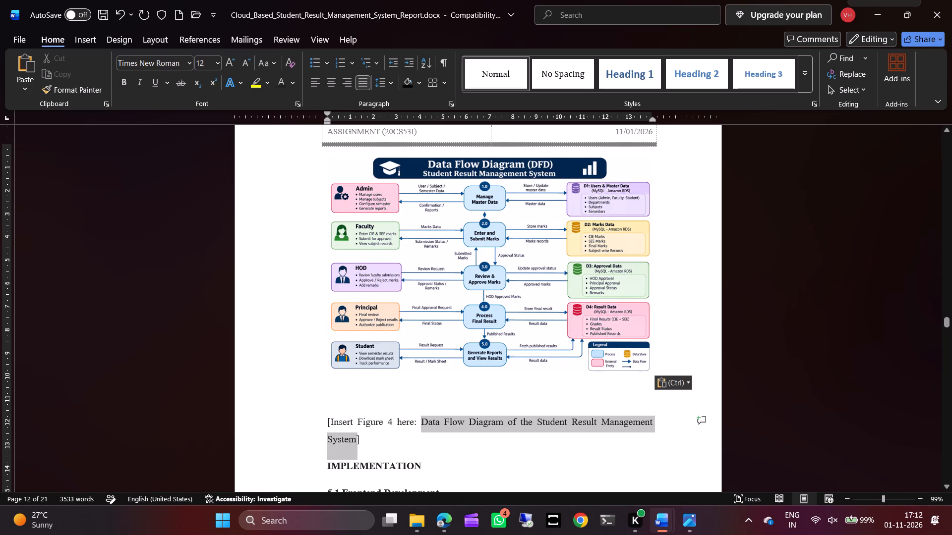
pyautogui.moveTo(357, 442); pyautogui.dragTo(356, 441)
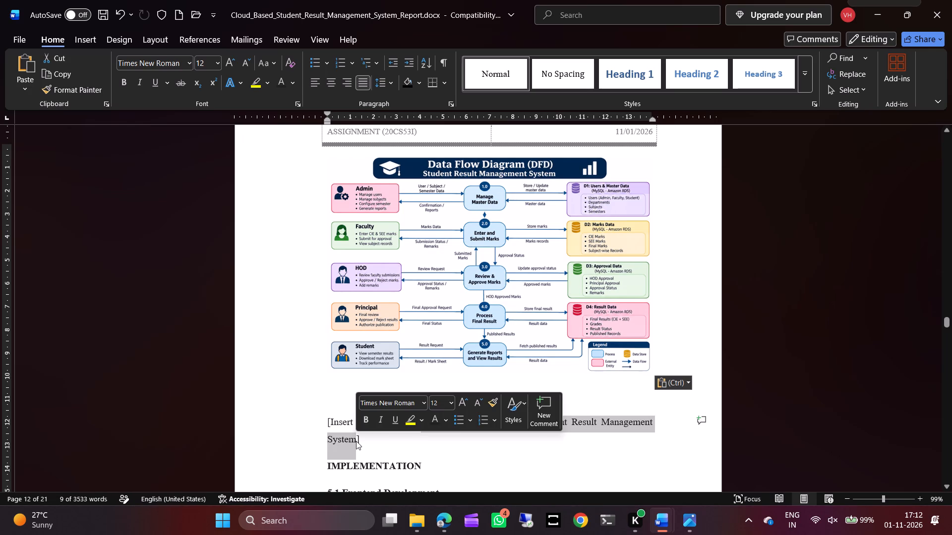
pyautogui.hotkey('ctrl', 'c')
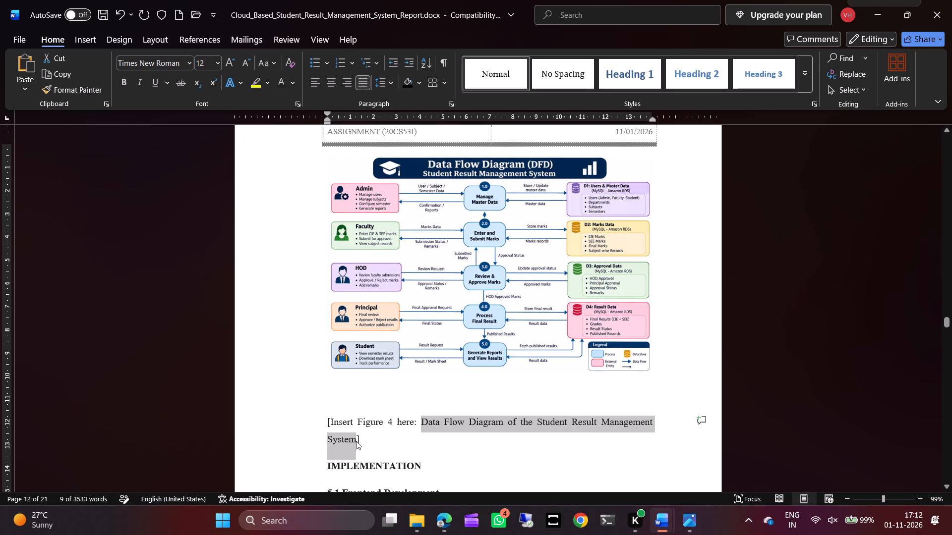
pyautogui.click(365, 445)
pyautogui.moveTo(365, 445); pyautogui.dragTo(327, 425)
pyautogui.press('BackSpace')
pyautogui.press('BackSpace')
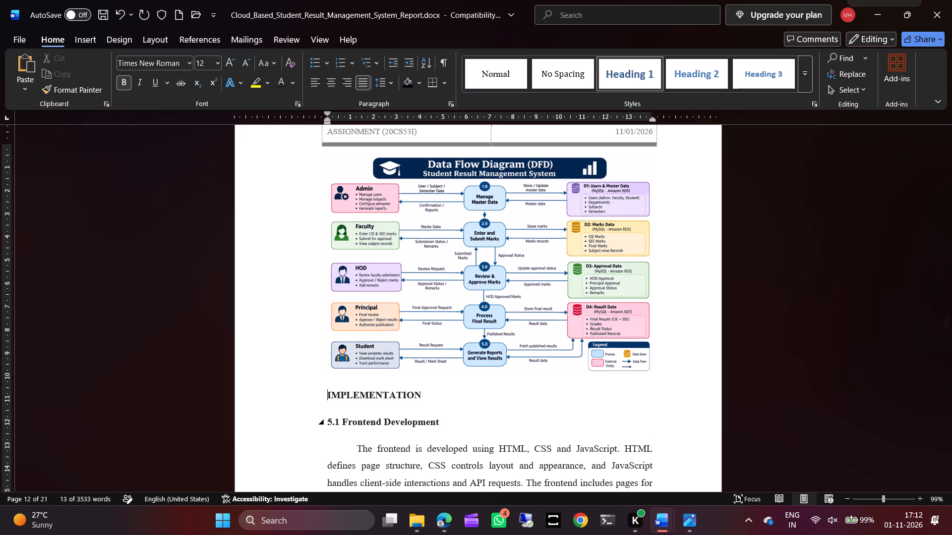
# Add the caption "Fig 4: Data Flow Diagram of the Student Result Management System" on a new line below the diagram.
pyautogui.press('Up')
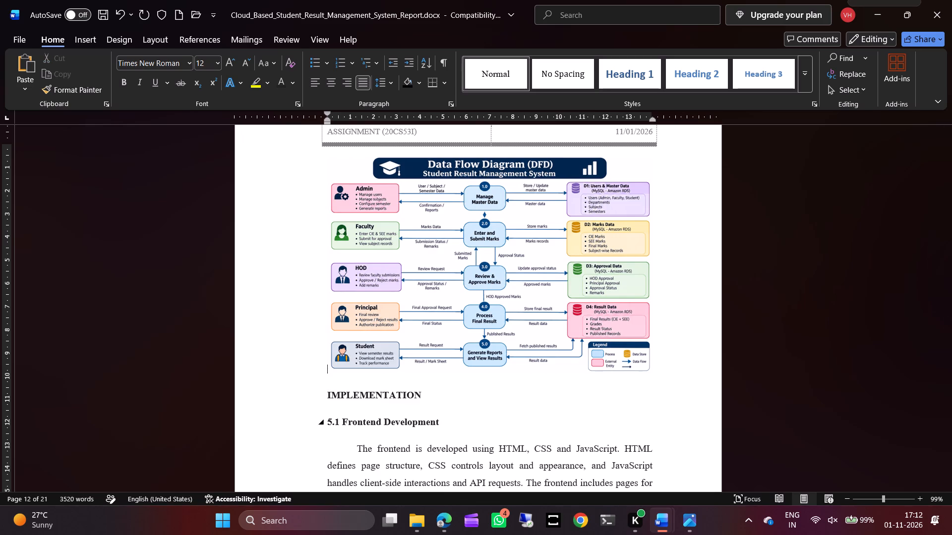
pyautogui.press('Return')
pyautogui.press('Return')
pyautogui.press('Right')
pyautogui.press('Return')
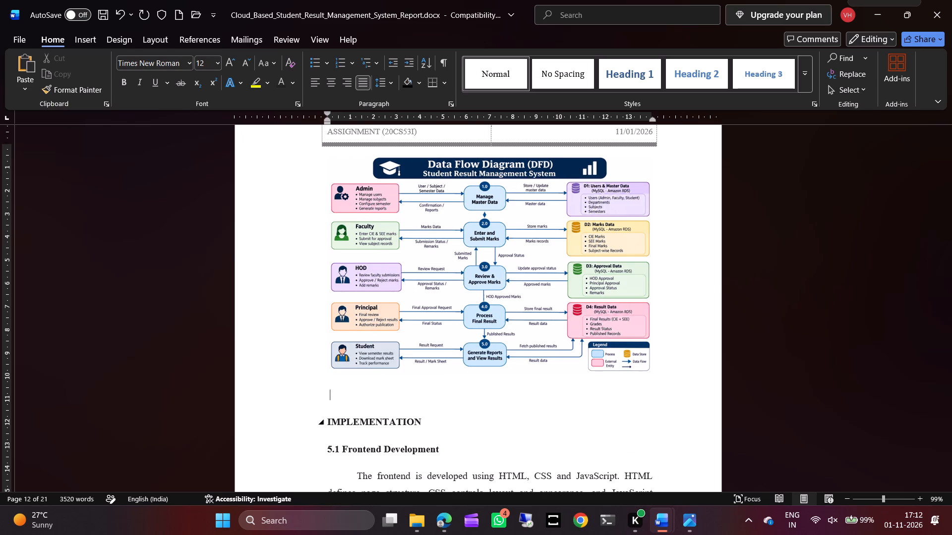
pyautogui.write('fig')
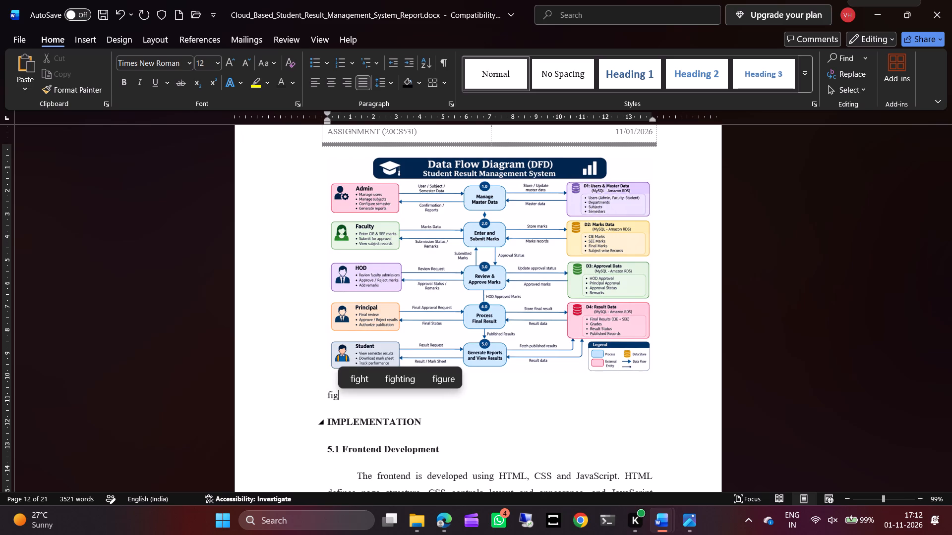
pyautogui.press('space')
pyautogui.write('4')
pyautogui.hotkey('shift', ':')
pyautogui.press('space')
pyautogui.hotkey('ctrl', 'v')
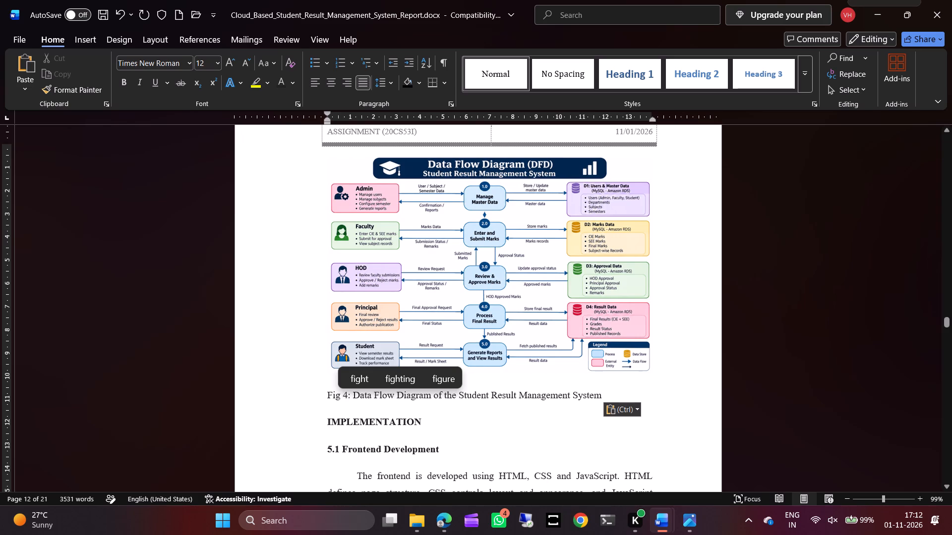
# Make the Fig 4 caption bold and centre it under the diagram.
pyautogui.moveTo(328, 394); pyautogui.dragTo(653, 389)
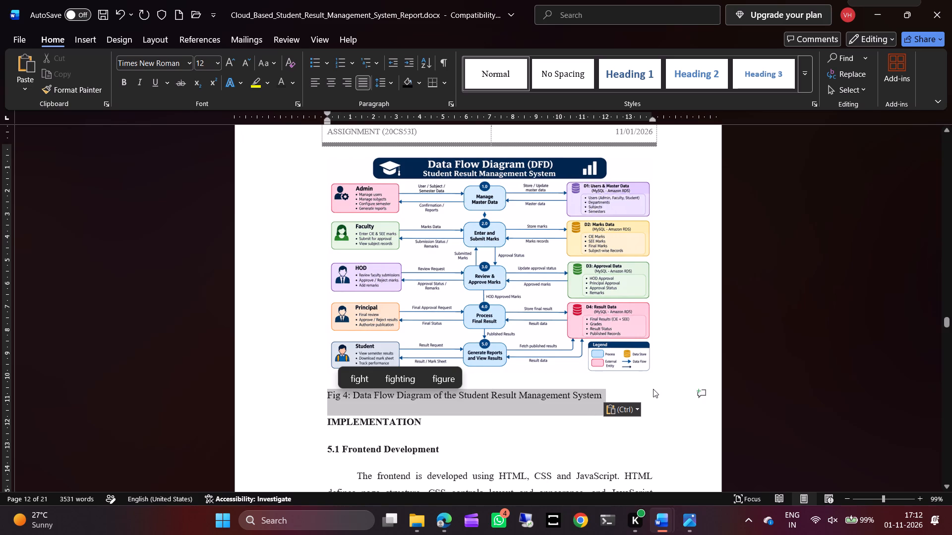
pyautogui.click(663, 376)
pyautogui.click(662, 373)
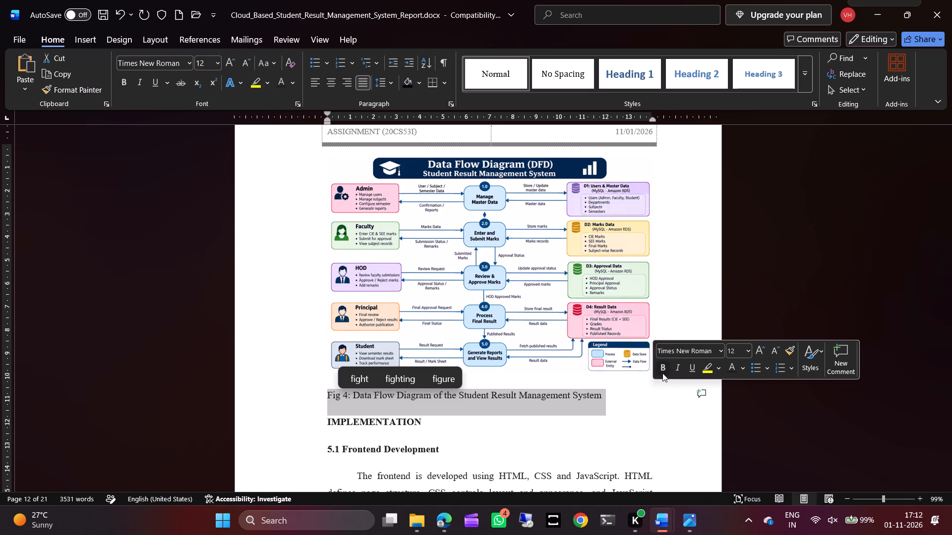
pyautogui.click(327, 86)
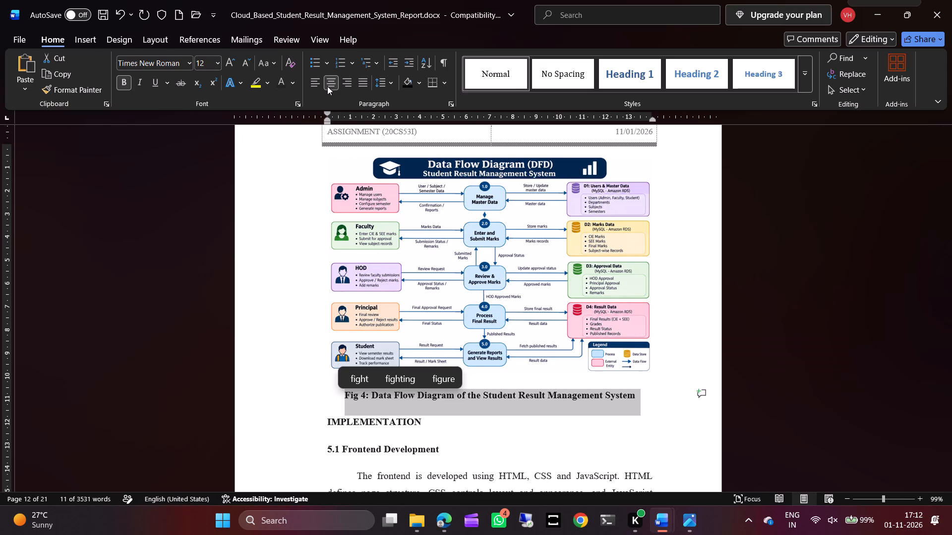
pyautogui.click(472, 444)
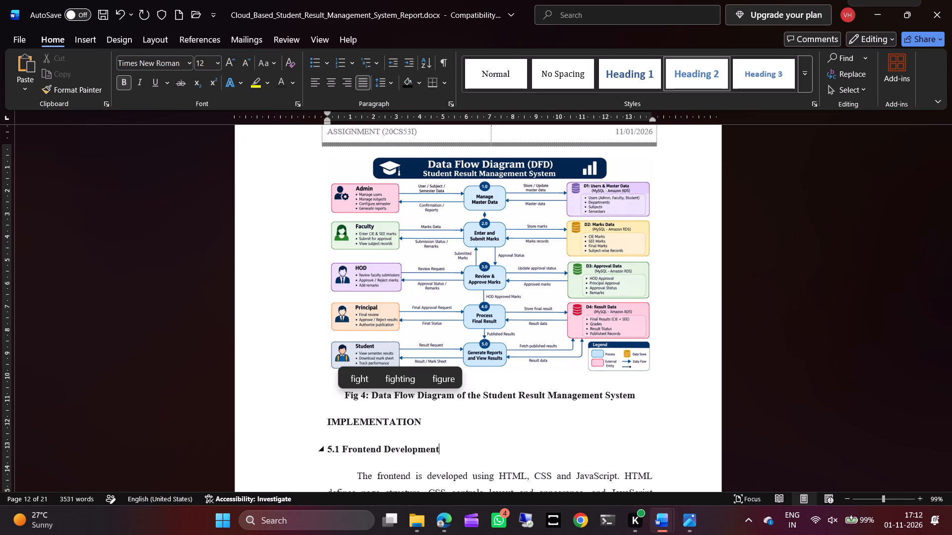
# Review the rest of the report from 5.1 Frontend Development through 12. REFERENCES.
pyautogui.scroll(-1, 500, 413)
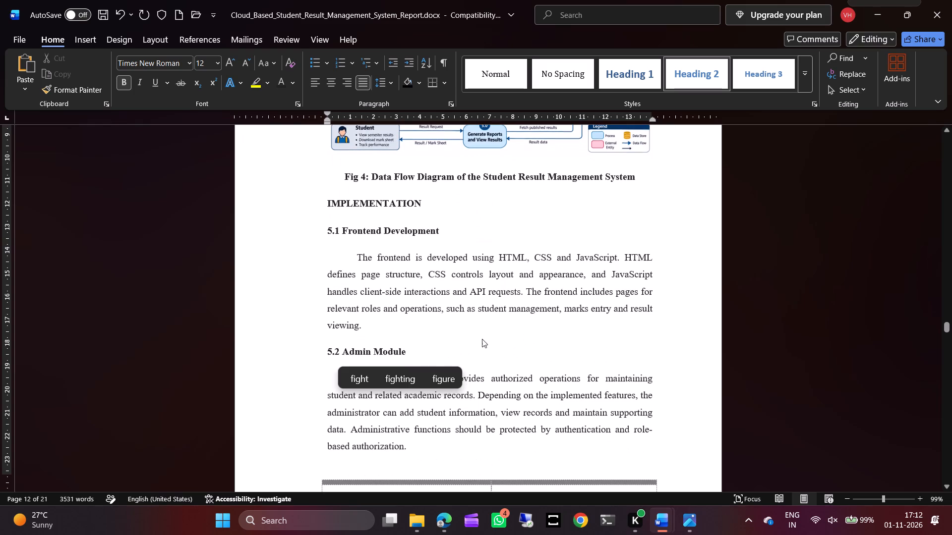
pyautogui.scroll(-1, 432, 344)
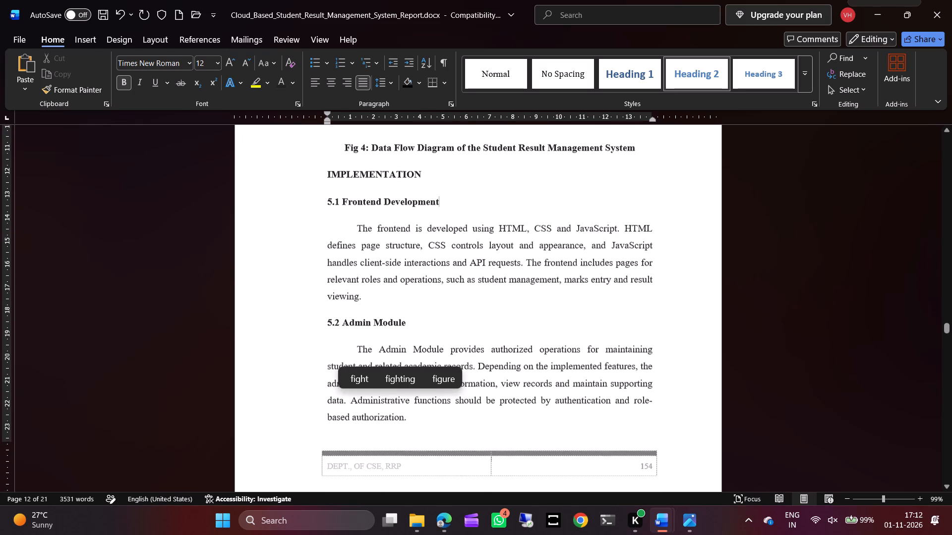
pyautogui.scroll(-4, 432, 344)
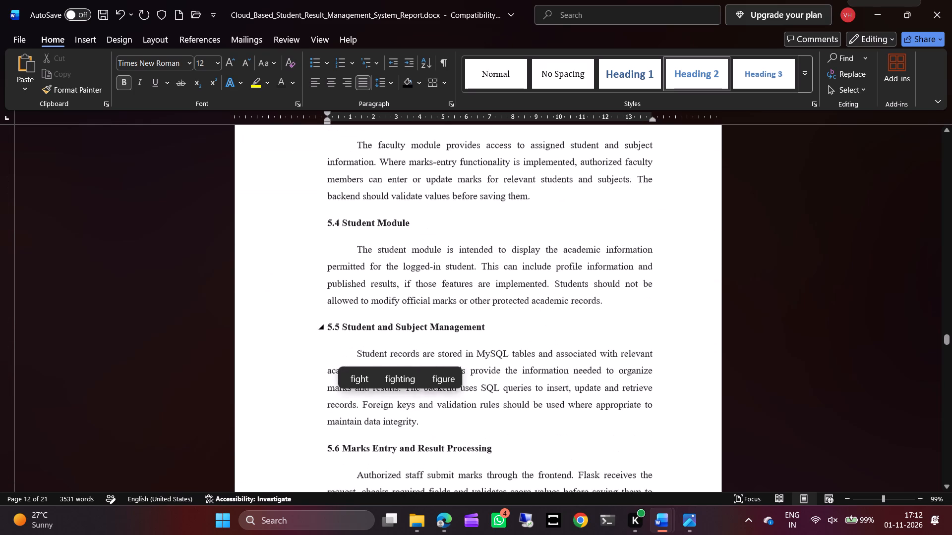
pyautogui.scroll(-4, 432, 344)
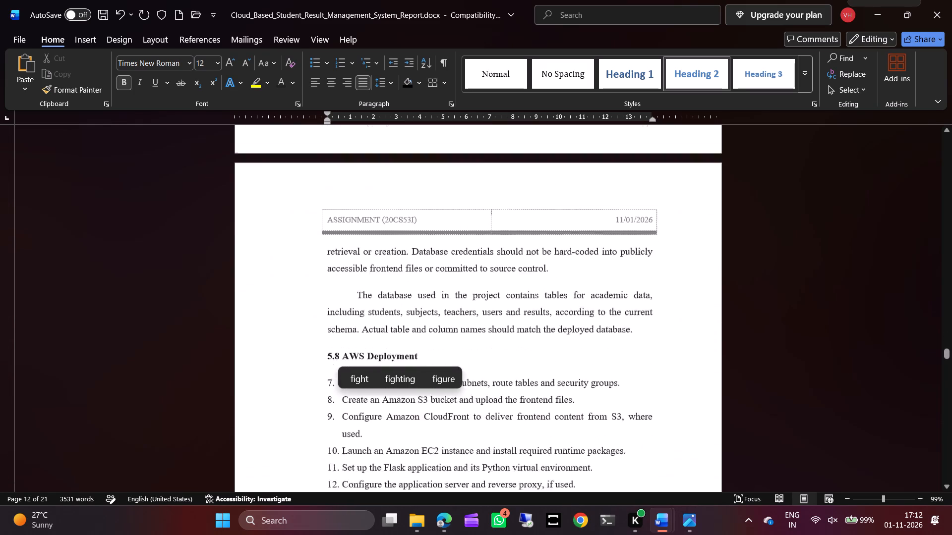
pyautogui.scroll(-2, 432, 344)
pyautogui.scroll(-1, 523, 303)
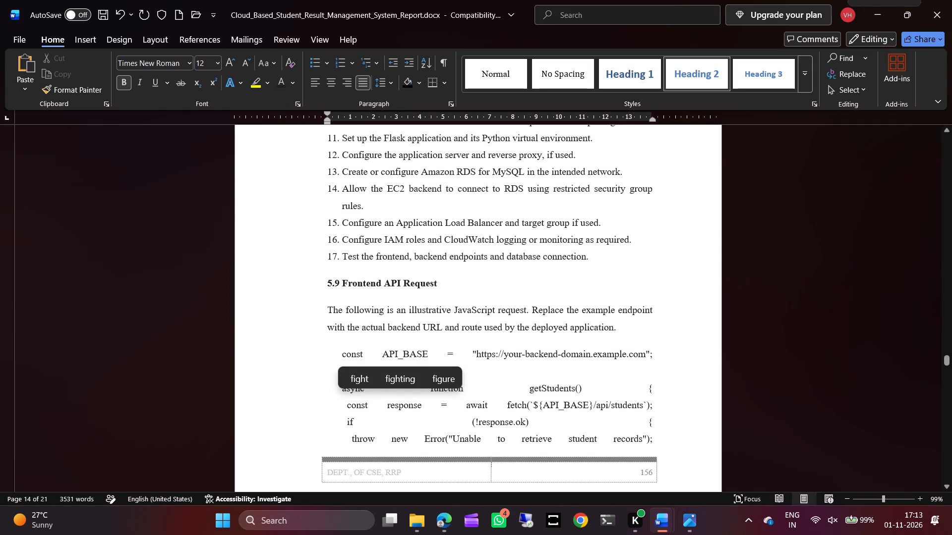
pyautogui.scroll(-17, 549, 319)
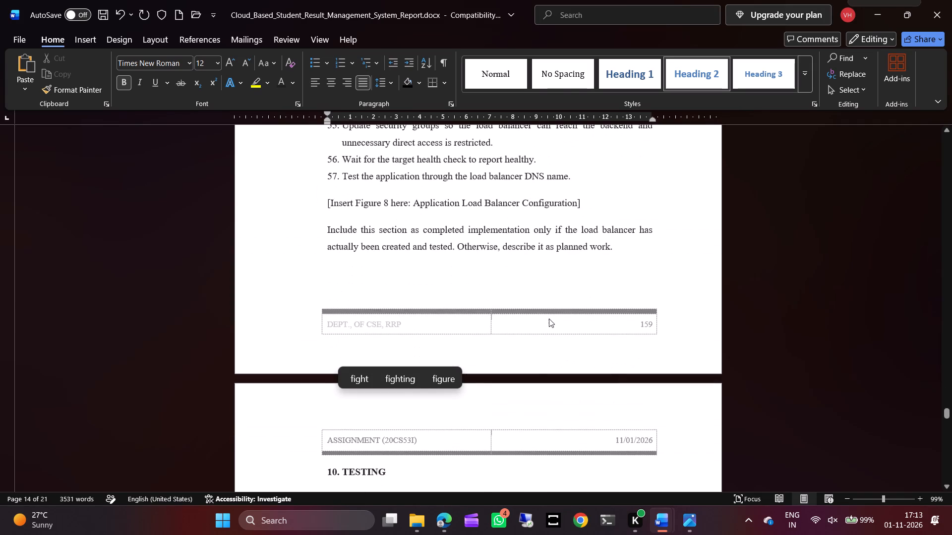
pyautogui.scroll(-11, 549, 319)
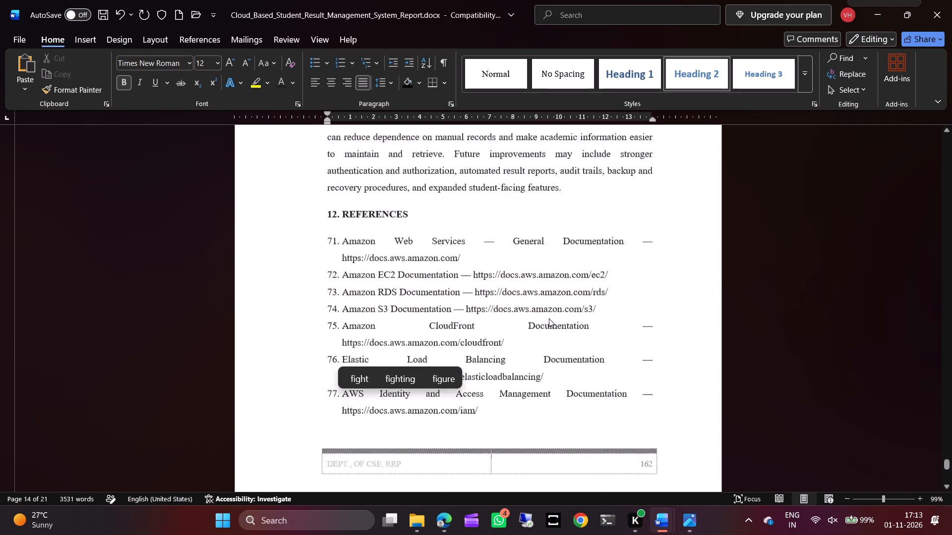
pyautogui.scroll(-2, 549, 319)
# Go back from the references to 5.8 AWS Deployment, checking the numbered lists, code blocks and remaining figure placeholders.
pyautogui.scroll(8, 549, 319)
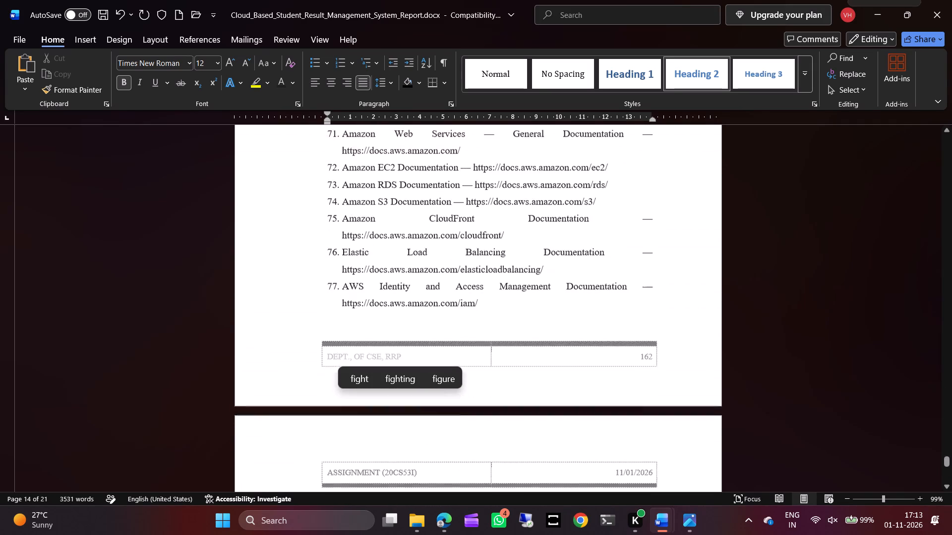
pyautogui.scroll(8, 549, 319)
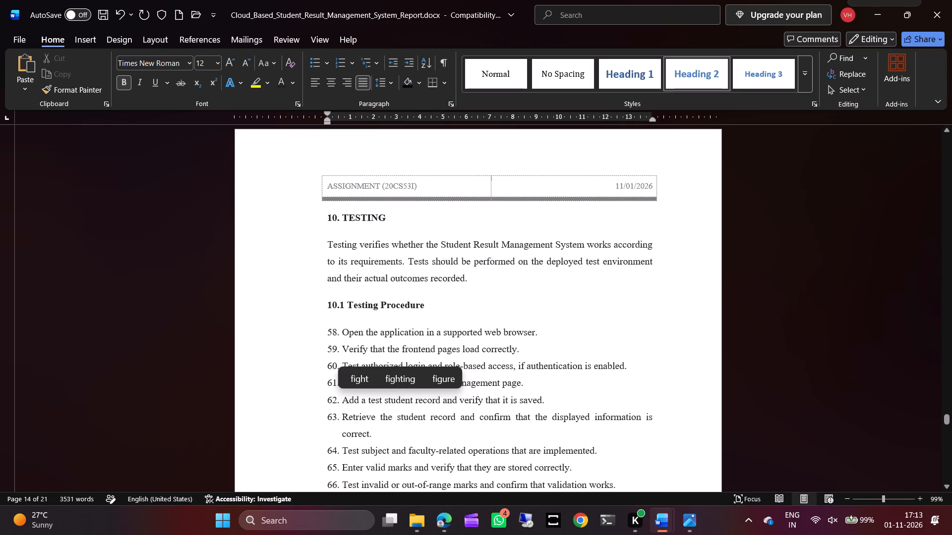
pyautogui.scroll(5, 549, 346)
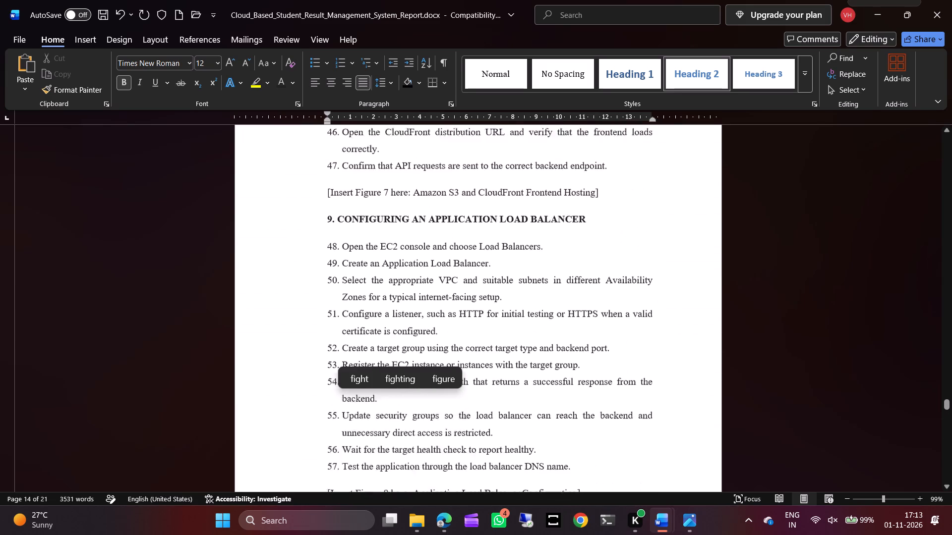
pyautogui.scroll(3, 549, 346)
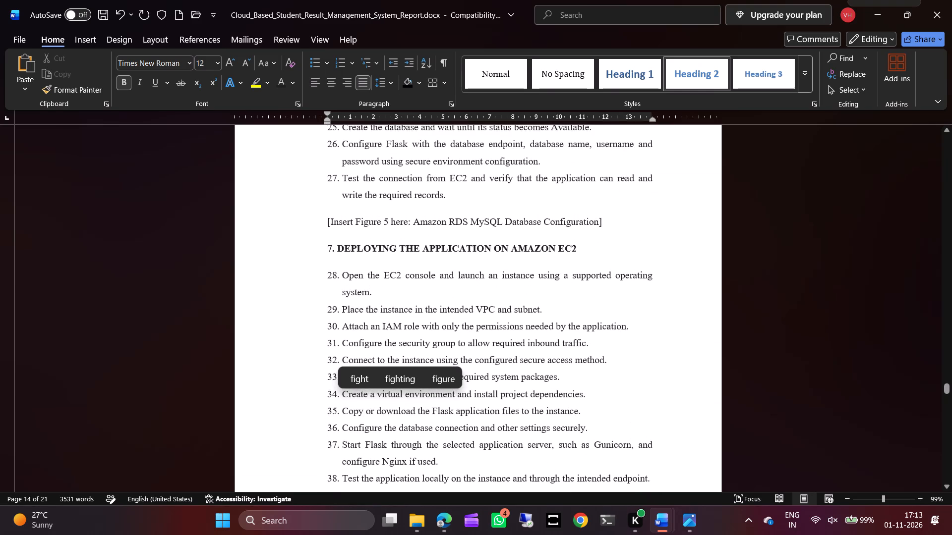
pyautogui.scroll(3, 549, 346)
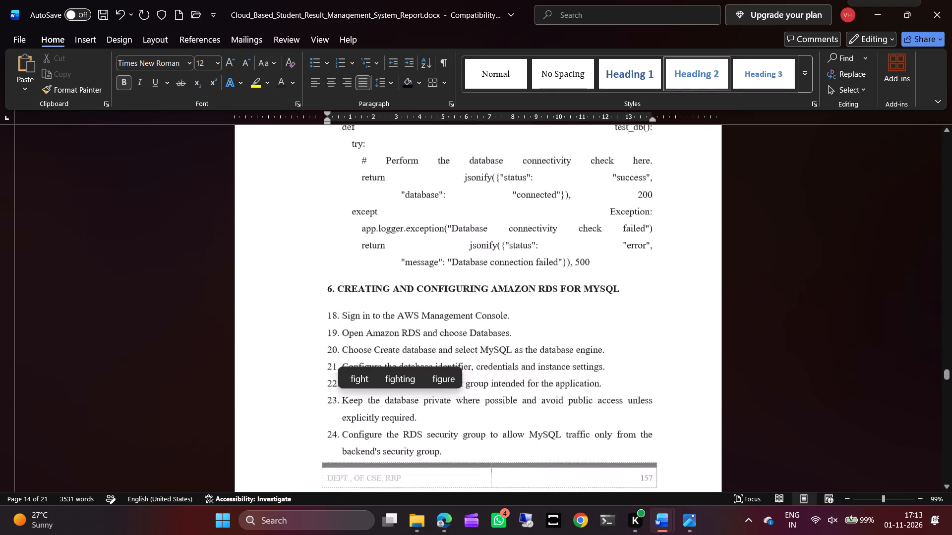
pyautogui.scroll(4, 549, 346)
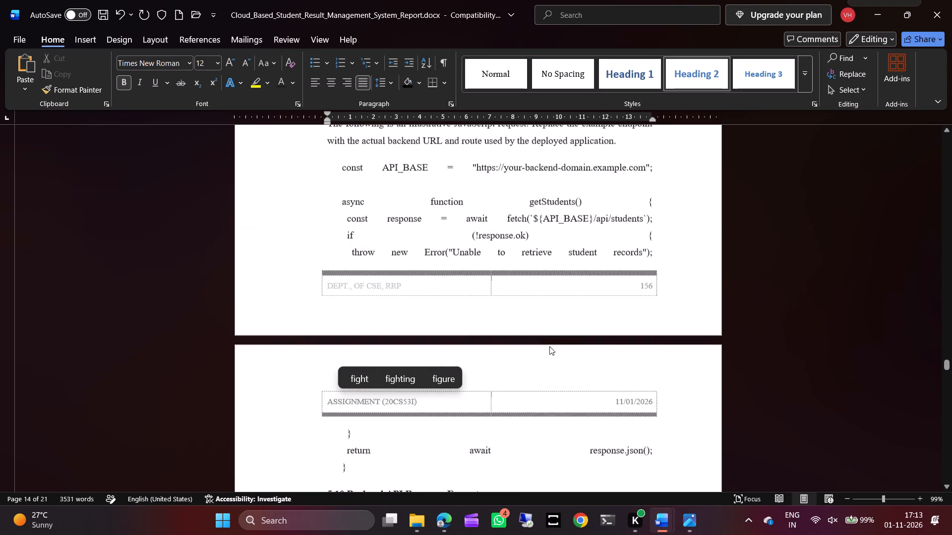
pyautogui.scroll(2, 549, 346)
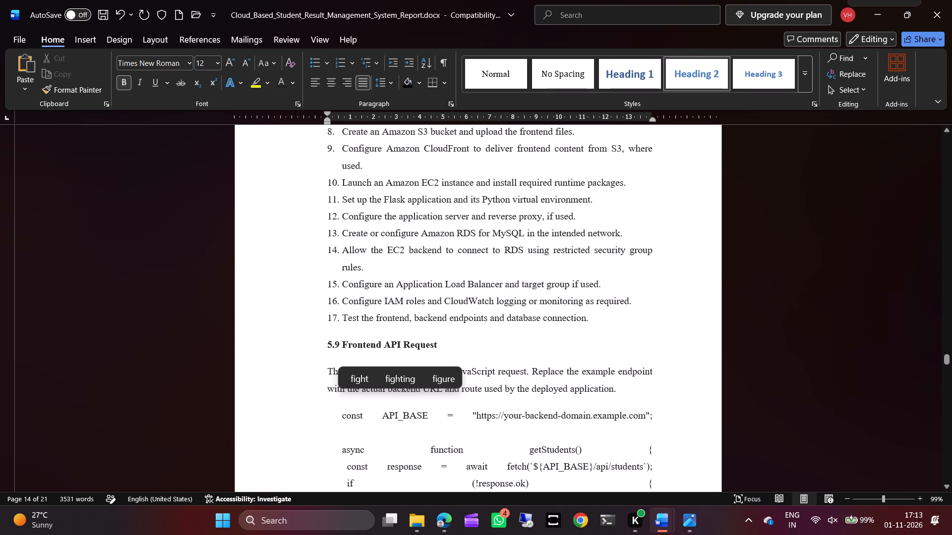
pyautogui.scroll(1, 474, 372)
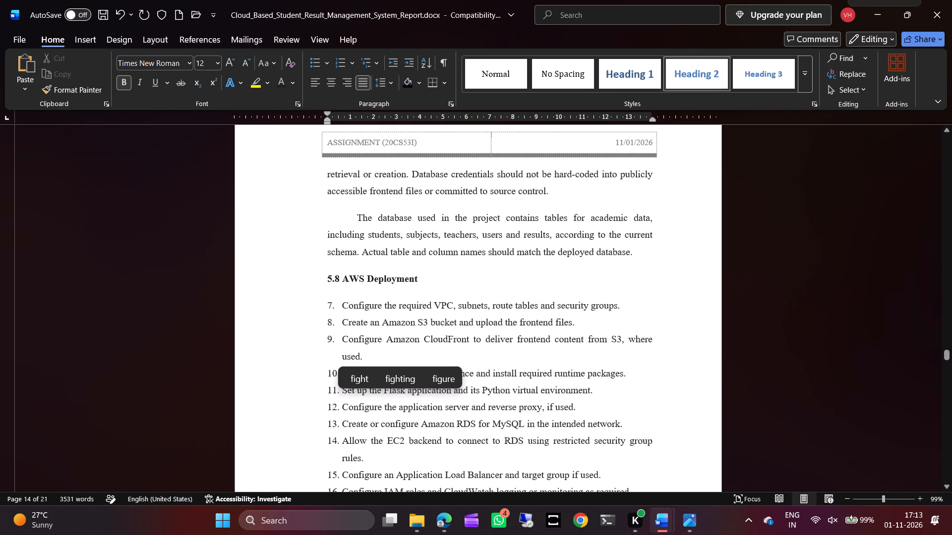
# Remove the list numbering and indent from the first five items under 5.8 AWS Deployment.
pyautogui.click(343, 308)
pyautogui.press('BackSpace')
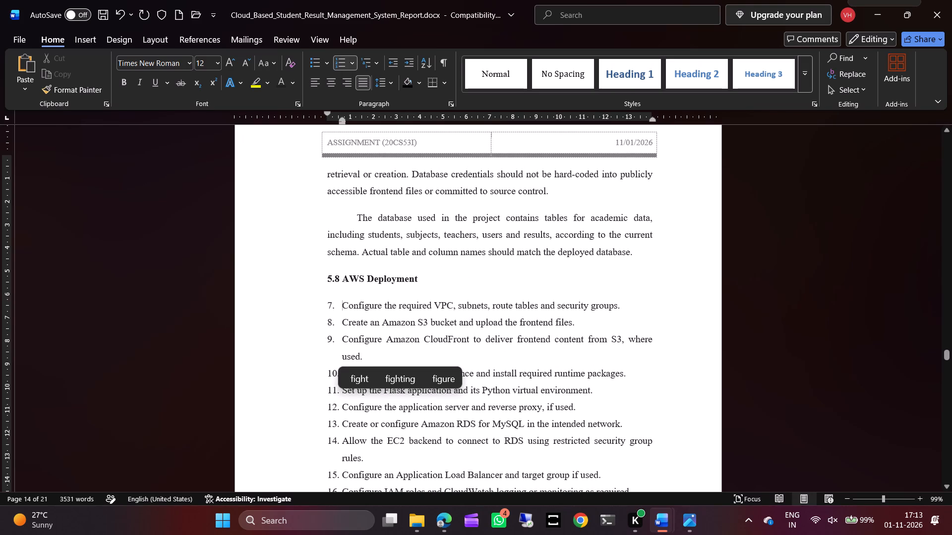
pyautogui.press('BackSpace')
pyautogui.press('Down')
pyautogui.press('BackSpace')
pyautogui.press('BackSpace')
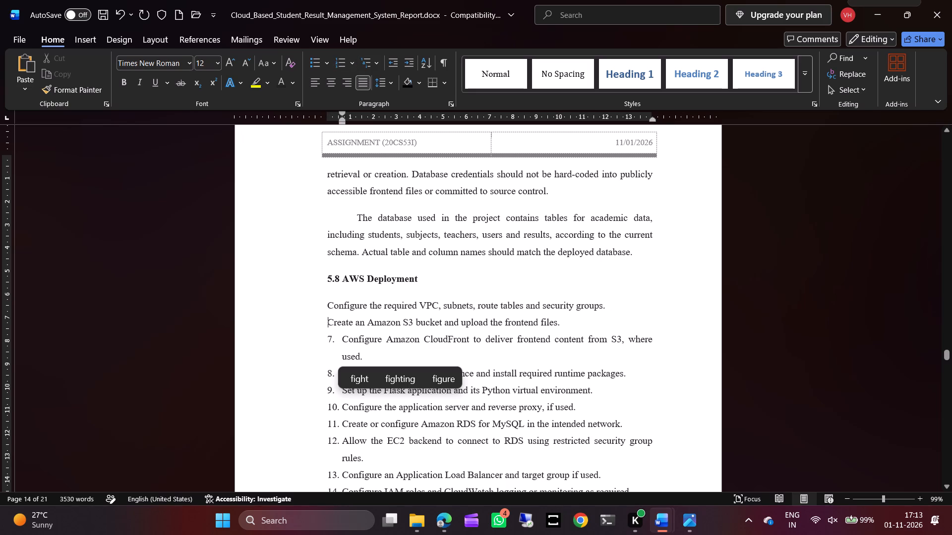
pyautogui.press('Down')
pyautogui.press('BackSpace')
pyautogui.press('BackSpace')
pyautogui.press('Down')
pyautogui.press('BackSpace')
pyautogui.press('BackSpace')
pyautogui.press('Down')
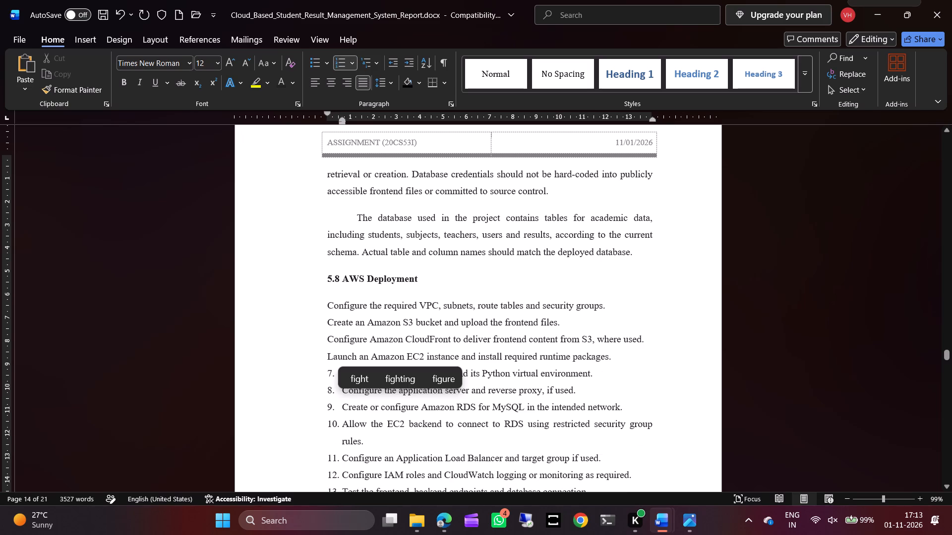
pyautogui.press('BackSpace')
pyautogui.press('BackSpace')
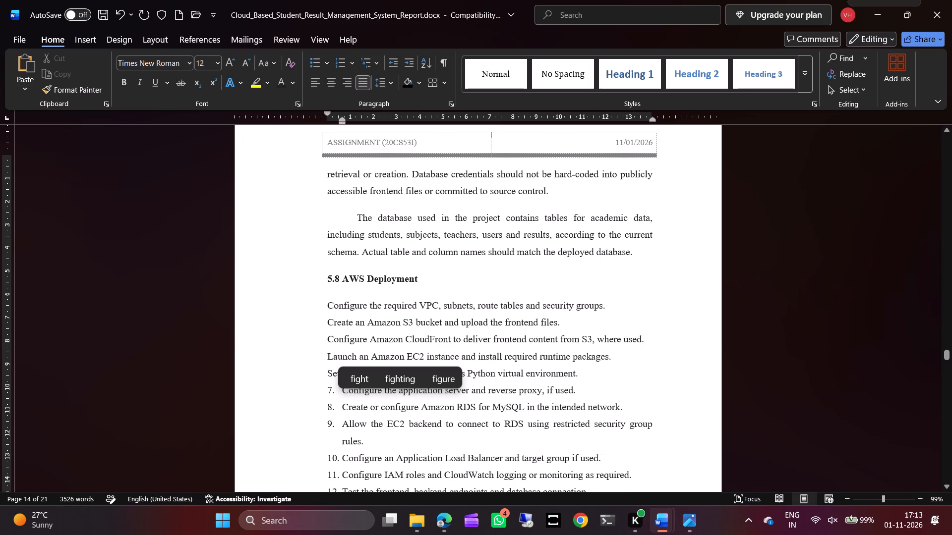
# Remove the numbering and indent from the remaining 5.8 items, from the application server line to the endpoint and database connection test.
pyautogui.click(288, 282)
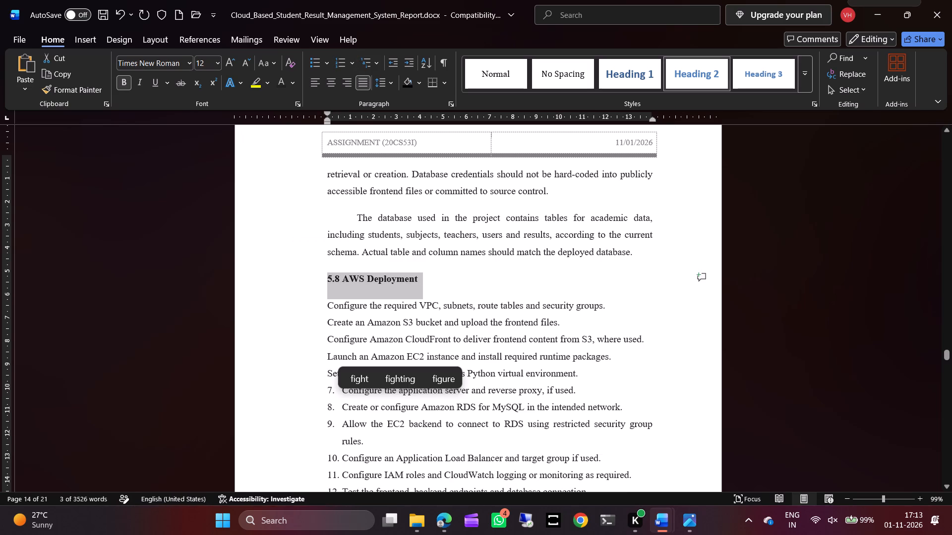
pyautogui.click(357, 351)
pyautogui.press('Down')
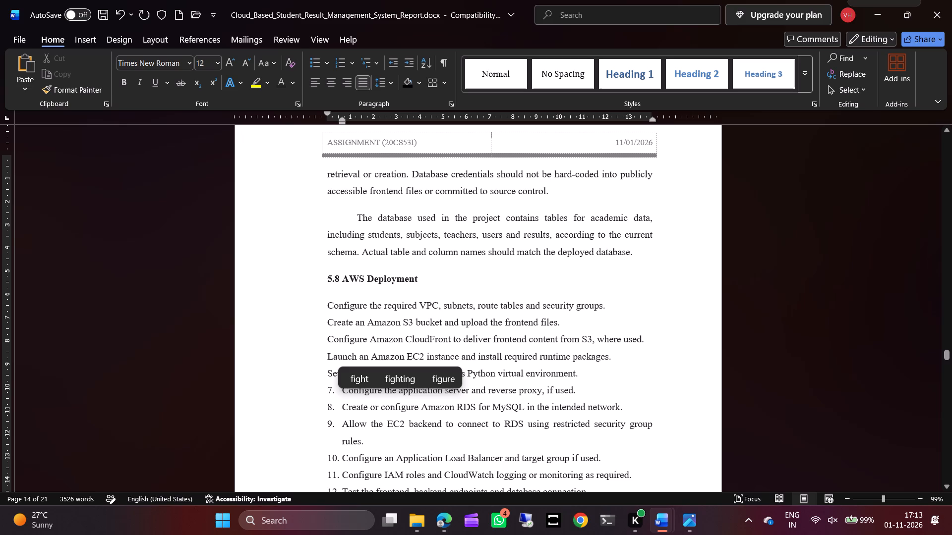
pyautogui.press('Down')
pyautogui.press('Left')
pyautogui.press('Left')
pyautogui.press('Left')
pyautogui.press('BackSpace')
pyautogui.press('BackSpace')
pyautogui.press('Down')
pyautogui.press('BackSpace')
pyautogui.press('BackSpace')
pyautogui.press('Down')
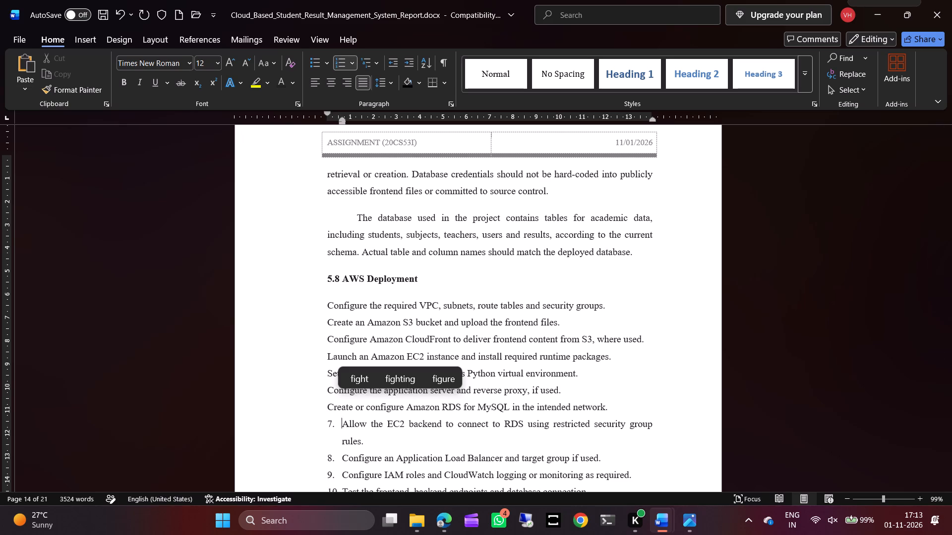
pyautogui.press('BackSpace')
pyautogui.press('BackSpace')
pyautogui.press('Down')
pyautogui.press('BackSpace')
pyautogui.press('BackSpace')
pyautogui.press('Down')
pyautogui.press('BackSpace')
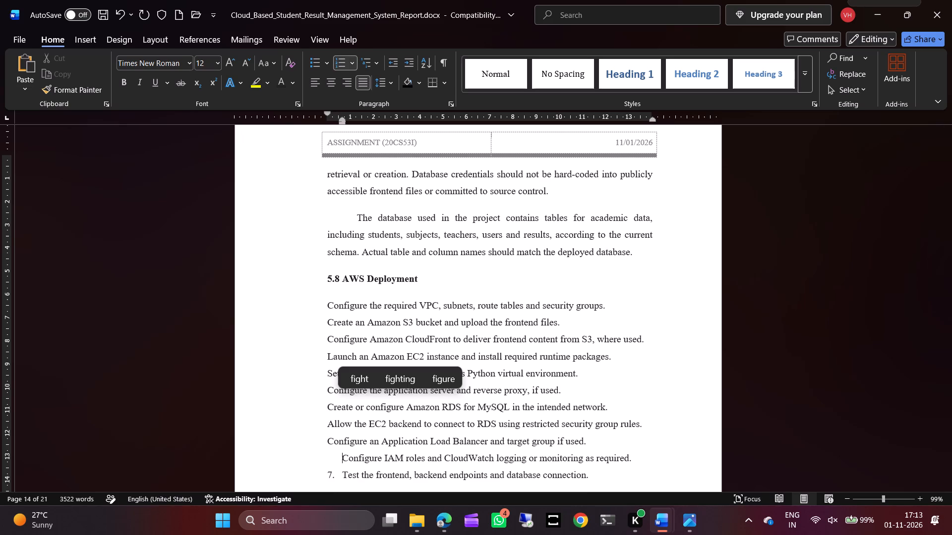
pyautogui.press('BackSpace')
pyautogui.press('Down')
pyautogui.press('BackSpace')
pyautogui.press('BackSpace')
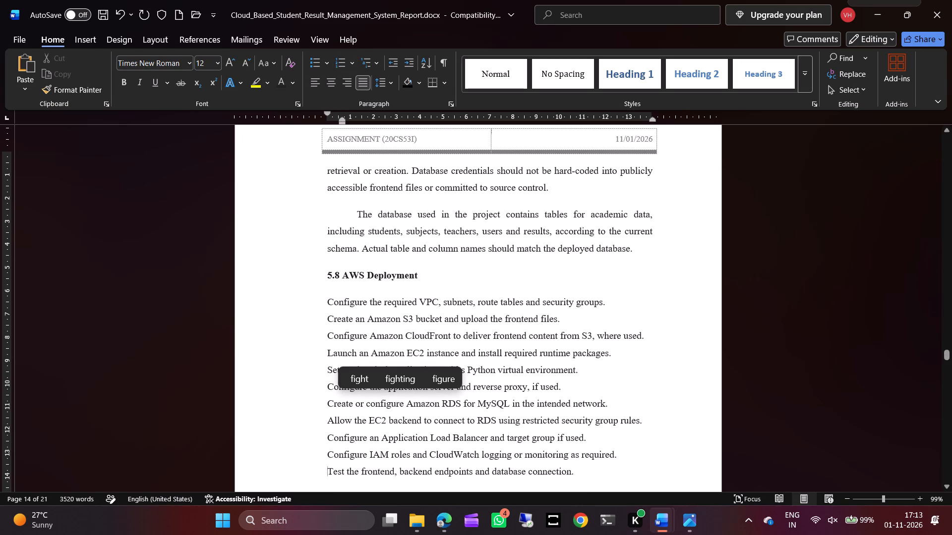
pyautogui.click(585, 340)
pyautogui.click(622, 365)
# Apply a new indented numbered list from 1 to 11 to all the deployment lines under 5.8 AWS Deployment.
pyautogui.scroll(-1, 622, 365)
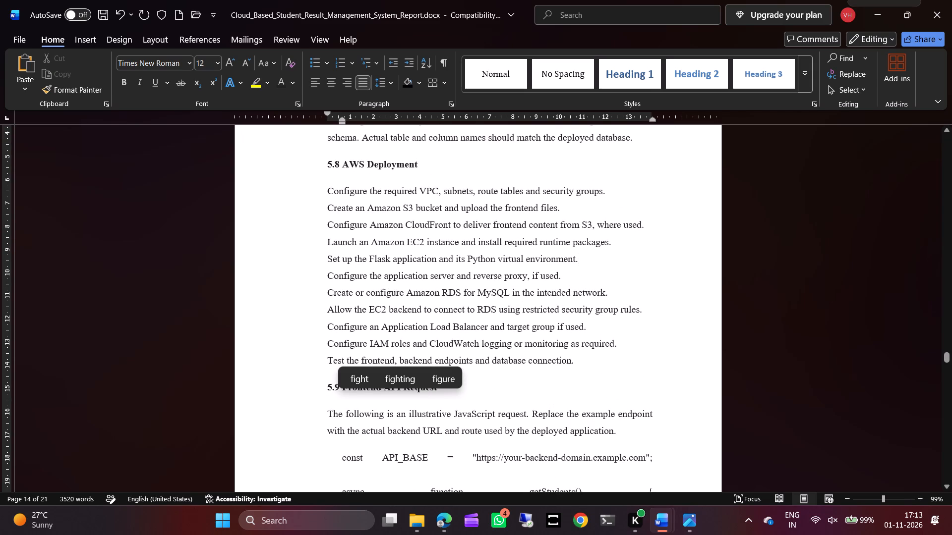
pyautogui.moveTo(328, 192); pyautogui.dragTo(496, 357)
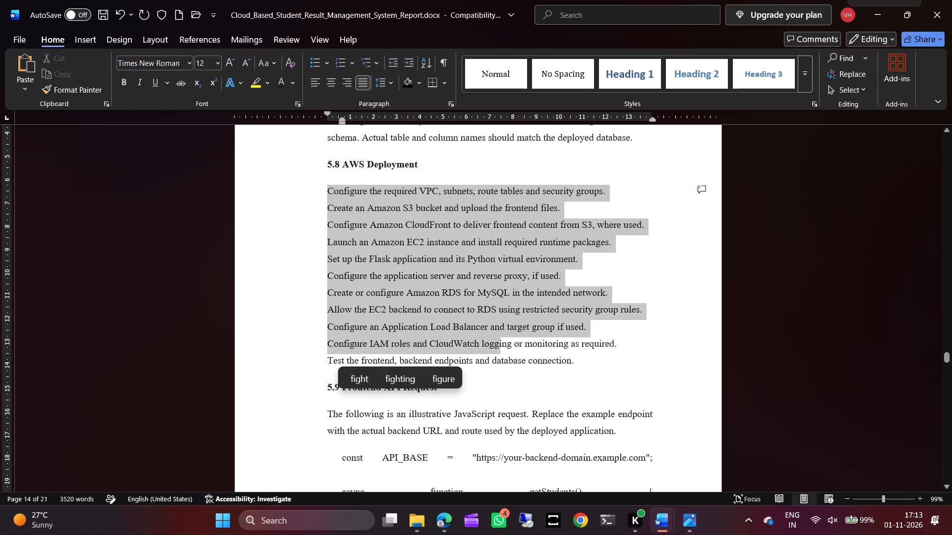
pyautogui.moveTo(496, 357); pyautogui.dragTo(564, 356)
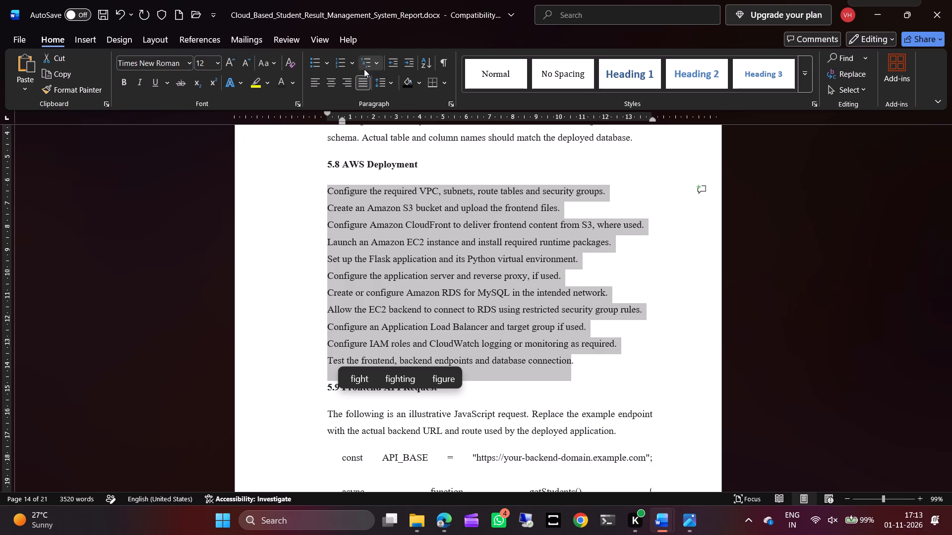
pyautogui.click(340, 66)
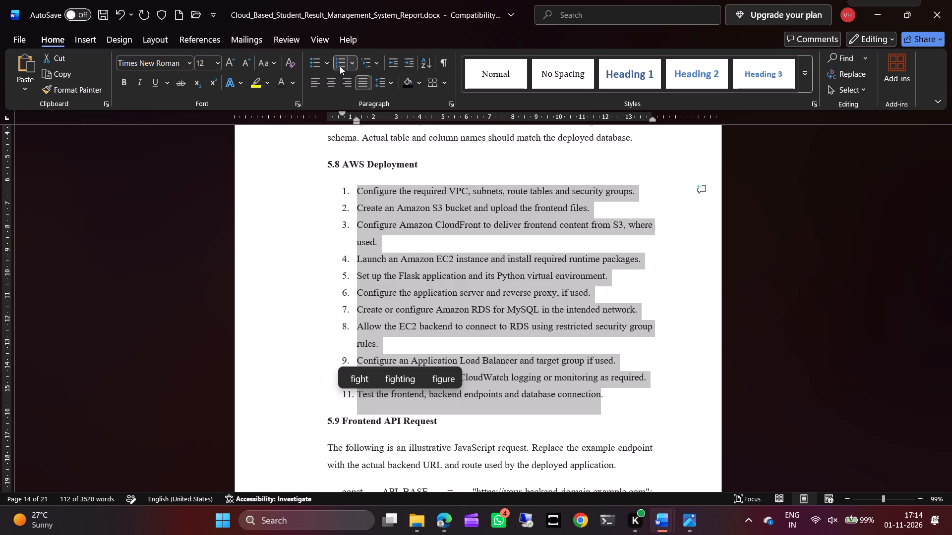
pyautogui.click(348, 212)
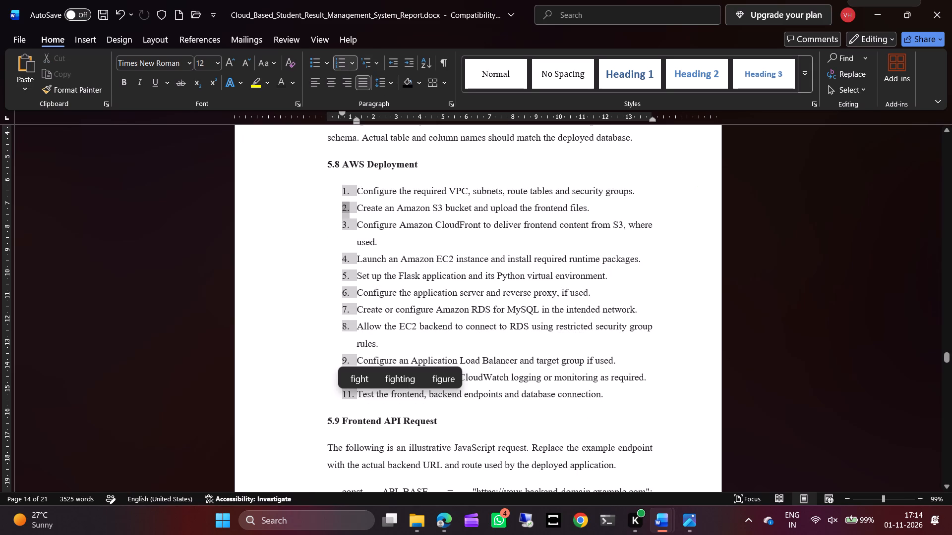
pyautogui.click(314, 230)
pyautogui.click(247, 324)
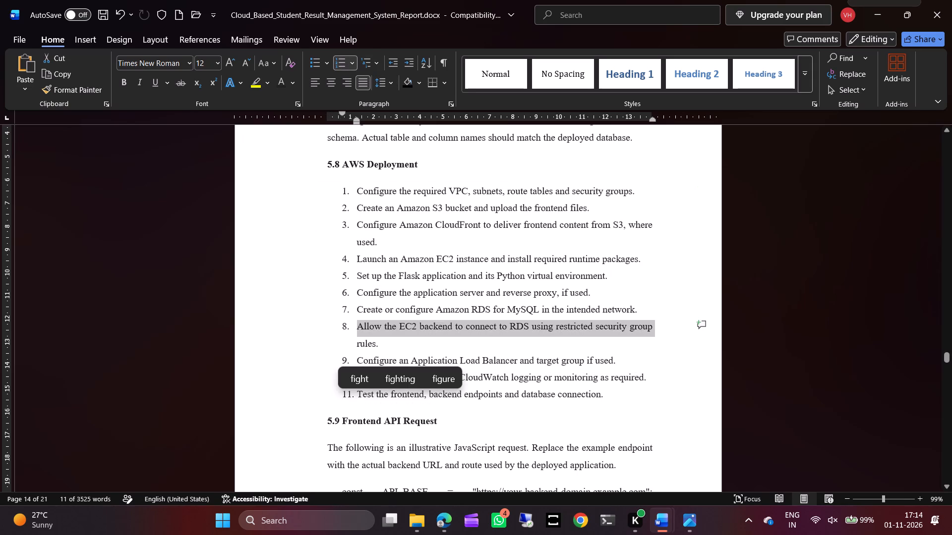
# Left-align the whole JavaScript code block under 5.9 Frontend API Request, including the part that continues on the following page.
pyautogui.scroll(-1, 457, 309)
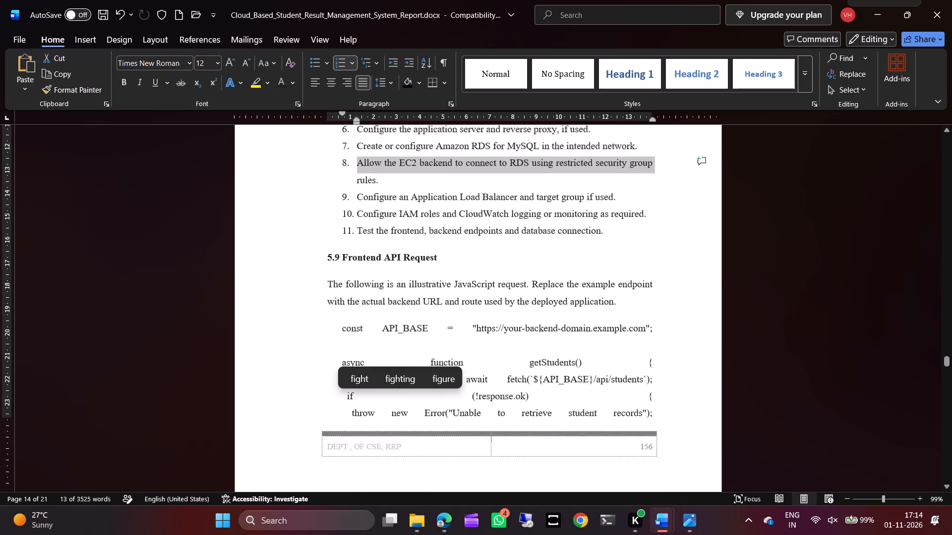
pyautogui.scroll(-1, 457, 309)
pyautogui.click(343, 251)
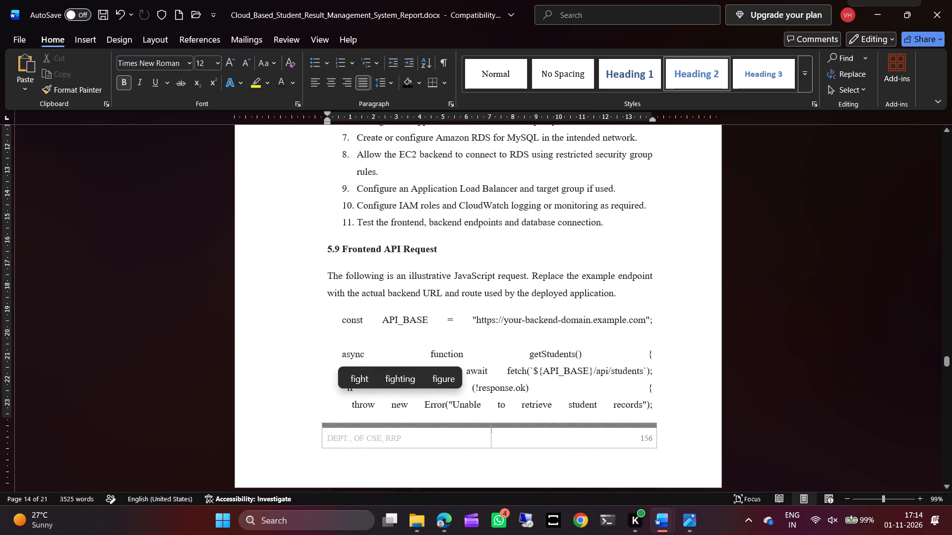
pyautogui.moveTo(341, 319); pyautogui.dragTo(386, 498)
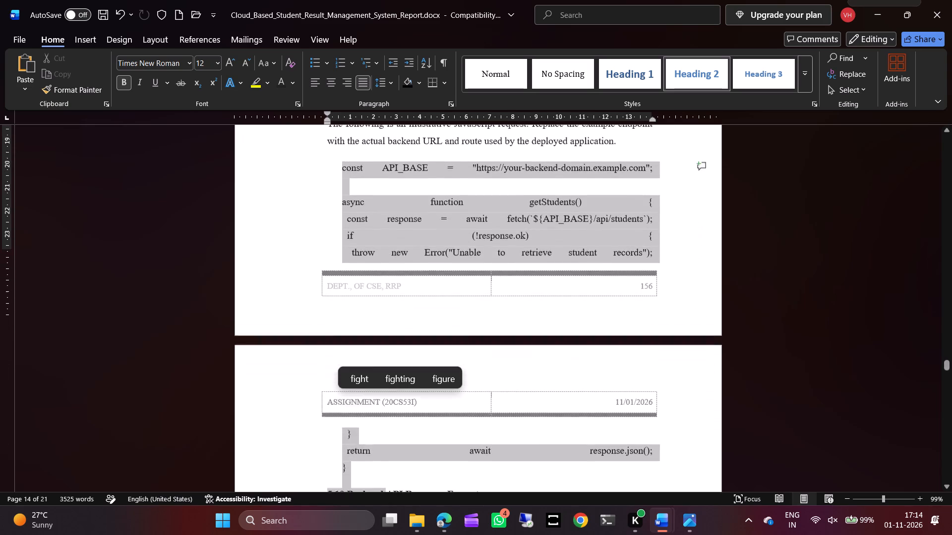
pyautogui.moveTo(386, 498); pyautogui.dragTo(376, 360)
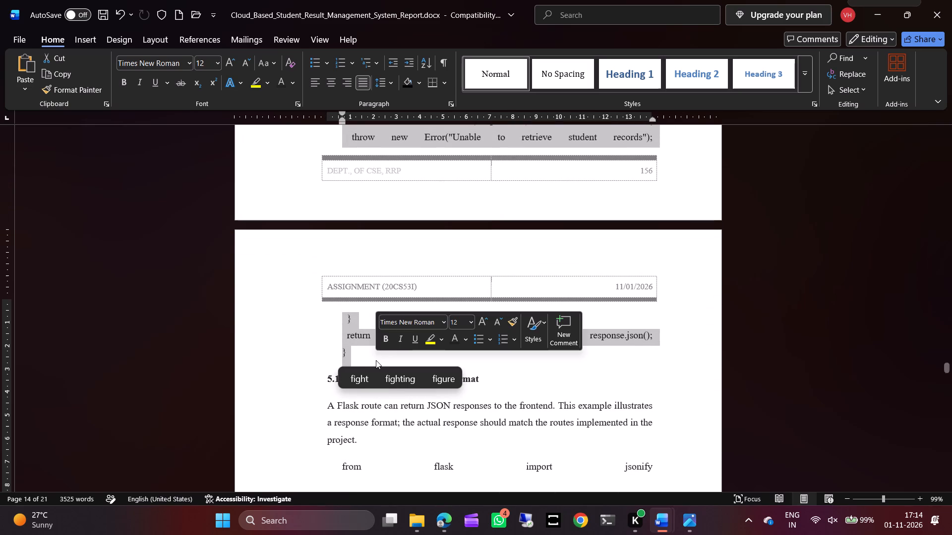
pyautogui.click(315, 85)
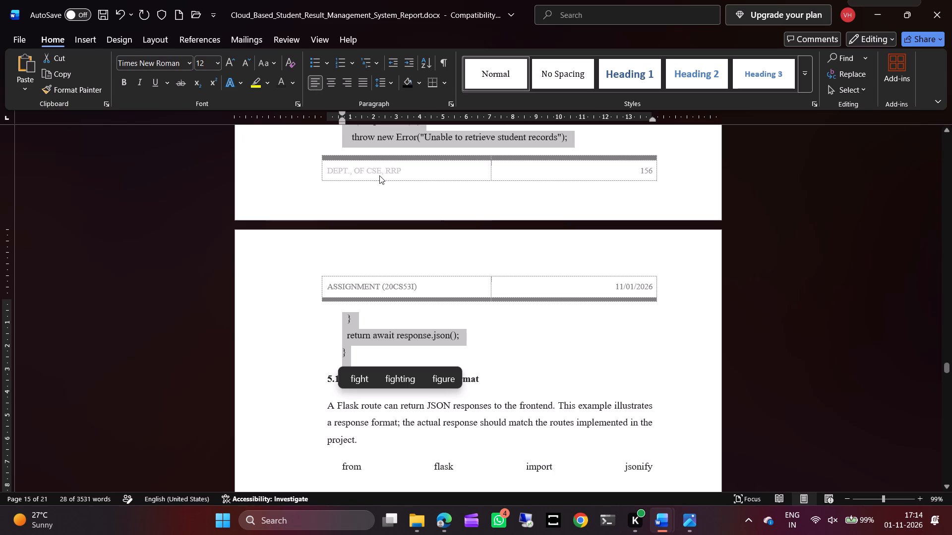
# Delete the blank line between the API_BASE constant and the getStudents function in the 5.9 code block.
pyautogui.scroll(2, 405, 208)
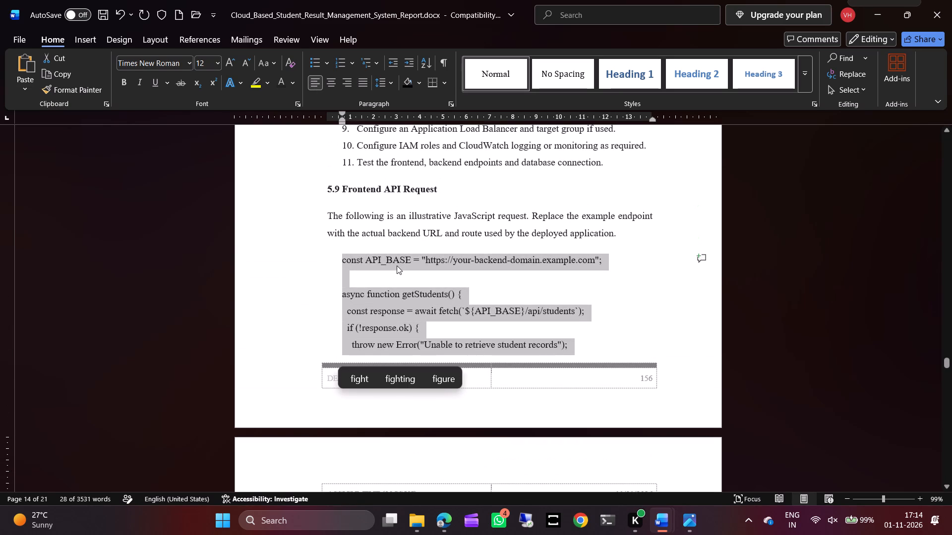
pyautogui.click(396, 273)
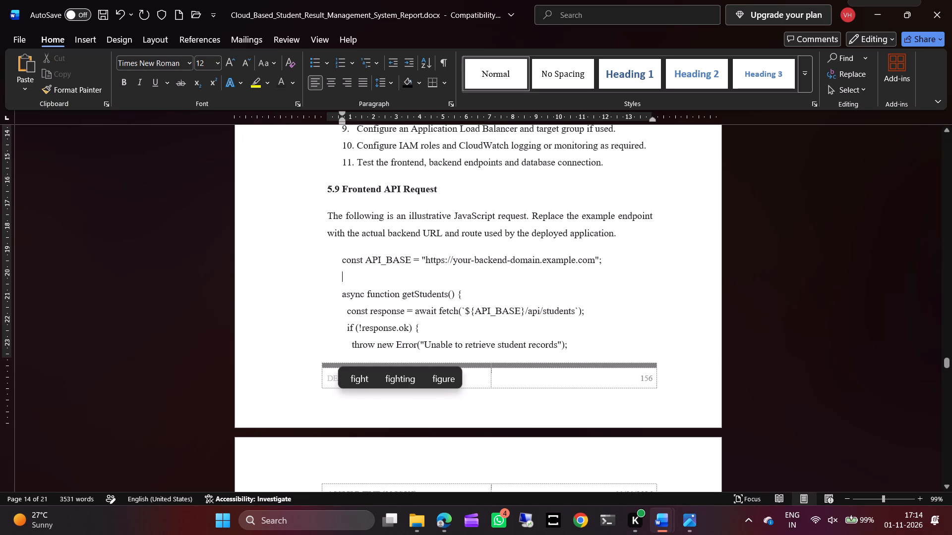
pyautogui.press('BackSpace')
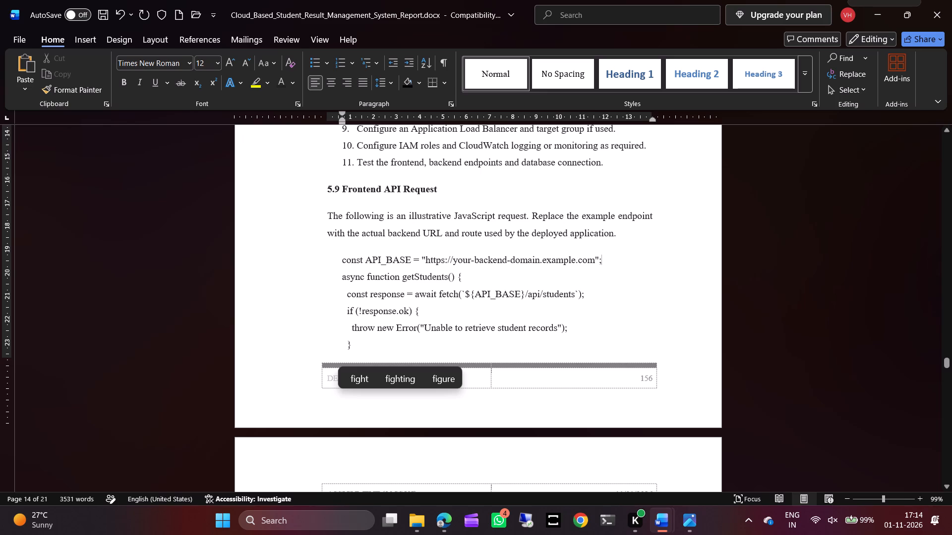
# Add a first-line indent to the introductory paragraph under 5.9 Frontend API Request.
pyautogui.click(327, 216)
pyautogui.press('Tab')
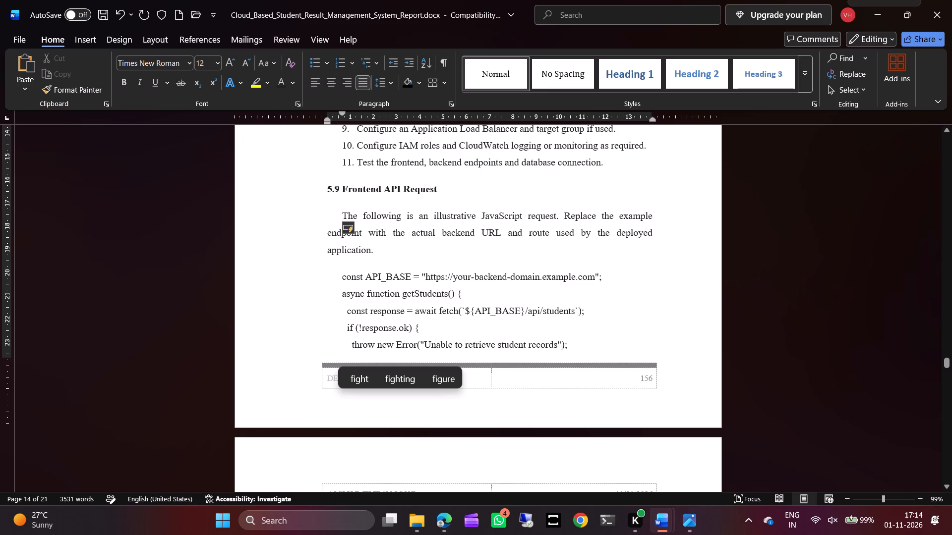
# Add a first-line indent to the Flask route paragraph under 5.10 Backend API Response Format.
pyautogui.scroll(-3, 394, 263)
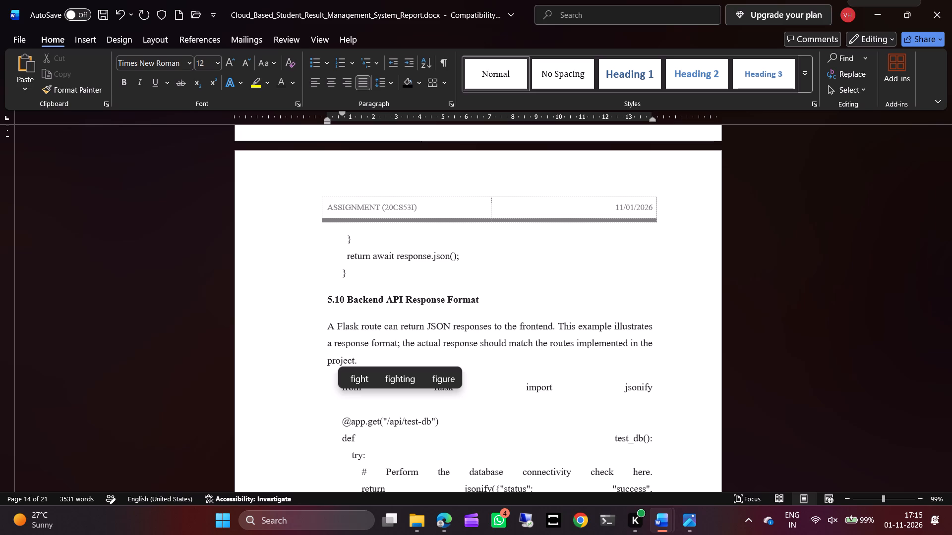
pyautogui.scroll(2, 469, 259)
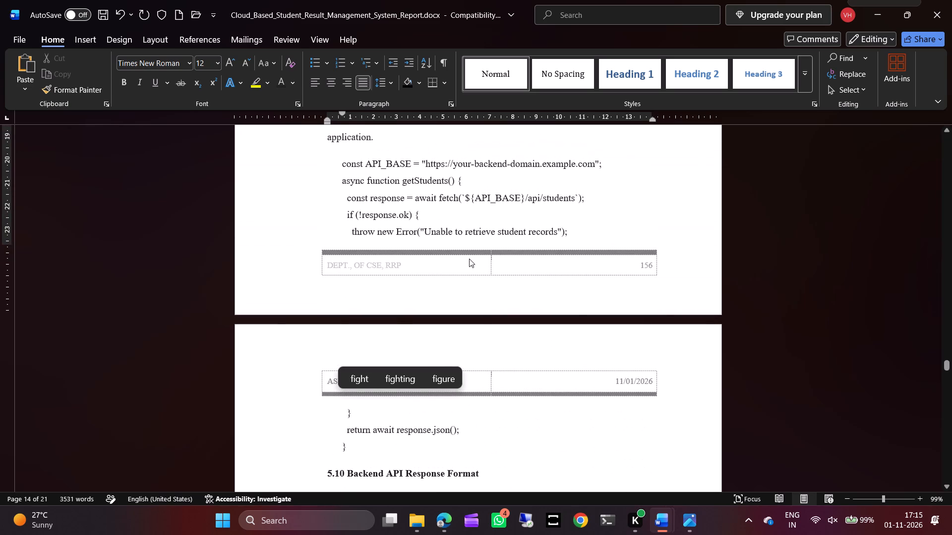
pyautogui.scroll(-2, 469, 259)
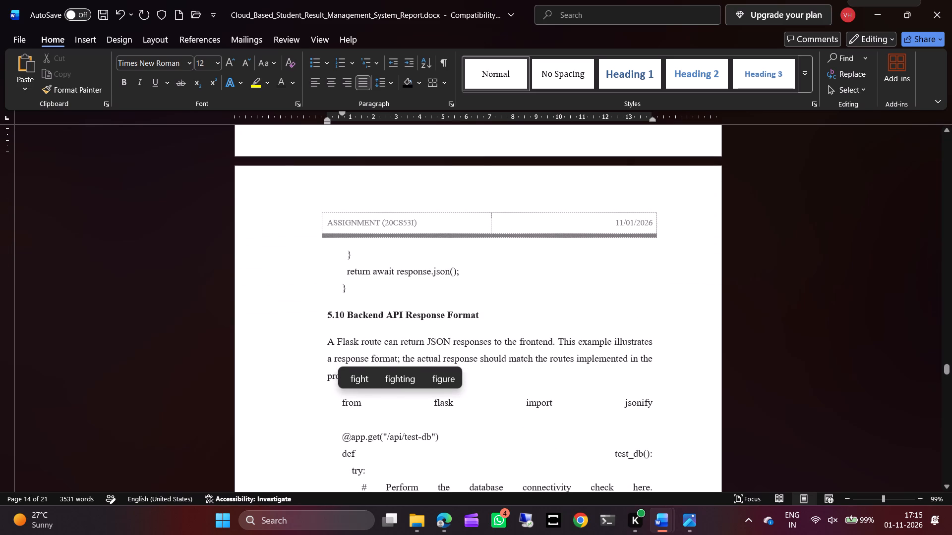
pyautogui.scroll(-1, 332, 340)
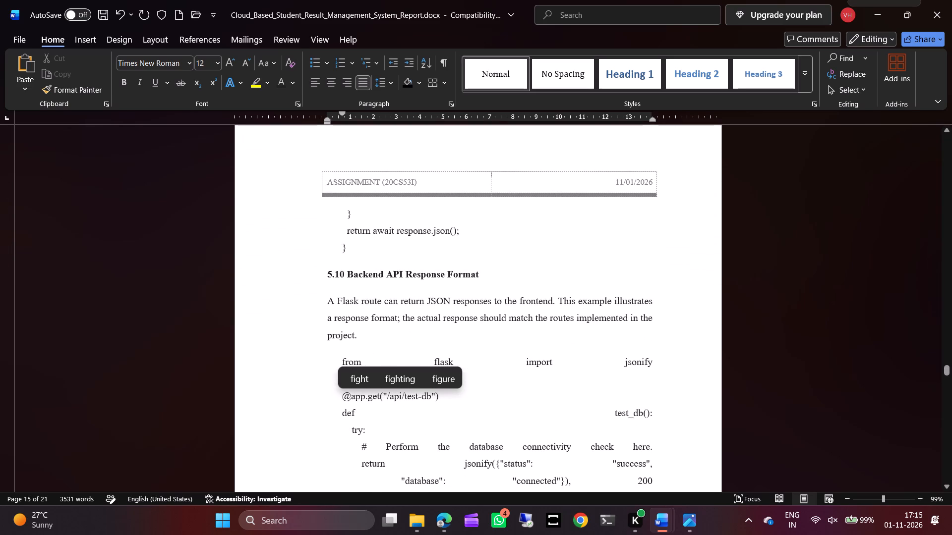
pyautogui.click(326, 301)
pyautogui.press('Tab')
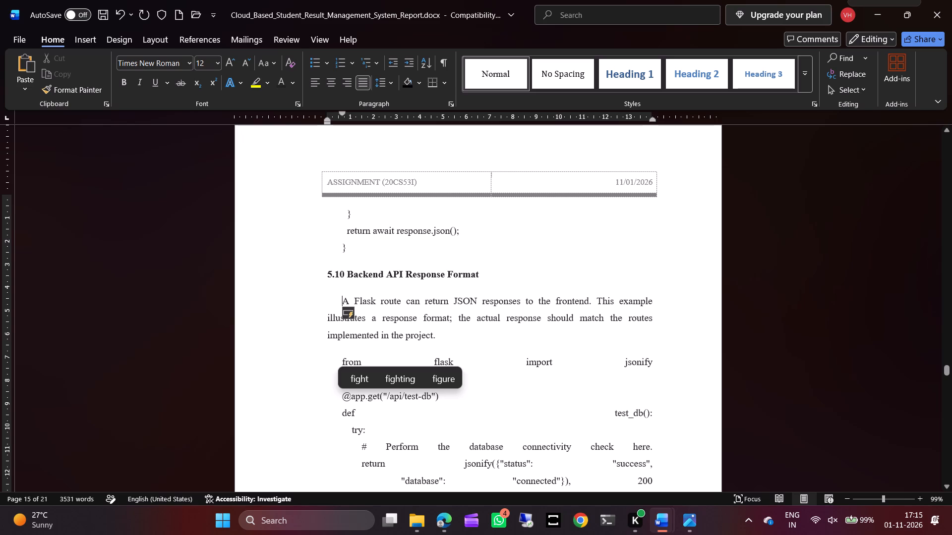
# Left-align the whole Flask code block under 5.10 Backend API Response Format.
pyautogui.scroll(-2, 432, 306)
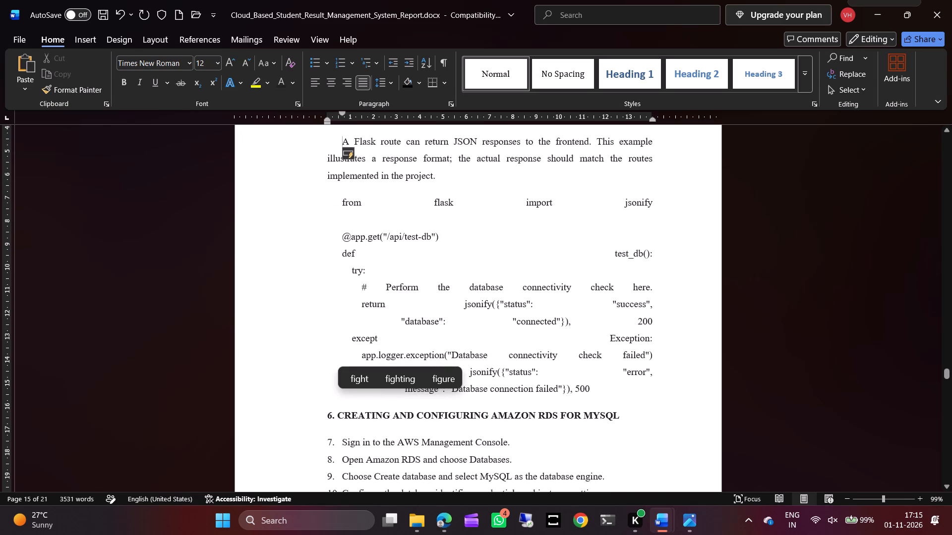
pyautogui.moveTo(341, 204); pyautogui.dragTo(581, 386)
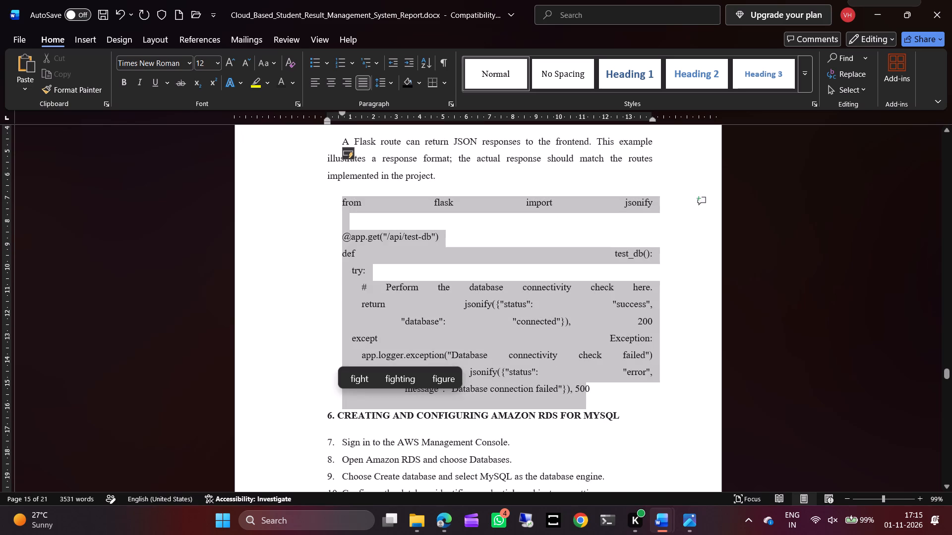
pyautogui.moveTo(581, 386); pyautogui.dragTo(589, 387)
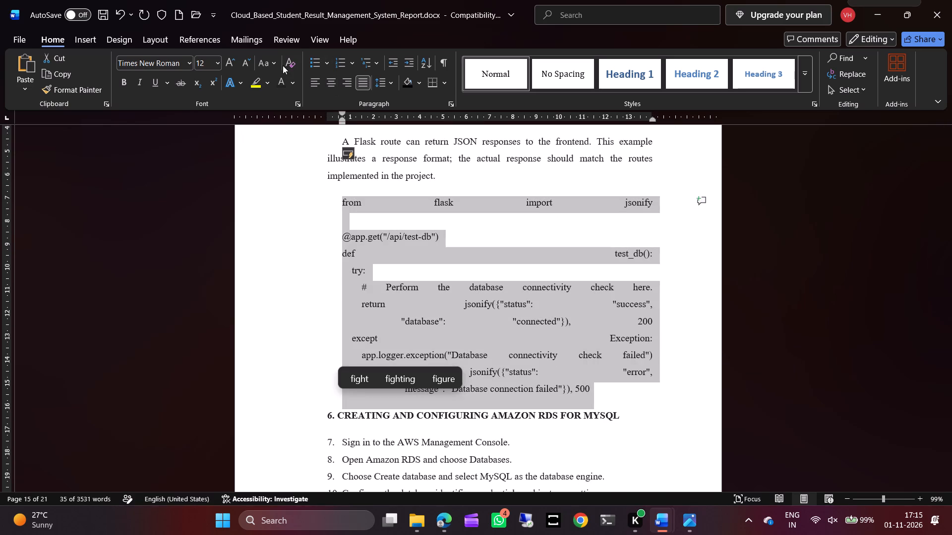
pyautogui.click(314, 81)
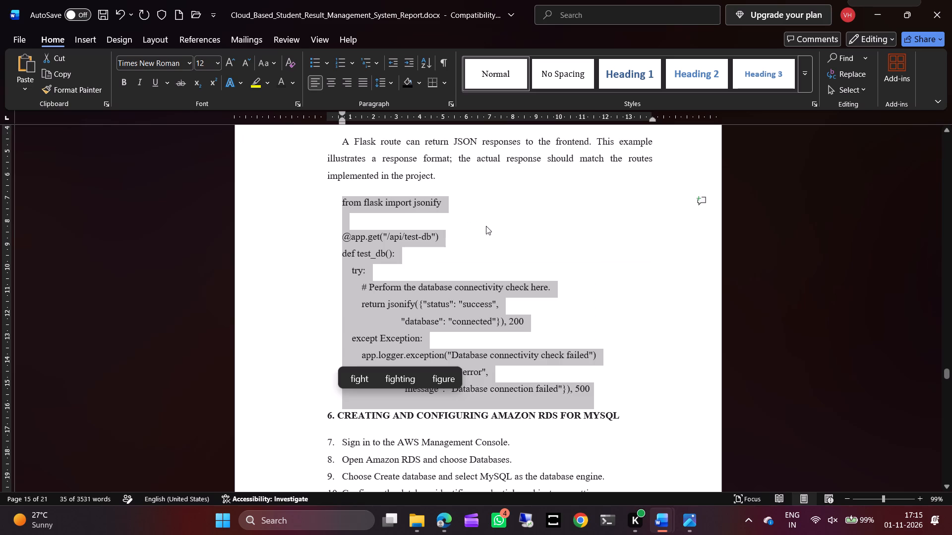
pyautogui.click(495, 230)
pyautogui.click(416, 214)
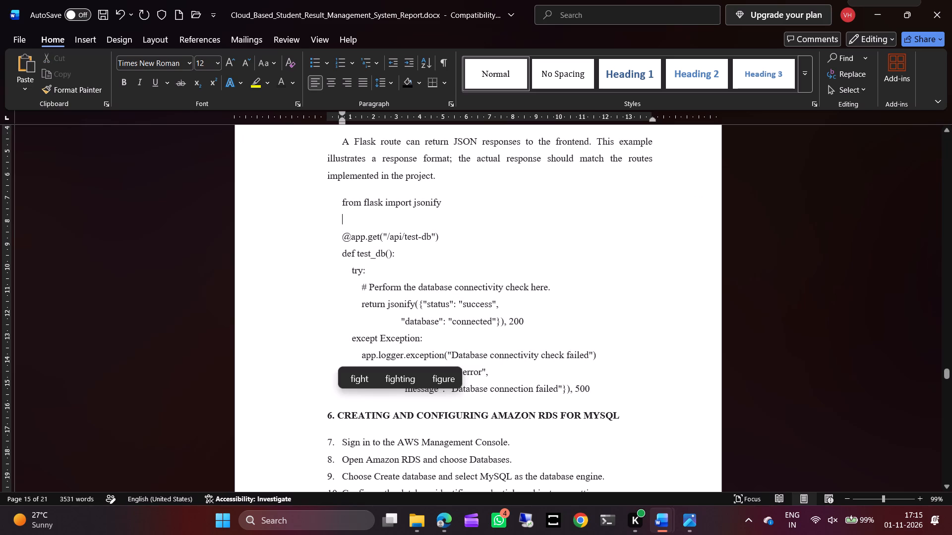
pyautogui.press('BackSpace')
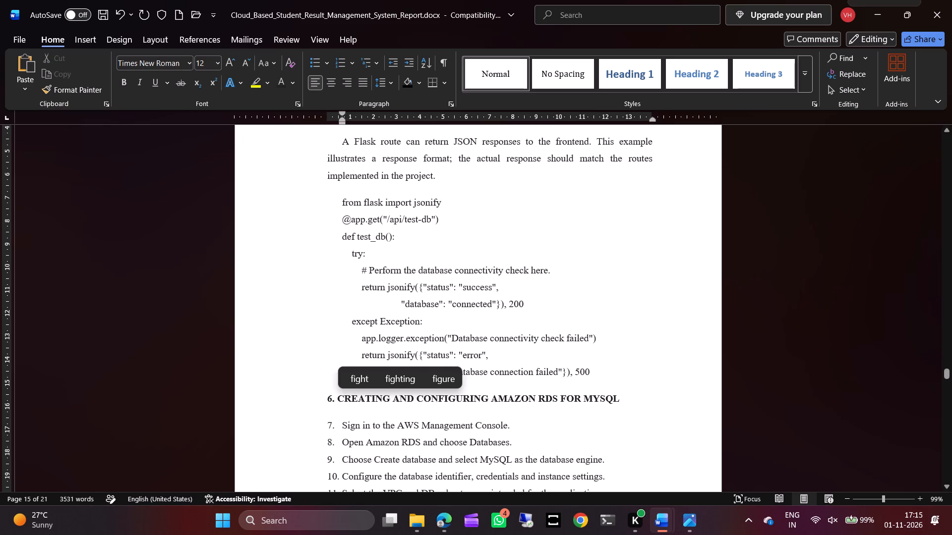
# Remove the numbering from the first six items of section 6, from "Sign in to the AWS Management Console" through "Keep the database private".
pyautogui.scroll(-1, 452, 235)
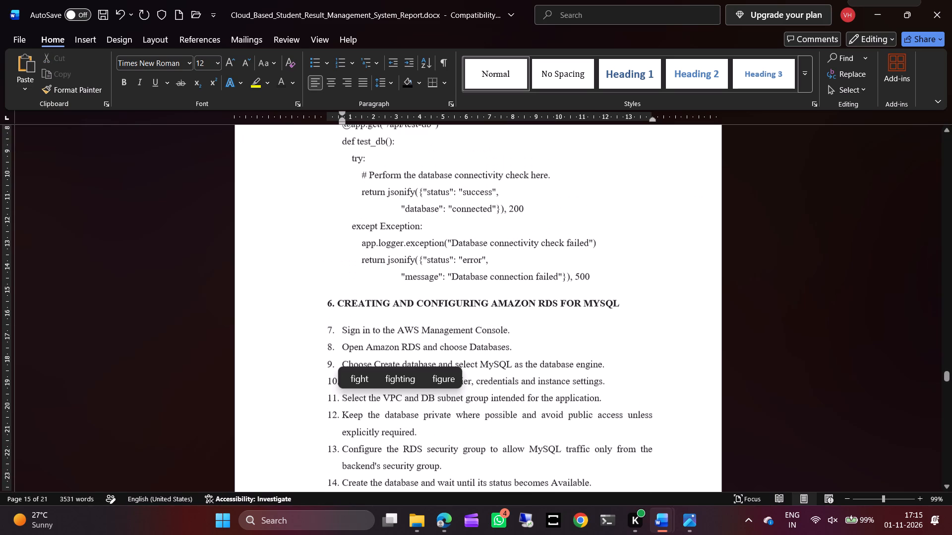
pyautogui.click(343, 331)
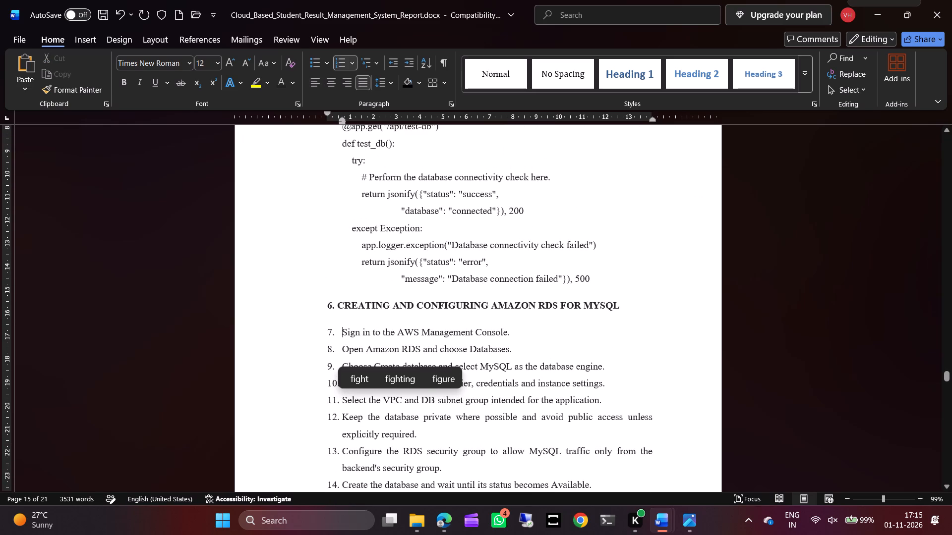
pyautogui.press('BackSpace')
pyautogui.press('BackSpace')
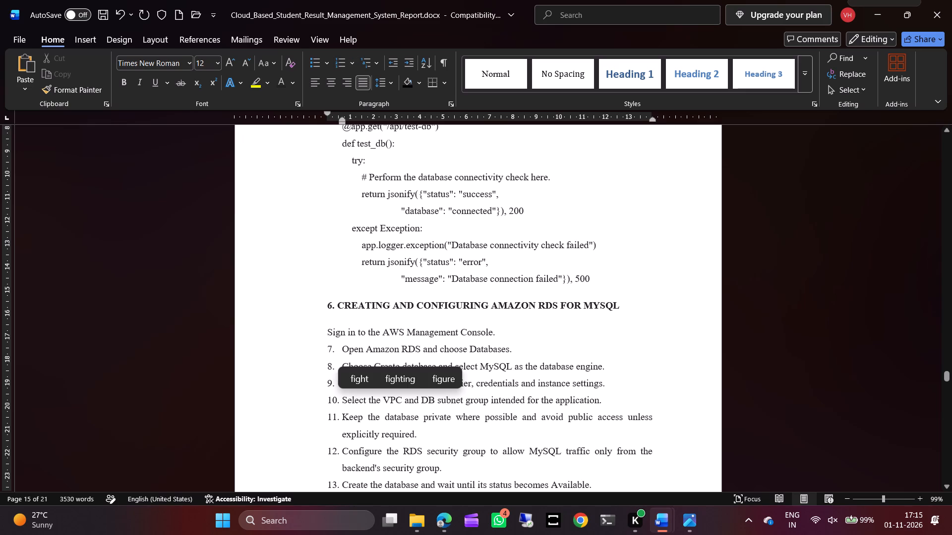
pyautogui.press('Down')
pyautogui.press('BackSpace')
pyautogui.press('BackSpace')
pyautogui.press('Down')
pyautogui.press('BackSpace')
pyautogui.press('BackSpace')
pyautogui.press('Down')
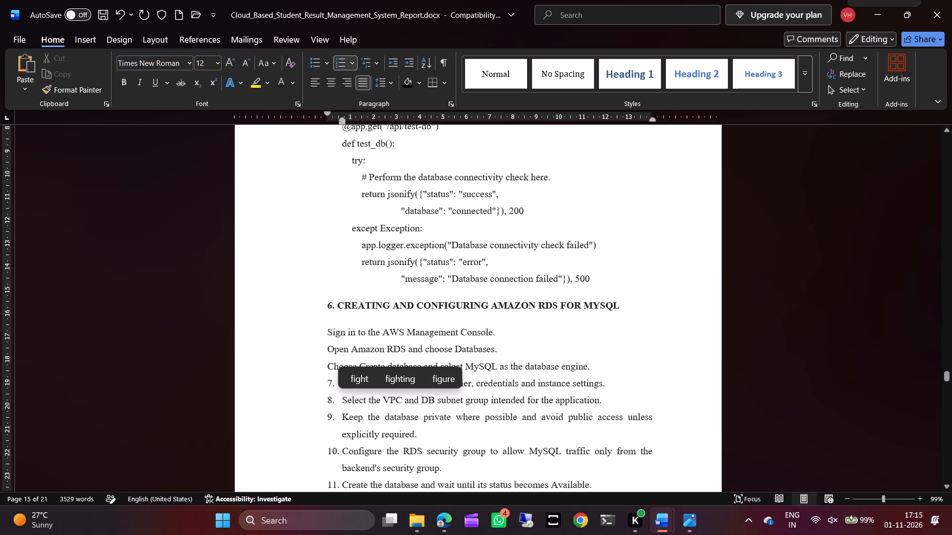
pyautogui.press('BackSpace')
pyautogui.press('BackSpace')
pyautogui.press('Down')
pyautogui.press('BackSpace')
pyautogui.press('BackSpace')
pyautogui.press('Down')
pyautogui.press('BackSpace')
pyautogui.press('BackSpace')
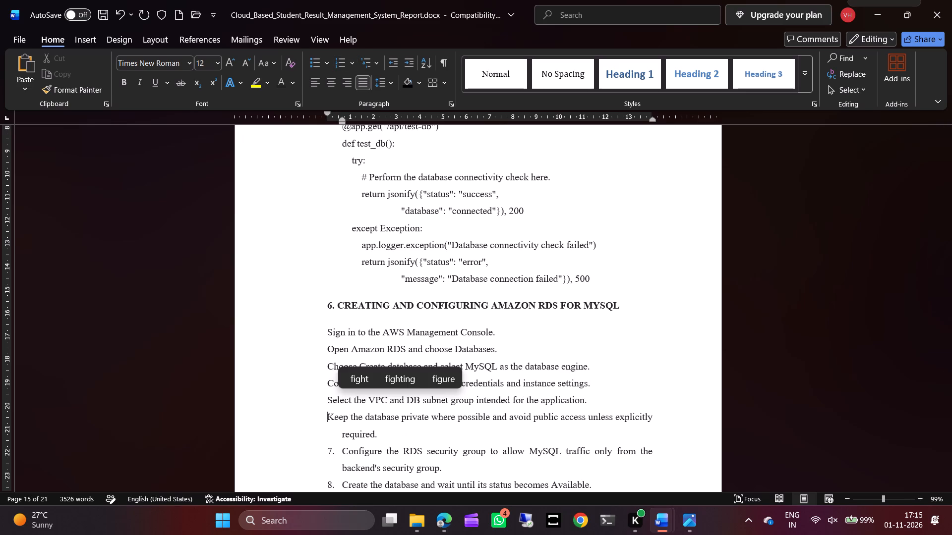
# Remove the numbering from the last four items of section 6, from "Configure the RDS security group" through "Test the connection from EC2".
pyautogui.press('Down')
pyautogui.press('Down')
pyautogui.press('BackSpace')
pyautogui.press('BackSpace')
pyautogui.press('Down')
pyautogui.press('Down')
pyautogui.press('BackSpace')
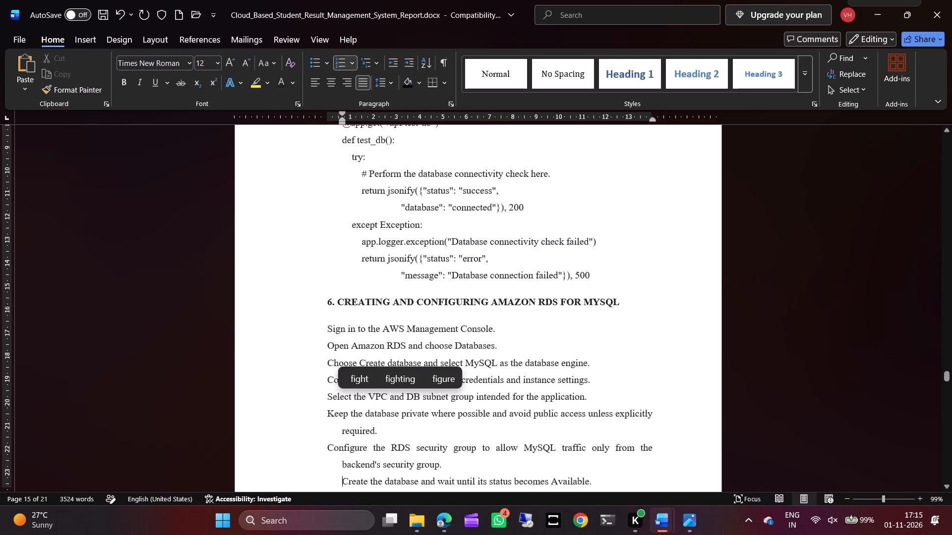
pyautogui.press('BackSpace')
pyautogui.press('Down')
pyautogui.press('BackSpace')
pyautogui.press('BackSpace')
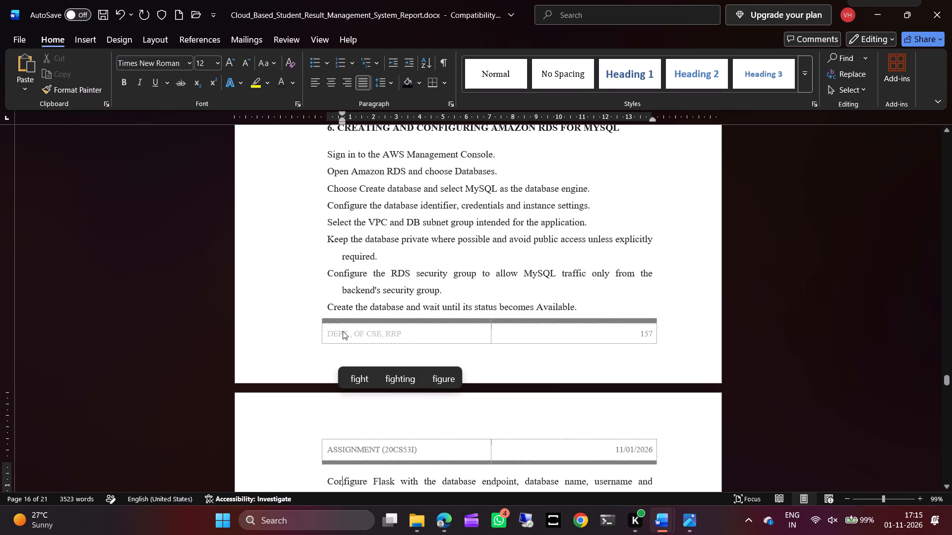
pyautogui.press('Down')
pyautogui.press('BackSpace')
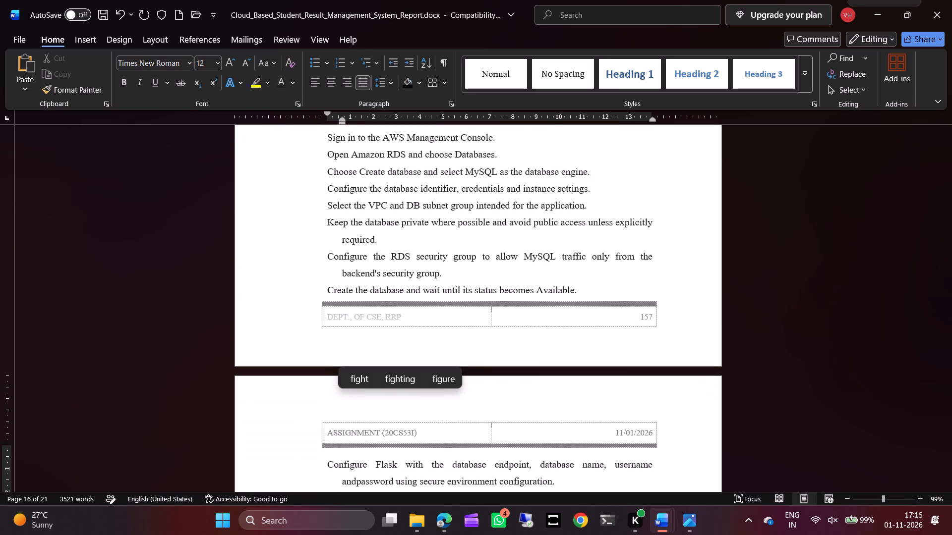
pyautogui.hotkey('ctrl', 'z')
pyautogui.press('Down')
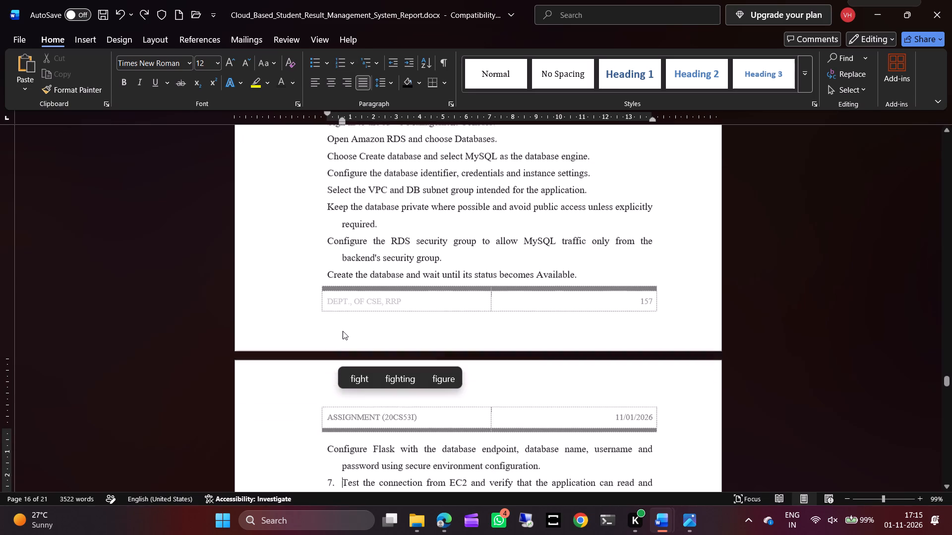
pyautogui.press('BackSpace')
pyautogui.press('BackSpace')
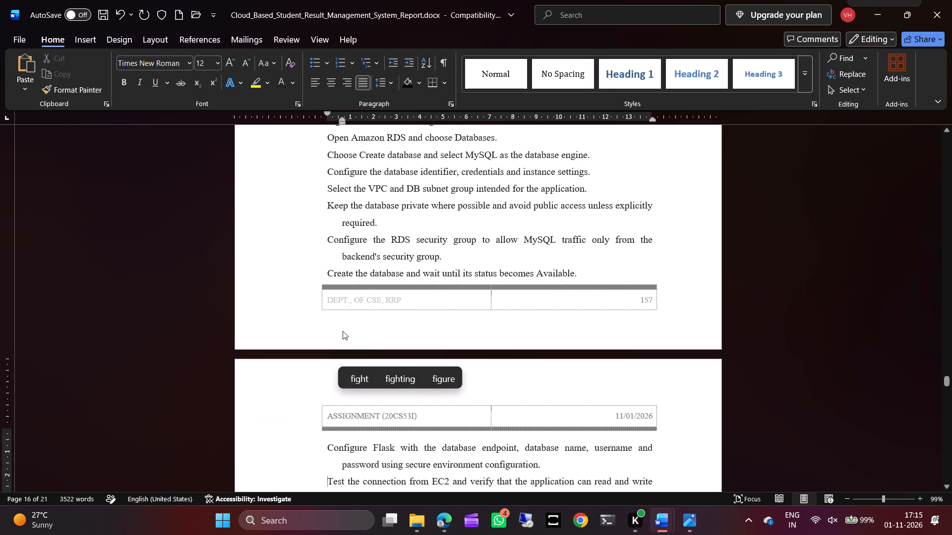
# Apply a fresh numbered list starting at 1 to all ten items of section 6, across both pages.
pyautogui.scroll(-1, 343, 331)
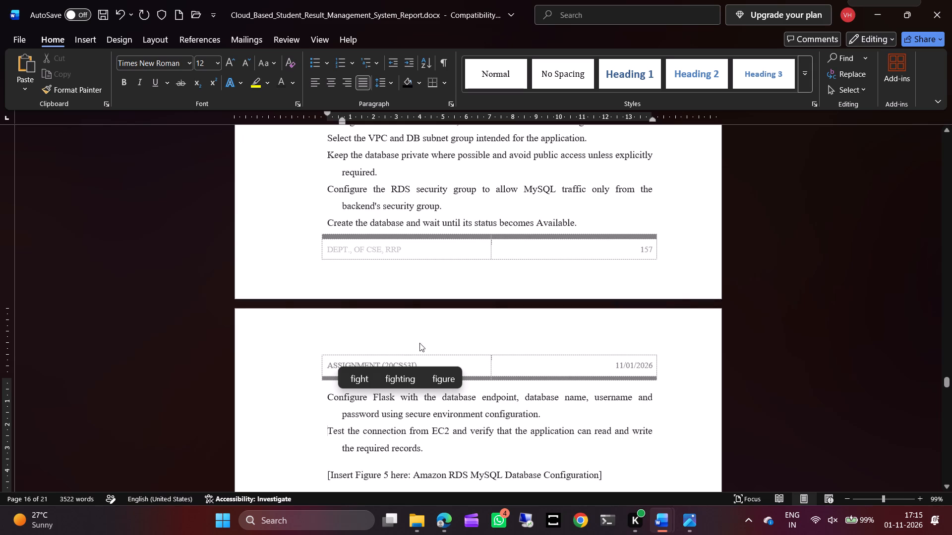
pyautogui.scroll(1, 478, 328)
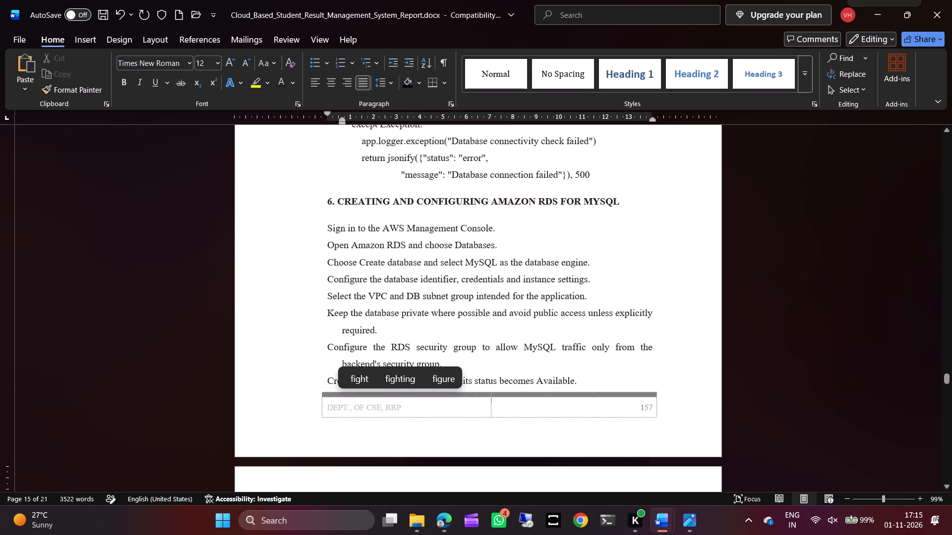
pyautogui.moveTo(329, 231); pyautogui.dragTo(425, 454)
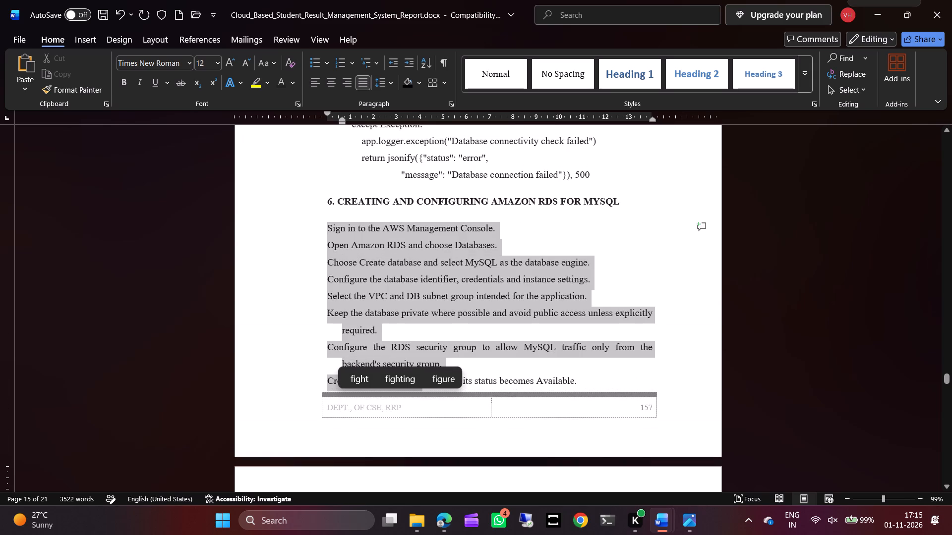
pyautogui.moveTo(425, 454); pyautogui.dragTo(422, 334)
pyautogui.click(336, 65)
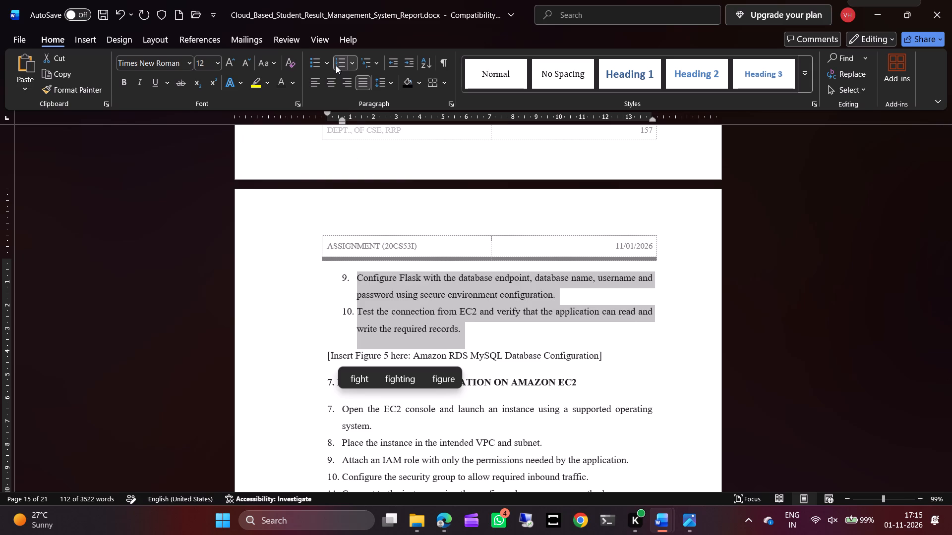
pyautogui.scroll(1, 377, 234)
pyautogui.scroll(-1, 377, 234)
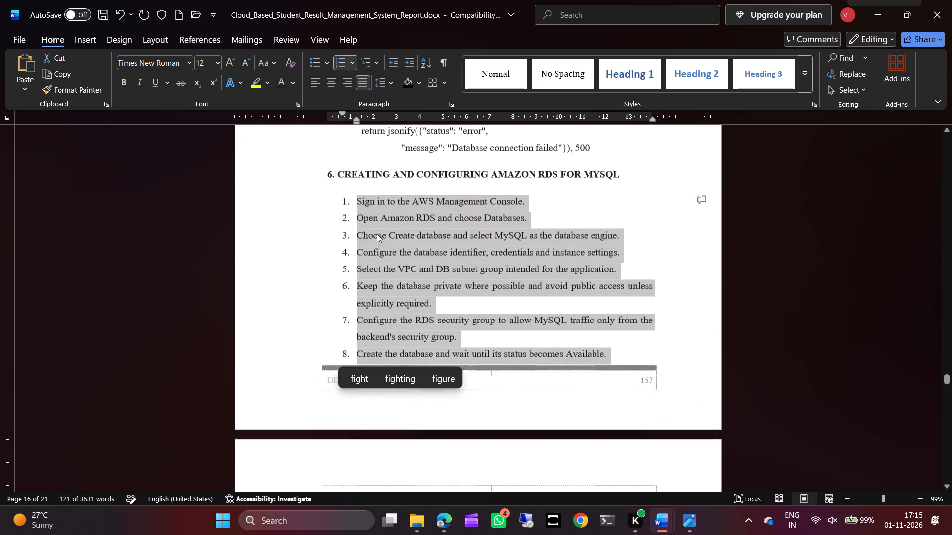
pyautogui.scroll(-1, 377, 234)
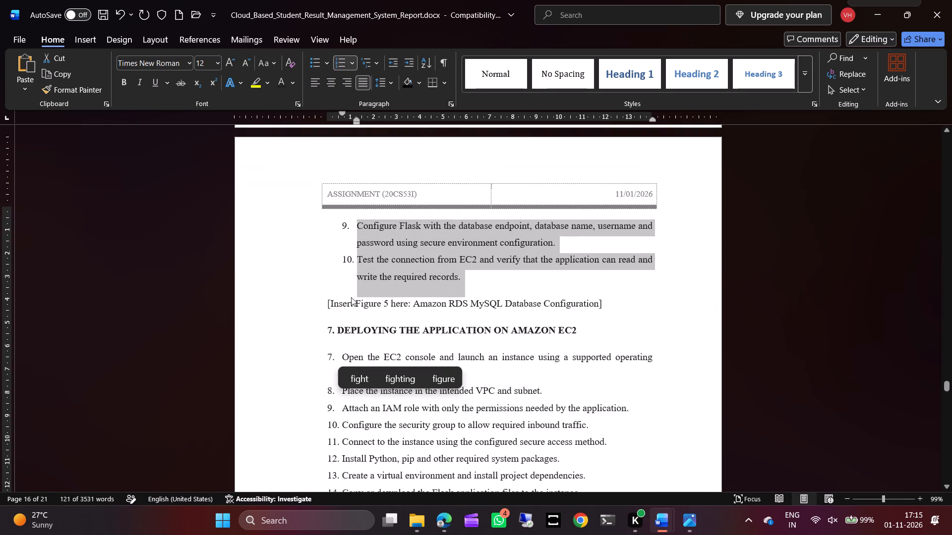
pyautogui.click(331, 302)
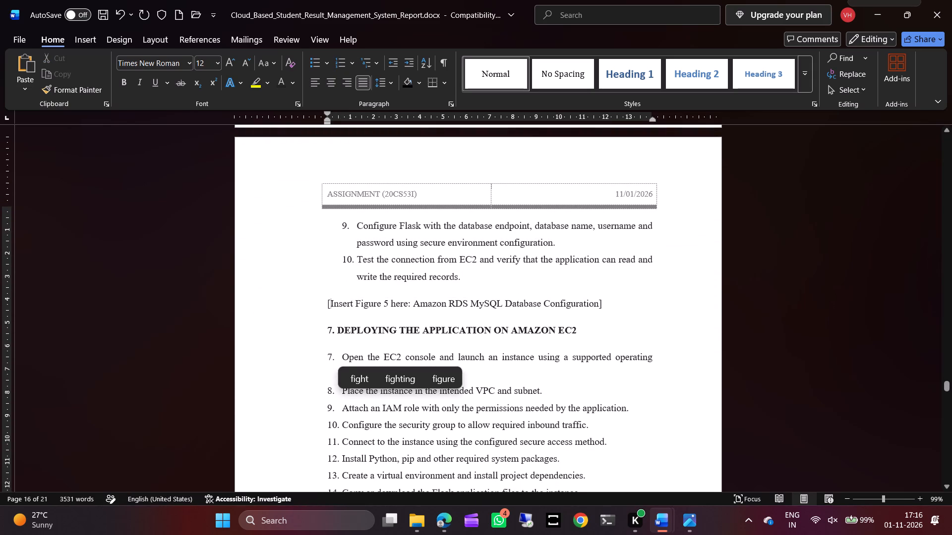
pyautogui.moveTo(414, 304); pyautogui.dragTo(579, 312)
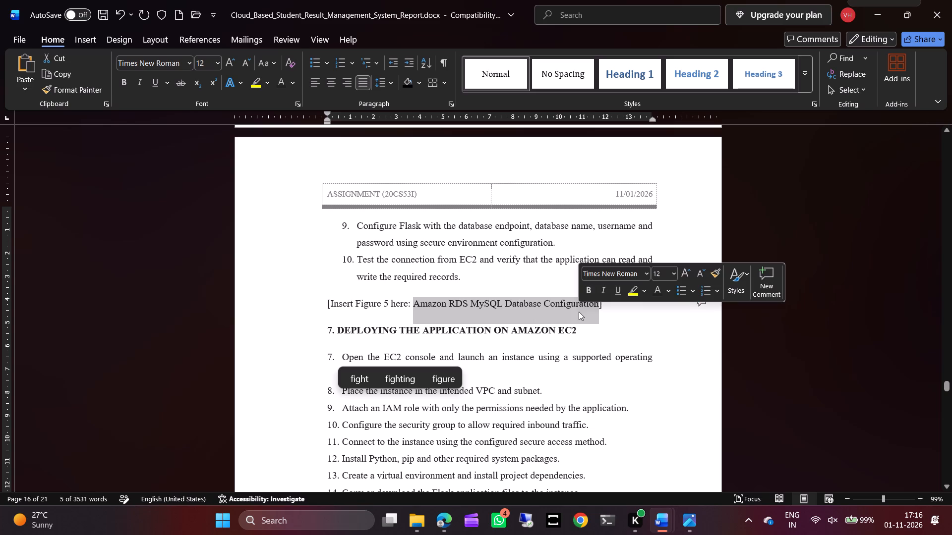
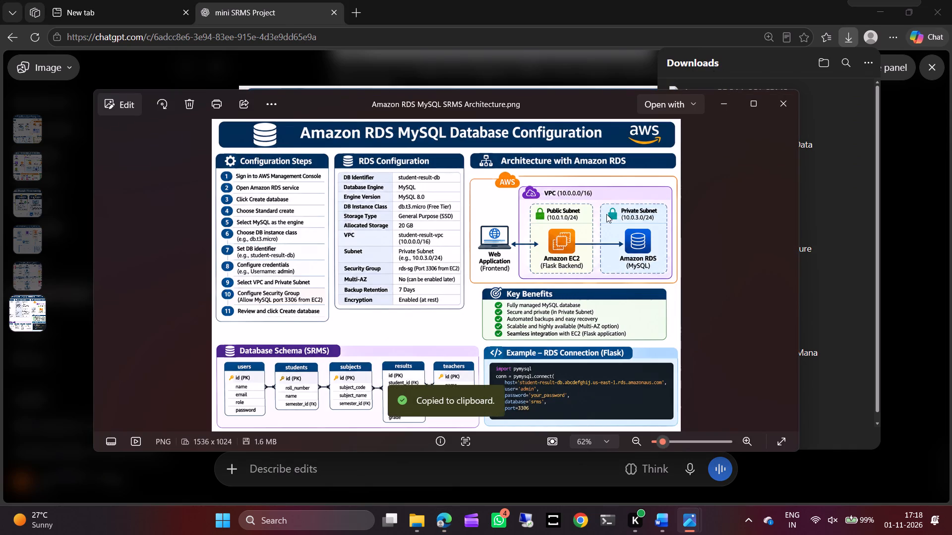
# In the Word report, paste the diagram after item 10 of section 6 as an unnumbered, unindented paragraph above the Figure 5 placeholder.
pyautogui.click(664, 526)
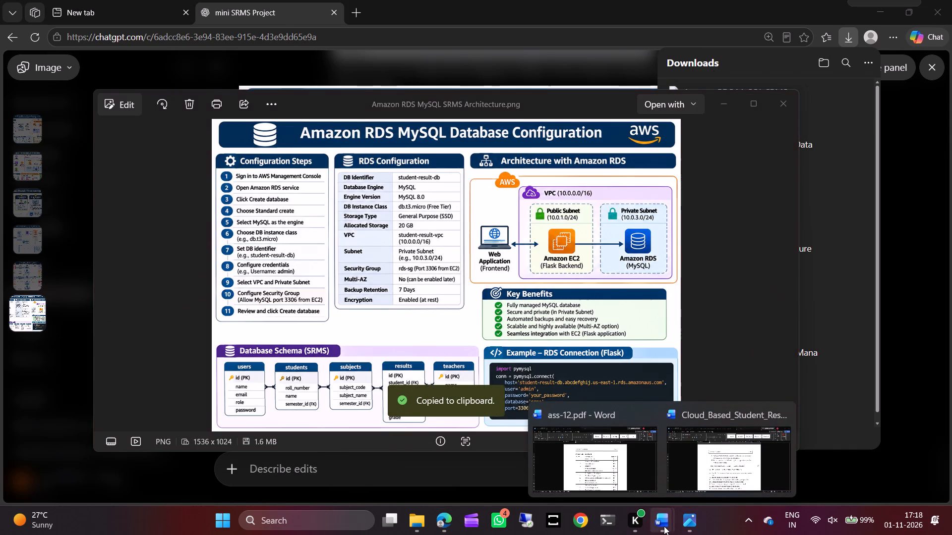
pyautogui.click(719, 459)
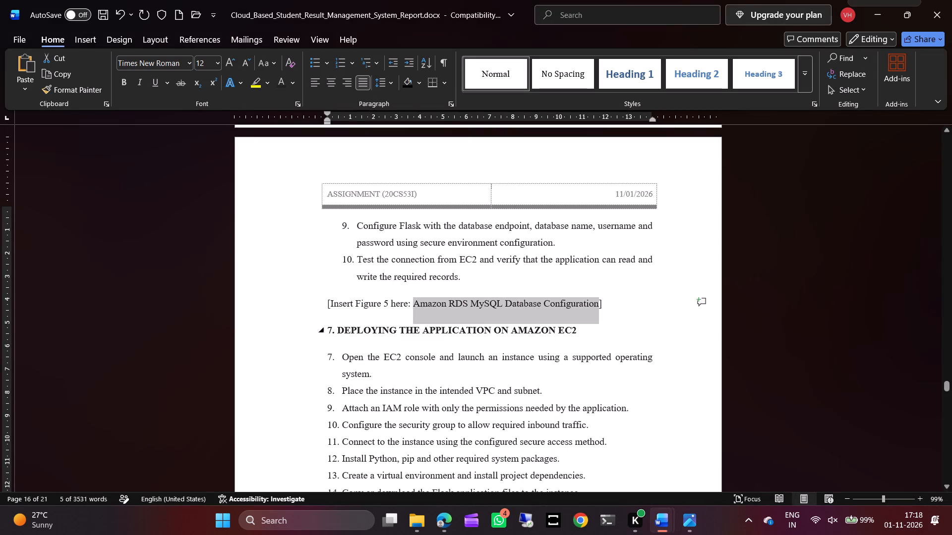
pyautogui.click(554, 286)
pyautogui.press('Return')
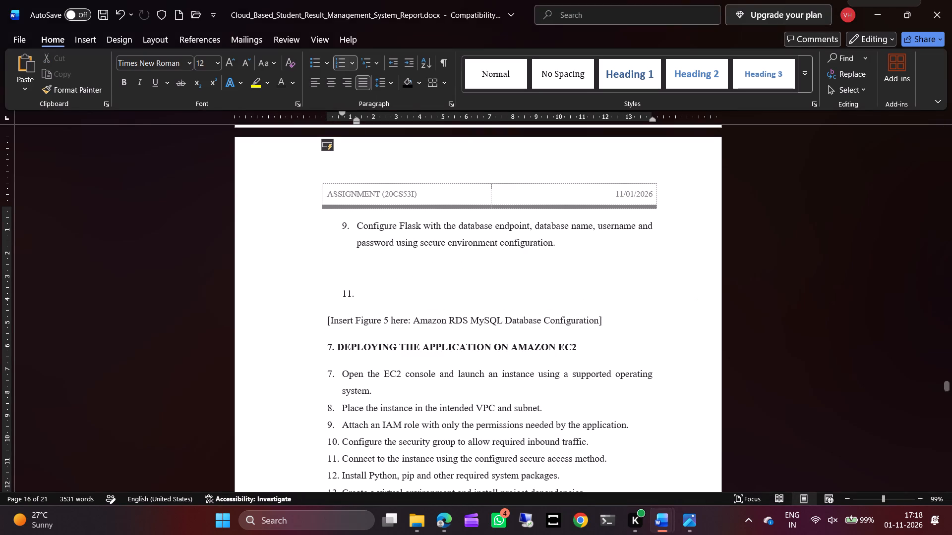
pyautogui.press('BackSpace')
pyautogui.press('BackSpace')
pyautogui.press('BackSpace')
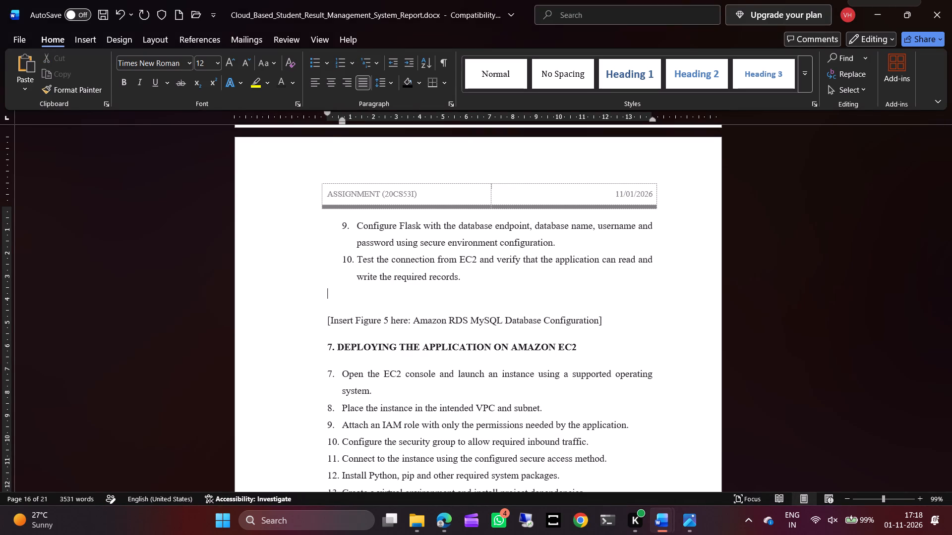
pyautogui.hotkey('ctrl', 'v')
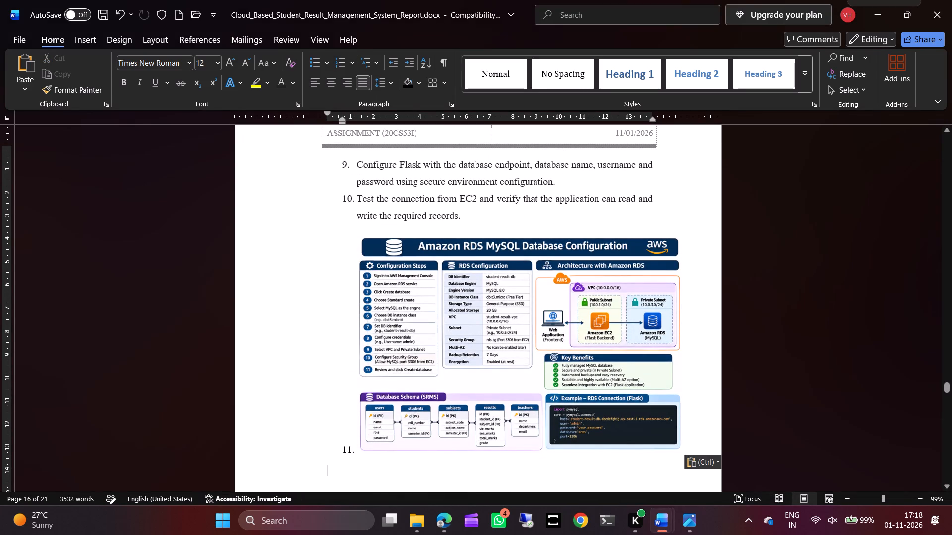
pyautogui.click(356, 450)
pyautogui.press('BackSpace')
pyautogui.press('BackSpace')
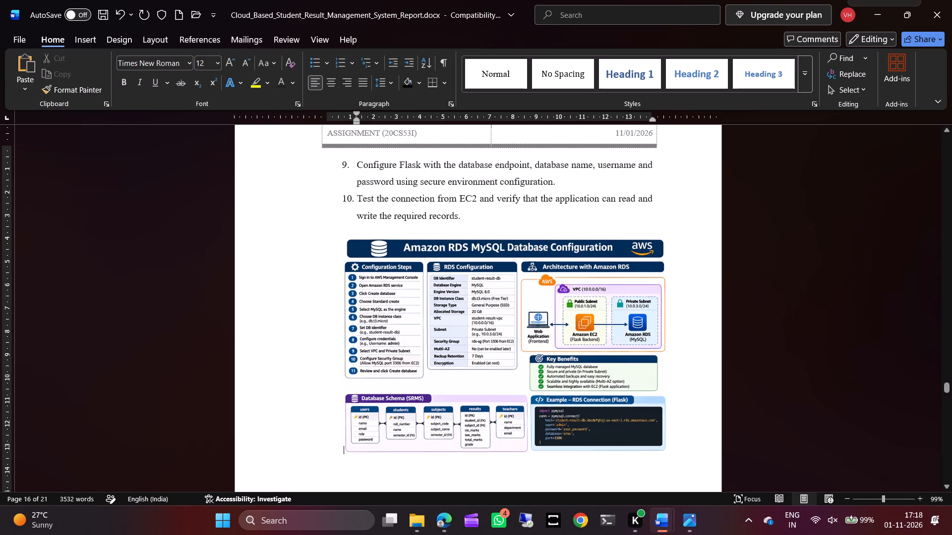
pyautogui.press('BackSpace')
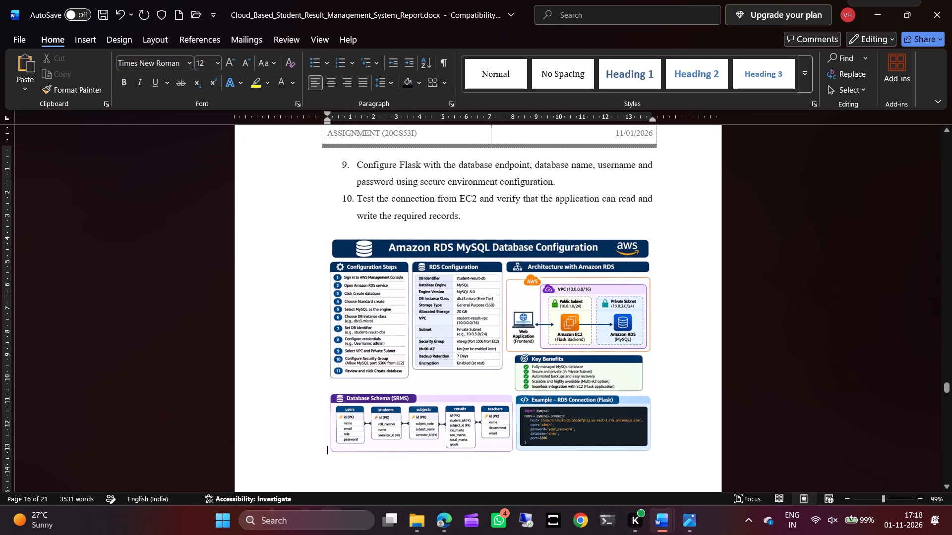
# Copy the title "Amazon RDS MySQL Database Configuration" from the Figure 5 placeholder and delete the placeholder line.
pyautogui.scroll(-1, 419, 401)
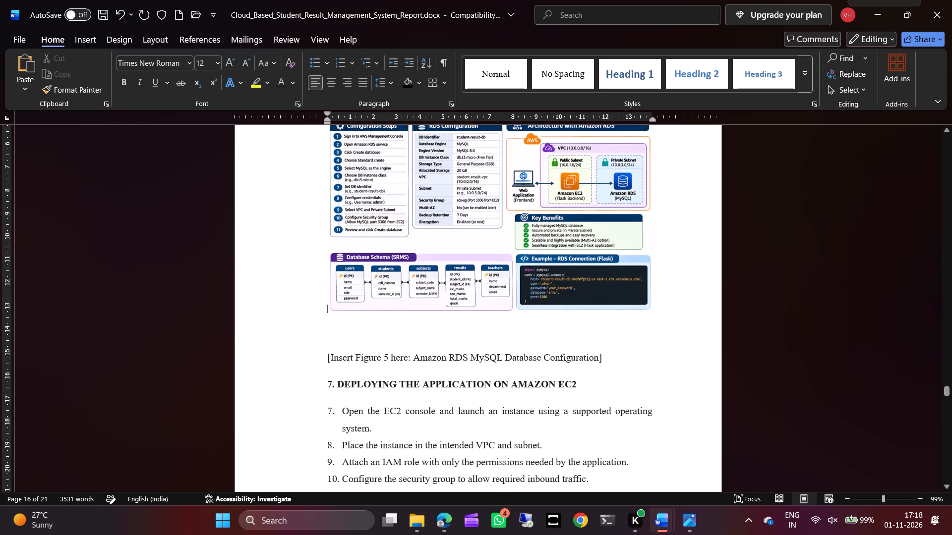
pyautogui.moveTo(414, 355); pyautogui.dragTo(581, 359)
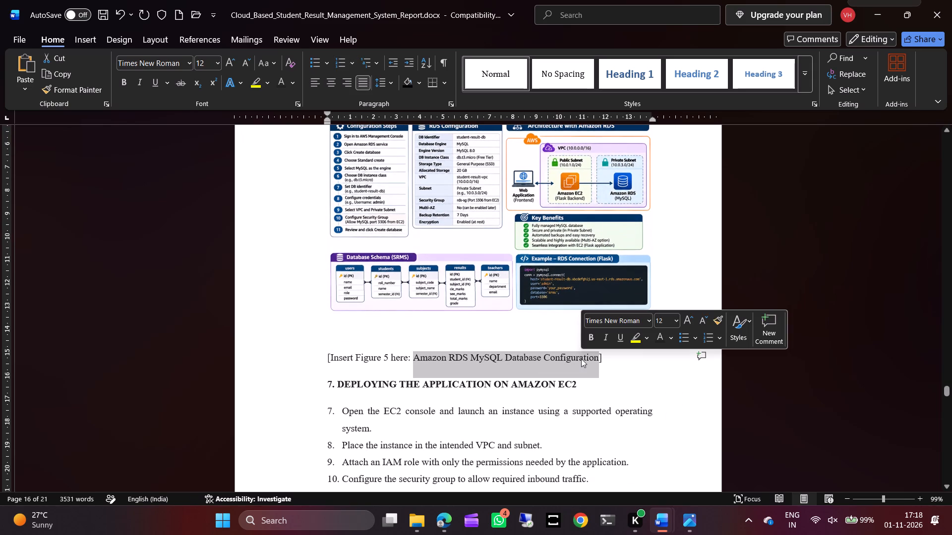
pyautogui.hotkey('ctrl', 'c')
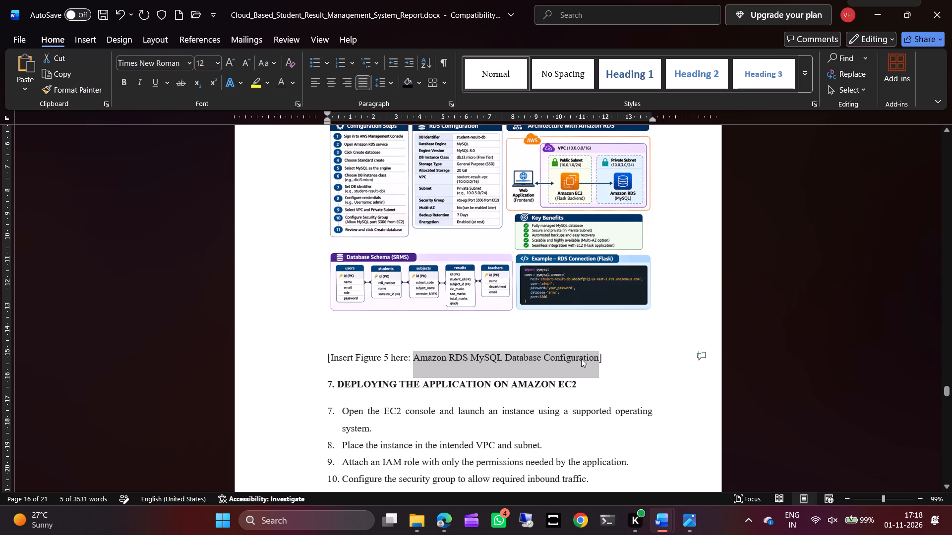
pyautogui.moveTo(611, 350); pyautogui.dragTo(604, 346)
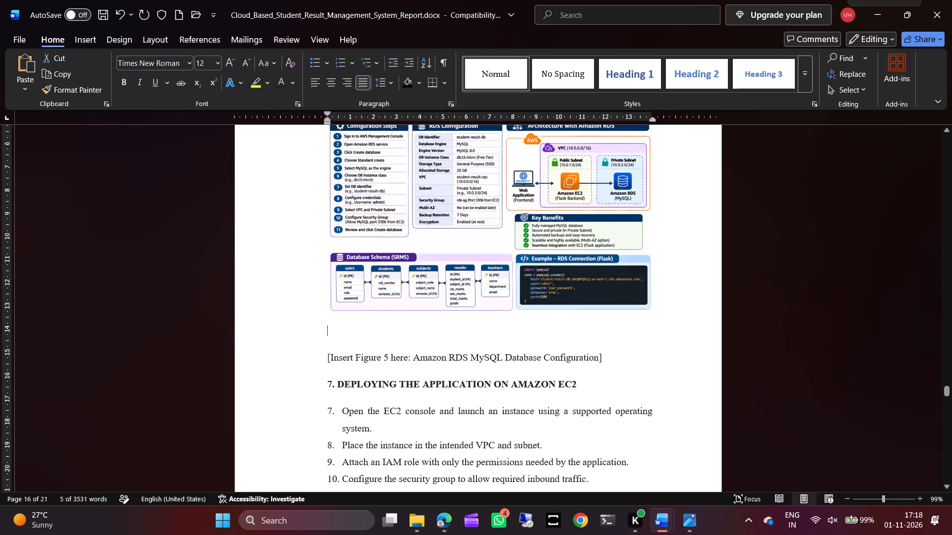
pyautogui.moveTo(604, 346); pyautogui.dragTo(614, 355)
pyautogui.press('BackSpace')
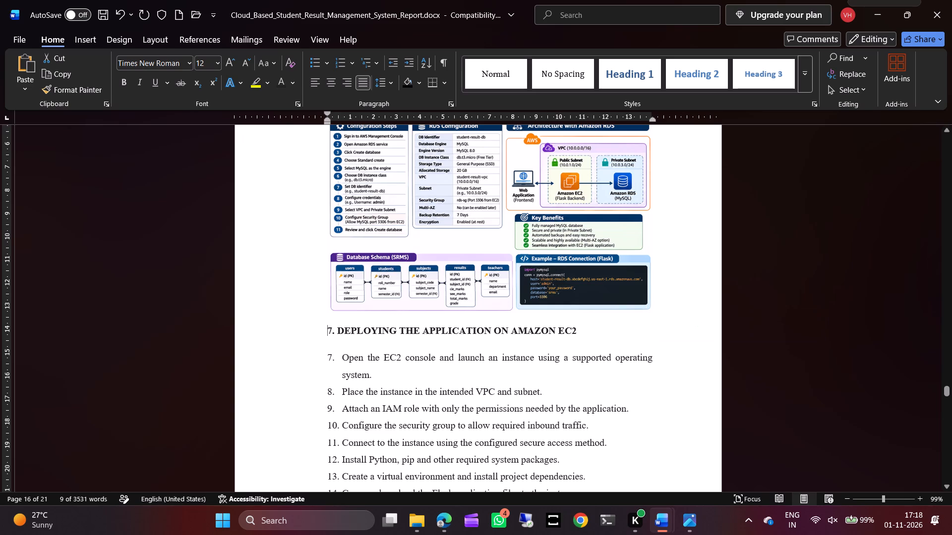
# Add the caption "Fig 5: Amazon RDS MySQL Database Configuration" on a new line beneath the diagram, using the copied title.
pyautogui.press('Up')
pyautogui.press('Right')
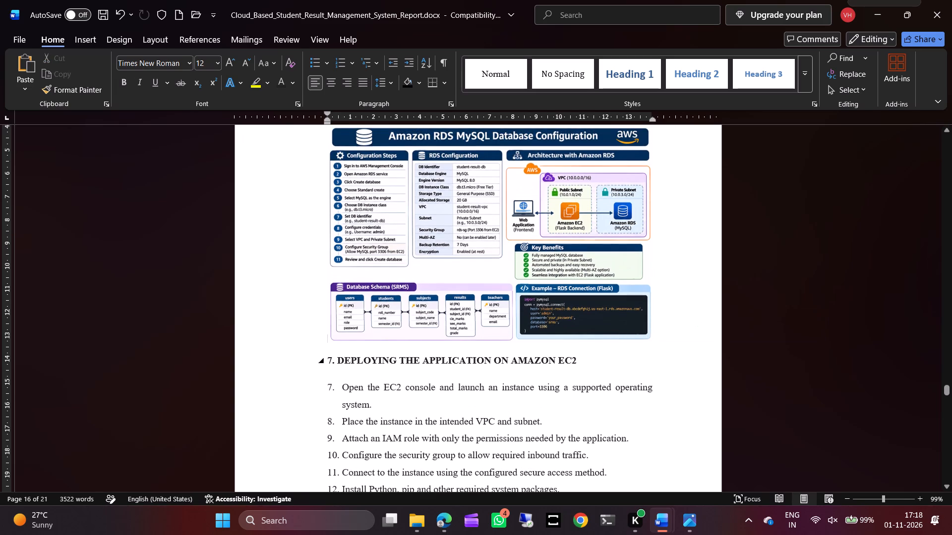
pyautogui.press('Return')
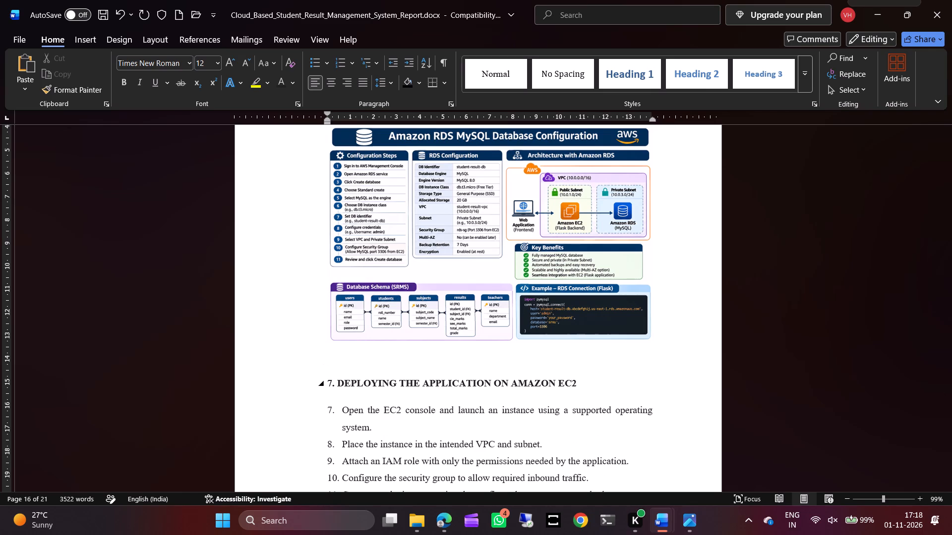
pyautogui.hotkey('ctrl', 'v')
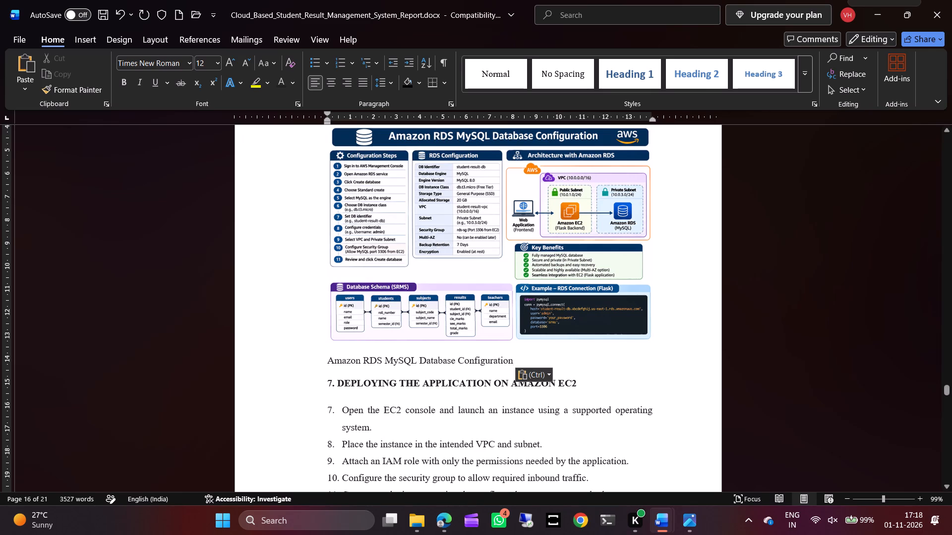
pyautogui.click(328, 359)
pyautogui.write('fig')
pyautogui.press('space')
pyautogui.write('5:')
pyautogui.press('space')
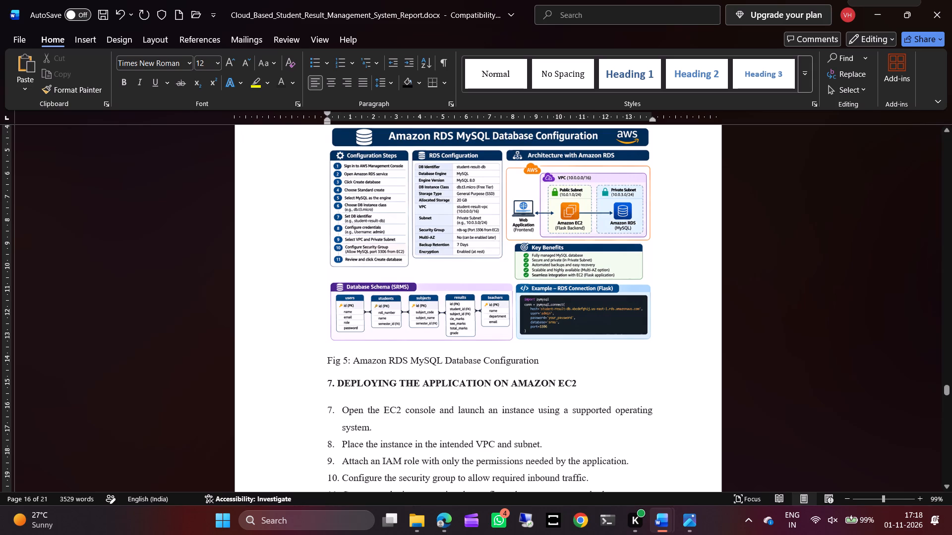
# Make the Fig 5 caption bold and centre it under the diagram.
pyautogui.moveTo(326, 361); pyautogui.dragTo(601, 357)
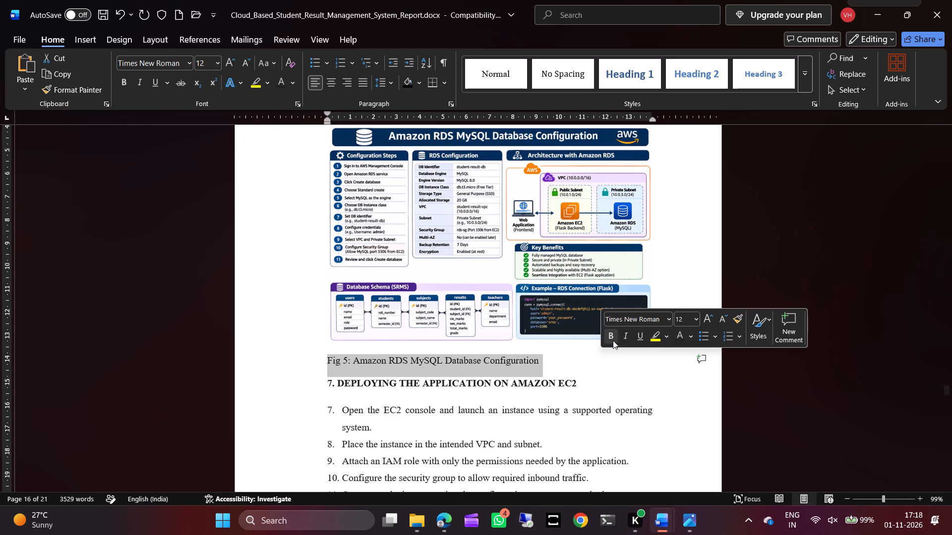
pyautogui.click(613, 340)
pyautogui.click(332, 85)
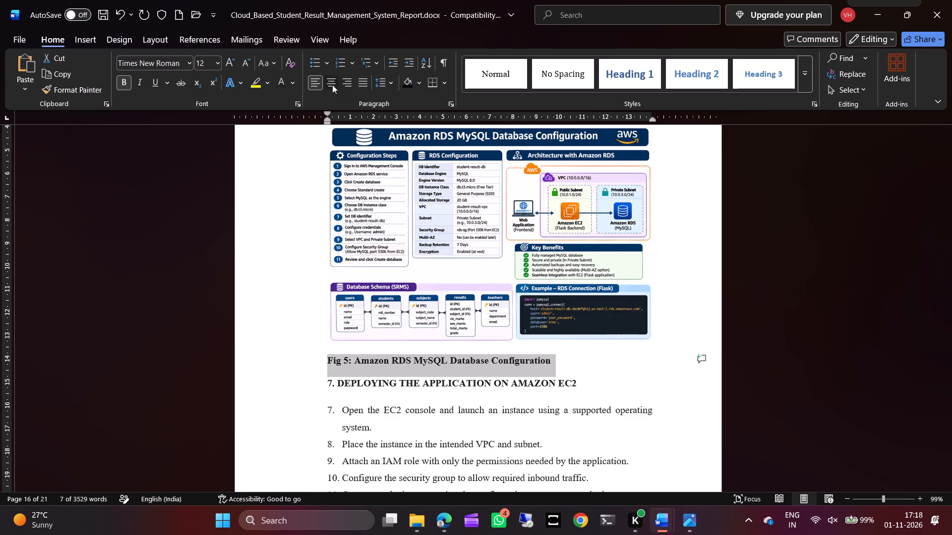
# Remove the number "7." from the "DEPLOYING THE APPLICATION ON AMAZON EC2" heading.
pyautogui.click(338, 384)
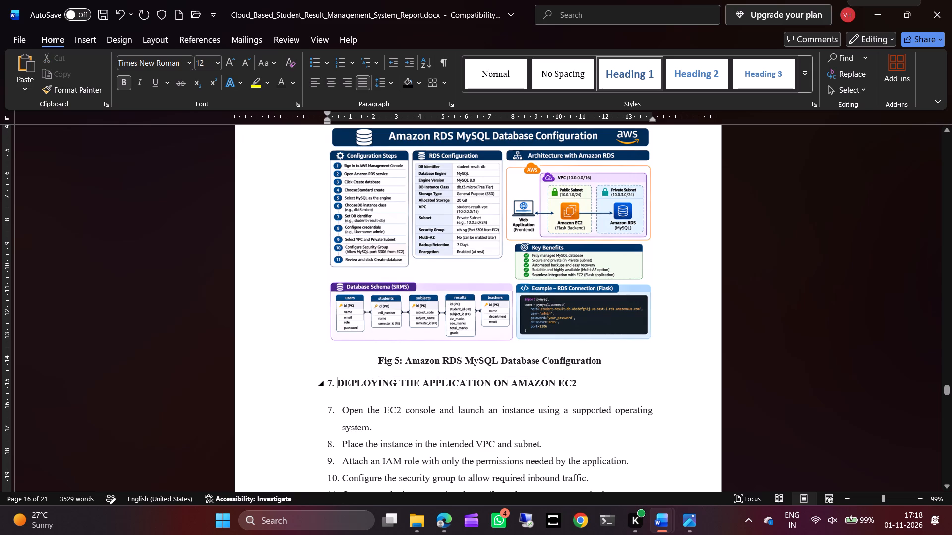
pyautogui.press('BackSpace')
pyautogui.press('BackSpace')
pyautogui.press('BackSpace')
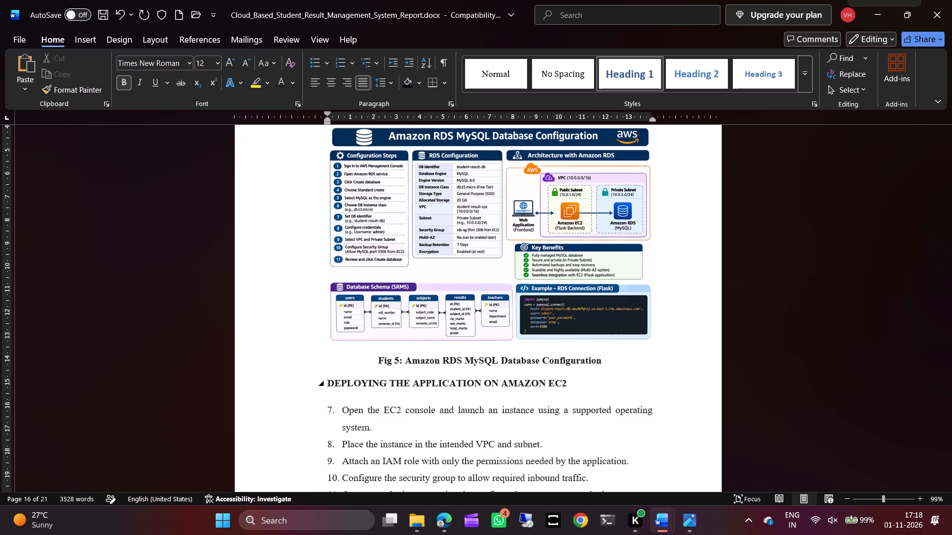
# Remove the numbering and indent from the first five EC2 deployment items, from "Open the EC2 console" through "Connect to the instance".
pyautogui.scroll(-1, 449, 368)
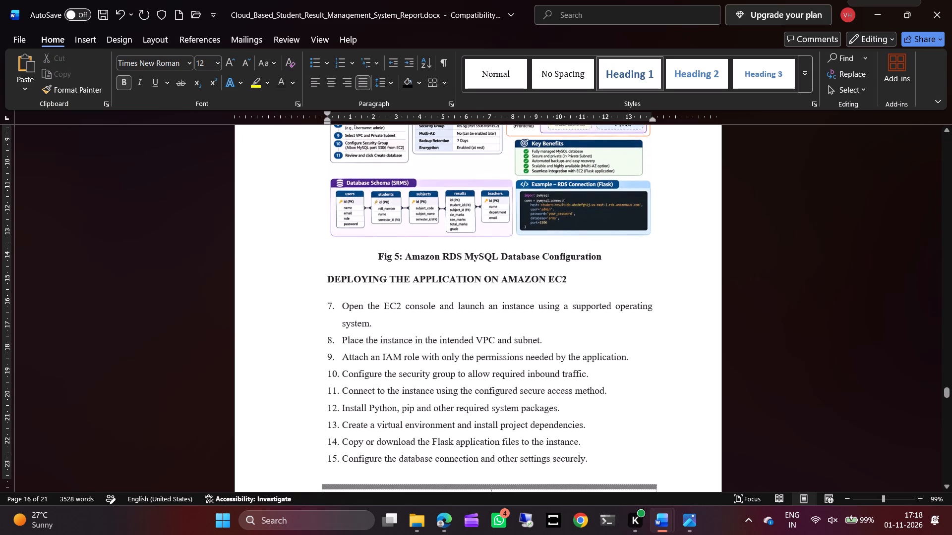
pyautogui.click(340, 306)
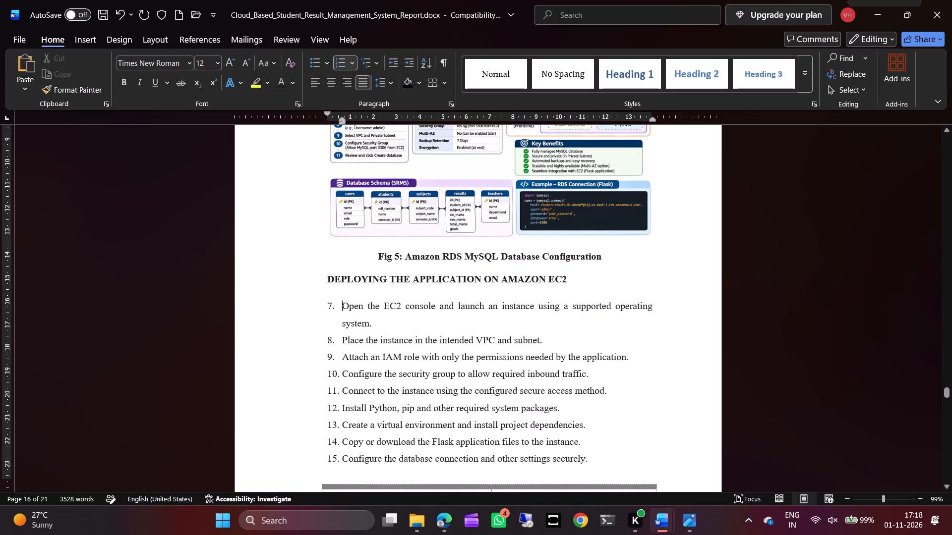
pyautogui.press('BackSpace')
pyautogui.press('BackSpace')
pyautogui.press('Down')
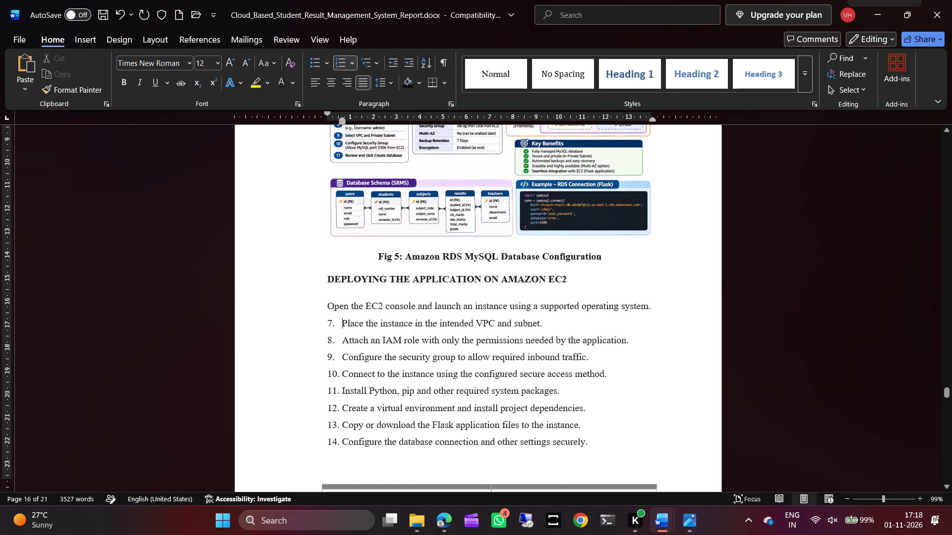
pyautogui.press('BackSpace')
pyautogui.press('BackSpace')
pyautogui.press('Down')
pyautogui.press('BackSpace')
pyautogui.press('BackSpace')
pyautogui.press('Down')
pyautogui.press('BackSpace')
pyautogui.press('BackSpace')
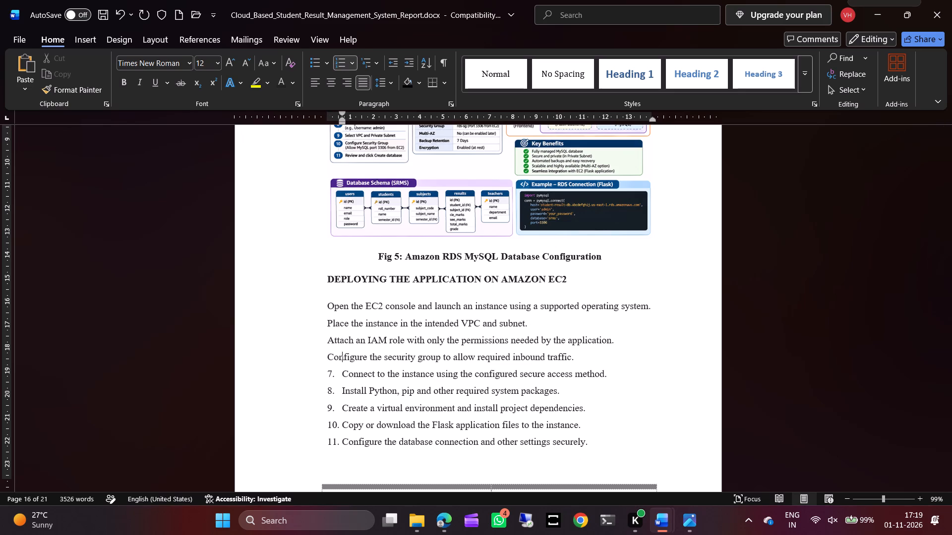
pyautogui.press('Down')
pyautogui.press('BackSpace')
pyautogui.press('BackSpace')
# Remove the numbering and indent from the next four EC2 deployment items, from "Install Python, pip" through "Configure the database connection".
pyautogui.press('Down')
pyautogui.press('BackSpace')
pyautogui.press('BackSpace')
pyautogui.press('Down')
pyautogui.press('BackSpace')
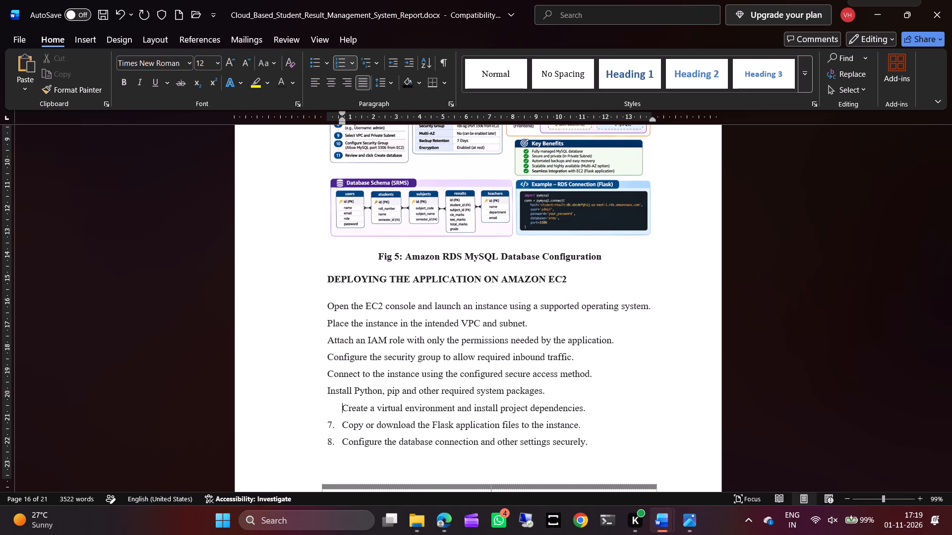
pyautogui.press('BackSpace')
pyautogui.press('Down')
pyautogui.press('BackSpace')
pyautogui.press('BackSpace')
pyautogui.press('Down')
pyautogui.press('BackSpace')
pyautogui.press('BackSpace')
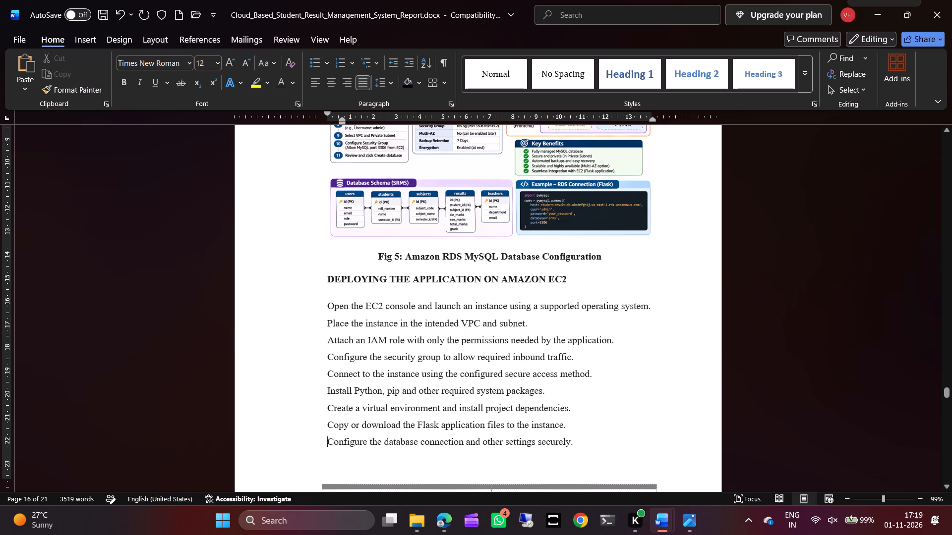
# Remove the numbering and indent from the last two EC2 deployment items, "Start Flask through" and "Test the application locally".
pyautogui.moveTo(329, 306); pyautogui.dragTo(524, 430)
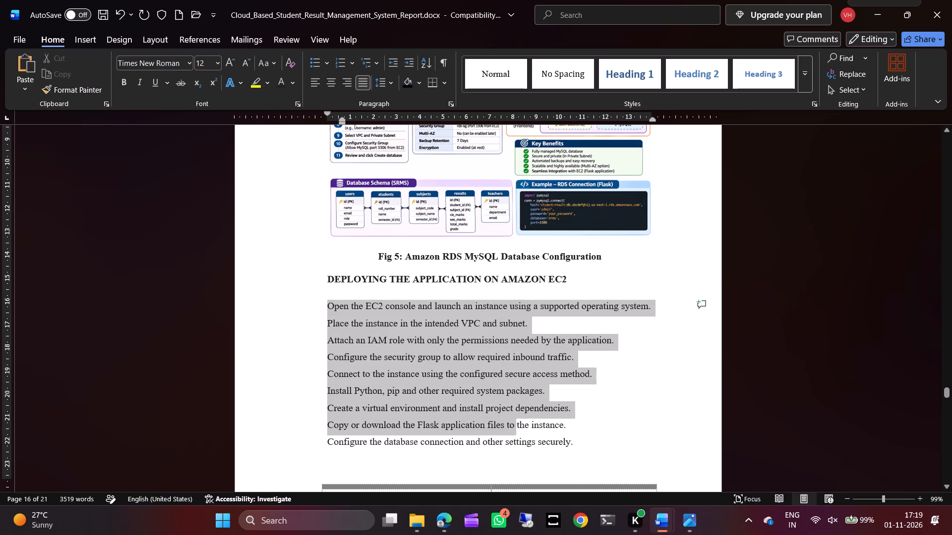
pyautogui.moveTo(524, 430); pyautogui.dragTo(558, 467)
pyautogui.scroll(-2, 558, 467)
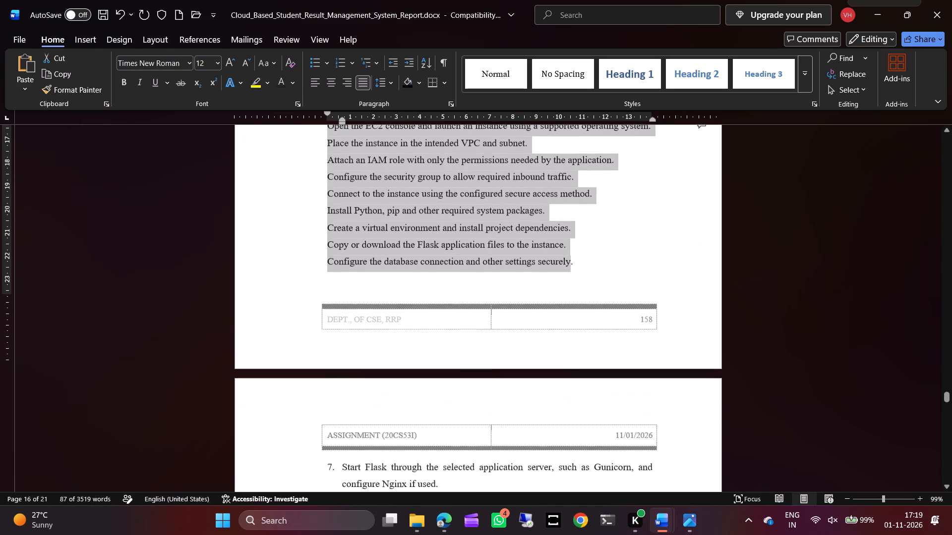
pyautogui.scroll(-2, 558, 467)
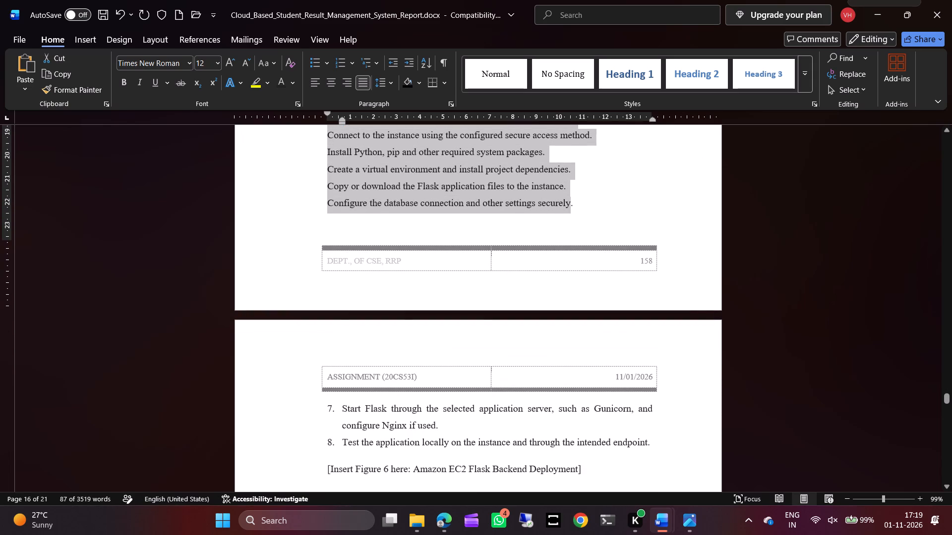
pyautogui.click(343, 409)
pyautogui.press('BackSpace')
pyautogui.press('BackSpace')
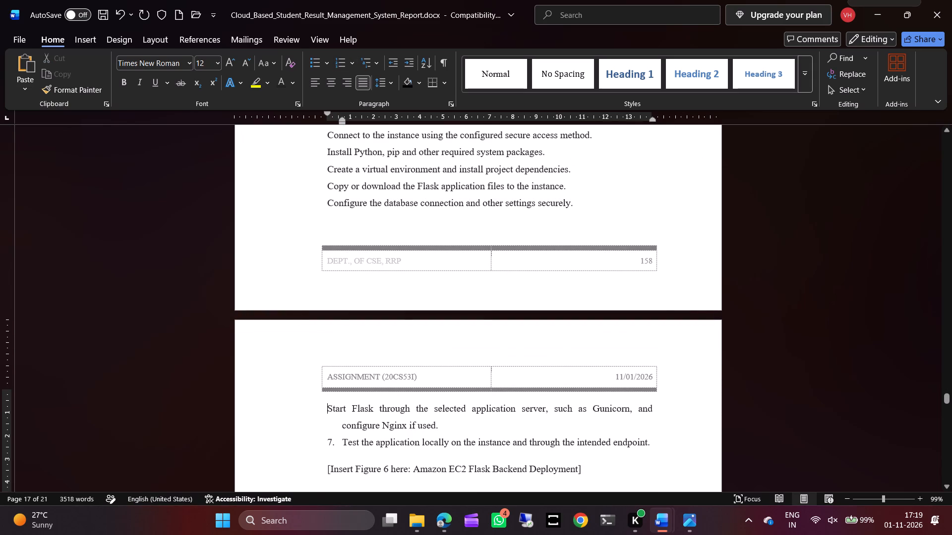
pyautogui.press('Down')
pyautogui.press('Down')
pyautogui.press('BackSpace')
pyautogui.press('BackSpace')
# Format all the EC2 deployment items, from "Open the EC2 console" through "Test the application locally", as one numbered list starting at 1.
pyautogui.scroll(1, 382, 396)
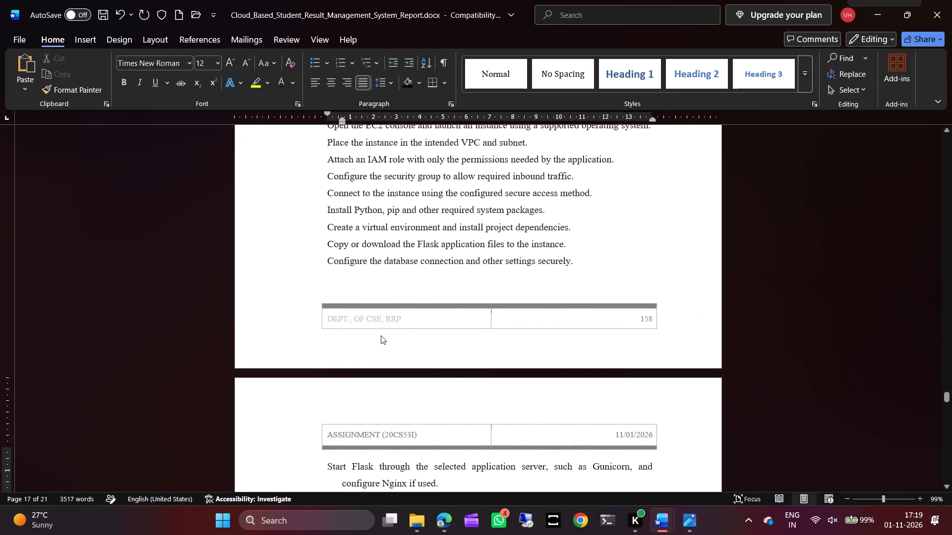
pyautogui.scroll(1, 389, 327)
pyautogui.moveTo(324, 214); pyautogui.dragTo(328, 222)
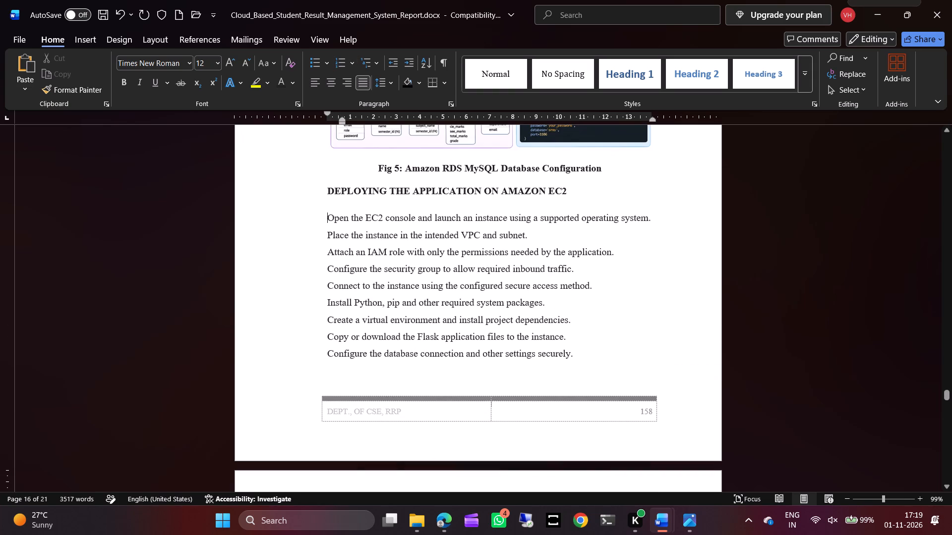
pyautogui.moveTo(328, 222); pyautogui.dragTo(547, 164)
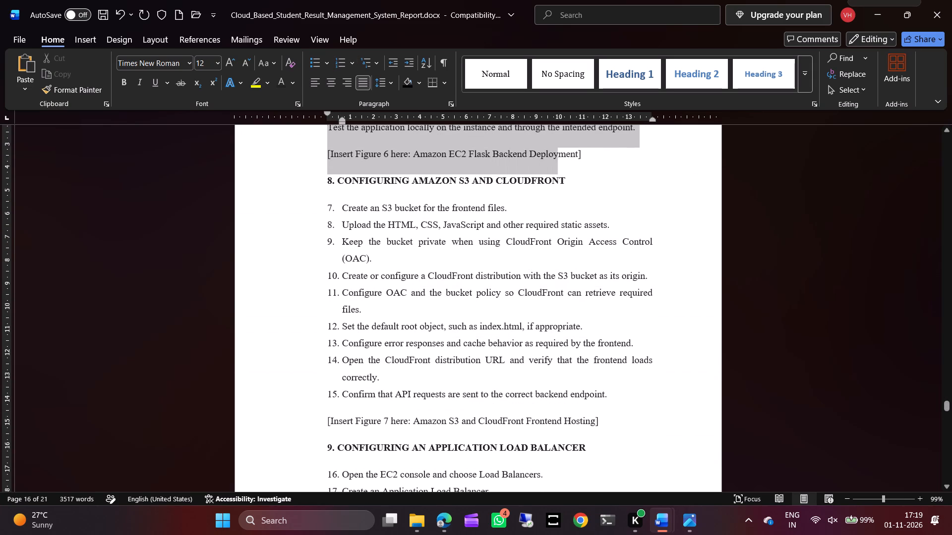
pyautogui.moveTo(547, 164); pyautogui.dragTo(645, 135)
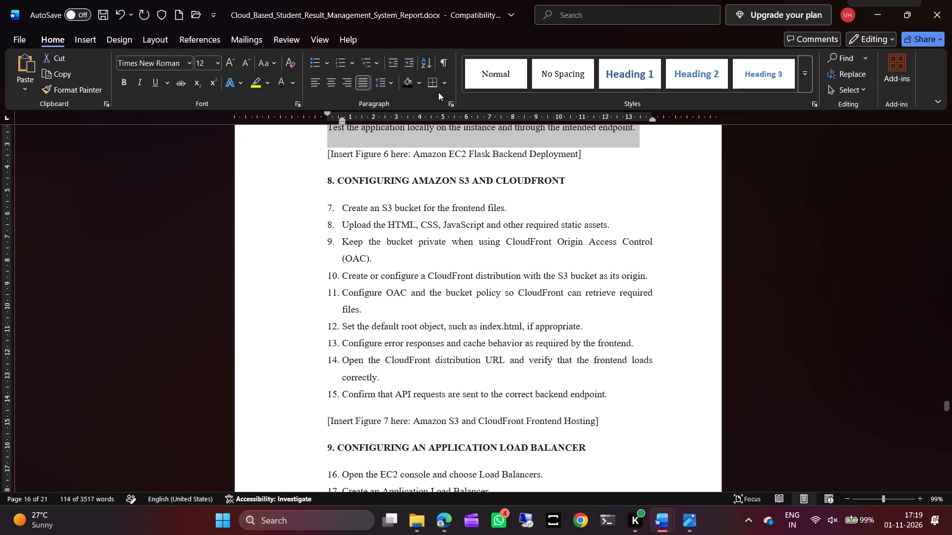
pyautogui.click(335, 62)
pyautogui.scroll(1, 330, 230)
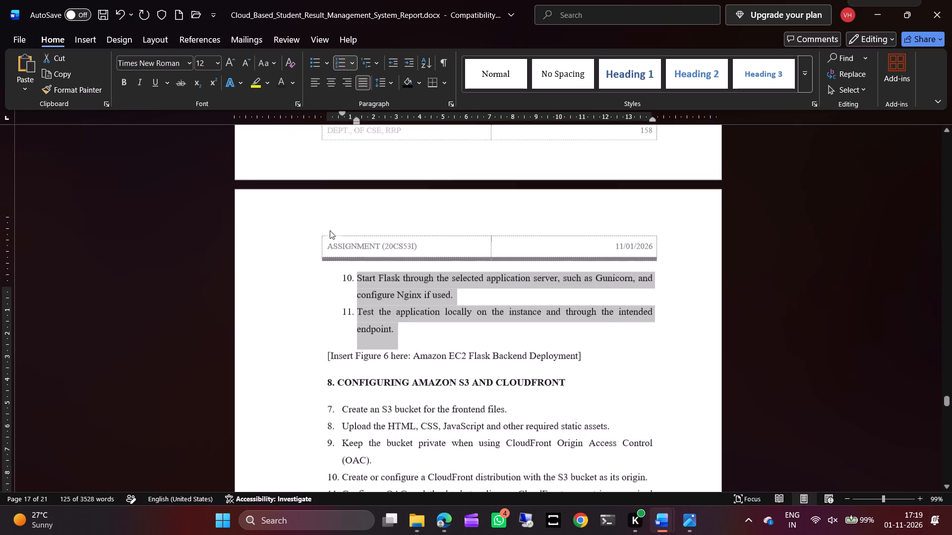
pyautogui.scroll(2, 330, 230)
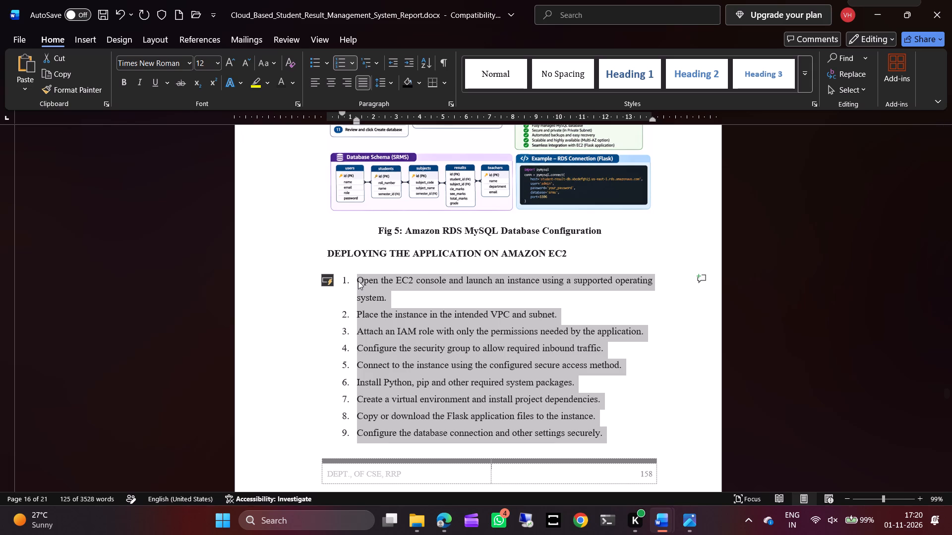
pyautogui.click(414, 295)
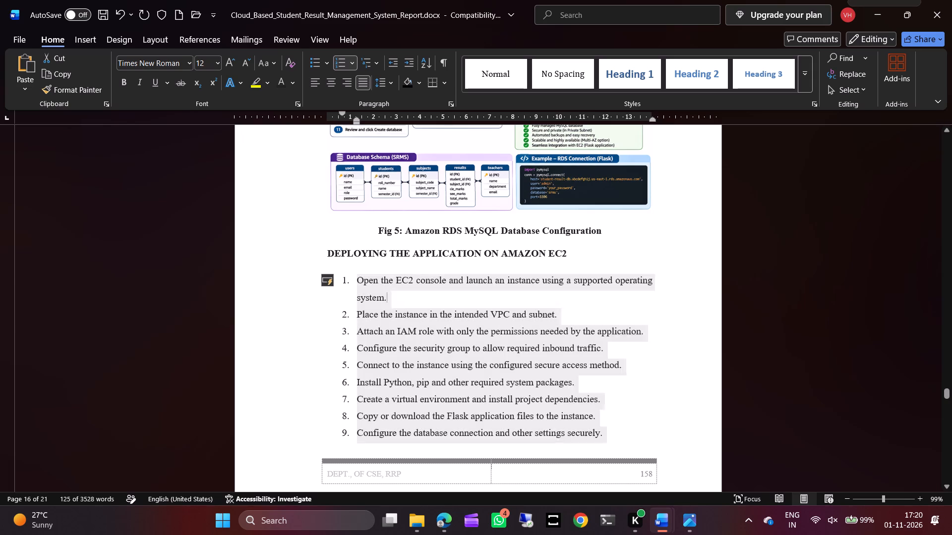
# Copy the title "Amazon EC2 Flask Backend Deployment" from the Figure 6 placeholder.
pyautogui.scroll(-1, 414, 295)
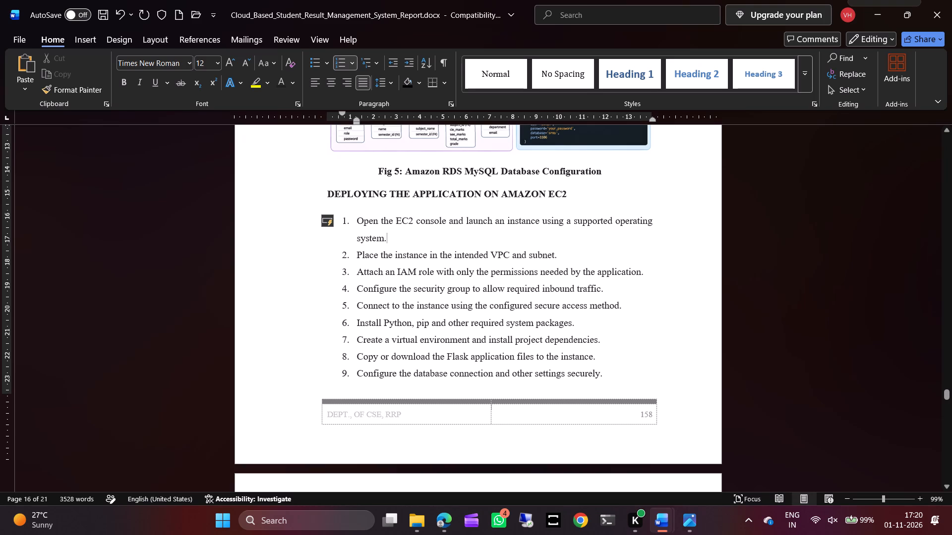
pyautogui.scroll(-1, 476, 319)
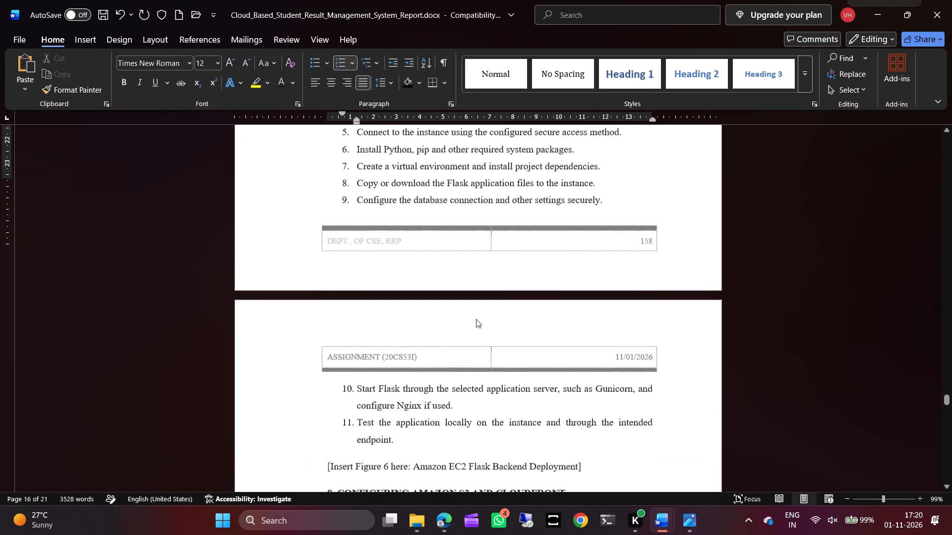
pyautogui.scroll(-1, 476, 319)
pyautogui.scroll(-1, 457, 356)
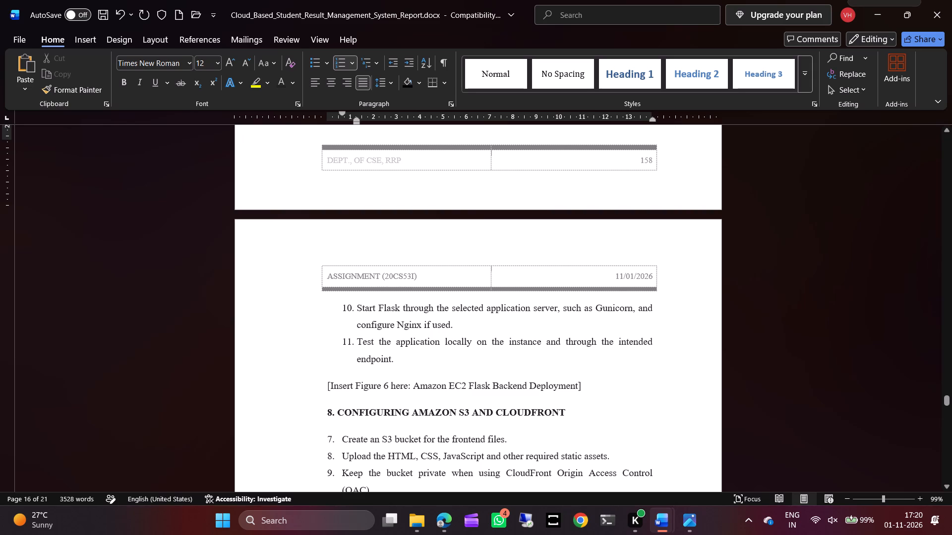
pyautogui.scroll(1, 513, 353)
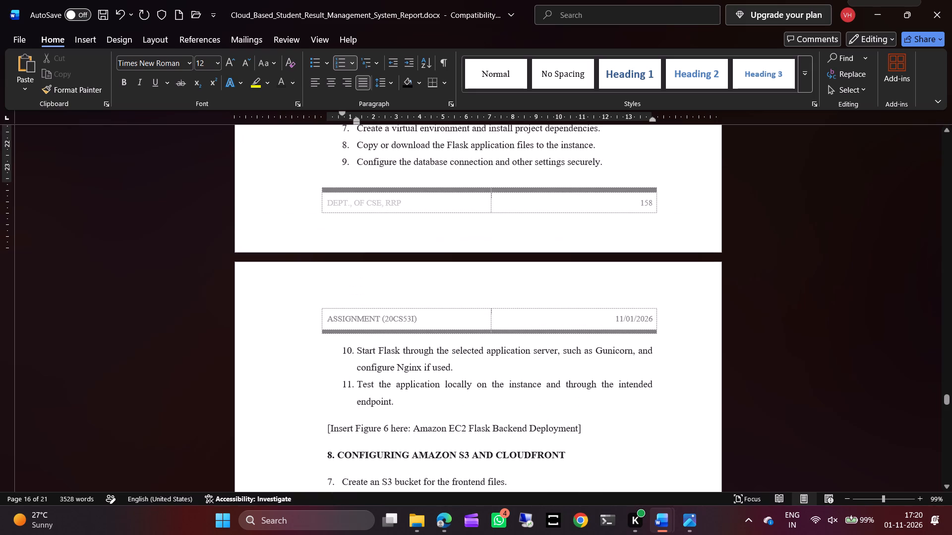
pyautogui.scroll(1, 503, 361)
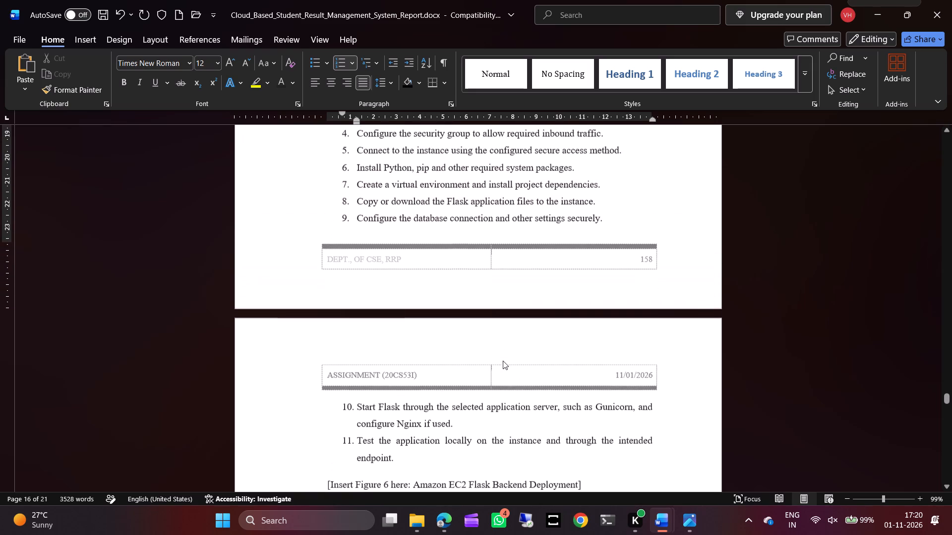
pyautogui.scroll(1, 503, 361)
pyautogui.scroll(-1, 503, 361)
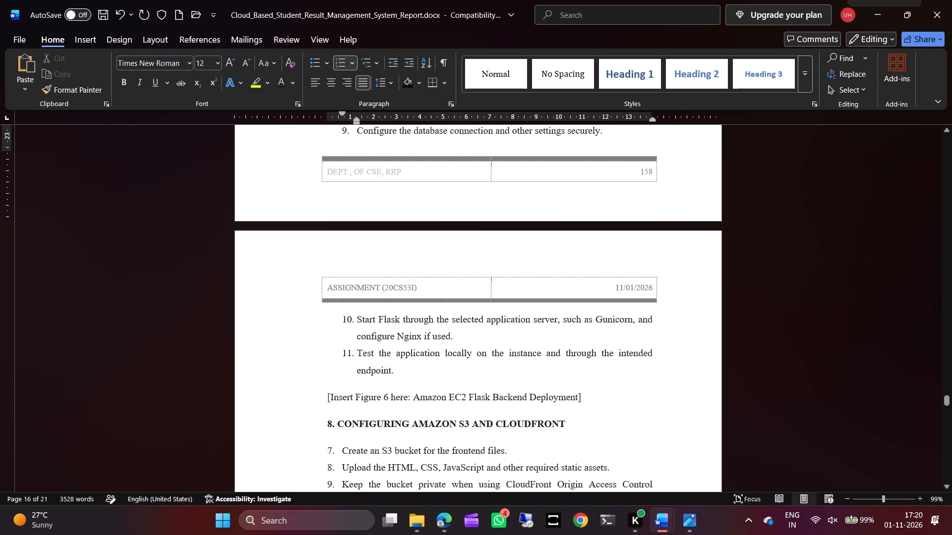
pyautogui.moveTo(414, 397); pyautogui.dragTo(563, 399)
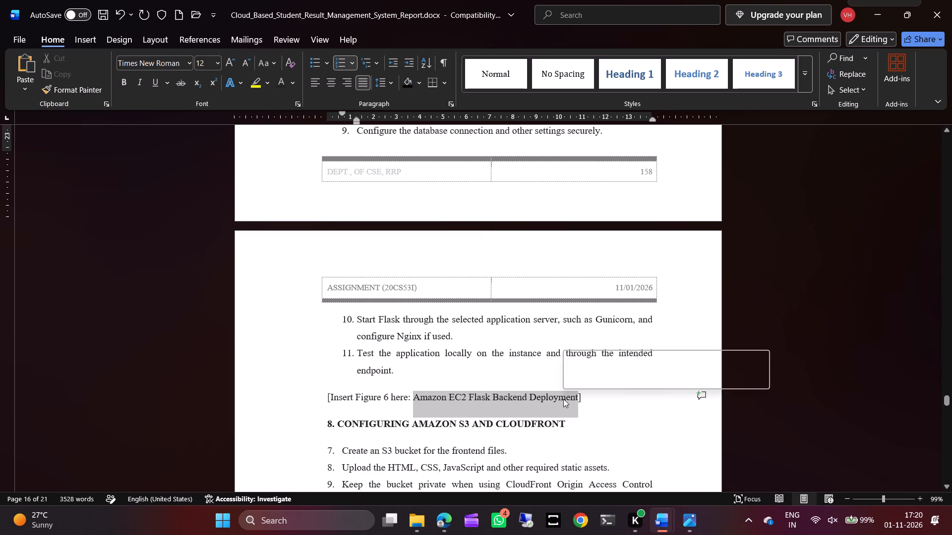
pyautogui.hotkey('ctrl', 'c')
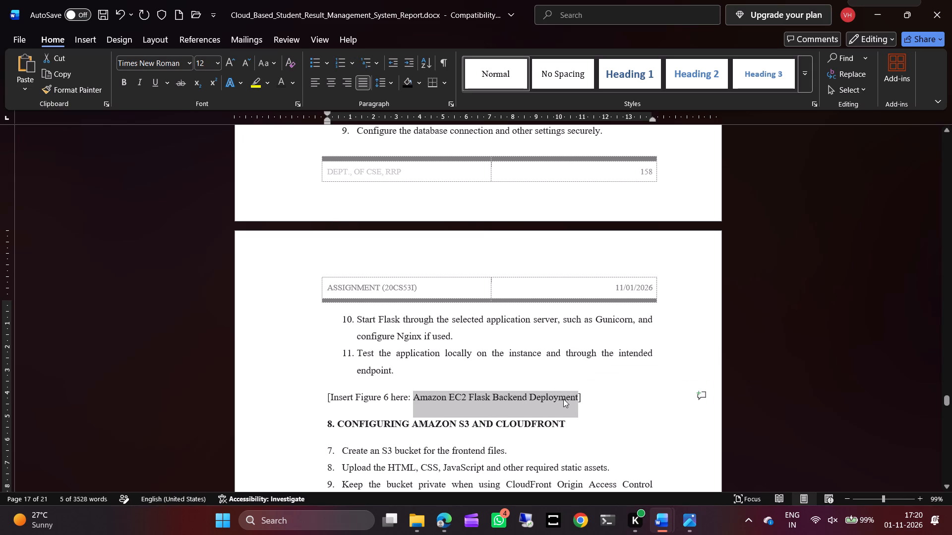
# Switch to the ChatGPT conversation in Edge and close the enlarged Amazon RDS diagram.
pyautogui.click(450, 517)
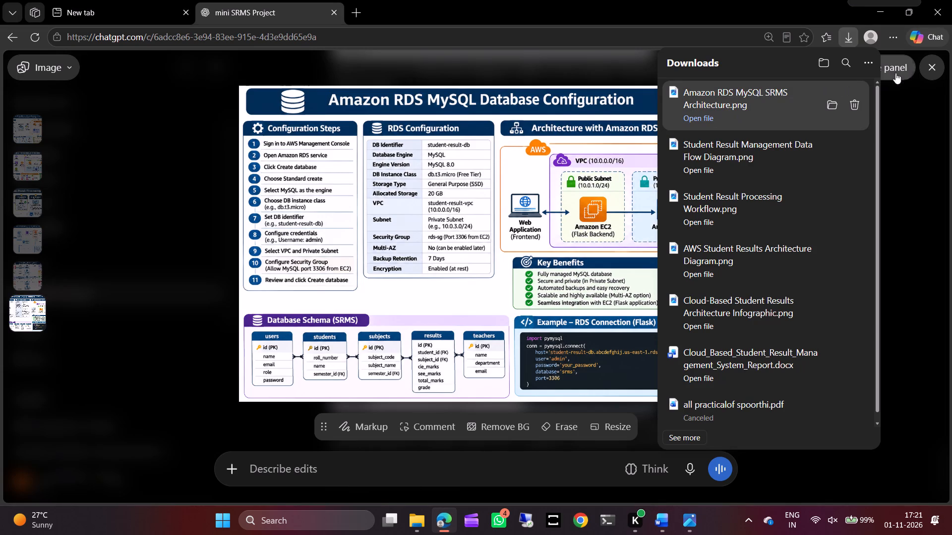
pyautogui.click(928, 66)
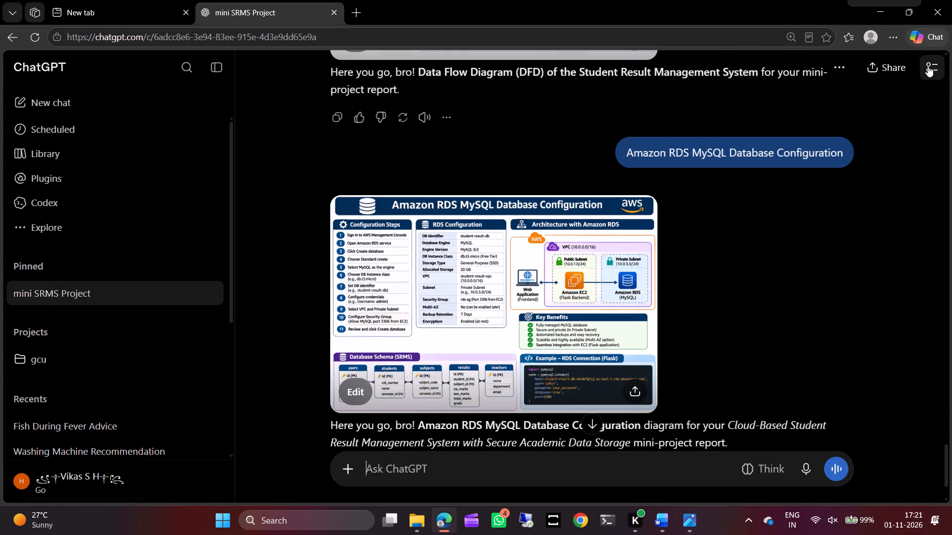
# Search the web for "aws console login" in a new browser tab.
pyautogui.click(354, 14)
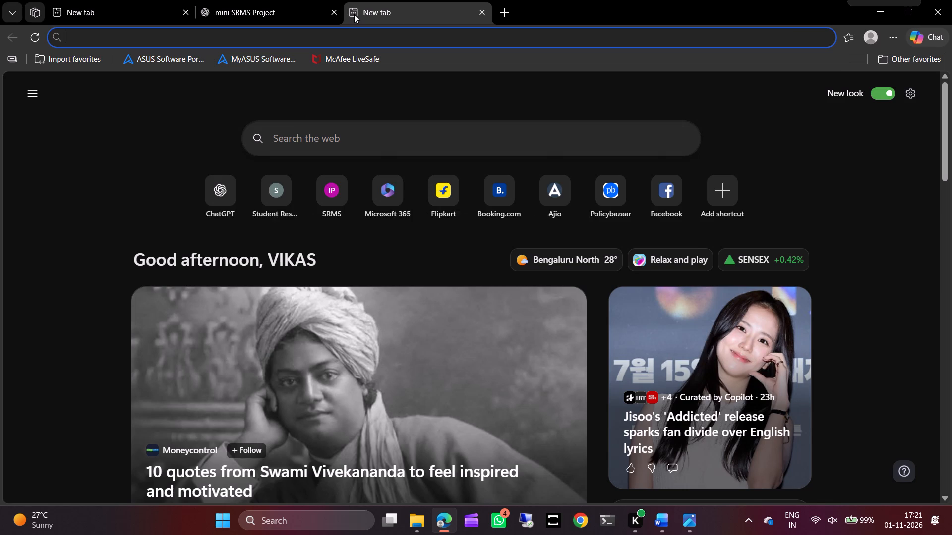
pyautogui.click(340, 132)
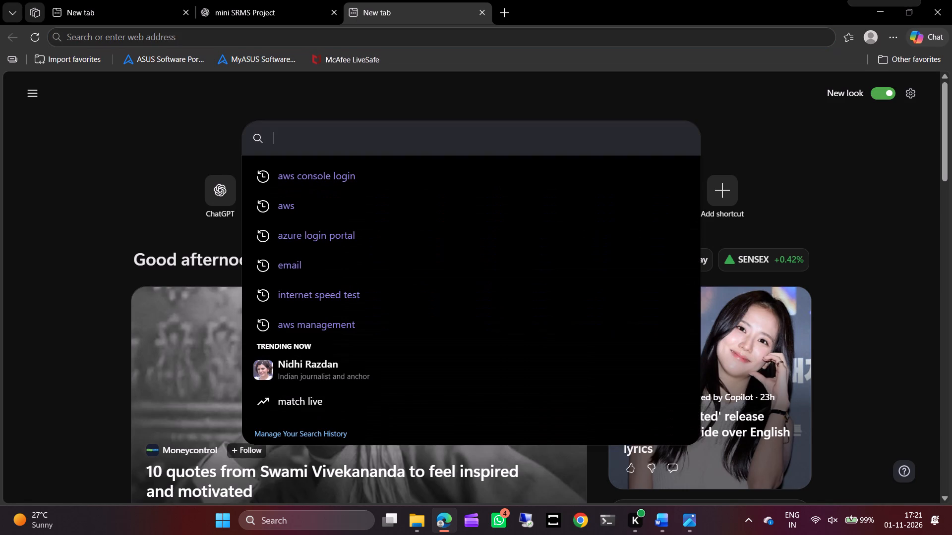
pyautogui.click(340, 173)
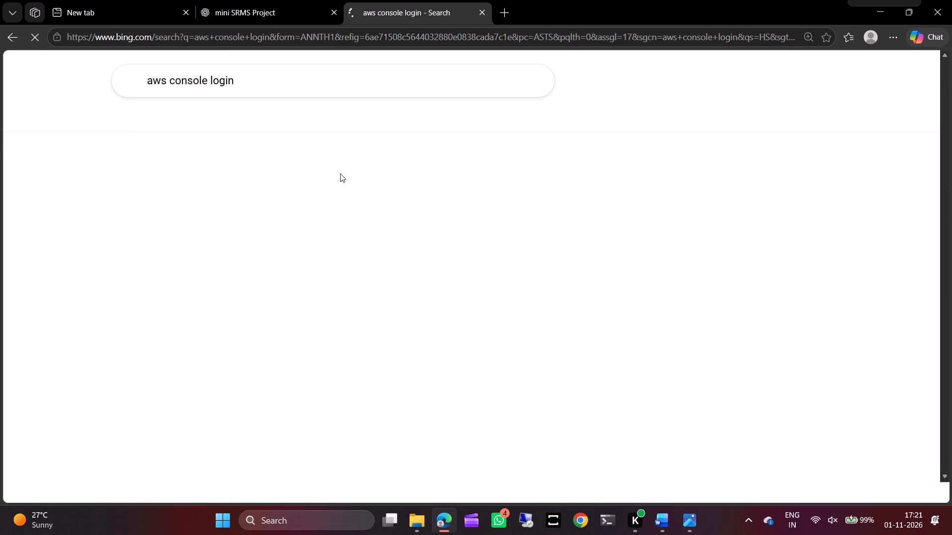